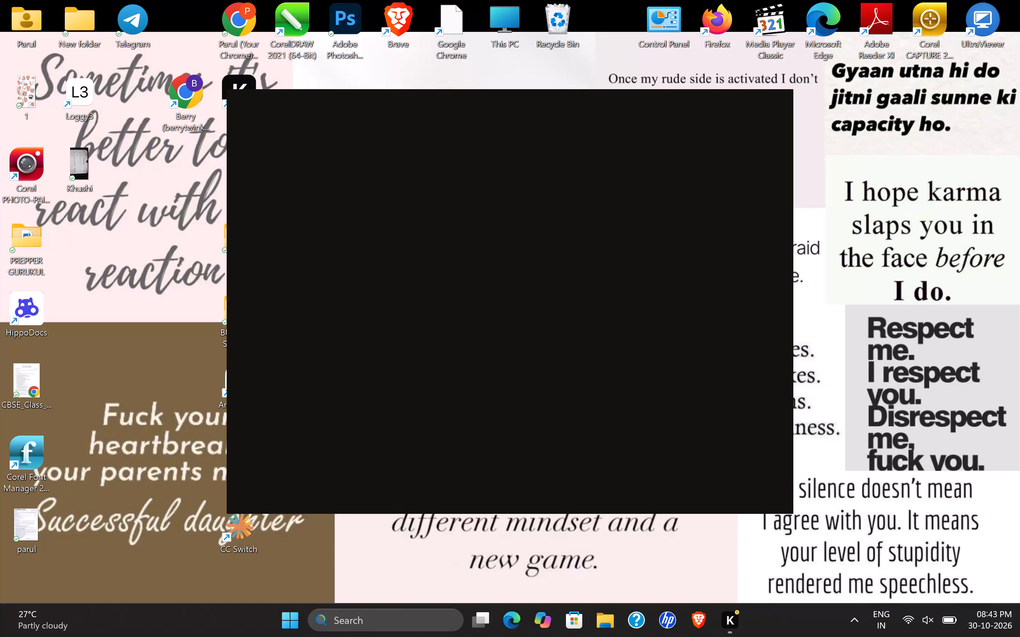
Open Word from the recent Windows searches and maximize its start window.
click(368, 616)
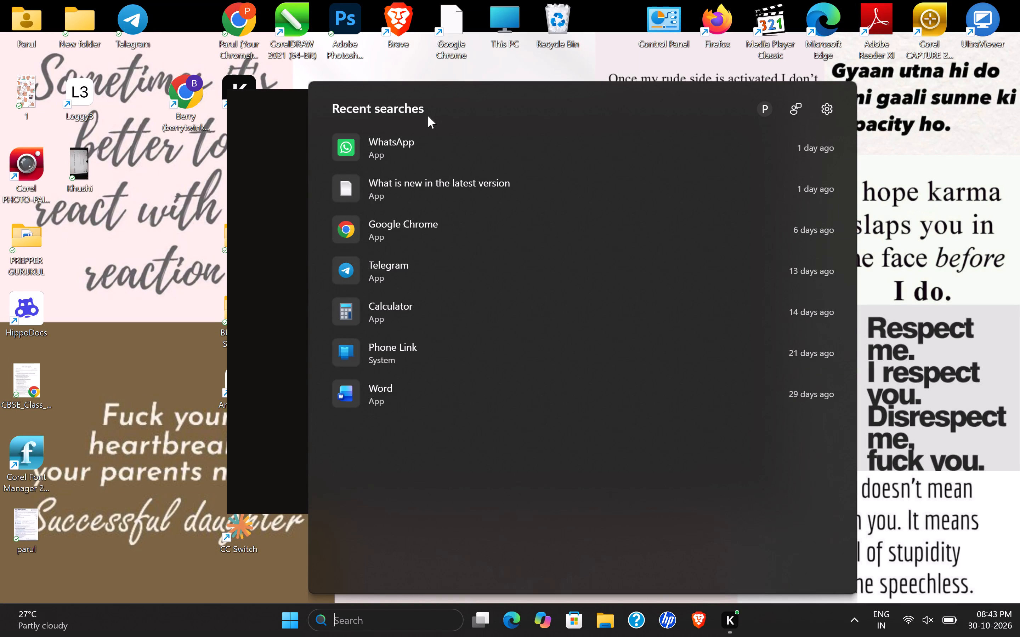
click(387, 410)
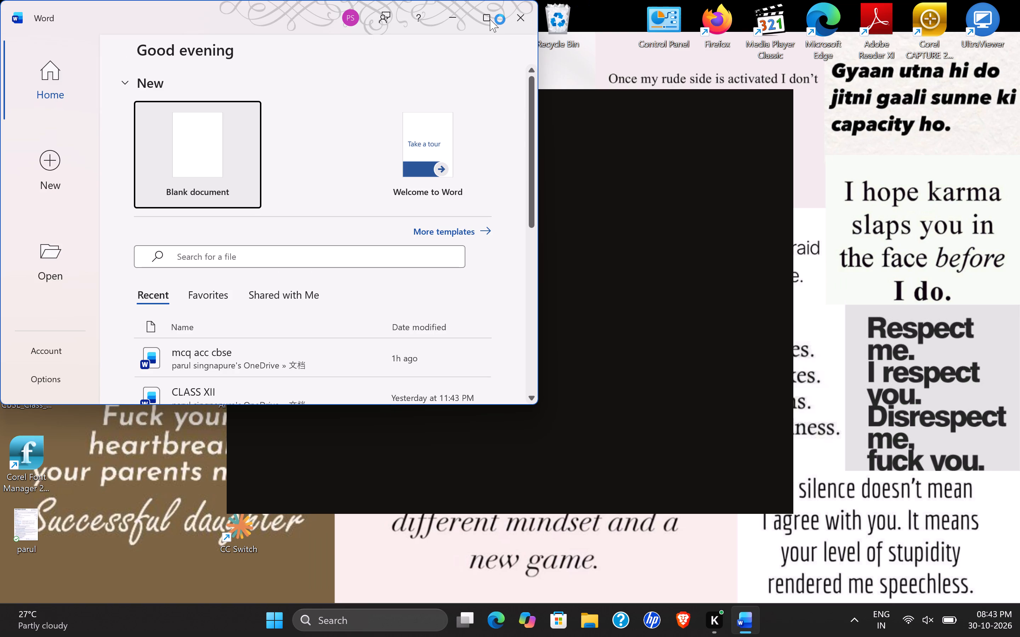
click(489, 19)
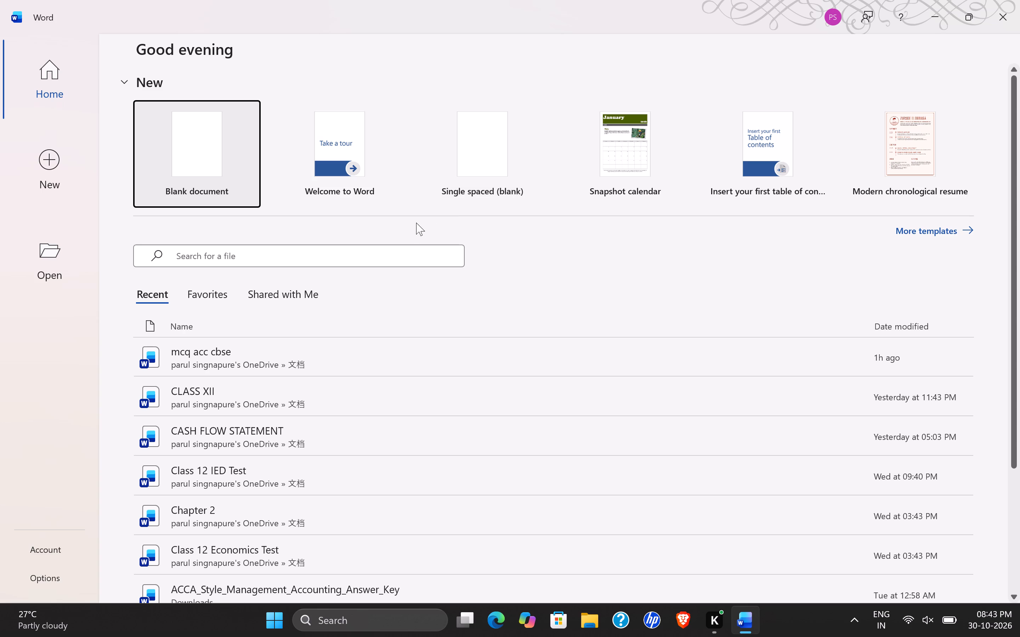
Open the recent document "mcq acc cbse" and dismiss the Office 2021 support notice.
click(399, 352)
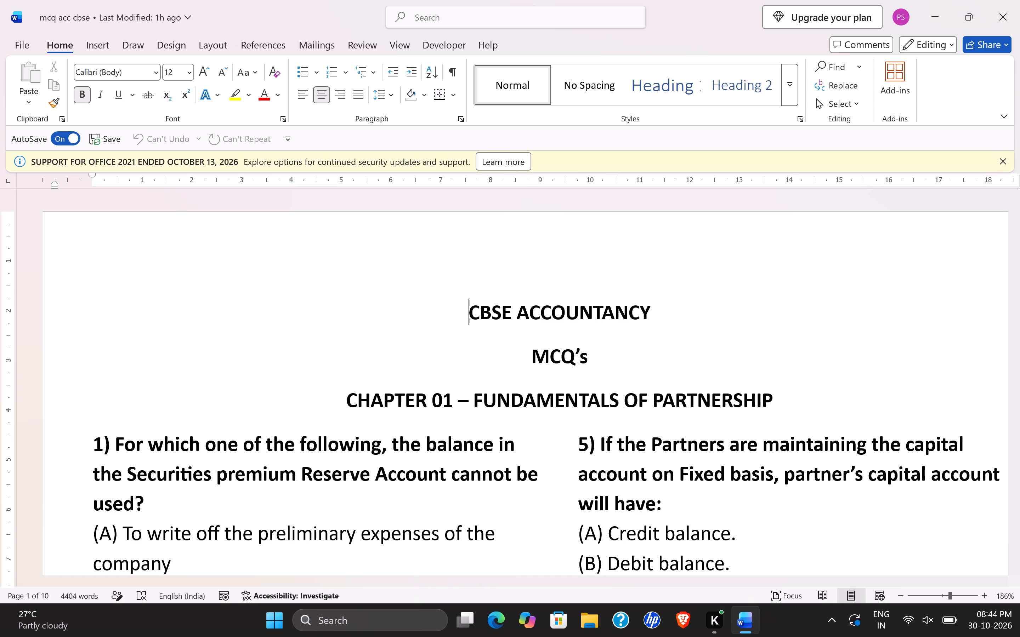
click(1001, 157)
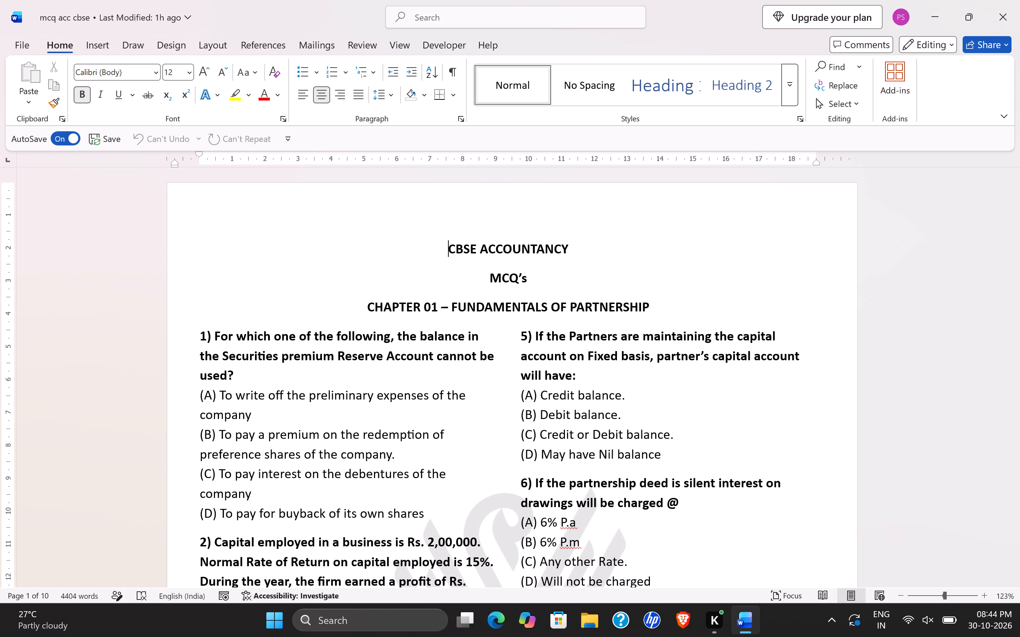
Look through the multiple-choice questions of Chapter 01, Fundamentals of Partnership, from the first page onward.
scroll(759, 273, down, 10)
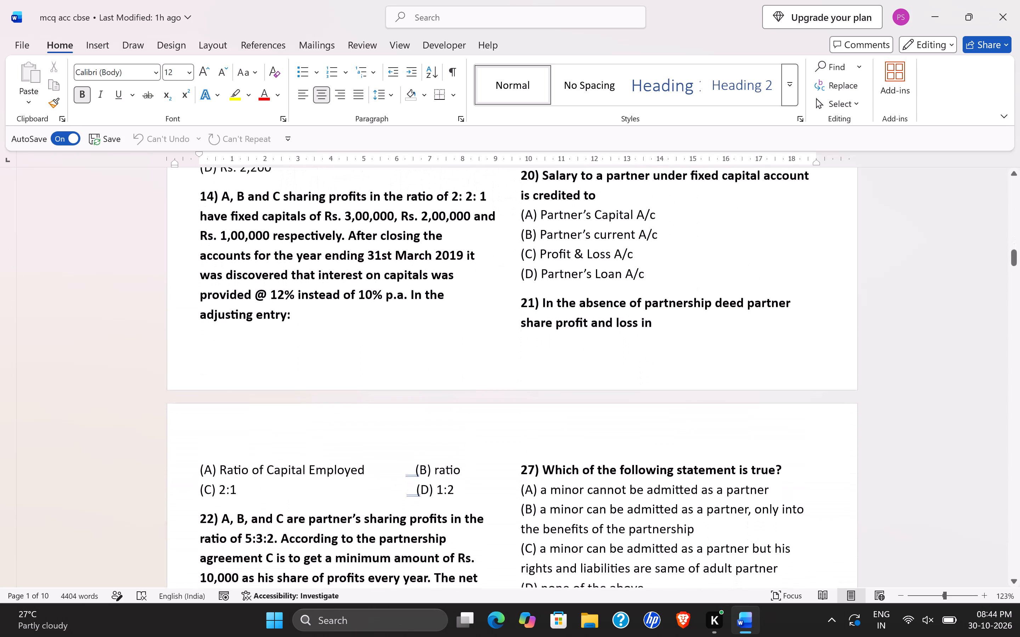
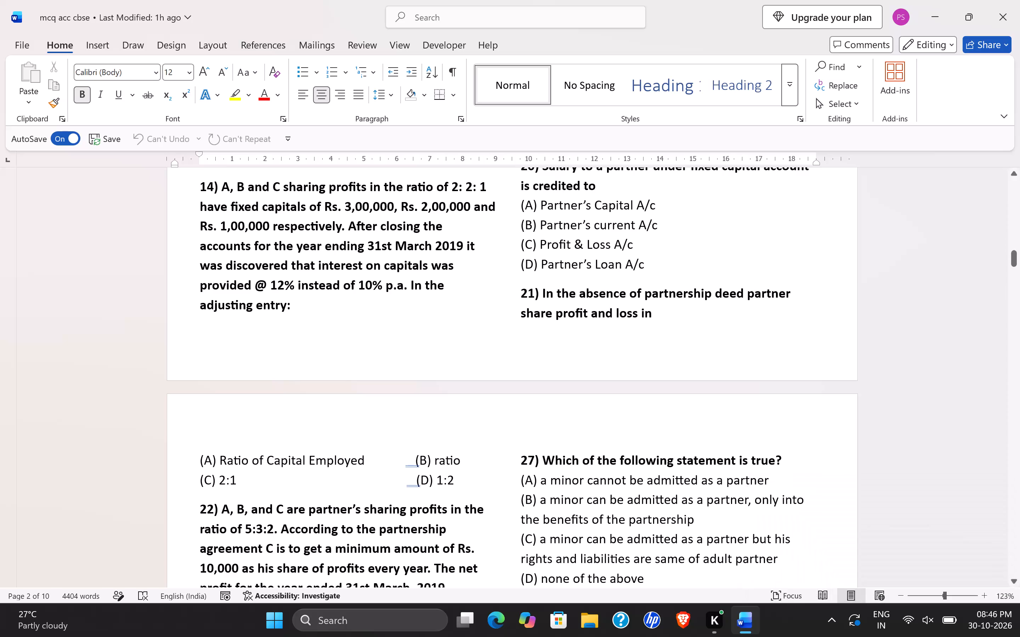
Review the partnership multiple-choice questions from about question 22 through question 49 in the document.
scroll(654, 340, down, 4)
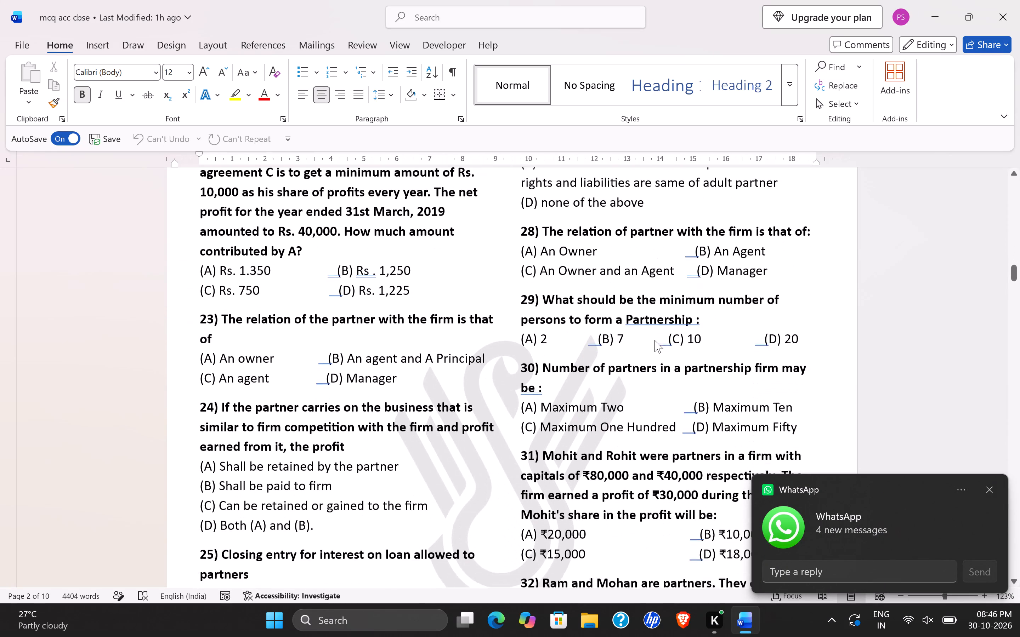
scroll(654, 466, down, 7)
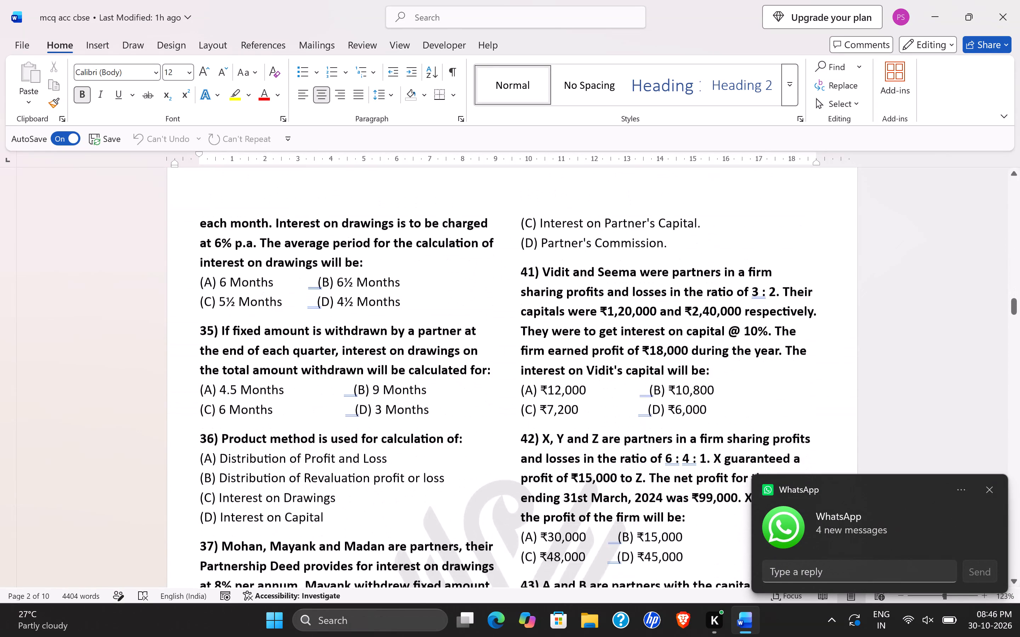
scroll(654, 466, down, 8)
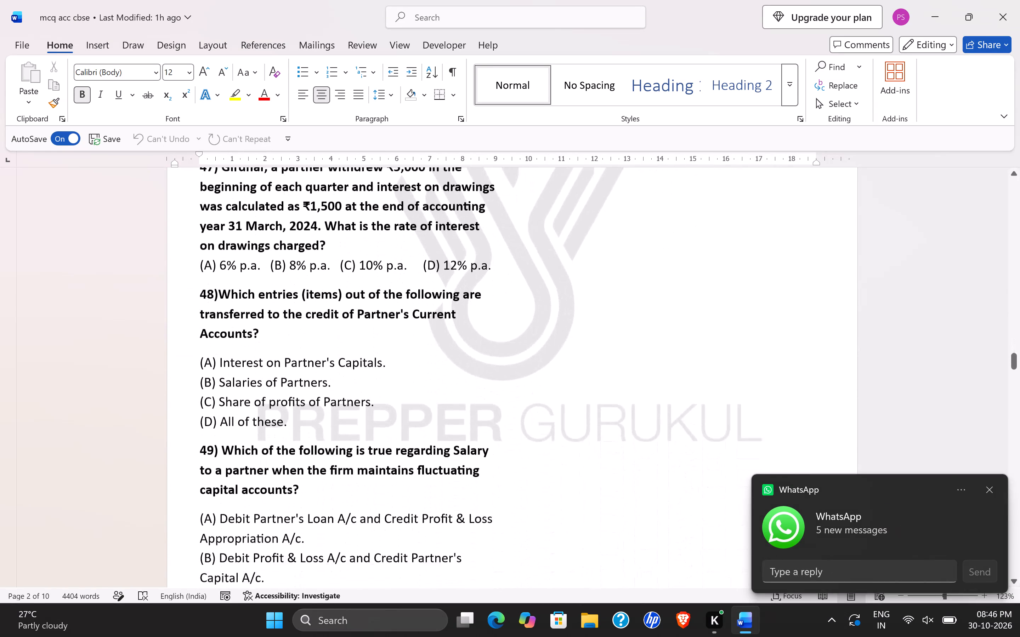
scroll(654, 466, up, 2)
scroll(654, 466, down, 2)
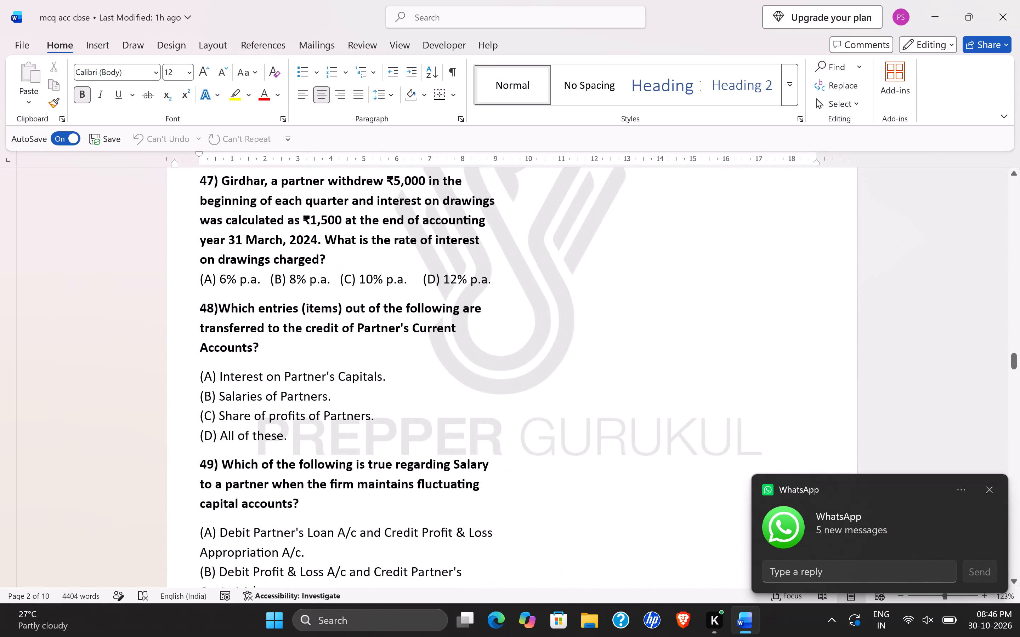
Try to open the WhatsApp new-messages notification.
click(817, 516)
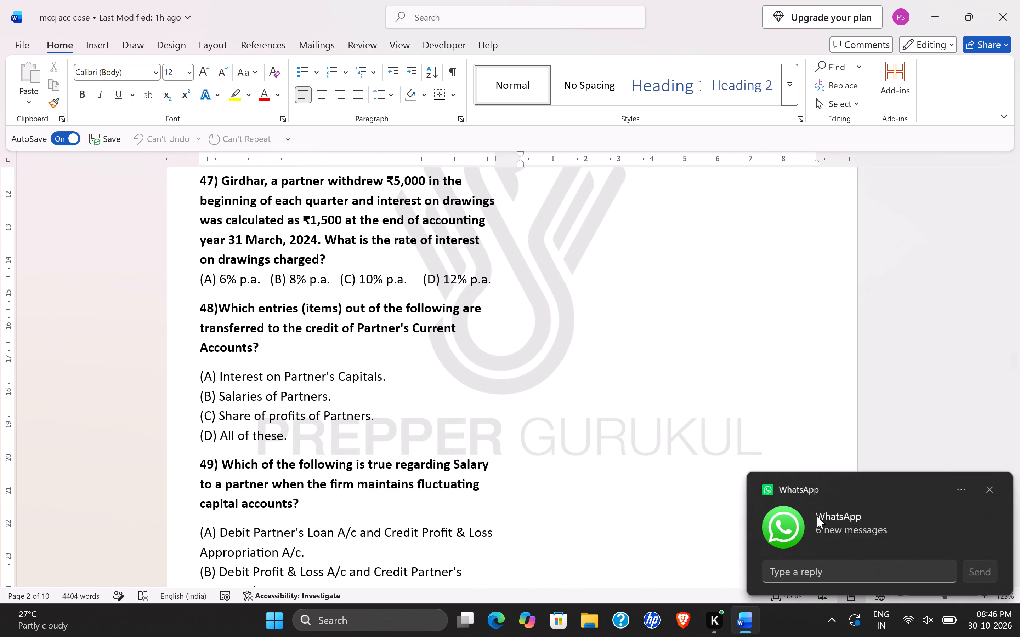
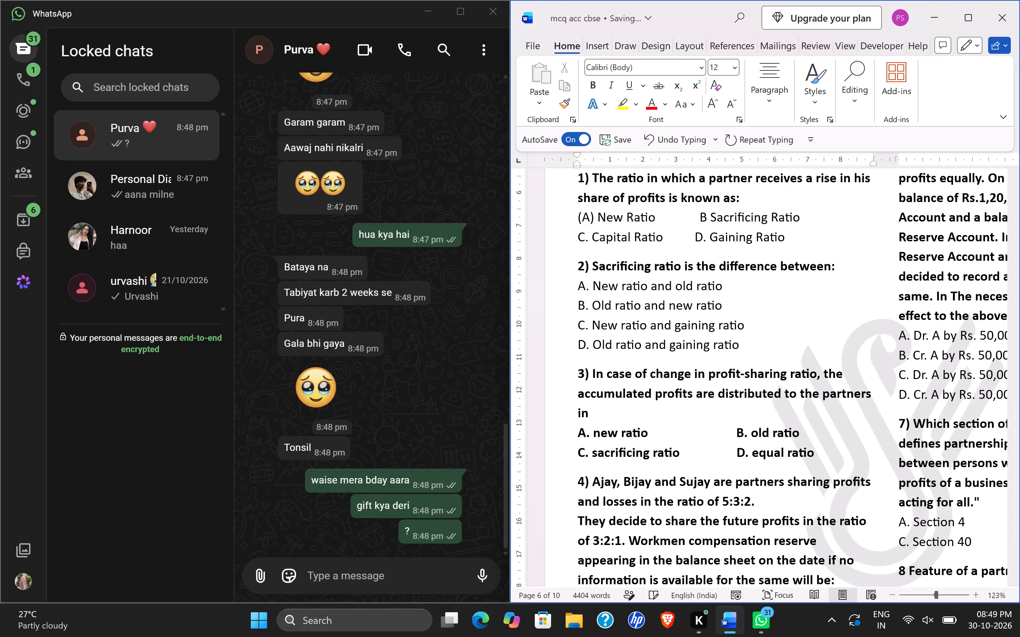
Enclose the letter B of question 1's Sacrificing Ratio option in round brackets so its label reads (B).
key(shift+parenright)
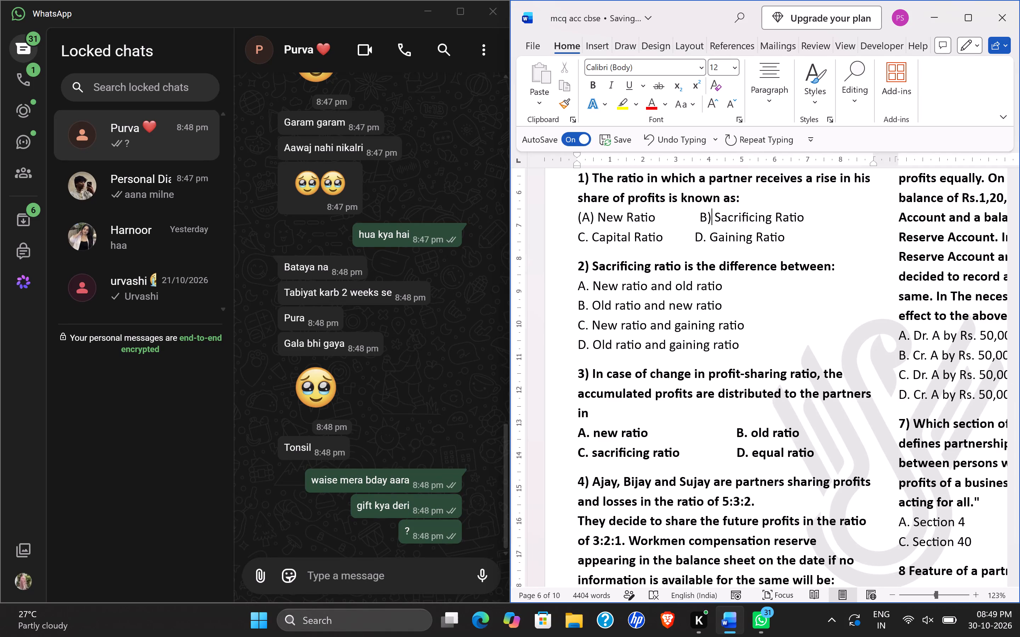
key(Left)
key(Left)
key(shift+parenleft)
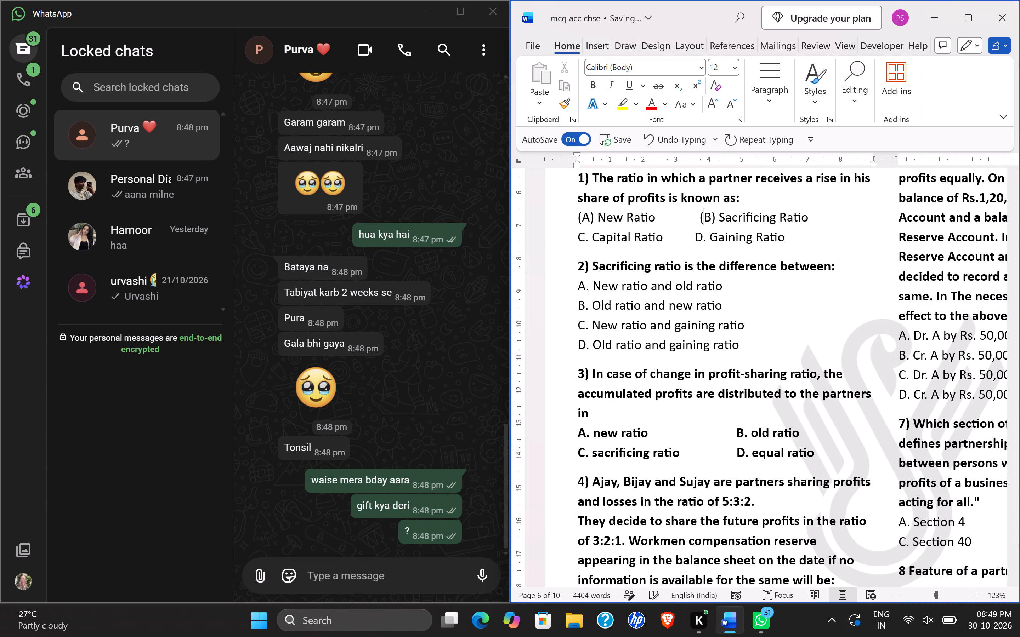
Reformat the label of question 1's Capital Ratio option into a bracketed letter.
click(591, 236)
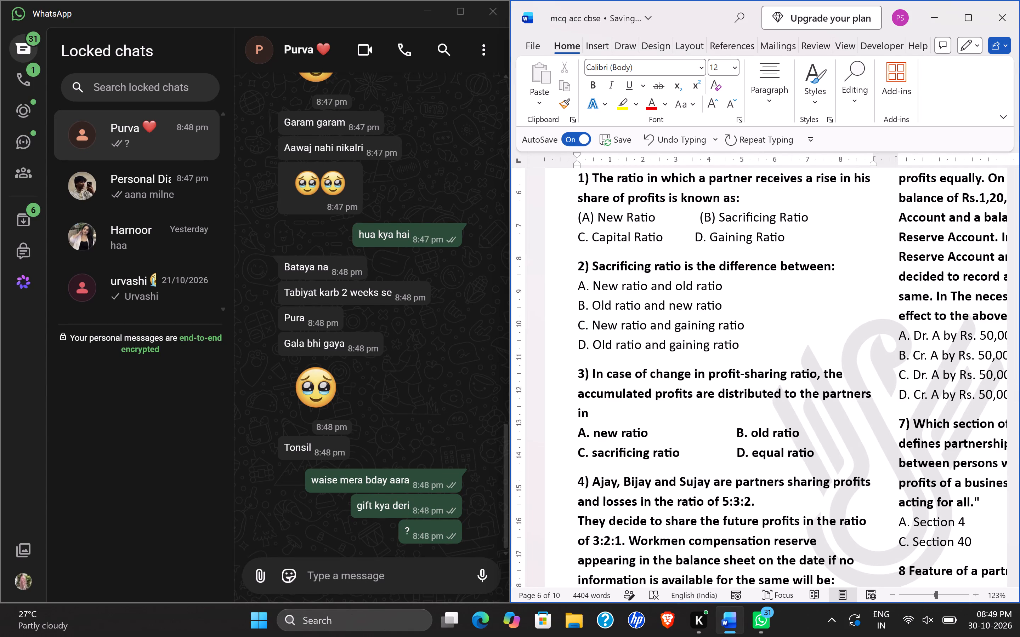
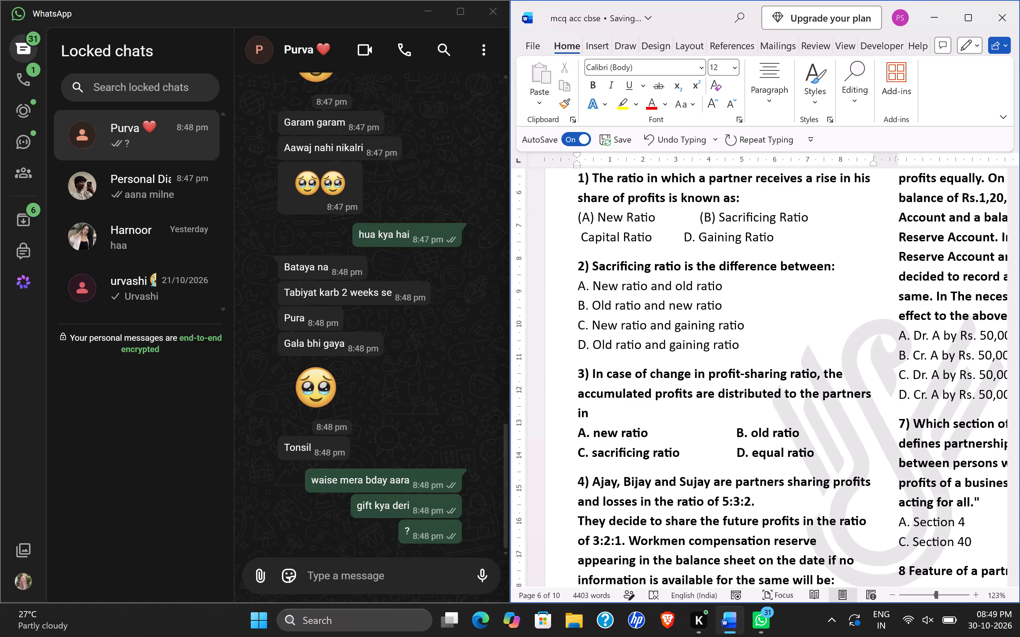
Label the Capital Ratio option of question 1 as (C), with the letter in parentheses.
key(c)
key(shift+parenright)
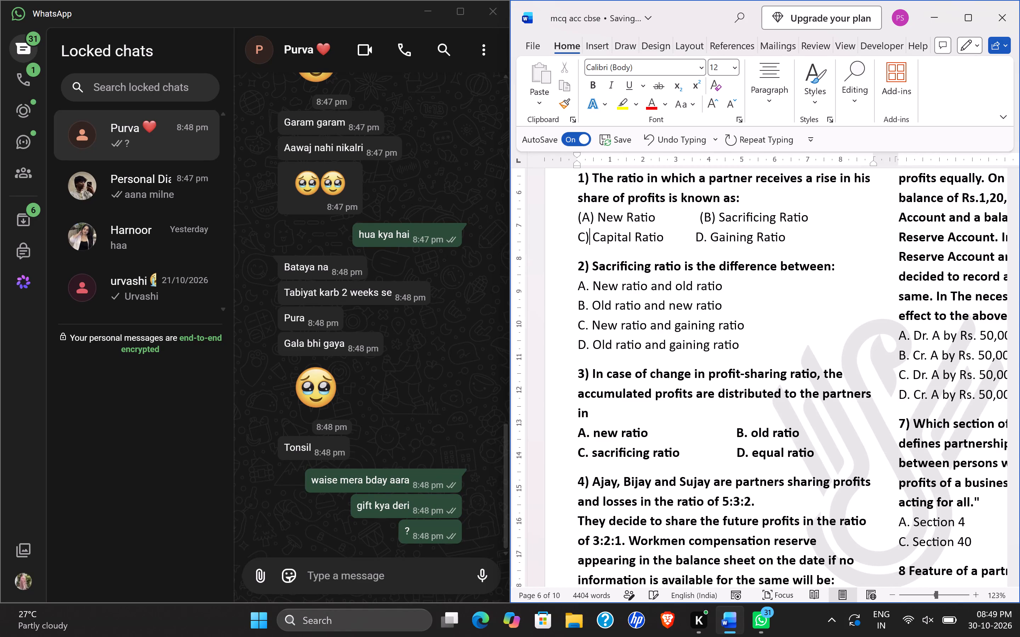
key(Left)
key(Left)
key(shift+parenleft)
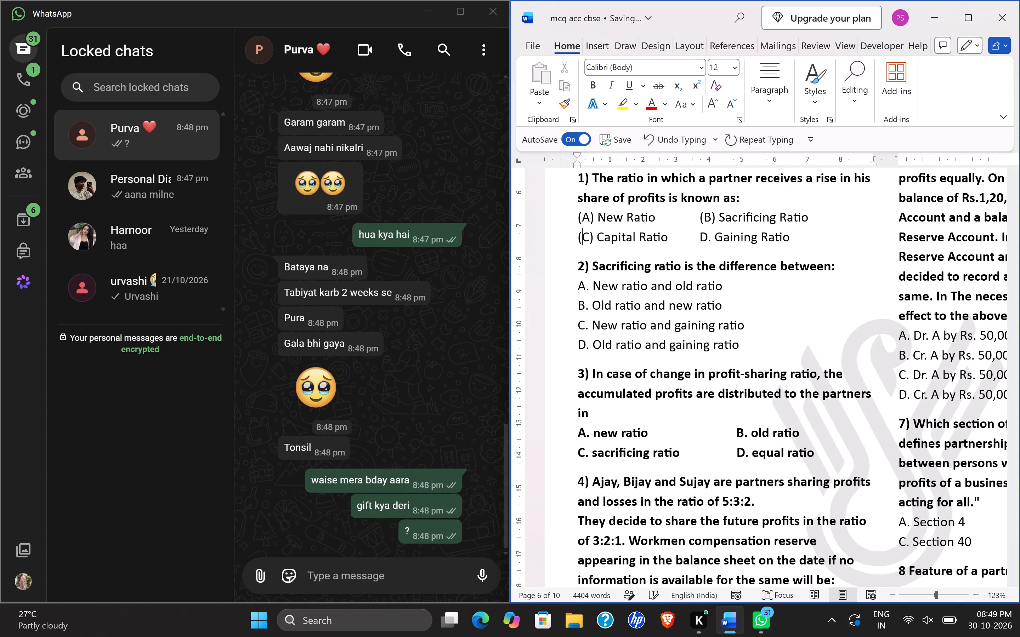
Reformat the label of the Gaining Ratio option in question 1 as (D), replacing the period with enclosing parentheses.
key(Right)
key(Right)
key(Right)
key(Right)
key(Right)
key(Right)
key(Right)
key(Right)
key(Right)
key(Right)
key(Right)
key(Right)
key(Right)
key(Right)
key(Right)
key(Right)
key(Right)
key(Right)
key(Right)
key(Right)
key(Right)
key(Right)
key(Right)
key(BackSpace)
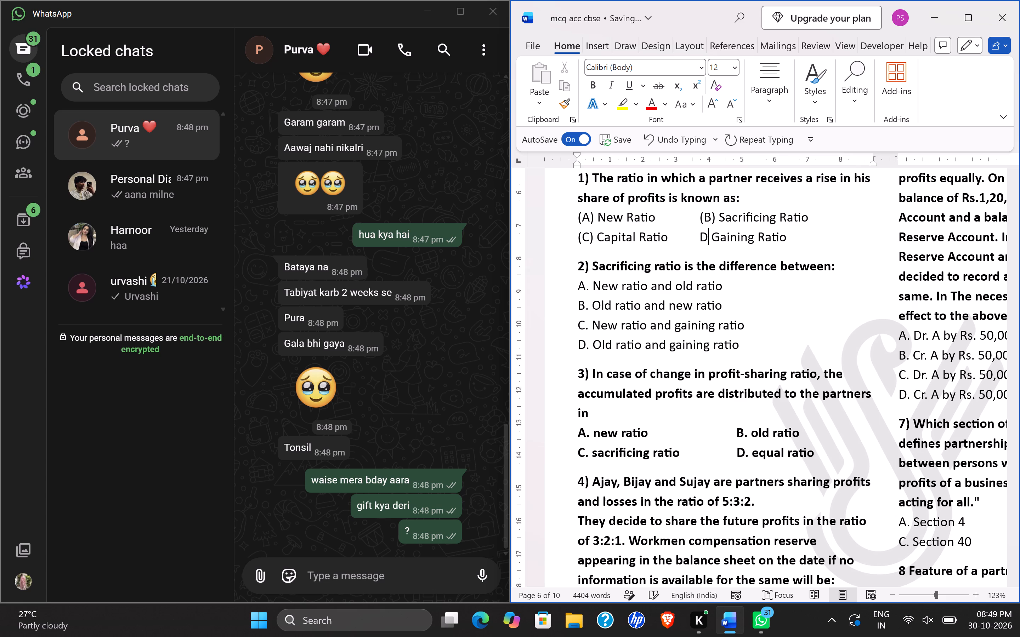
key(shift+parenright)
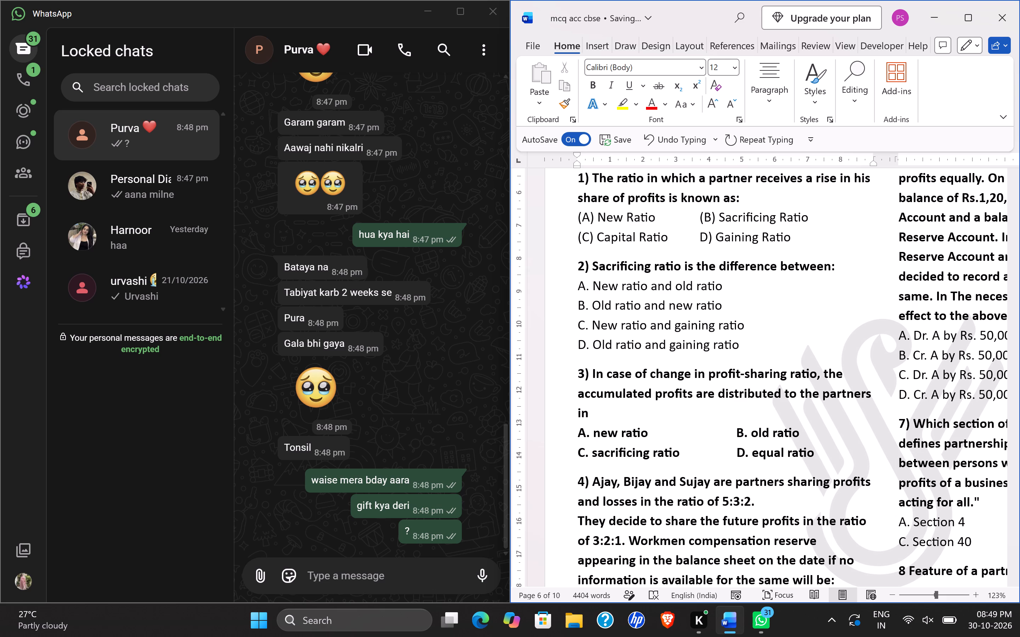
key(Left)
key(Left)
key(shift+parenleft)
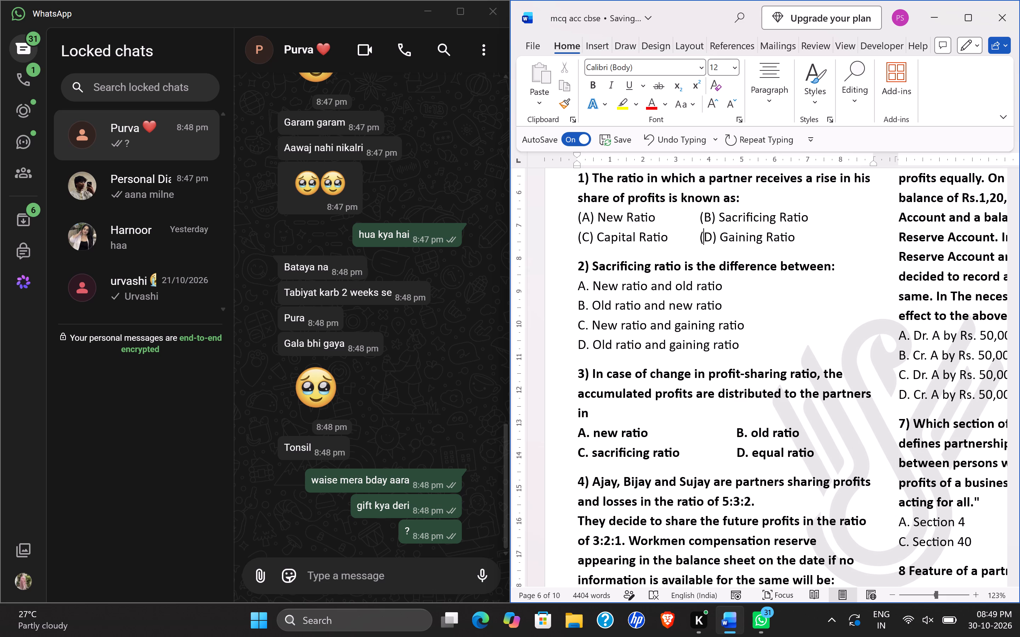
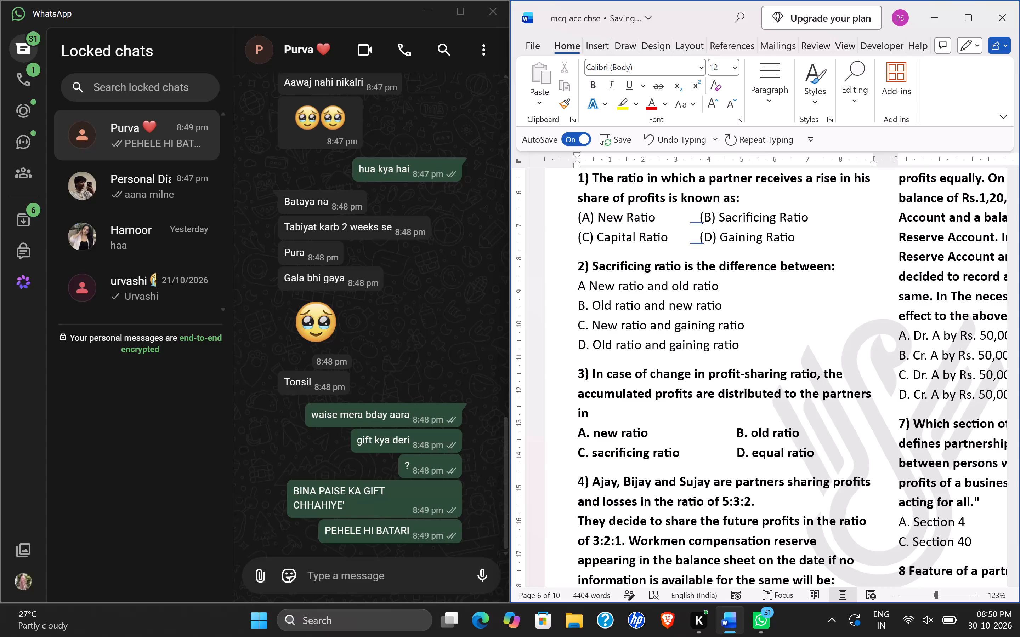
Enclose the A label of the "New ratio and old ratio" option in question 2 in parentheses, as (A).
key(shift+parenright)
key(Left)
key(Left)
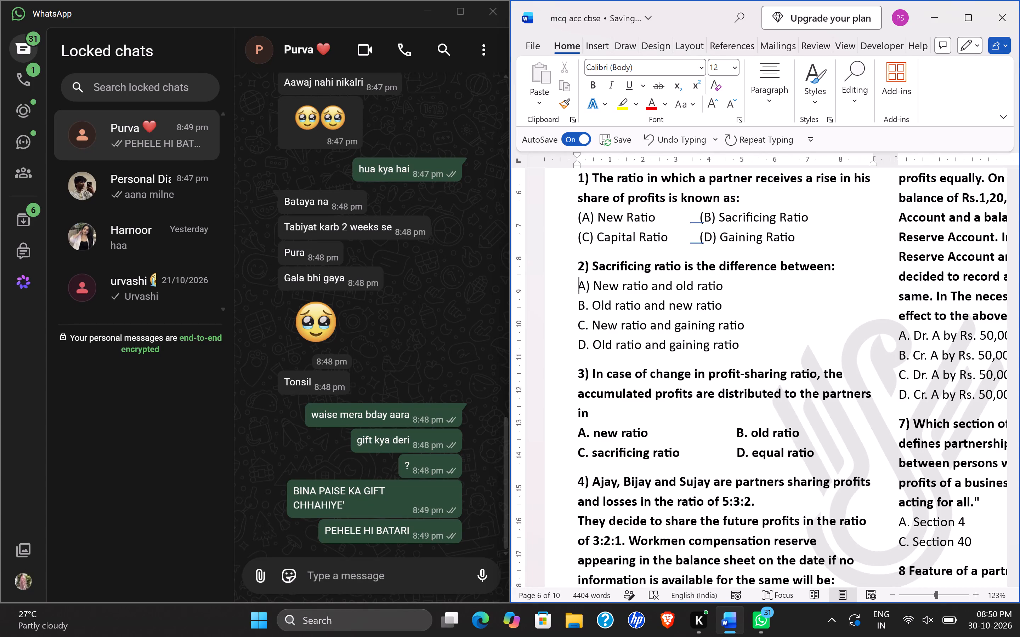
key(shift+parenleft)
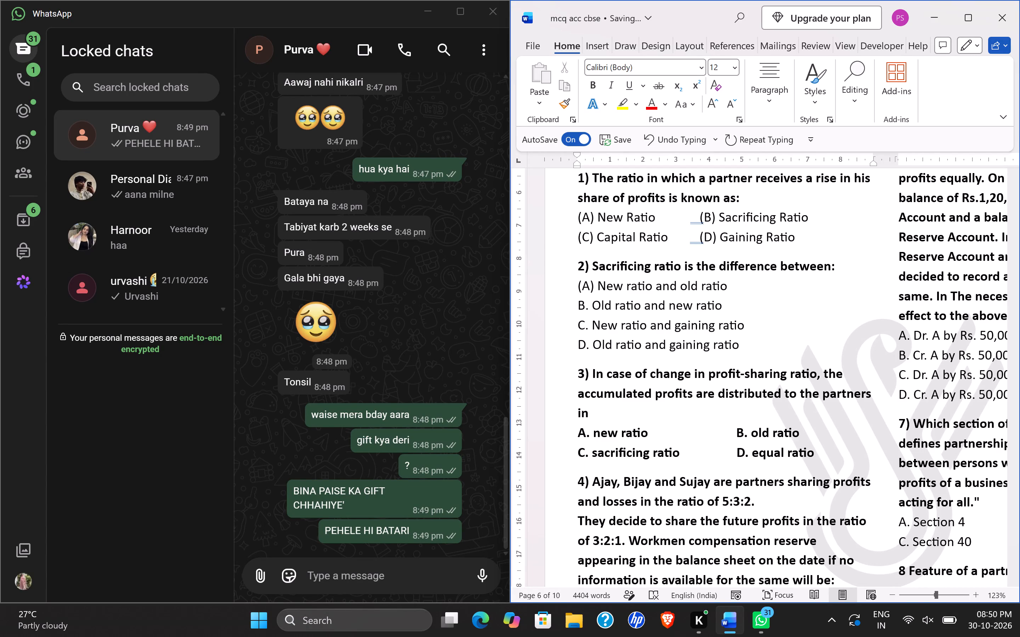
Reformat the label of question 2's "Old ratio and new ratio" option as (B), replacing the period with enclosing parentheses.
key(Down)
key(Right)
key(BackSpace)
key(shift+parenright)
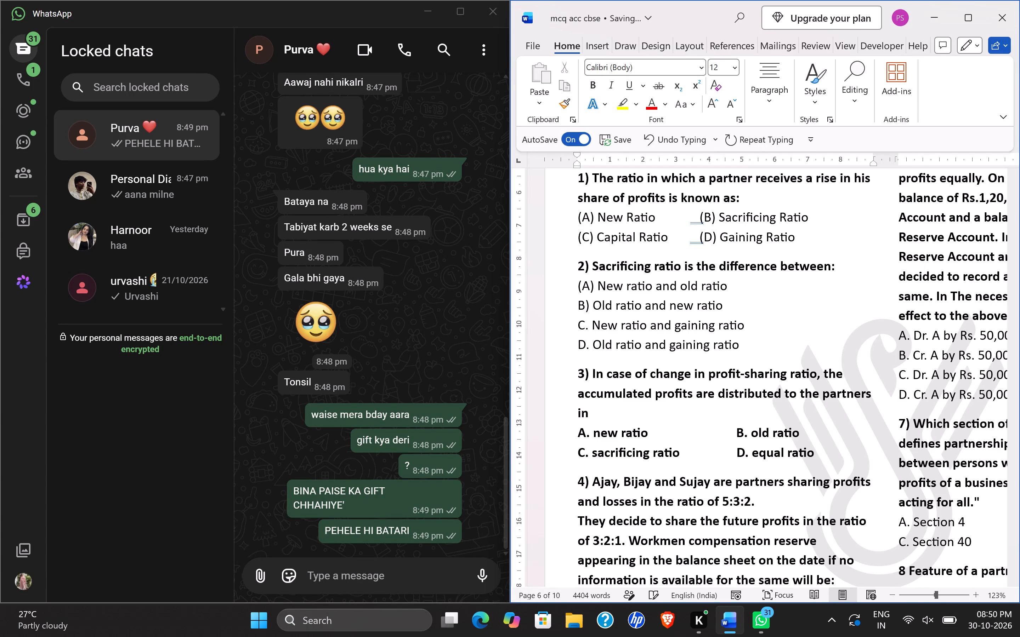
key(Left)
key(Left)
key(shift+parenleft)
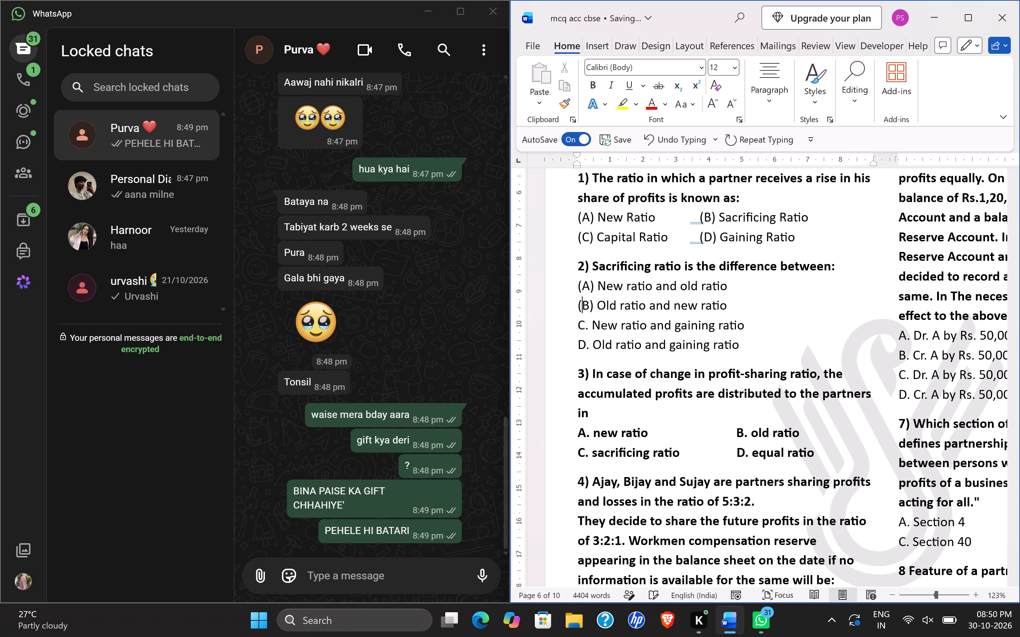
Reformat the label of question 2's "New ratio and gaining ratio" option as (C), replacing the period with enclosing parentheses.
key(Down)
key(Right)
key(BackSpace)
key(shift+parenright)
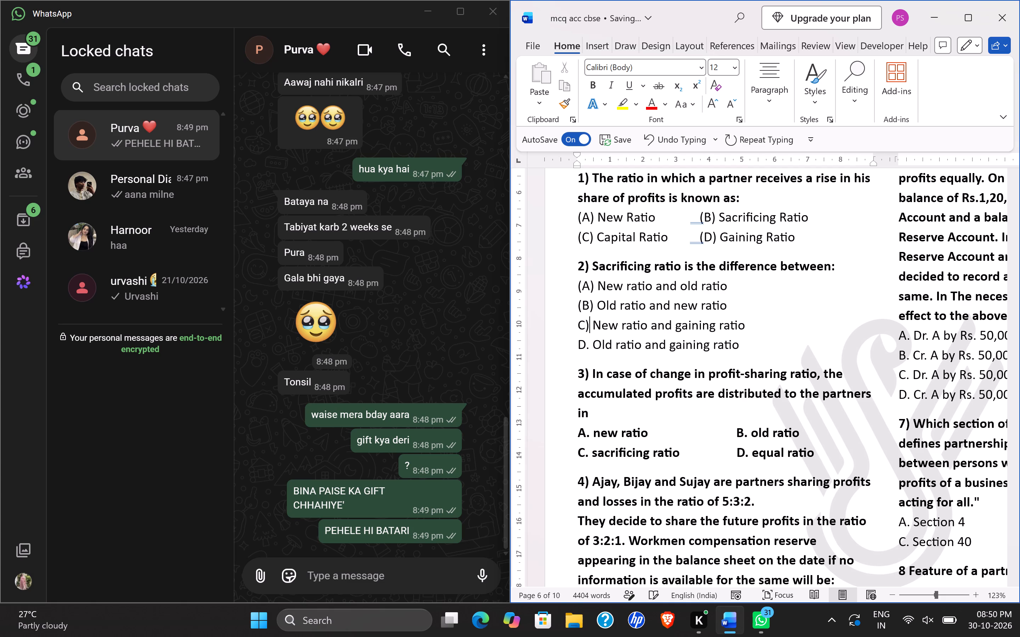
key(Left)
key(Left)
key(shift+parenleft)
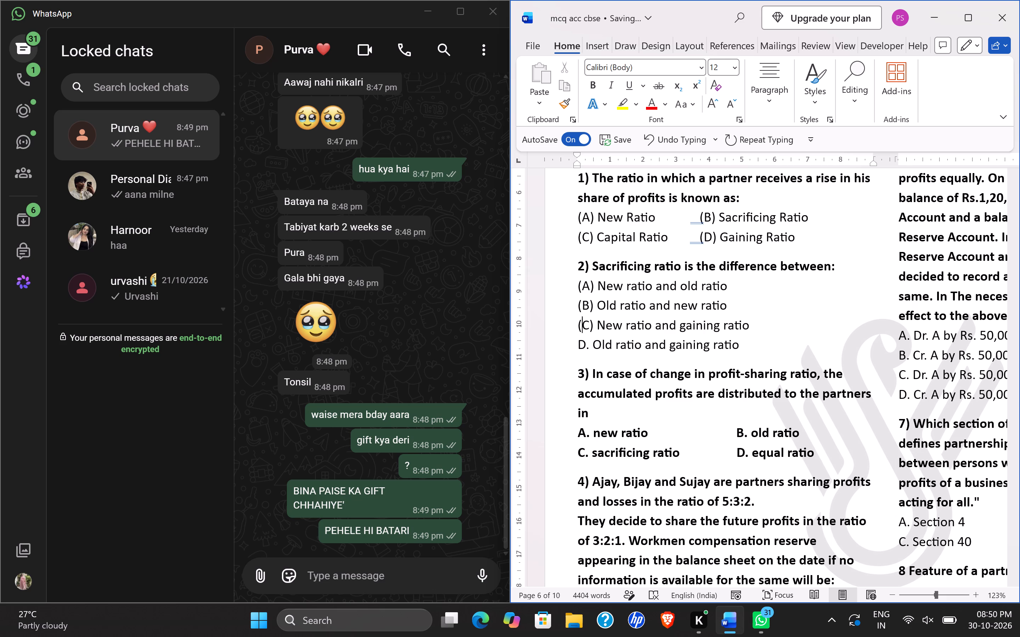
Reformat the label of question 2's "Old ratio and gaining ratio" option as (D), replacing the period with enclosing parentheses.
key(Down)
key(Right)
key(BackSpace)
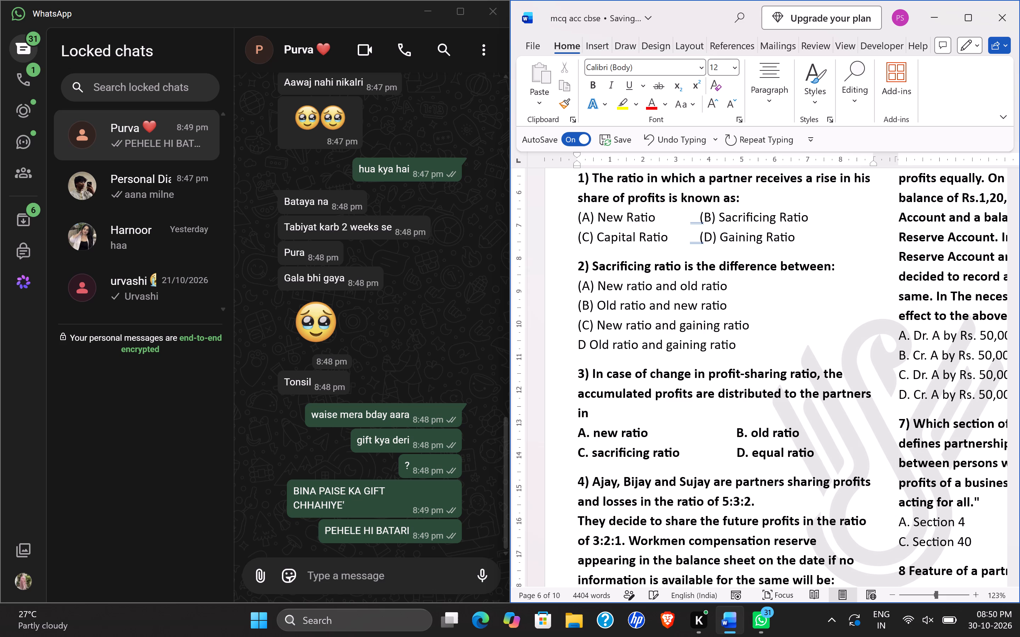
key(shift+parenright)
key(Left)
key(Left)
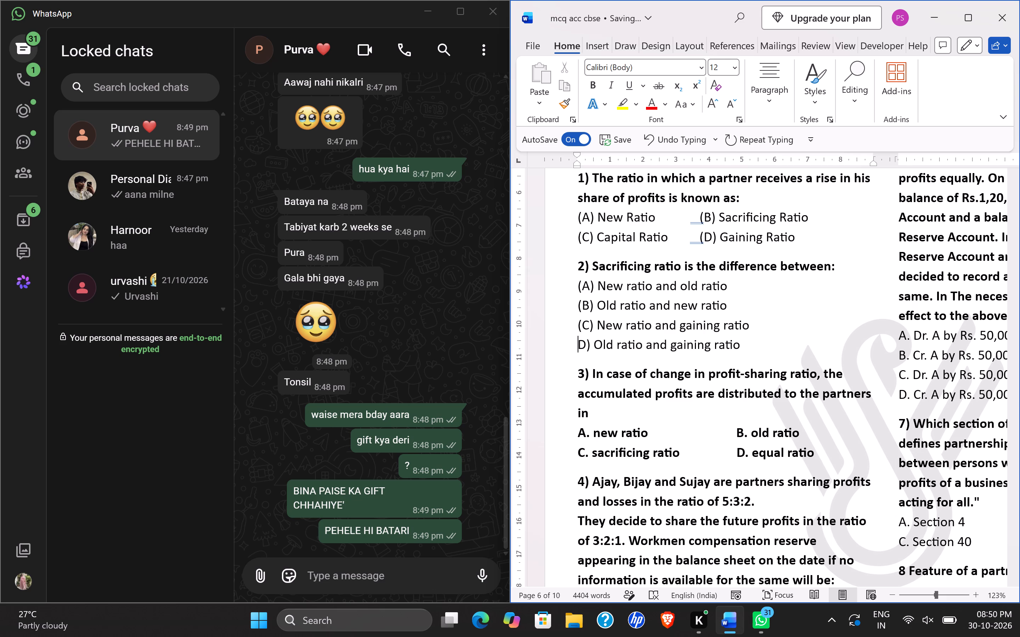
key(shift+parenleft)
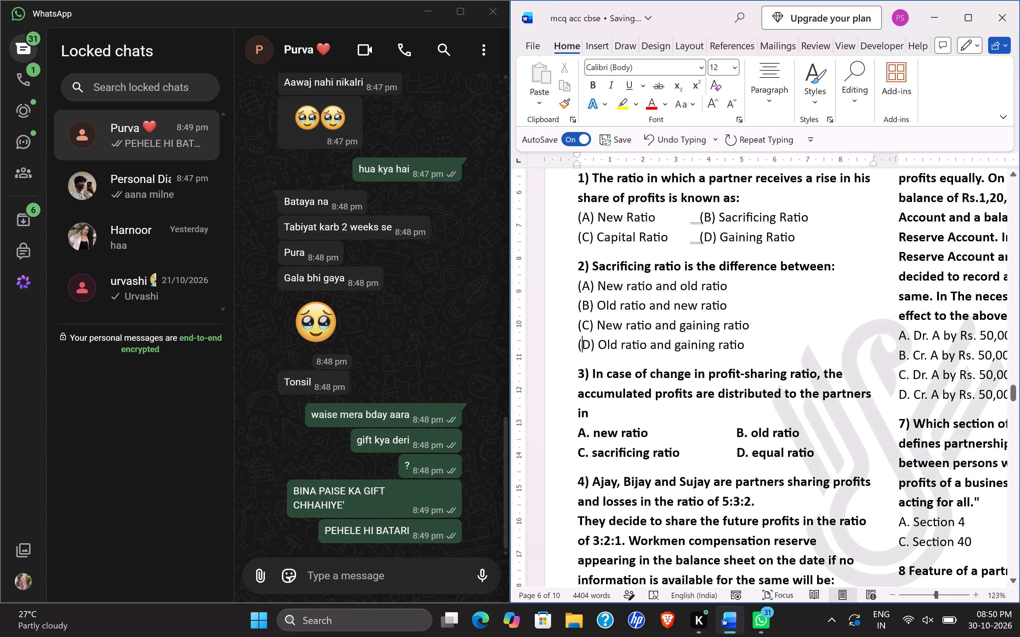
Look over the answer-option labels of questions 1 to 6 in the Chapter 02 Admission of a Partner section.
scroll(748, 308, left, 1)
scroll(748, 308, up, 2)
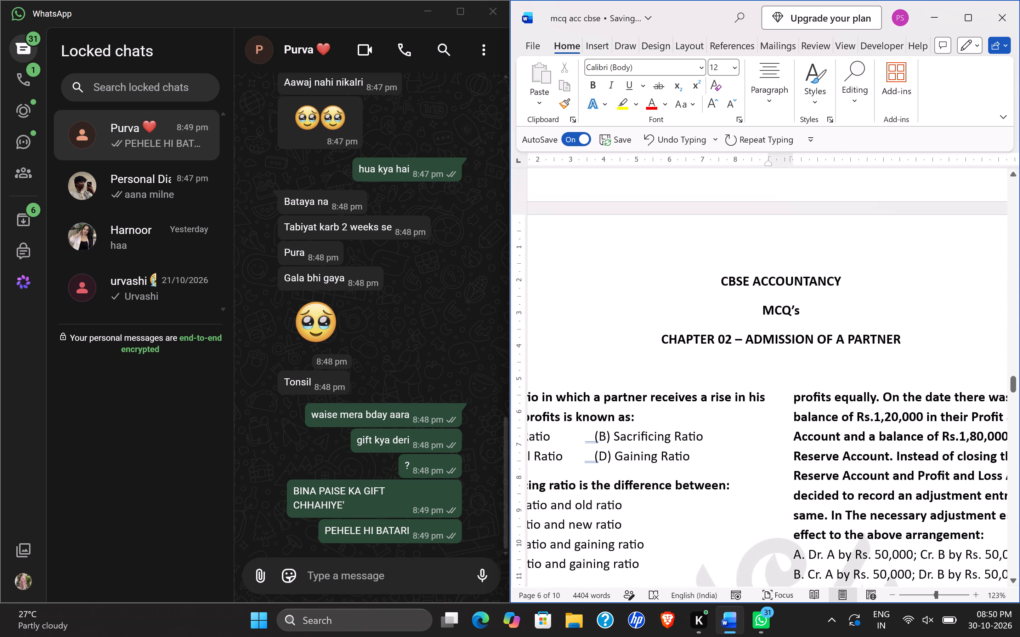
scroll(748, 308, down, 1)
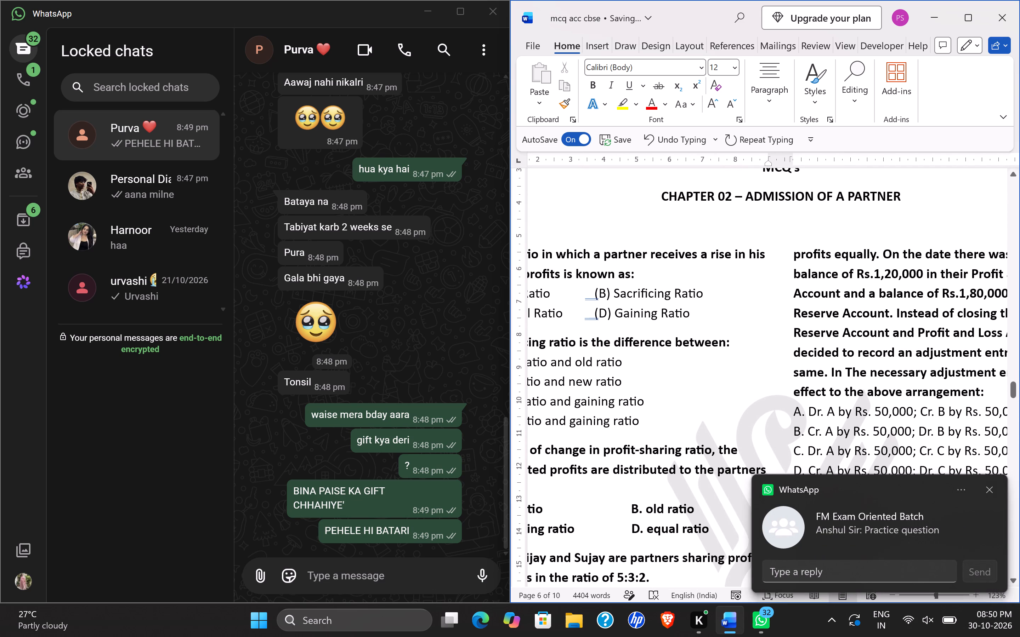
scroll(748, 308, down, 2)
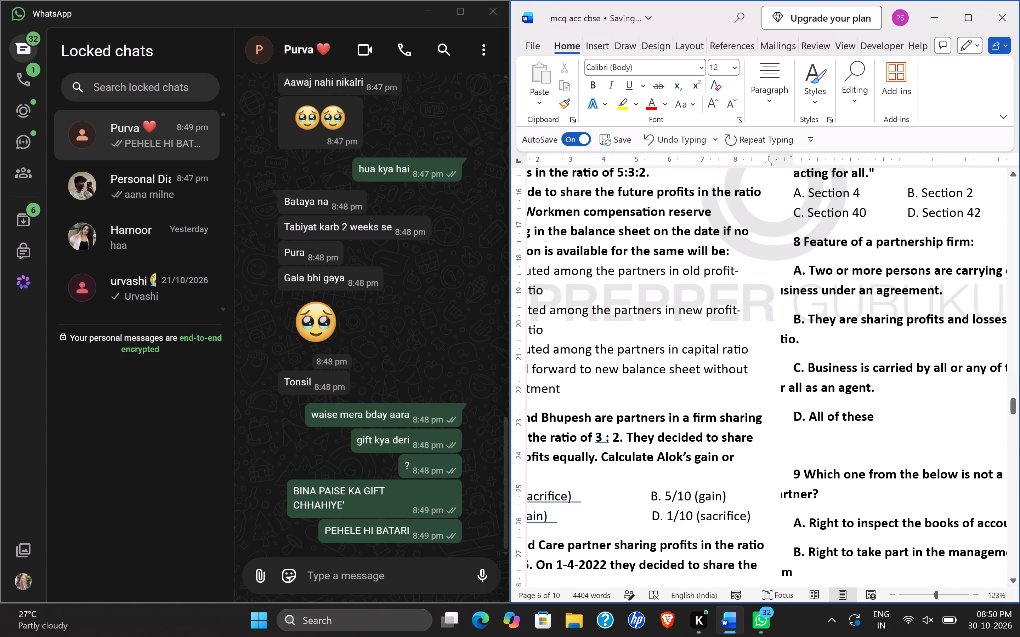
scroll(787, 289, right, 1)
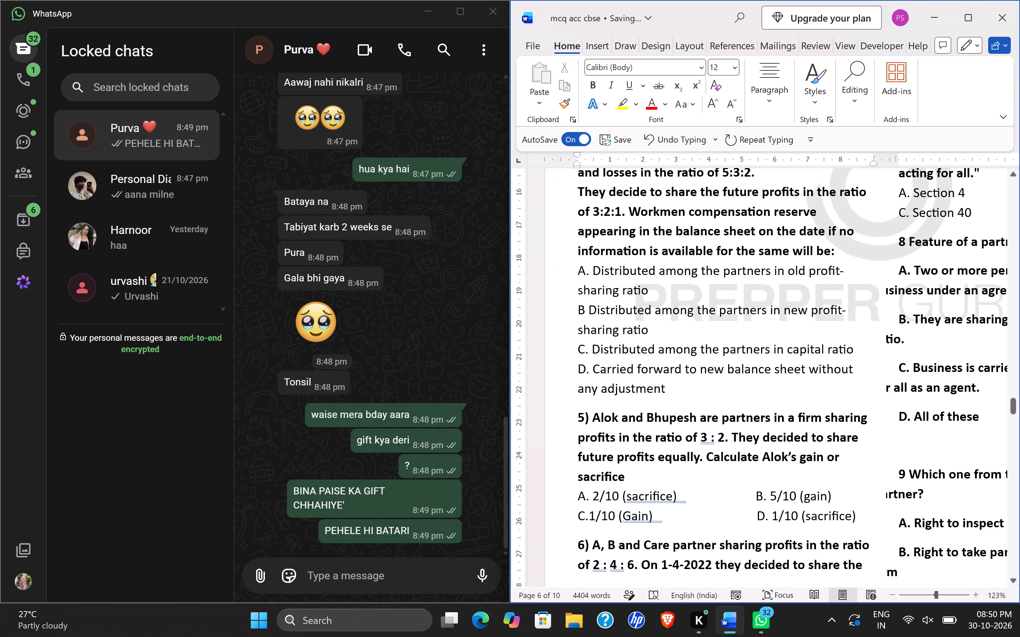
scroll(783, 363, down, 1)
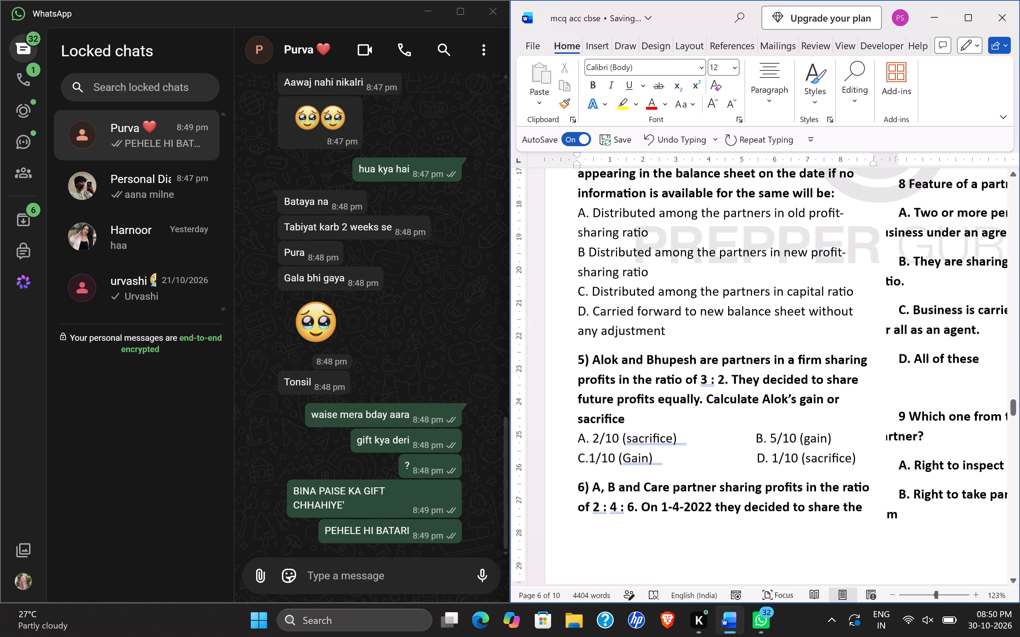
scroll(783, 363, down, 1)
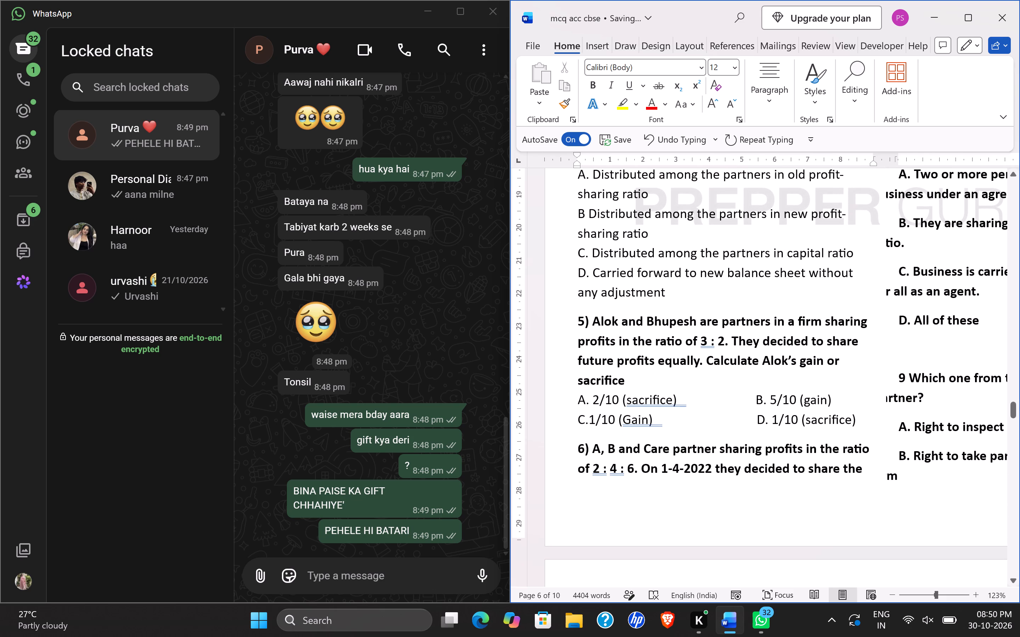
scroll(703, 317, up, 5)
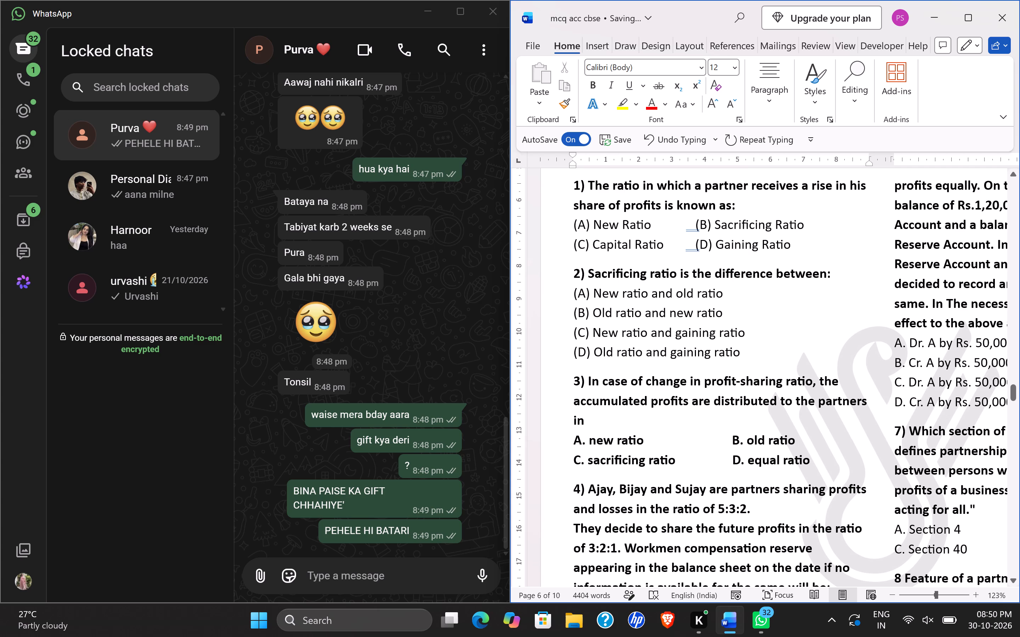
Reformat the label of the "new ratio" option in question 3 as (A), replacing the period with enclosing parentheses.
click(584, 445)
key(BackSpace)
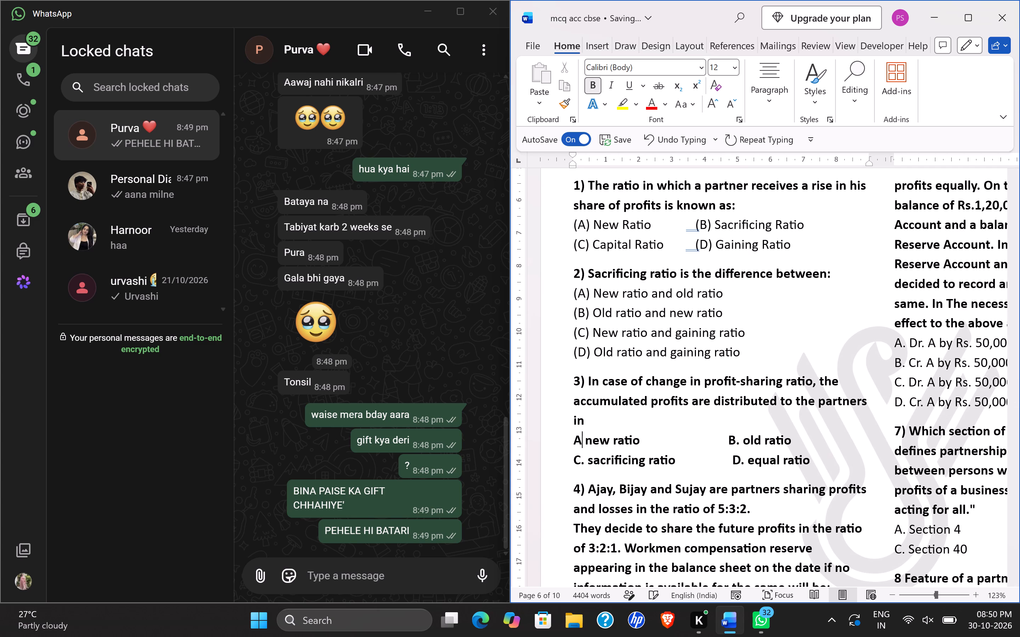
key(shift+parenright)
key(Left)
key(Left)
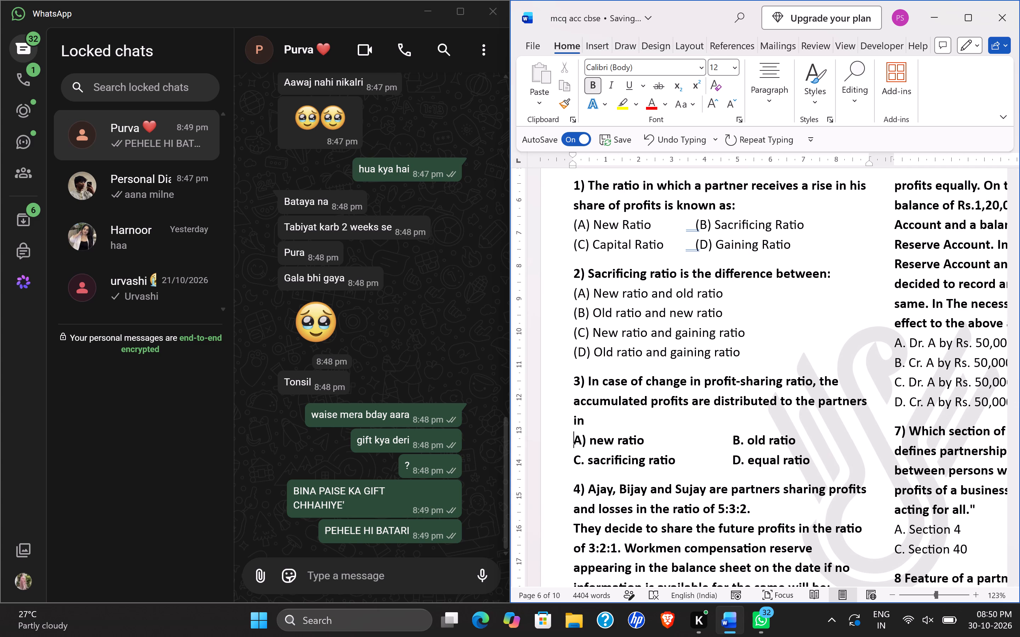
key(shift+parenleft)
Reformat the label of the "old ratio" option in question 3 as (B), replacing the period with enclosing parentheses.
key(Right)
key(Right)
key(Right)
key(Right)
key(Right)
key(Right)
key(Right)
key(Right)
key(Right)
key(Right)
key(Right)
key(Right)
key(Right)
key(Right)
key(Right)
key(Right)
key(Right)
key(Right)
key(Right)
key(Right)
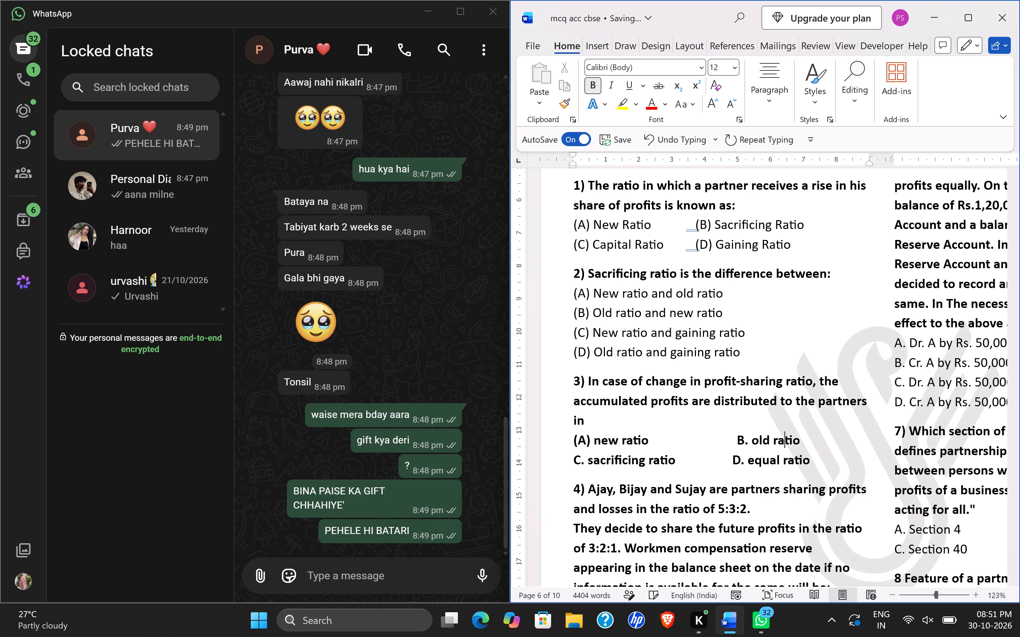
key(Left)
key(Left)
key(Left)
key(Left)
key(Left)
key(Left)
key(Left)
key(BackSpace)
key(shift+parenright)
key(Left)
key(Left)
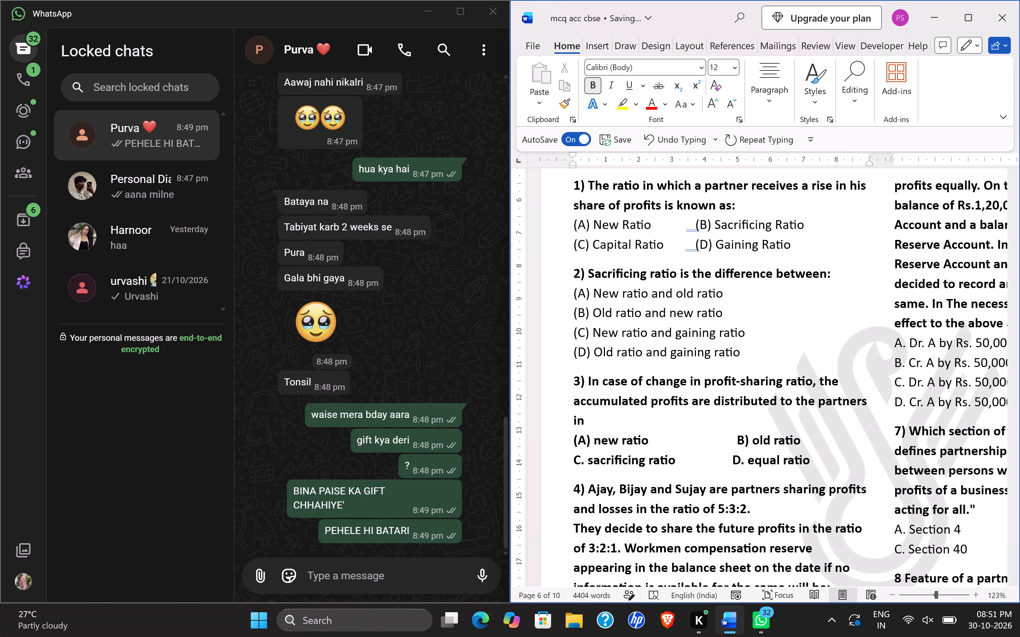
key(shift+parenleft)
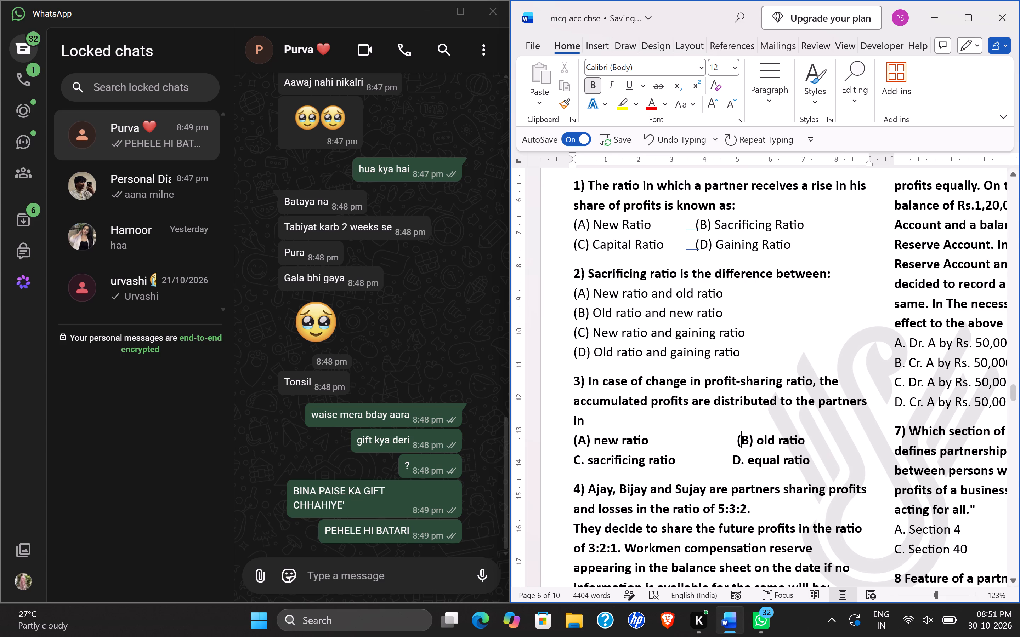
Reformat the label of the "sacrificing ratio" option in question 3 as (C), replacing the period with enclosing parentheses.
click(585, 466)
key(BackSpace)
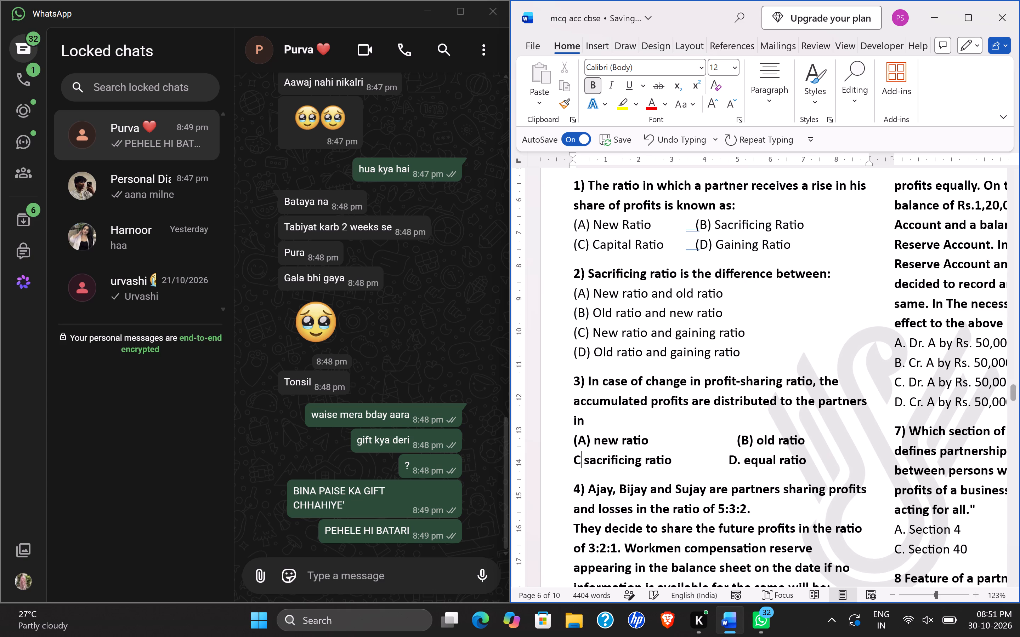
key(shift+parenright)
key(Left)
key(Left)
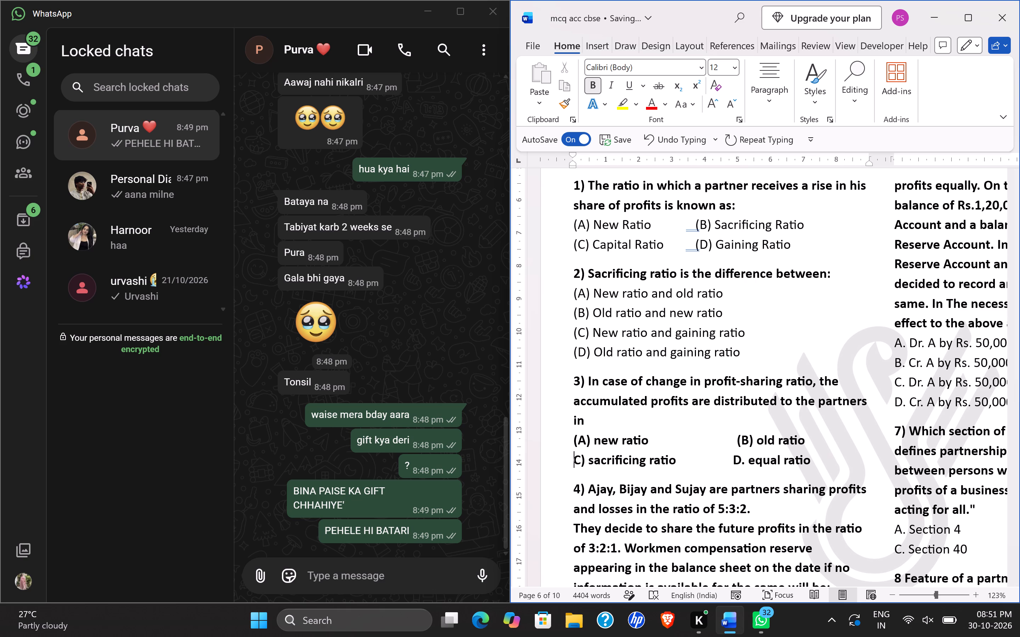
key(shift+parenleft)
Reformat the label of the "equal ratio" option in question 3 as (D), replacing the period with enclosing parentheses.
key(Right)
key(Right)
key(Right)
key(Right)
key(Right)
key(Right)
key(Right)
key(Right)
key(Right)
key(Right)
key(Right)
key(Right)
key(Right)
key(Right)
key(Right)
key(Right)
key(Right)
key(Right)
key(Right)
key(Right)
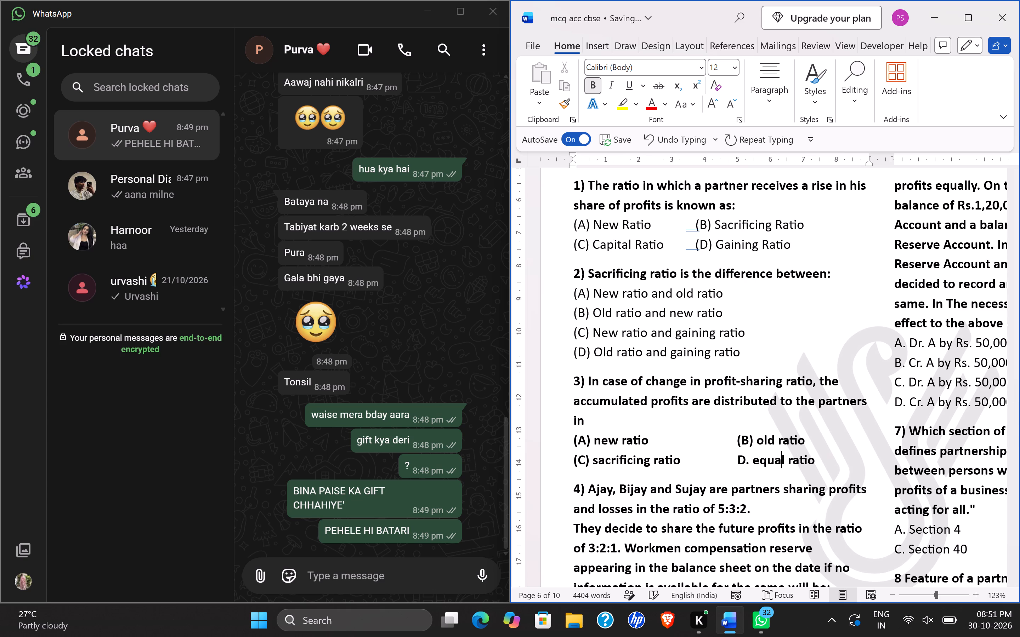
key(Left)
key(Left)
key(Left)
key(Left)
key(Left)
key(Left)
key(Right)
key(BackSpace)
key(shift+parenright)
key(Left)
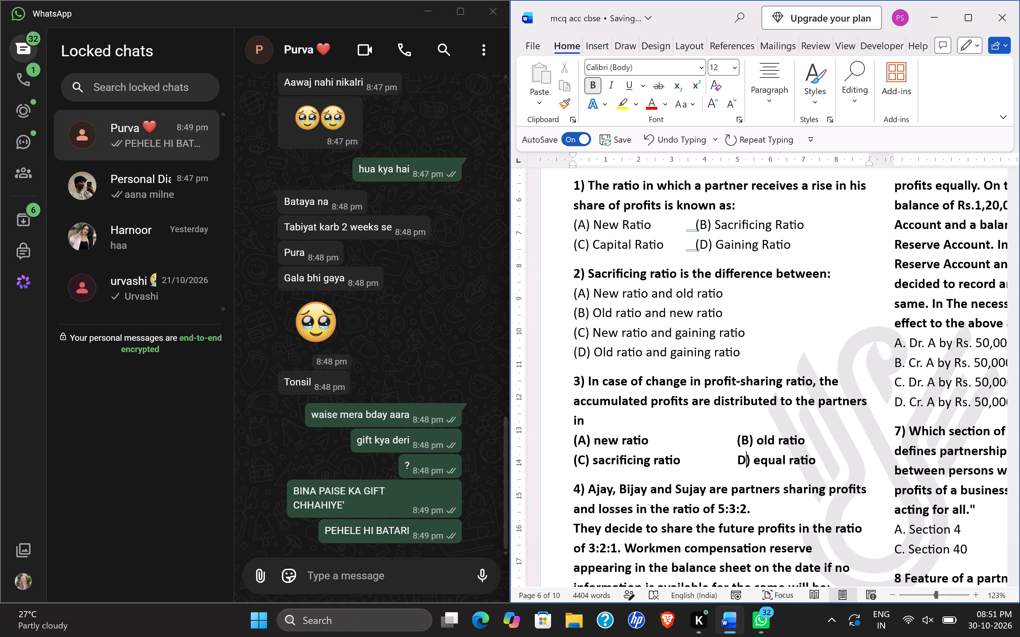
key(Left)
key(shift+parenleft)
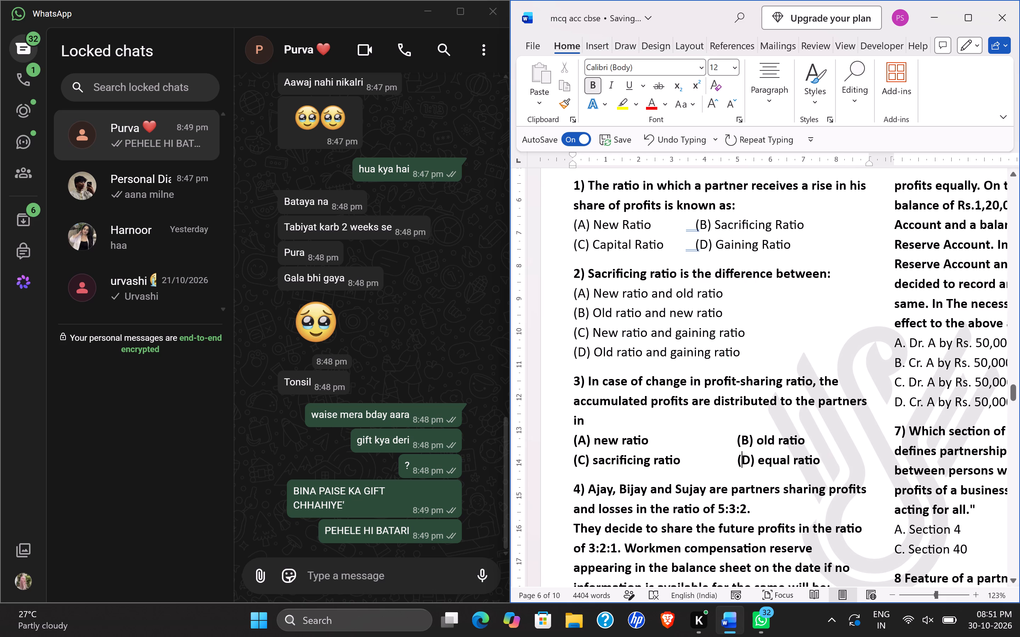
Remove the bold formatting from all four answer options of question 3, (A) through (D).
drag(571, 440, 822, 456)
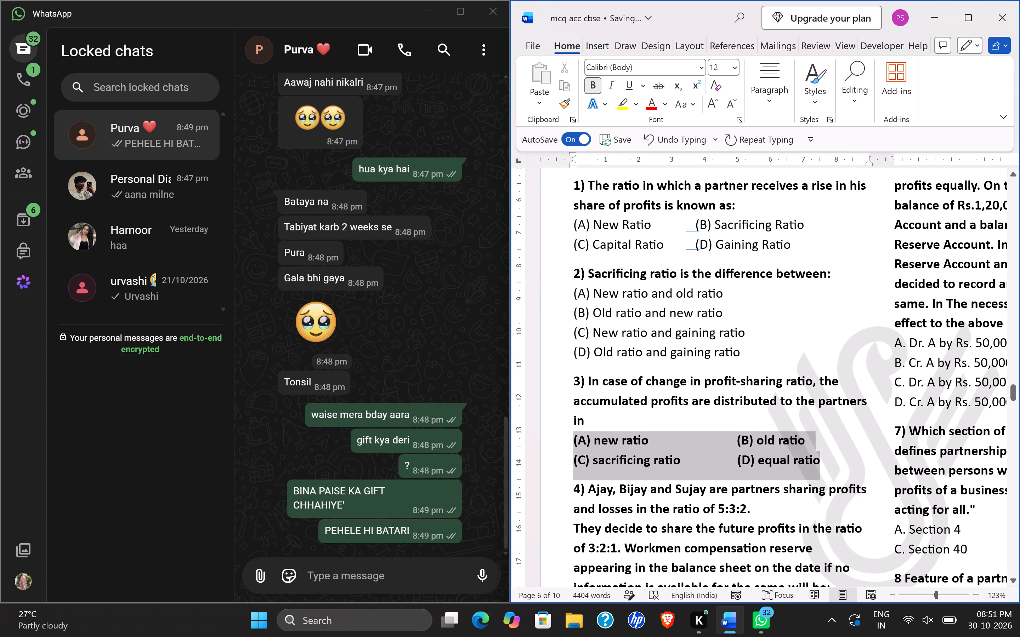
drag(822, 456, 830, 461)
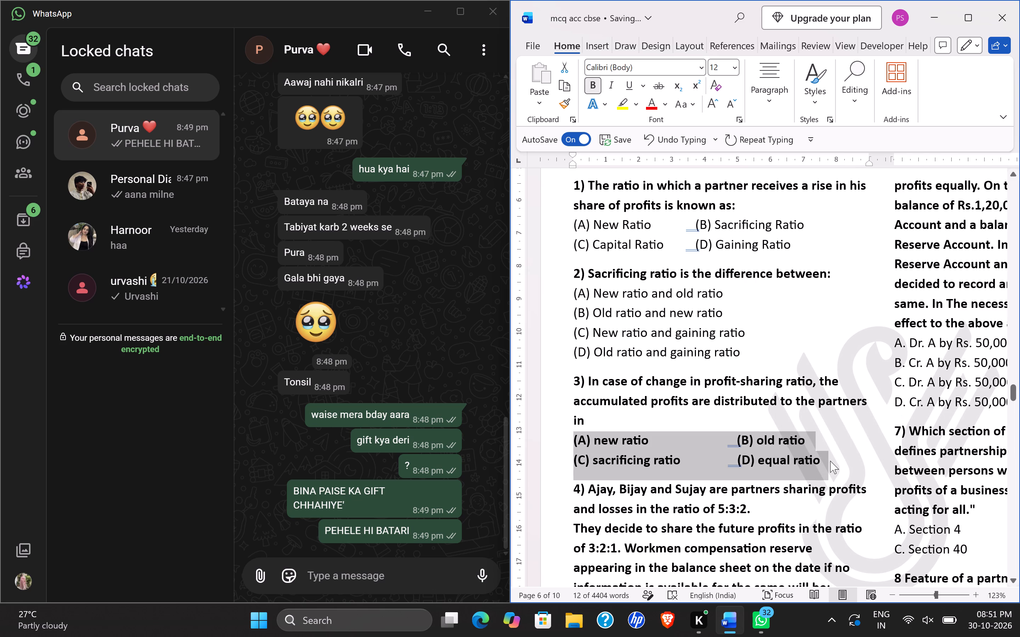
key(ctrl+v)
key(ctrl+v)
key(ctrl+v)
key(ctrl+b)
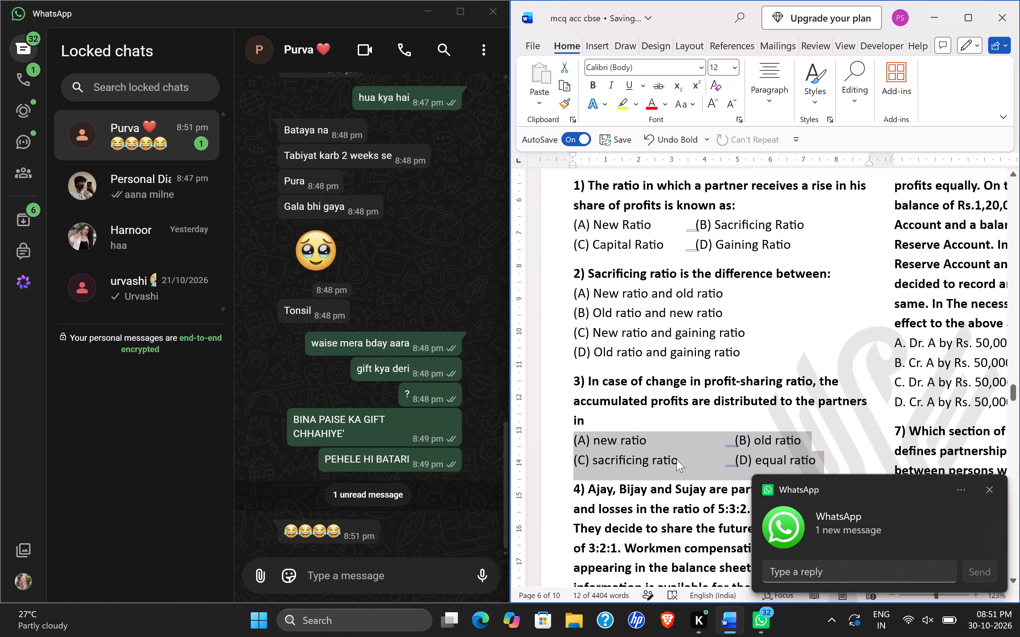
click(650, 416)
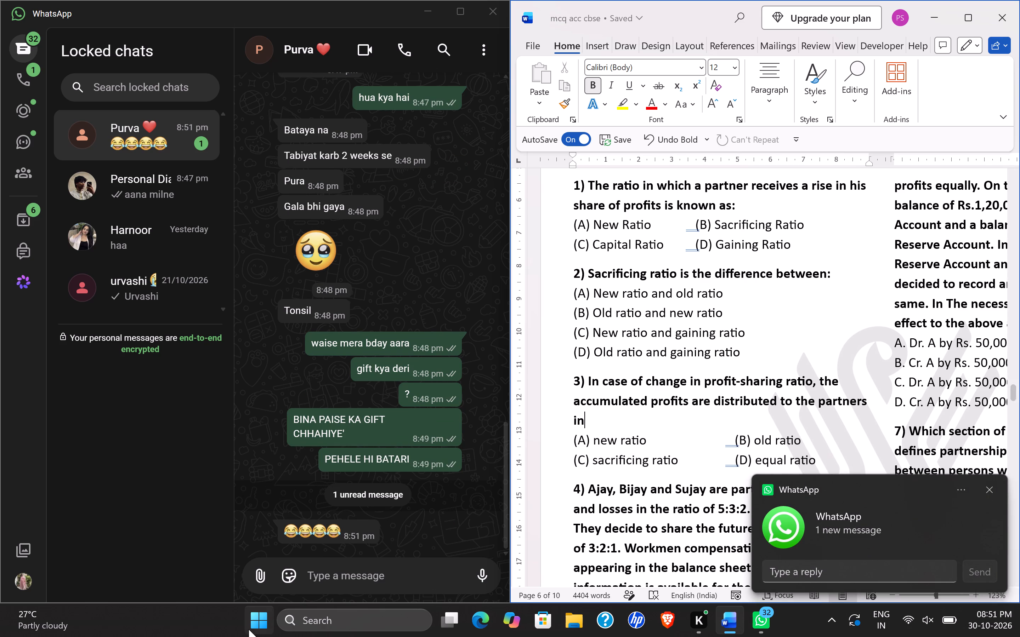
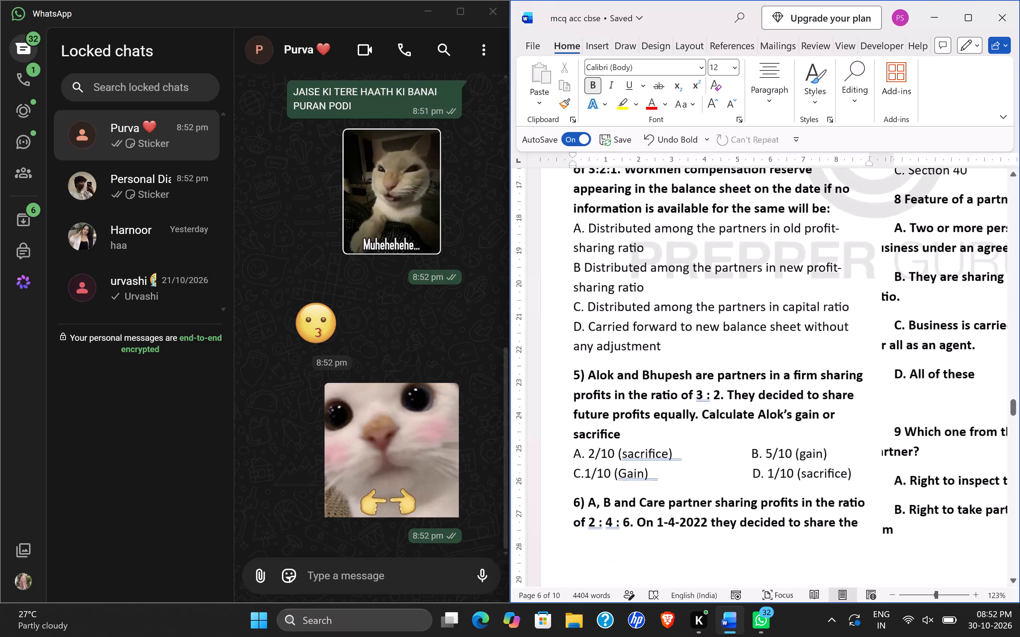
Reformat the label of question 4's "old profit-sharing ratio" option as (A), replacing the period with enclosing parentheses.
scroll(574, 349, up, 1)
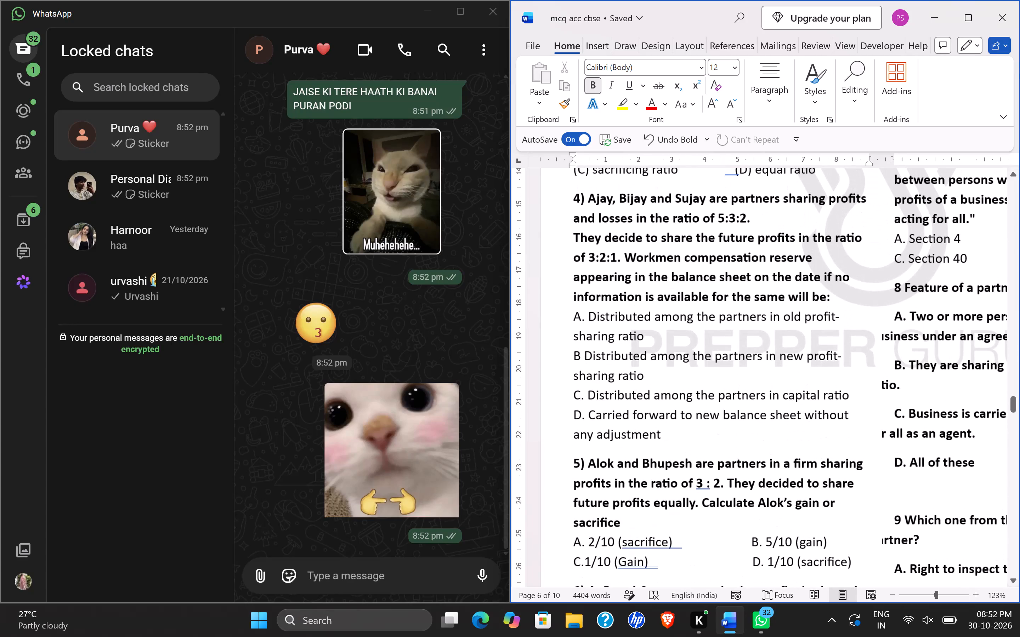
click(583, 321)
key(Up)
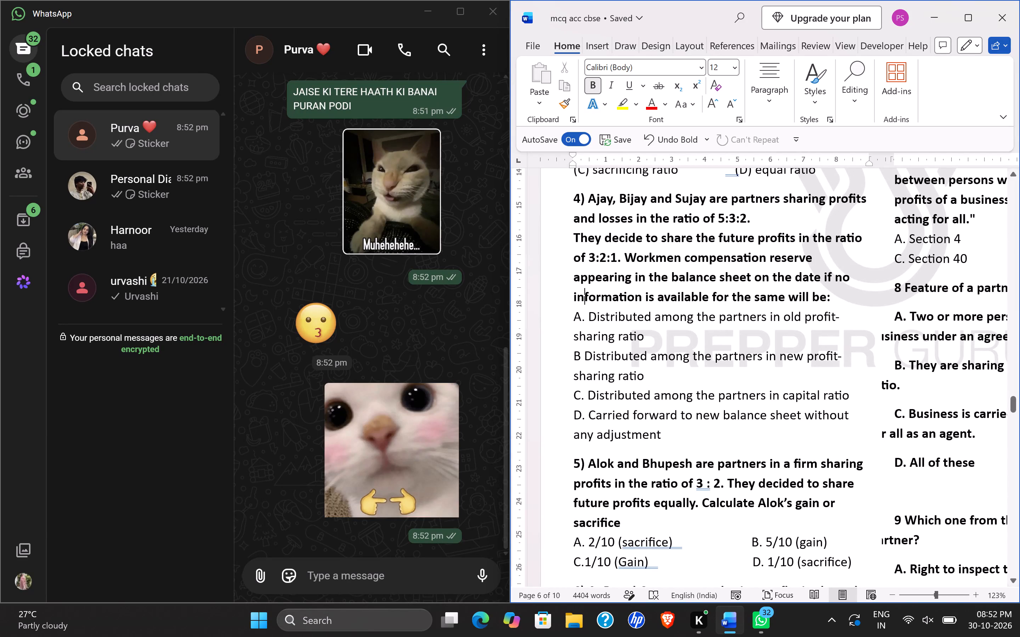
key(Down)
key(Right)
key(BackSpace)
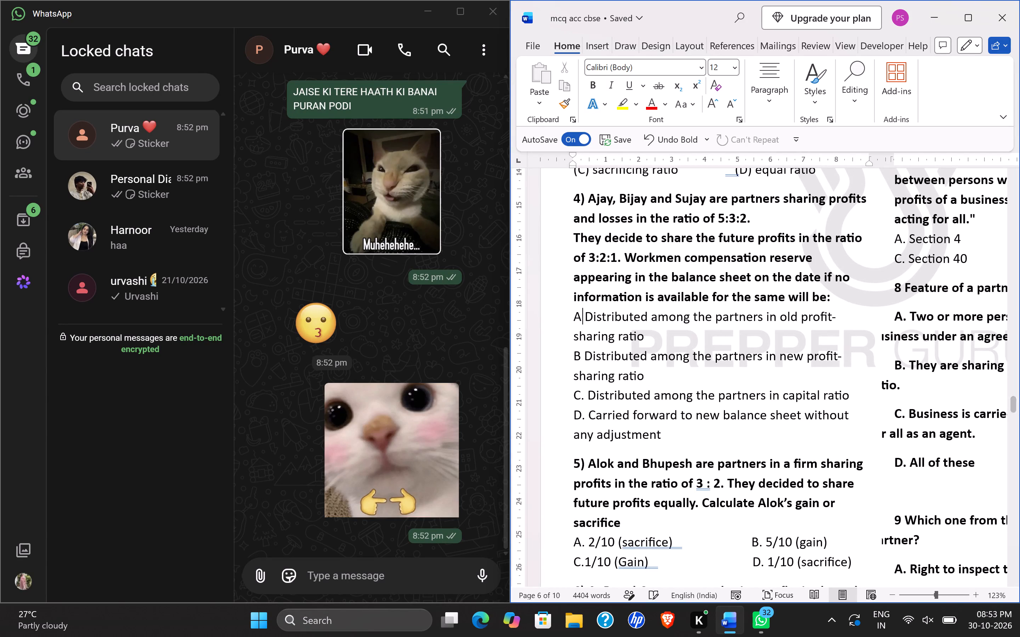
key(shift+parenright)
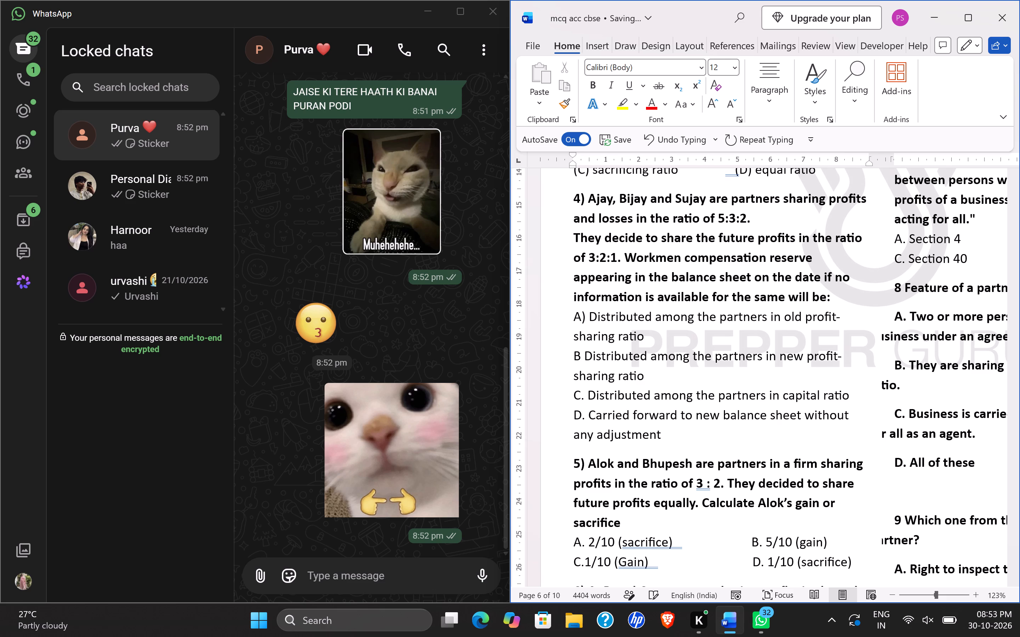
key(Left)
key(Left)
key(shift+parenleft)
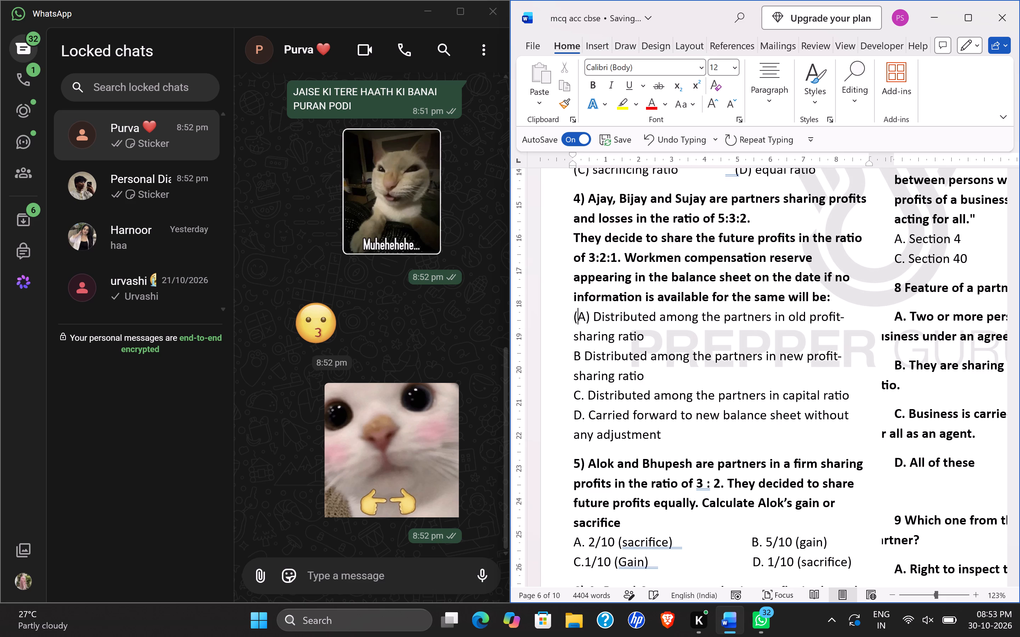
Enclose the label of question 4's "new profit-sharing ratio" option in parentheses as (B).
key(Down)
key(Down)
key(shift+parenright)
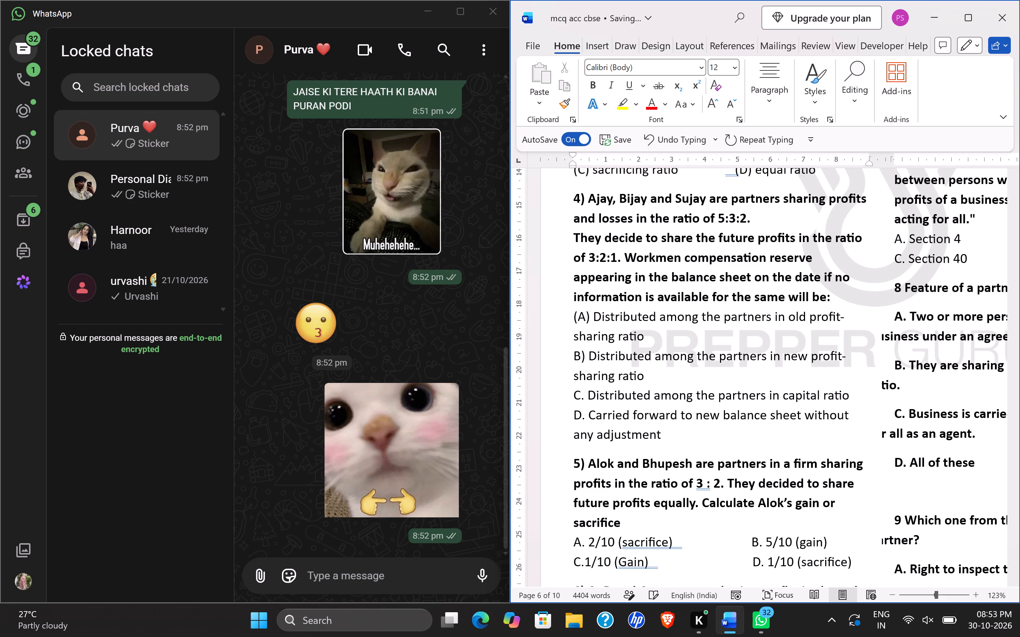
key(Left)
key(Left)
key(shift+parenleft)
Reformat the label of question 4's "capital ratio" option as (C), replacing the period with enclosing parentheses.
key(Down)
key(Down)
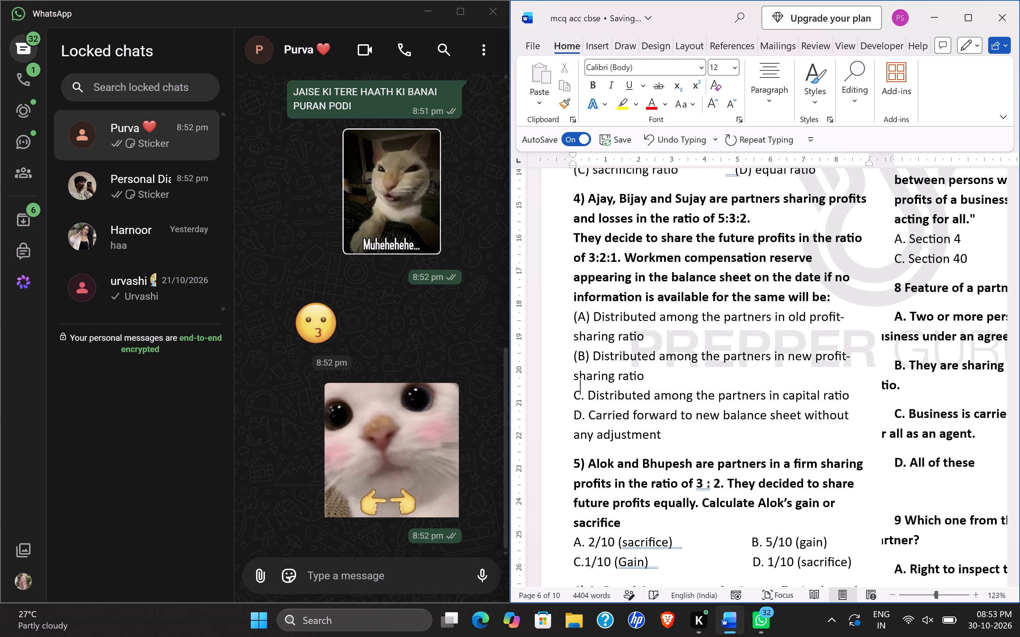
key(Right)
key(BackSpace)
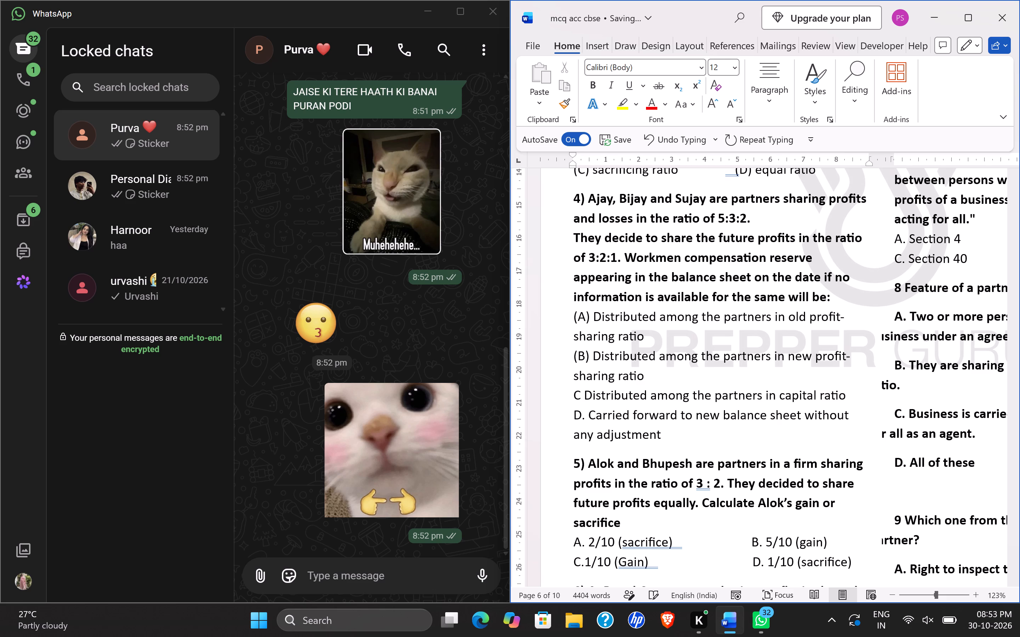
key(shift+parenright)
key(Left)
key(Left)
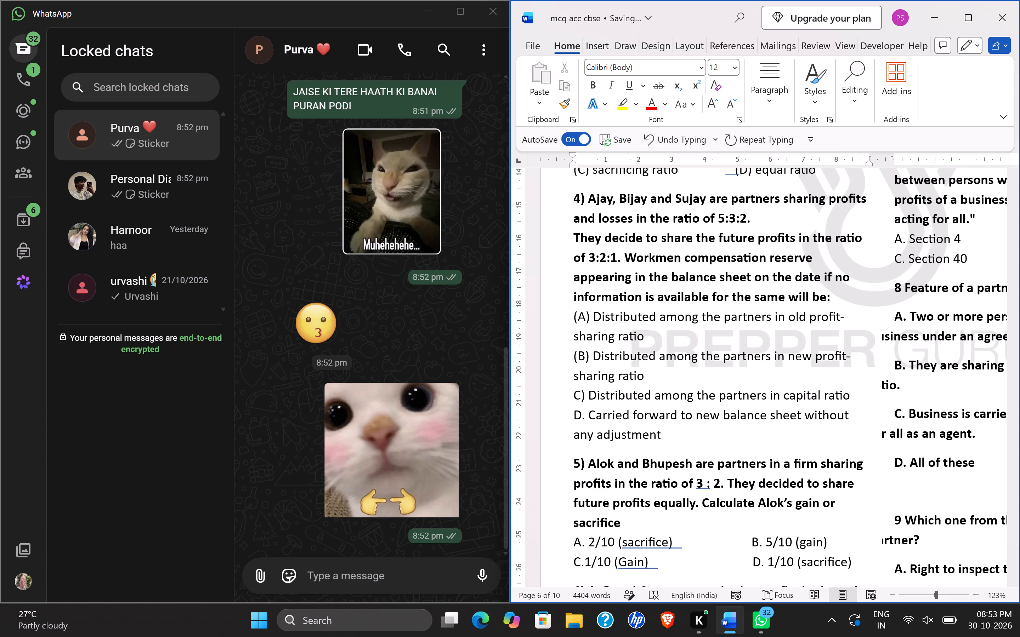
key(shift+parenleft)
Reformat the label of question 4's "Carried forward to new balance sheet" option, replacing the period after D with enclosing parentheses.
key(Down)
key(Down)
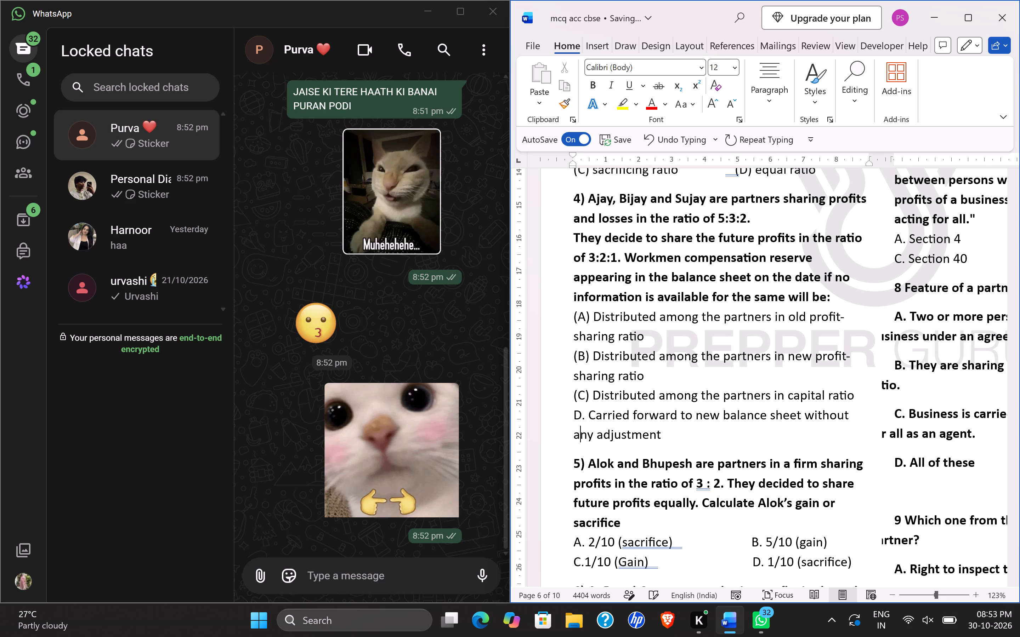
key(Down)
key(Up)
key(Up)
key(Right)
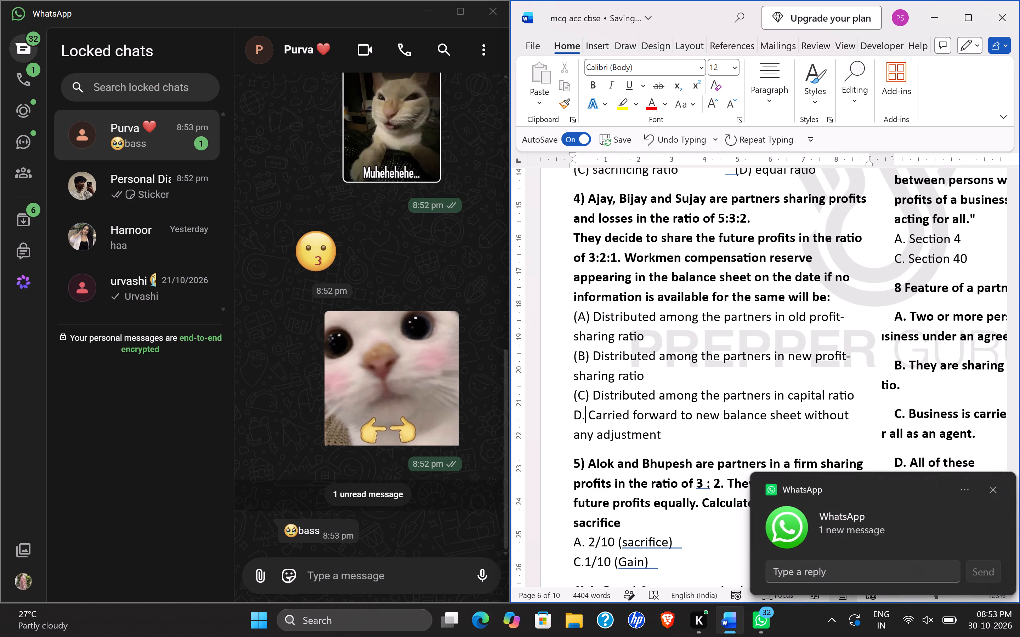
key(BackSpace)
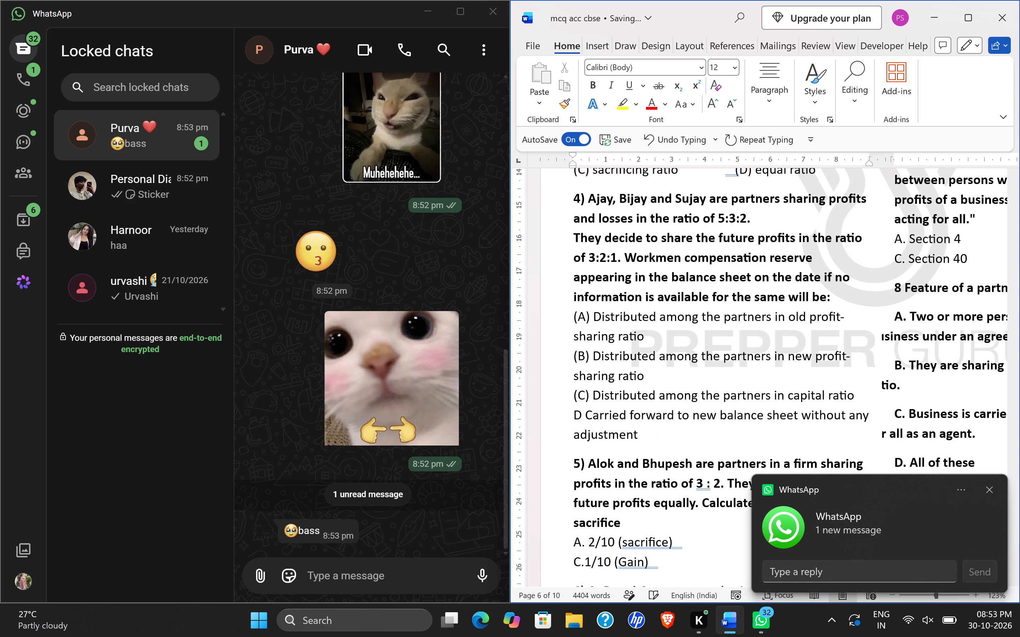
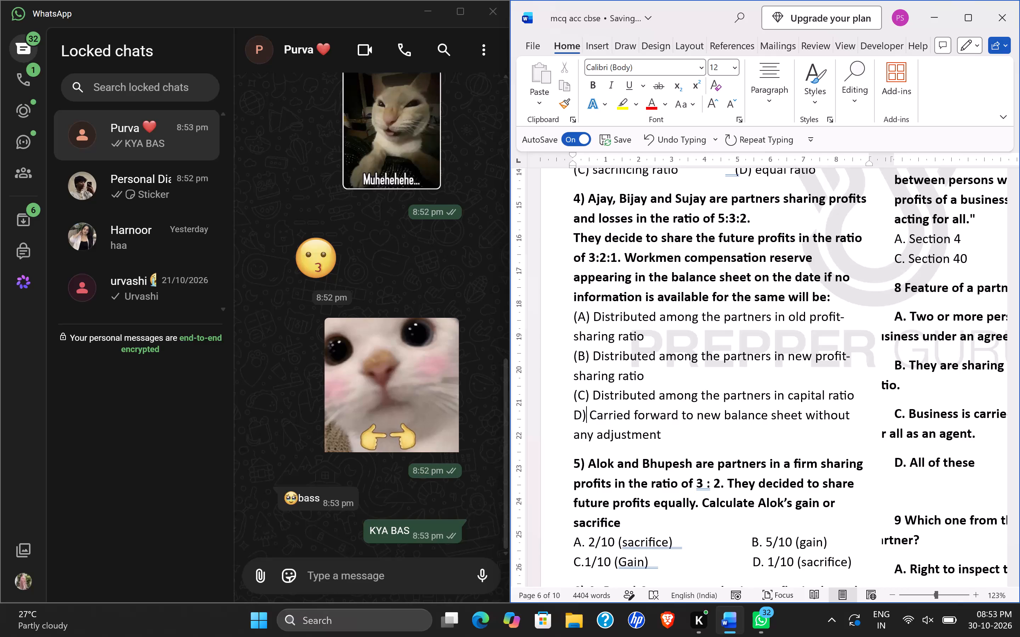
Add the opening parenthesis to the label of question 4's "Carried forward to new balance sheet" option, making it (D).
key(Left)
key(Left)
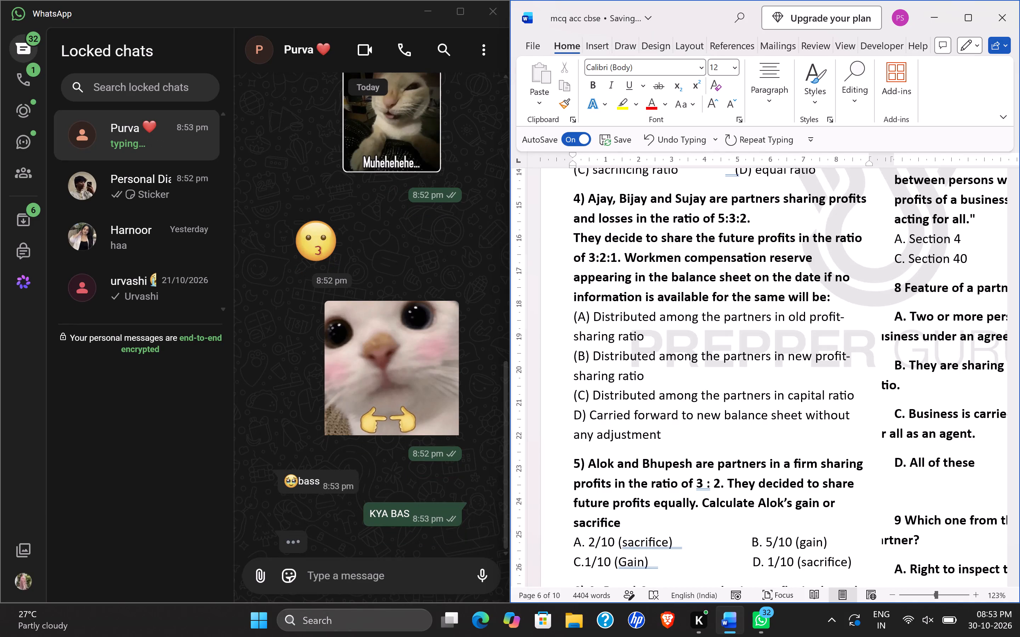
key(shift+parenleft)
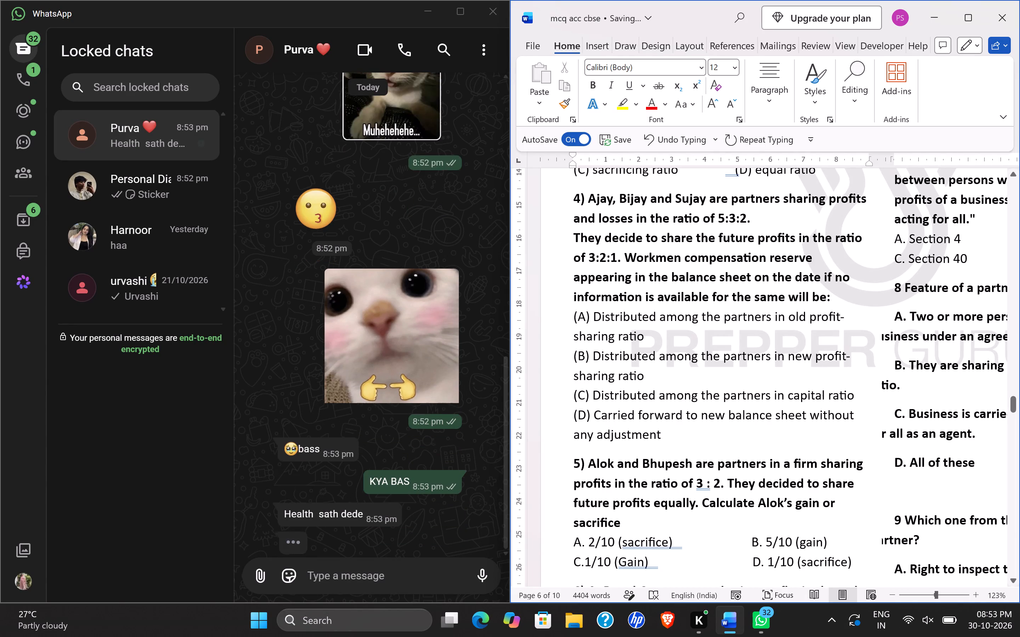
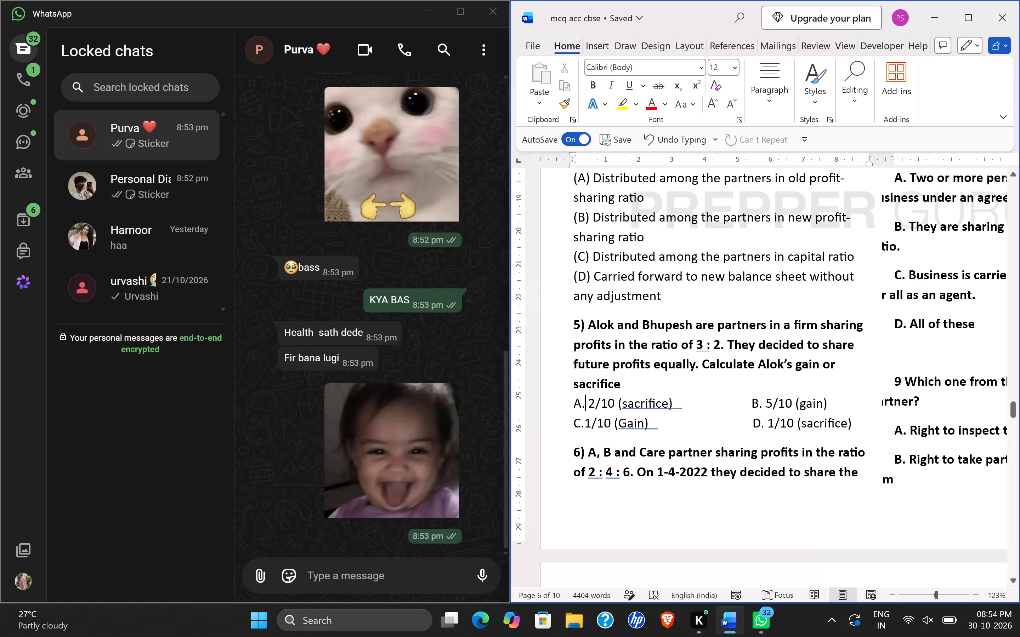
Reformat the label of question 5's "2/10 (sacrifice)" option as (A), replacing the period with enclosing parentheses.
key(Left)
key(Right)
key(BackSpace)
key(Return)
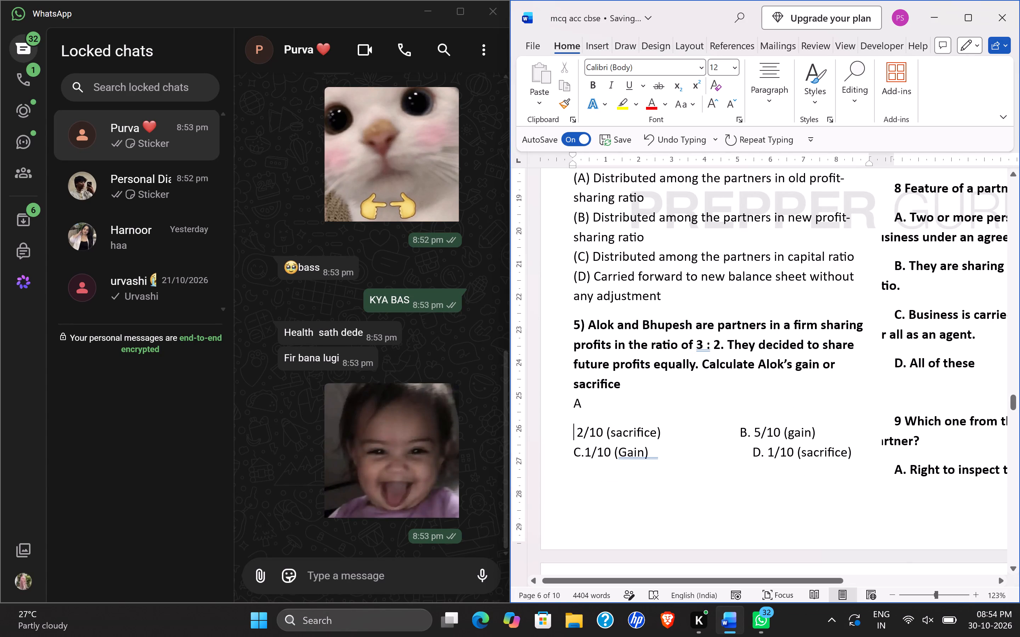
key(ctrl+z)
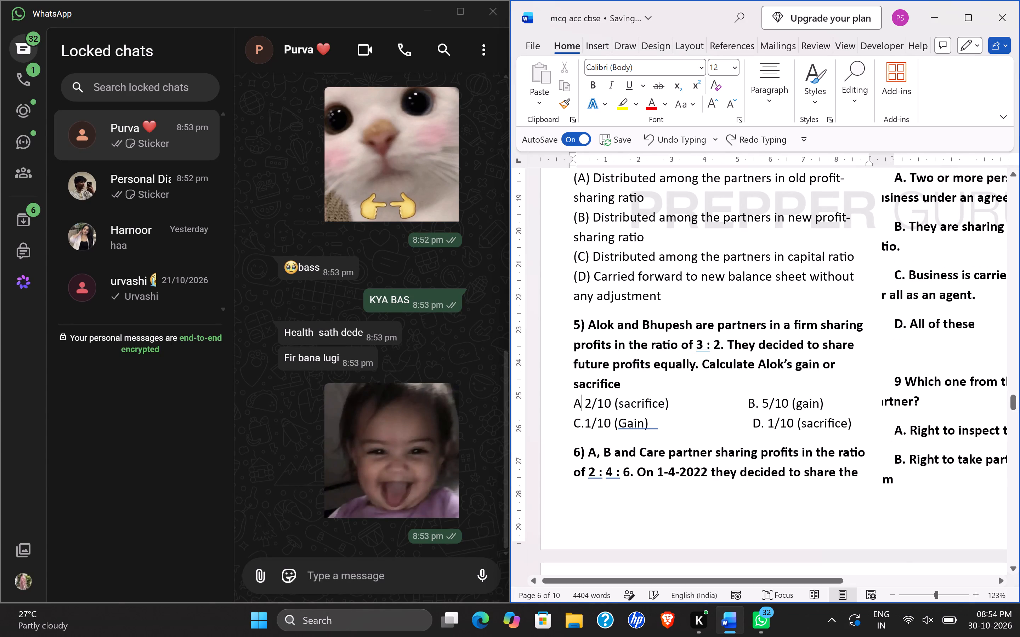
key(shift+parenright)
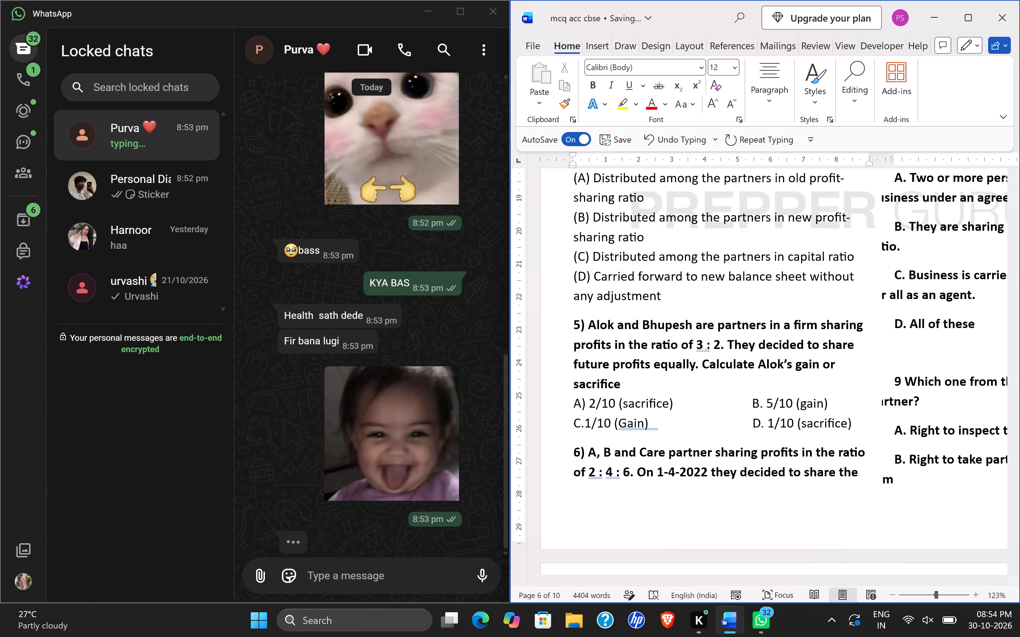
key(Left)
key(Left)
key(shift+parenleft)
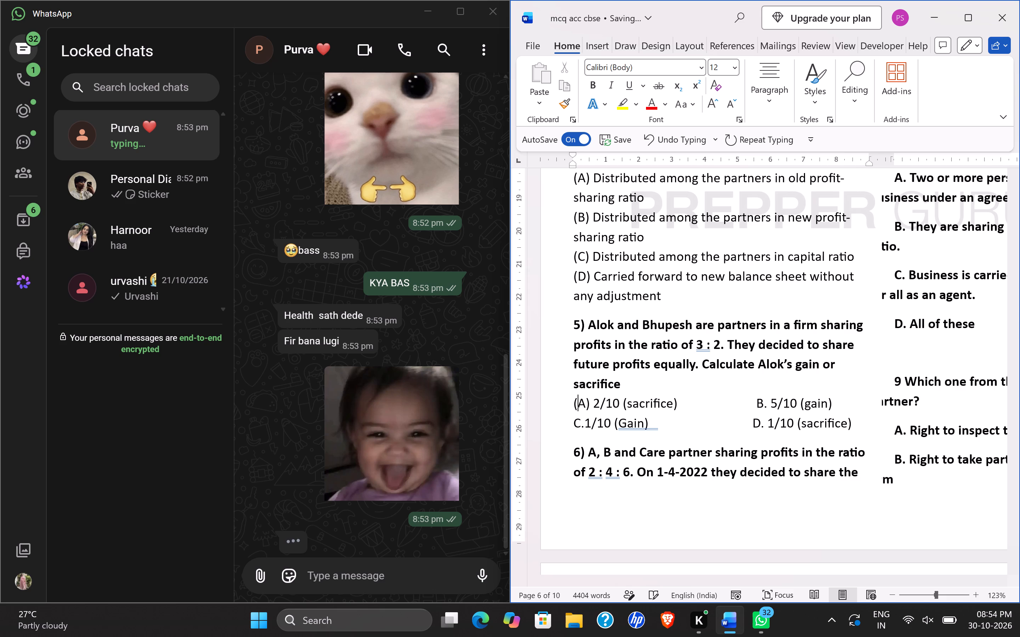
Reformat the label of question 5's "1/10 (Gain)" option as (C), replacing the period with enclosing parentheses.
key(Down)
key(Right)
key(BackSpace)
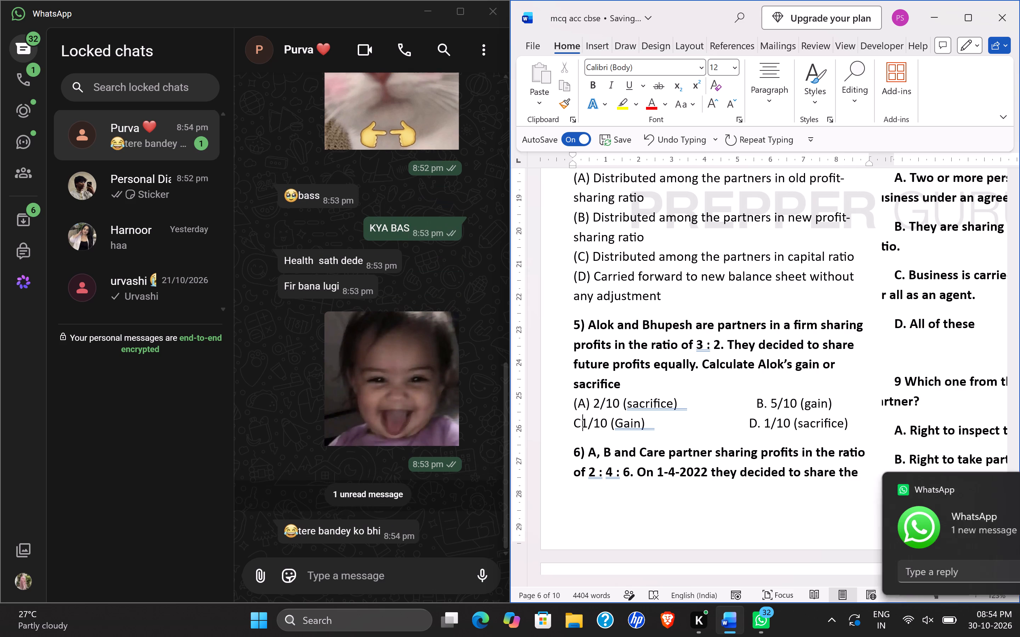
key(shift+parenright)
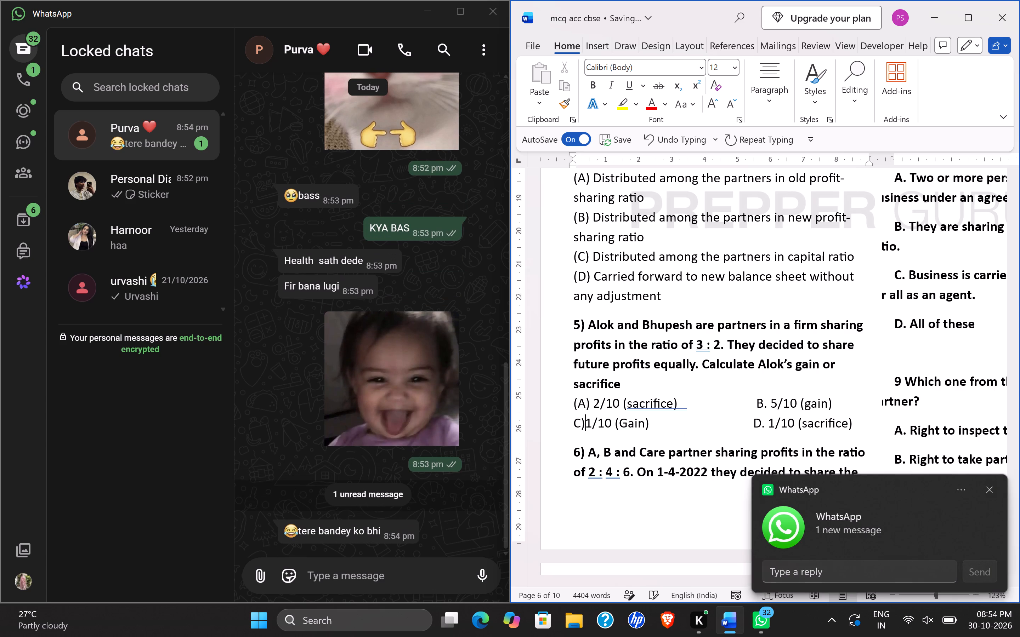
click(576, 425)
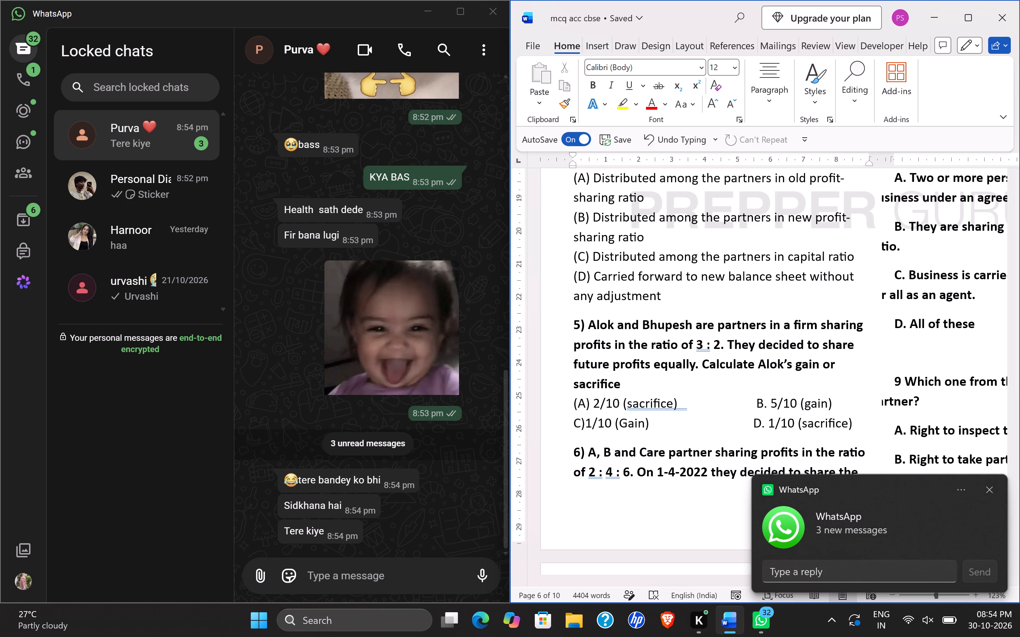
key(shift+parenleft)
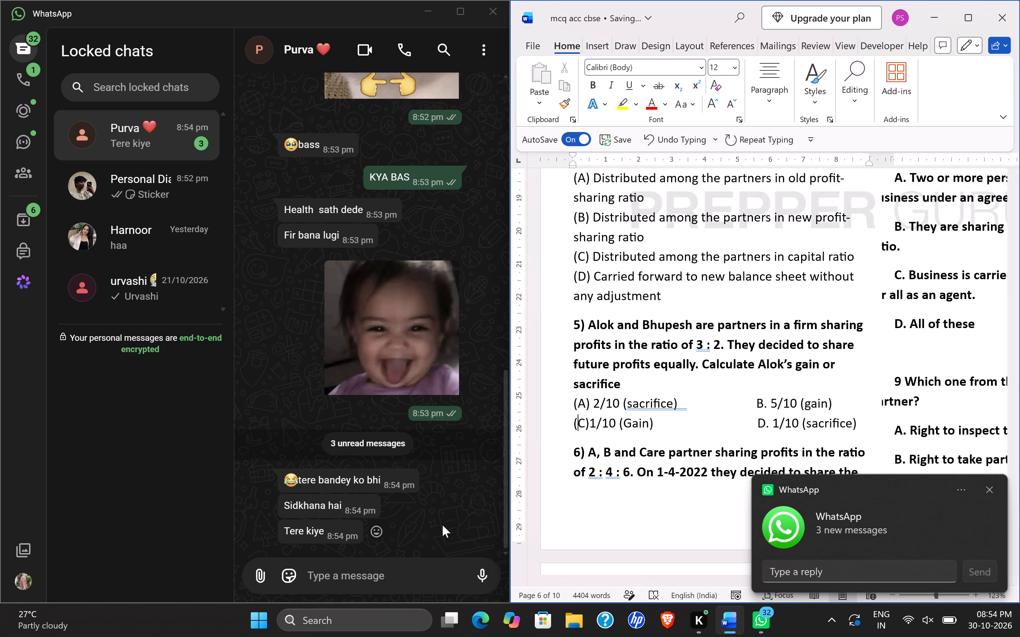
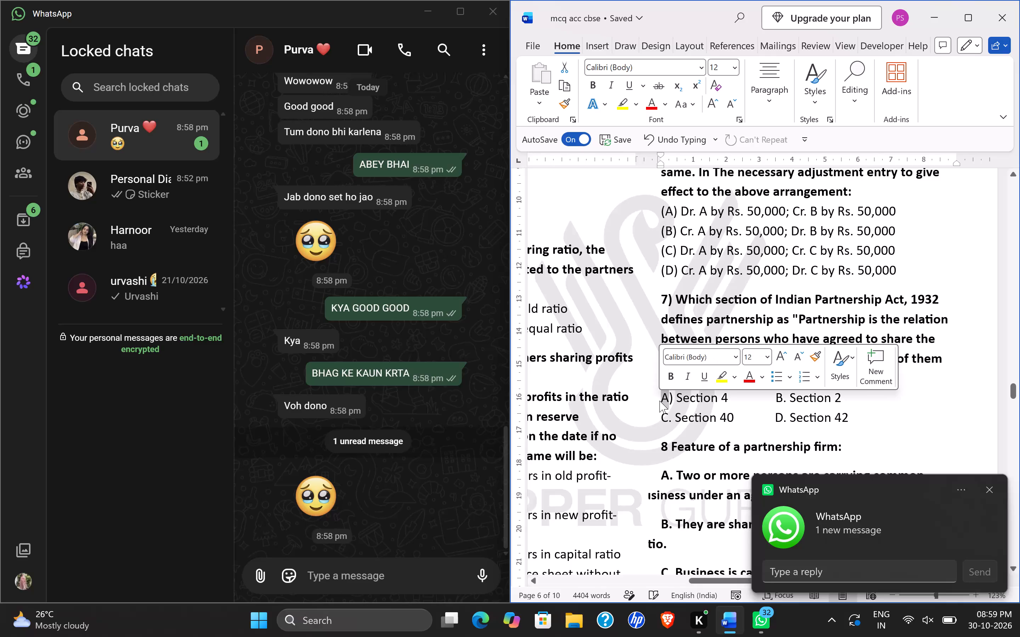
Add the opening parenthesis before the "Section 4" option's label in question 7 so it reads (A).
click(659, 401)
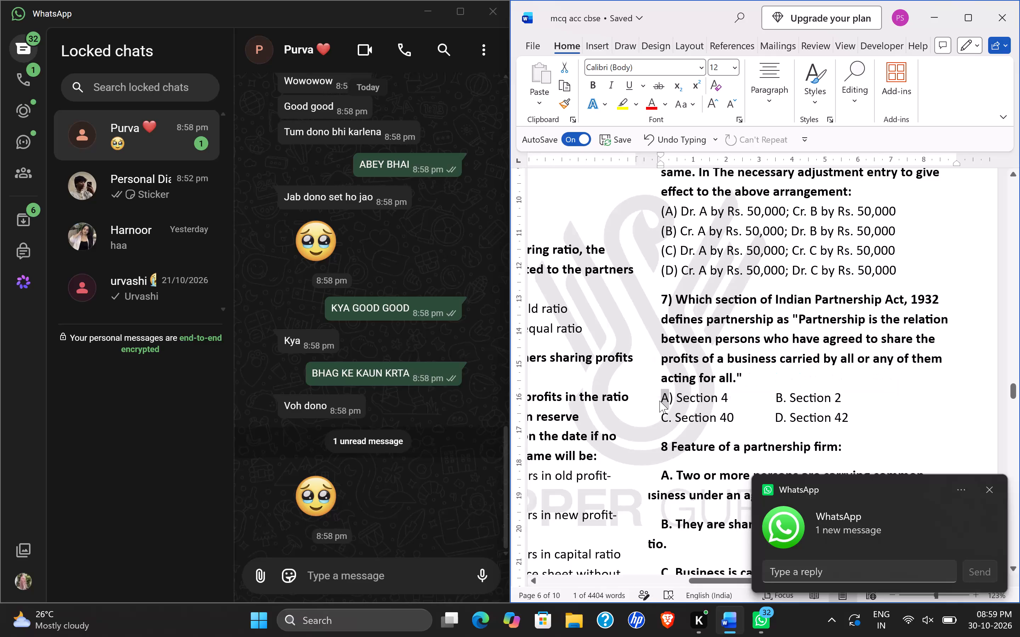
key(shift+parenleft)
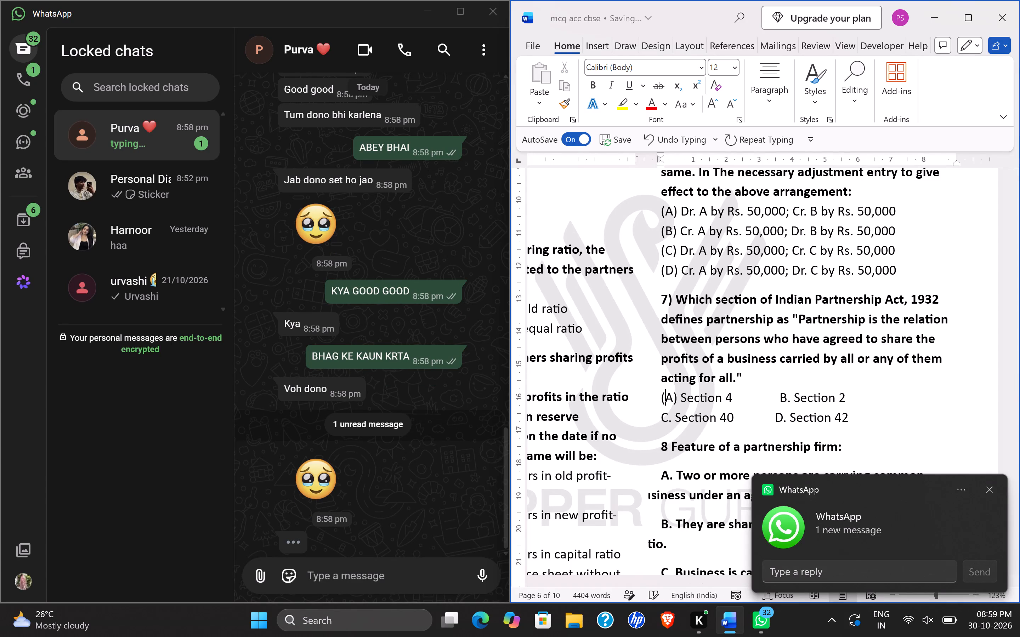
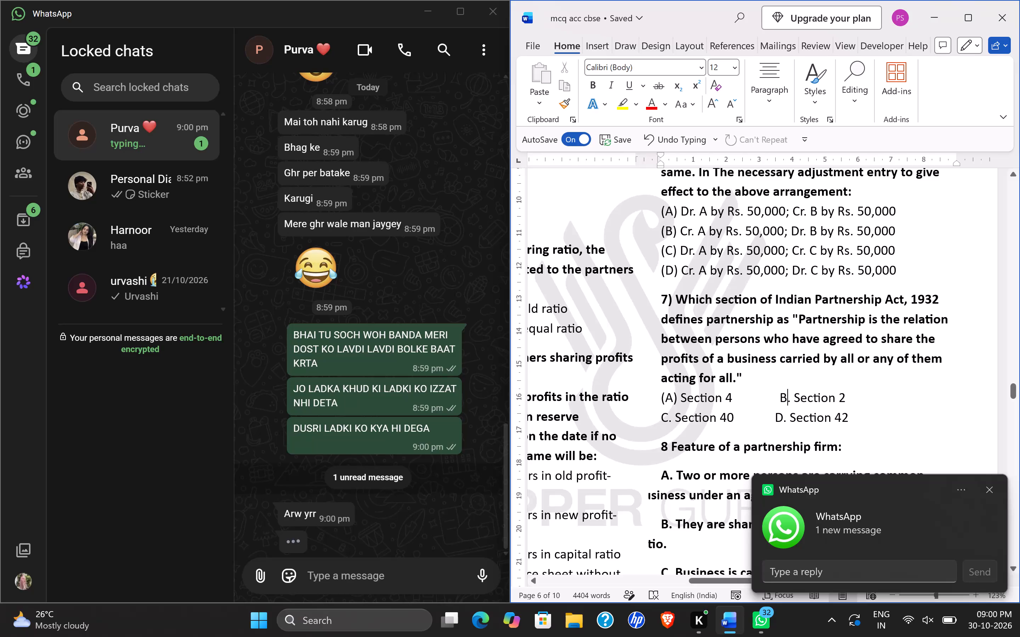
Reformat the label of question 7's "Section 2" option as (B), replacing the period with enclosing parentheses.
key(Right)
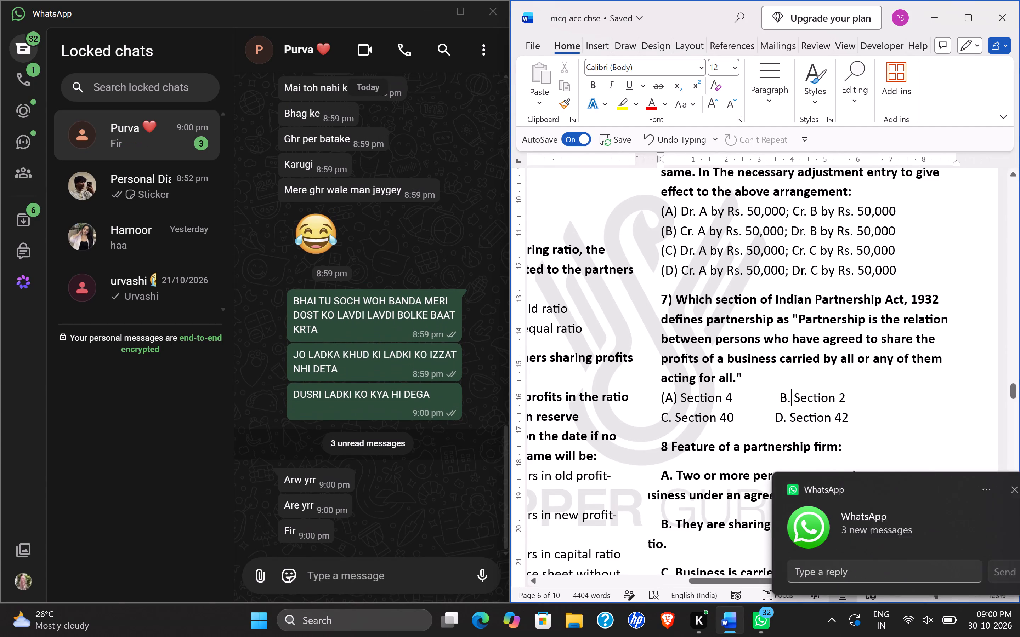
key(BackSpace)
key(shift+parenright)
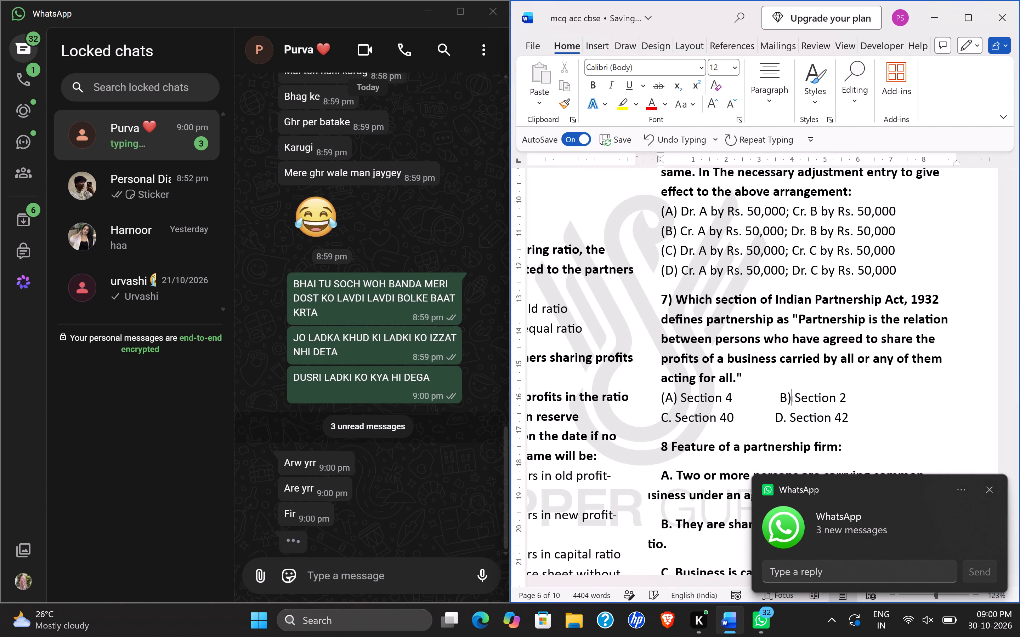
key(Left)
key(Left)
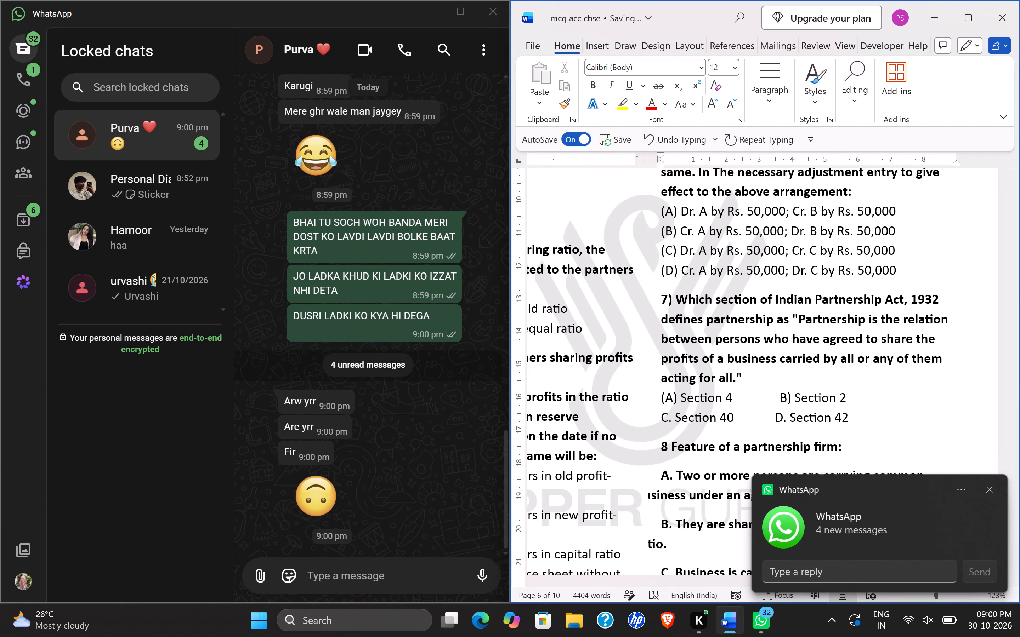
key(shift+parenleft)
Reformat the label of question 7's "Section 42" option as (D), replacing the period with enclosing parentheses.
key(Down)
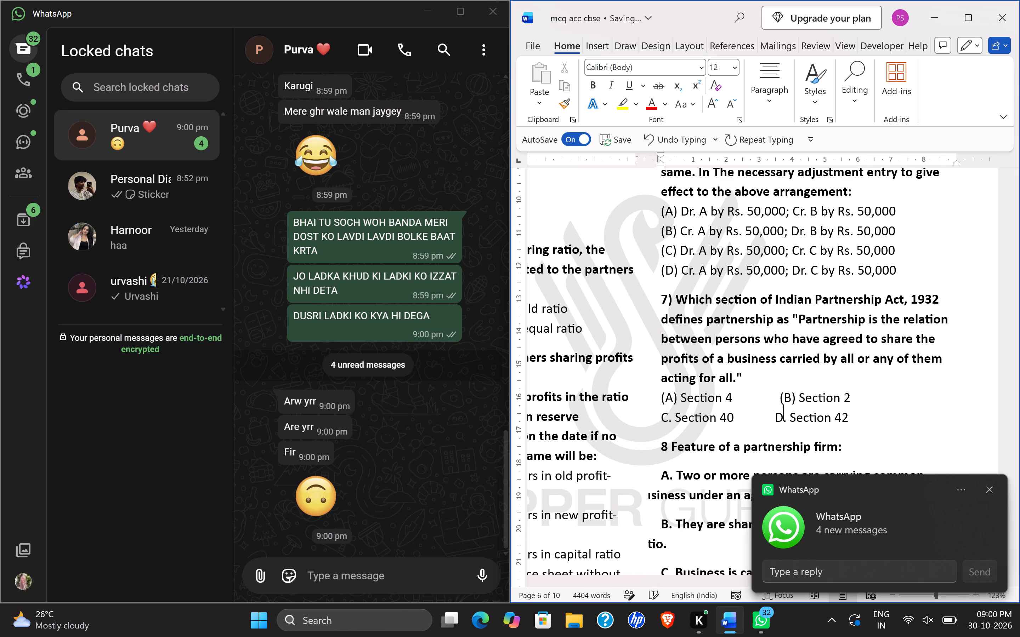
key(Down)
key(Up)
key(Right)
key(backslash)
key(BackSpace)
key(BackSpace)
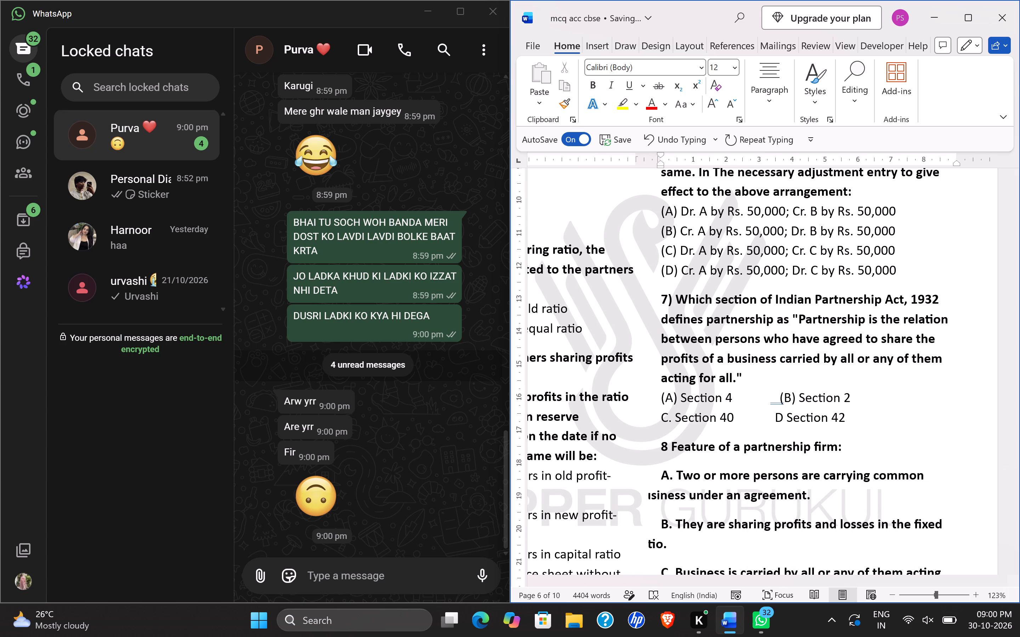
key(shift+parenright)
key(Left)
key(Left)
key(Left)
key(Right)
key(shift+parenleft)
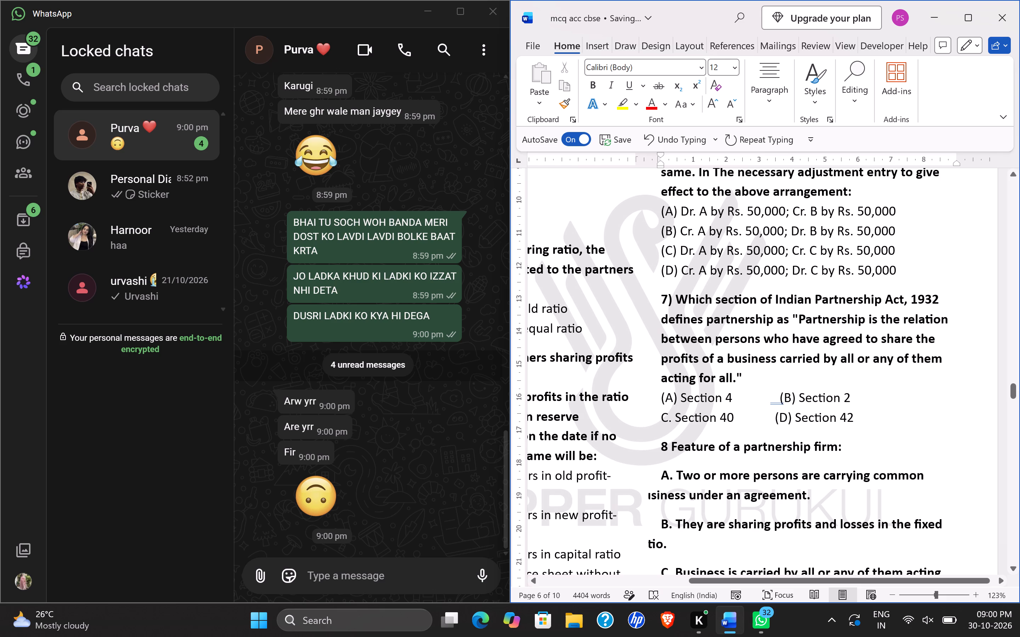
Insert two spaces before question 7's (D) Section 42 option to line it up under option (B).
click(774, 421)
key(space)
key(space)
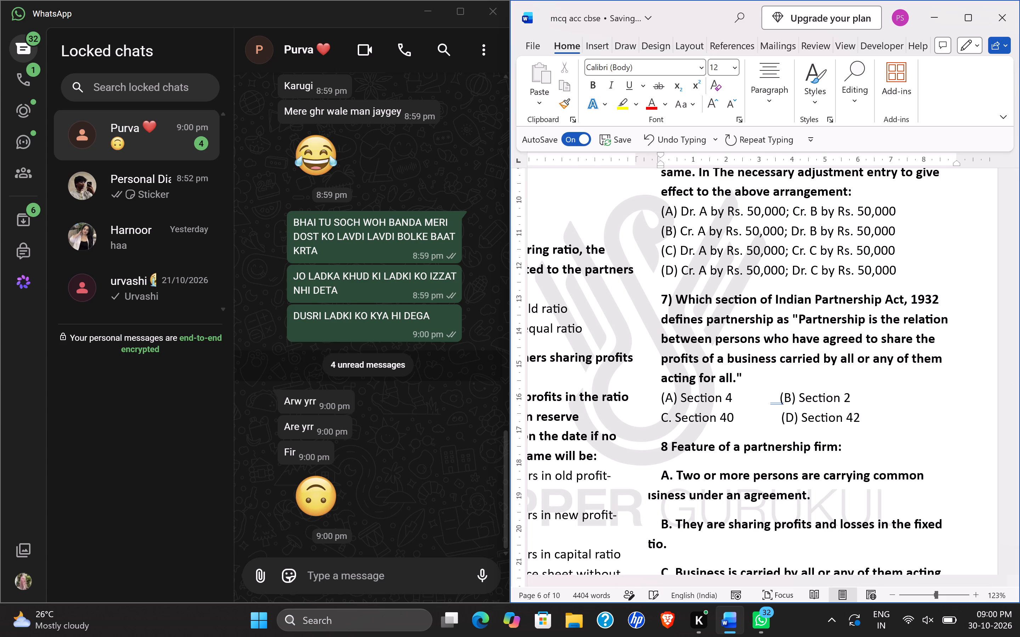
Reformat the label of question 7's "Section 40" option, replacing the period after C with enclosing parentheses.
click(669, 424)
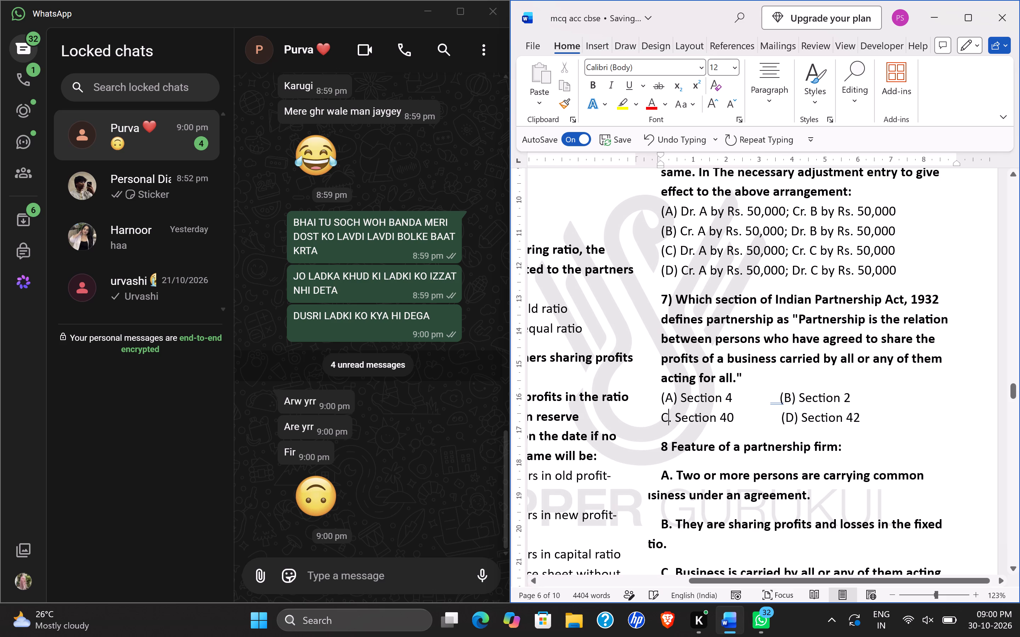
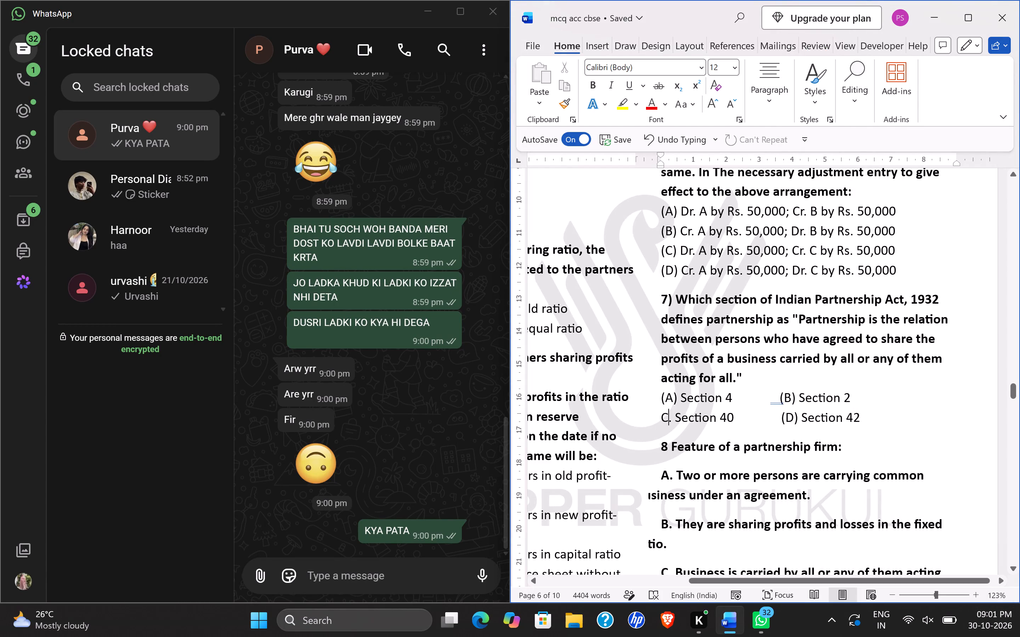
Reformat the label of question 7's "Section 40" option as (C), replacing the period with enclosing parentheses.
key(Right)
key(BackSpace)
key(shift+parenright)
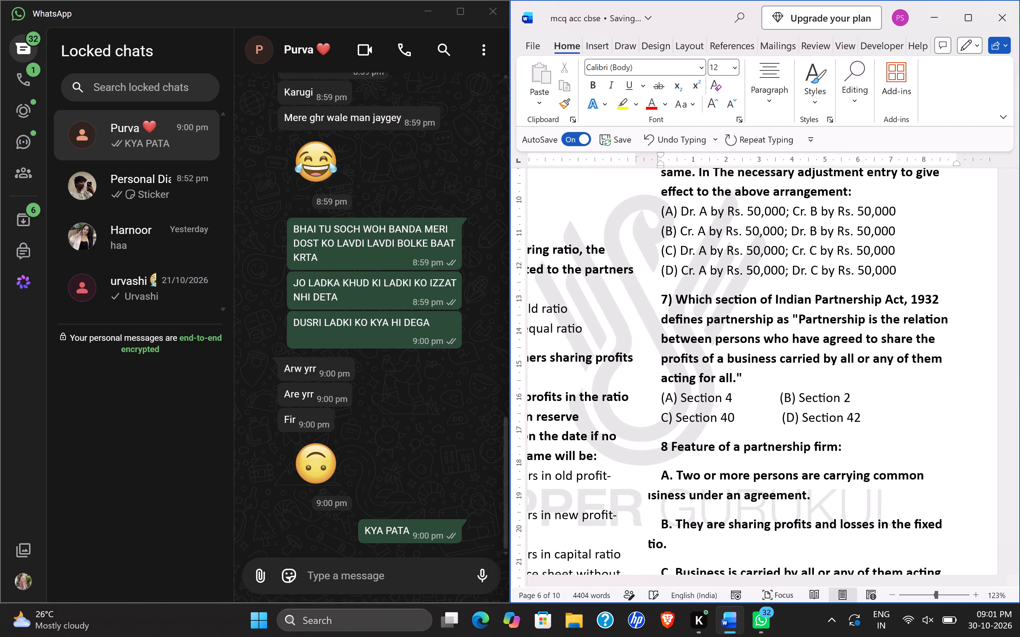
key(Down)
key(Left)
key(Left)
key(Left)
click(657, 415)
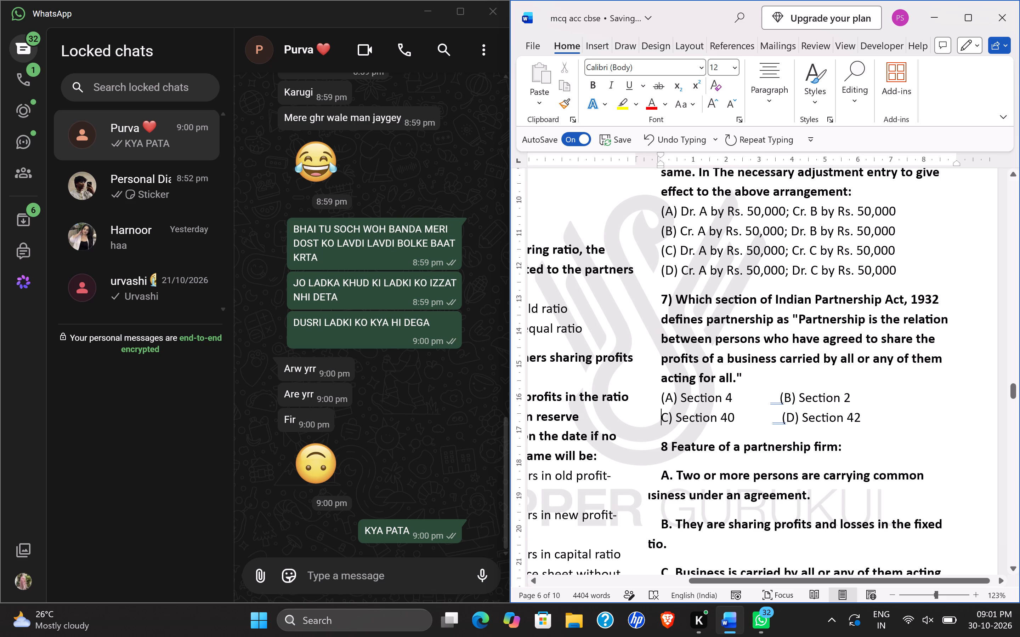
key(shift+parenleft)
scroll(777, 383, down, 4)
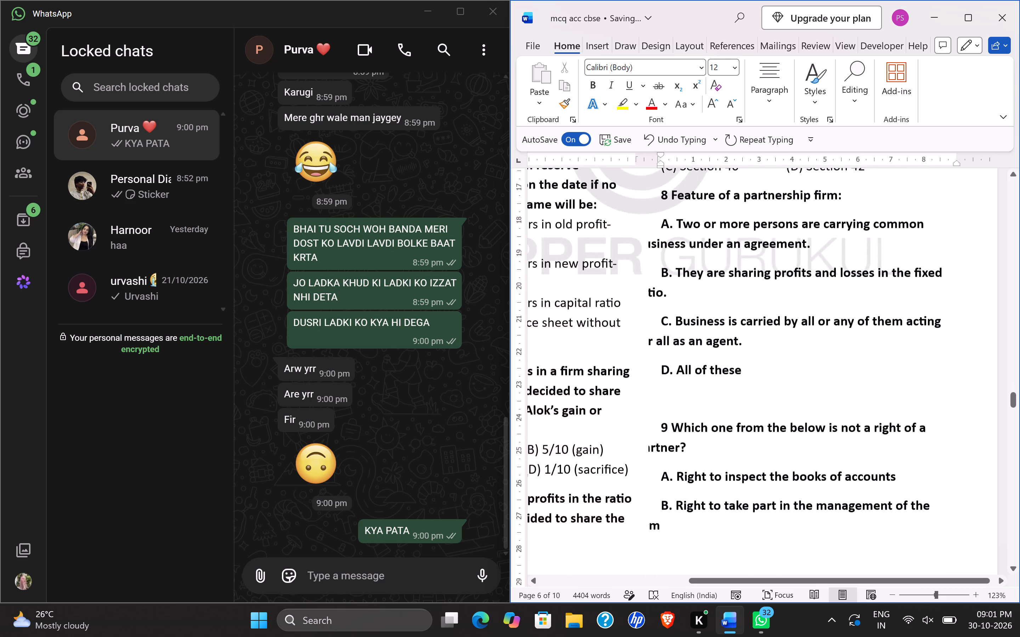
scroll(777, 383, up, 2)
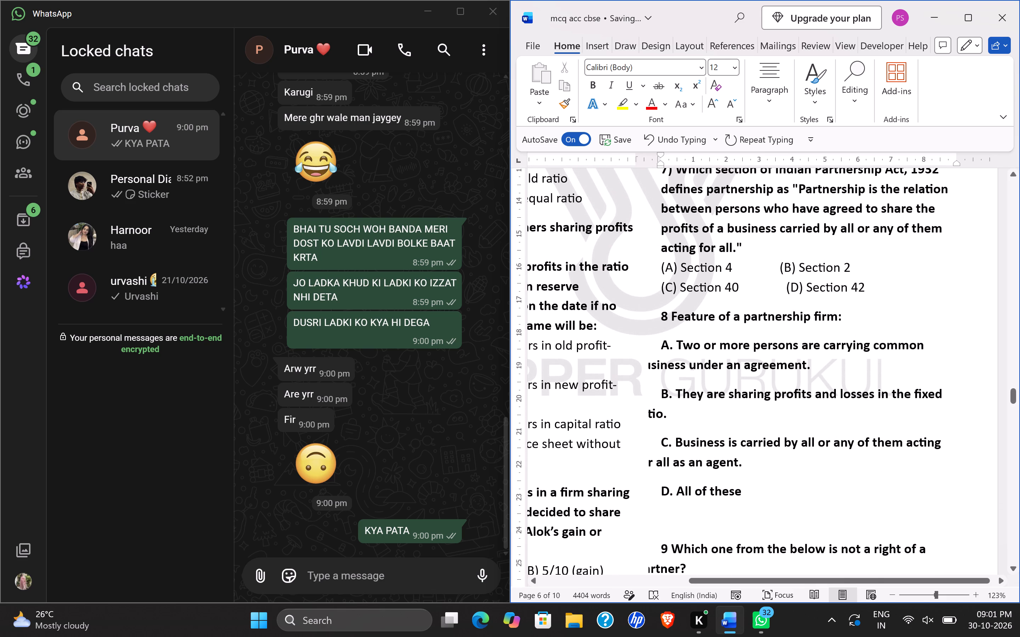
Add a closing parenthesis after the question number 8 of "Feature of a partnership firm:".
scroll(736, 304, up, 1)
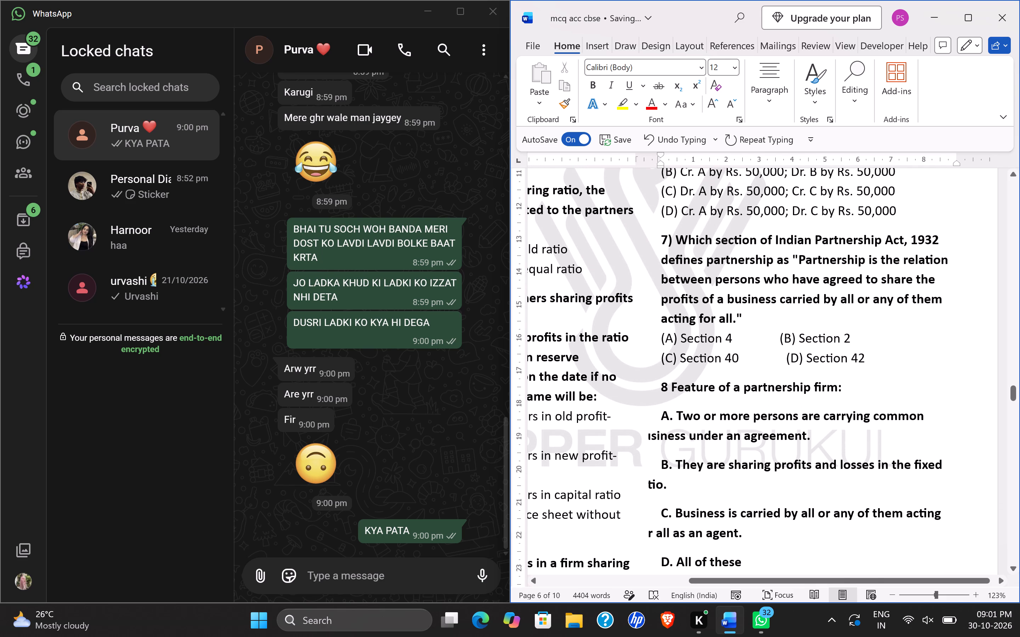
click(668, 390)
key(shift+parenright)
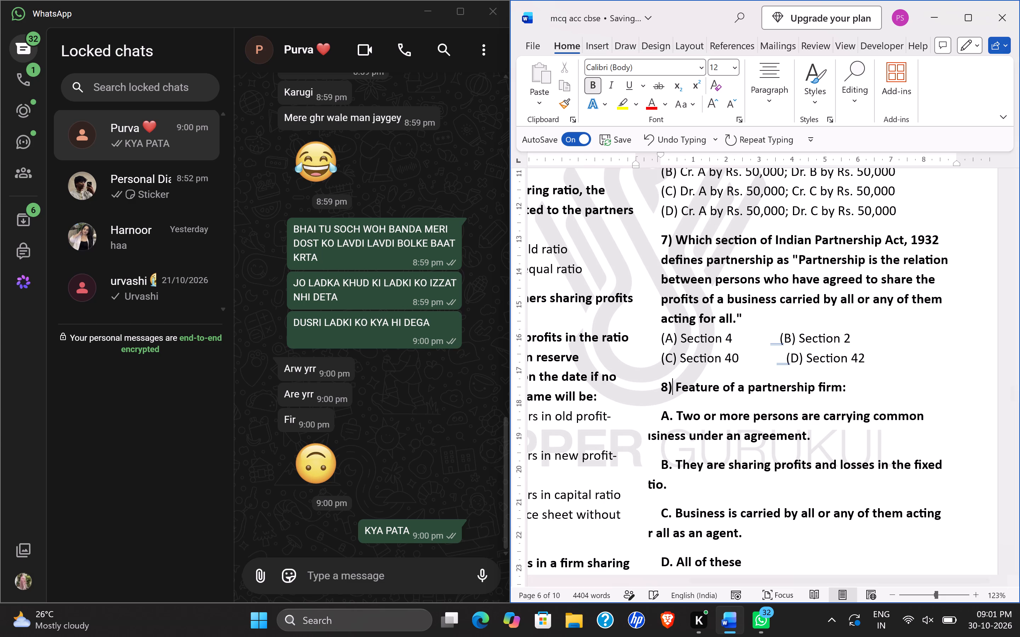
Replace the paragraph break before question 8's option A with a line break so it sits directly beneath the question.
click(662, 413)
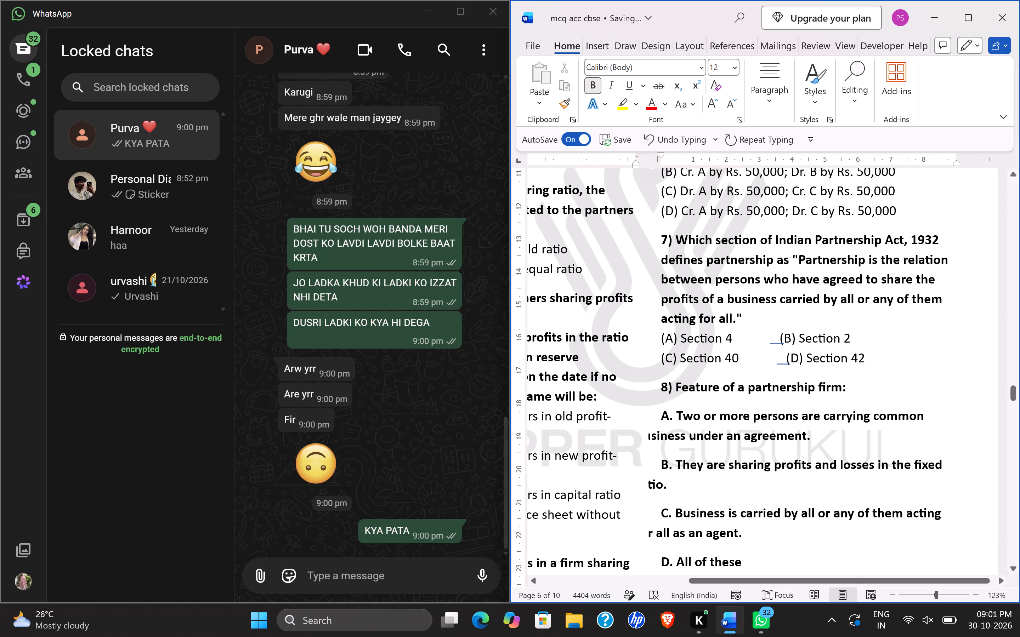
key(BackSpace)
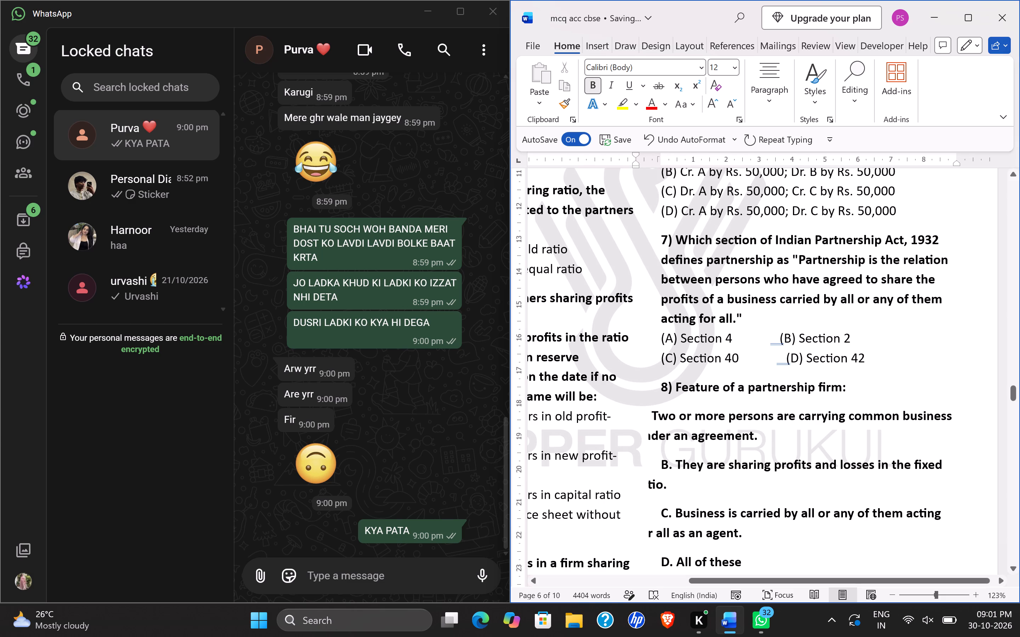
key(BackSpace)
key(BackSpace)
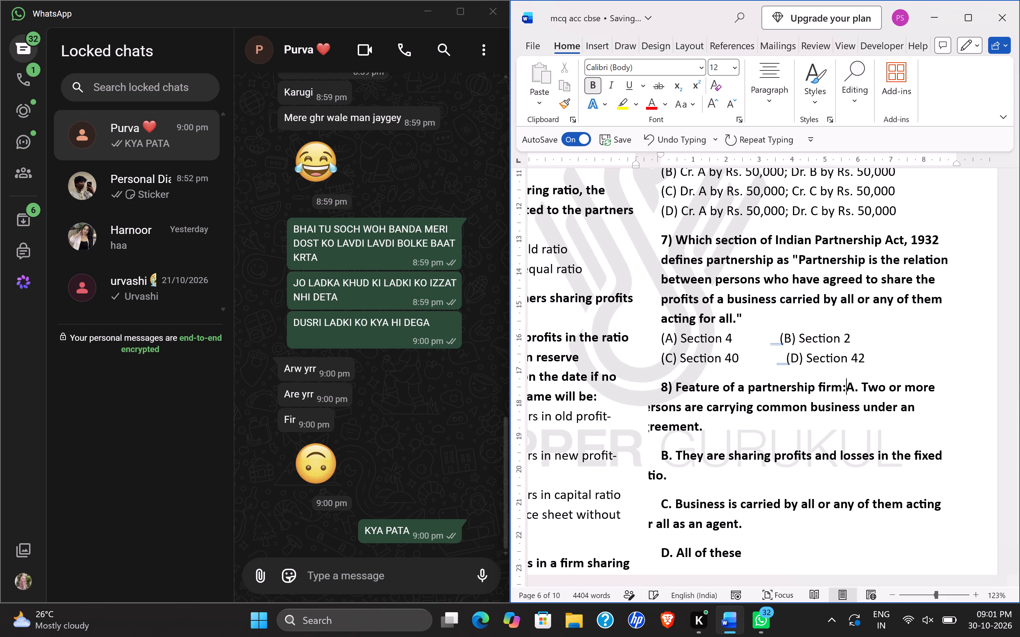
key(shift+Return)
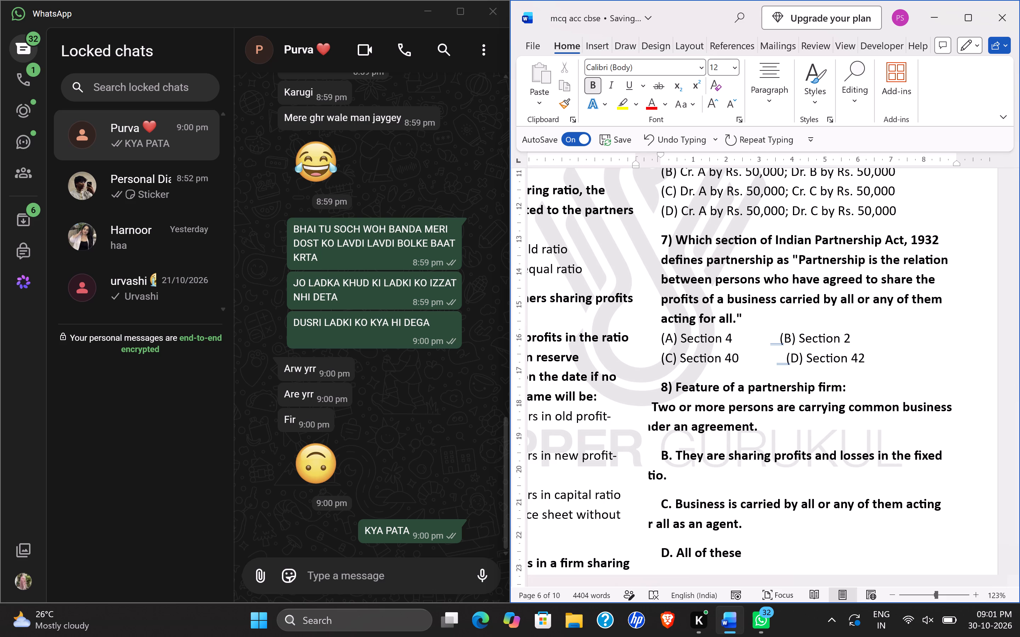
Align the wrapped lines of question 8 and its option A with the column's text edge by adjusting the left indent.
click(661, 402)
click(663, 409)
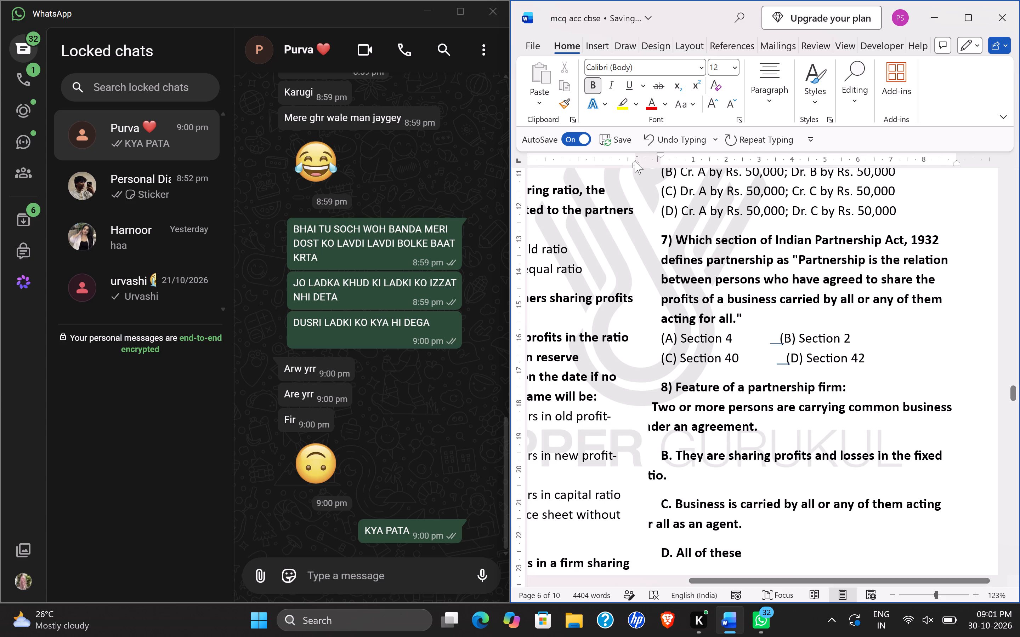
drag(635, 160, 657, 166)
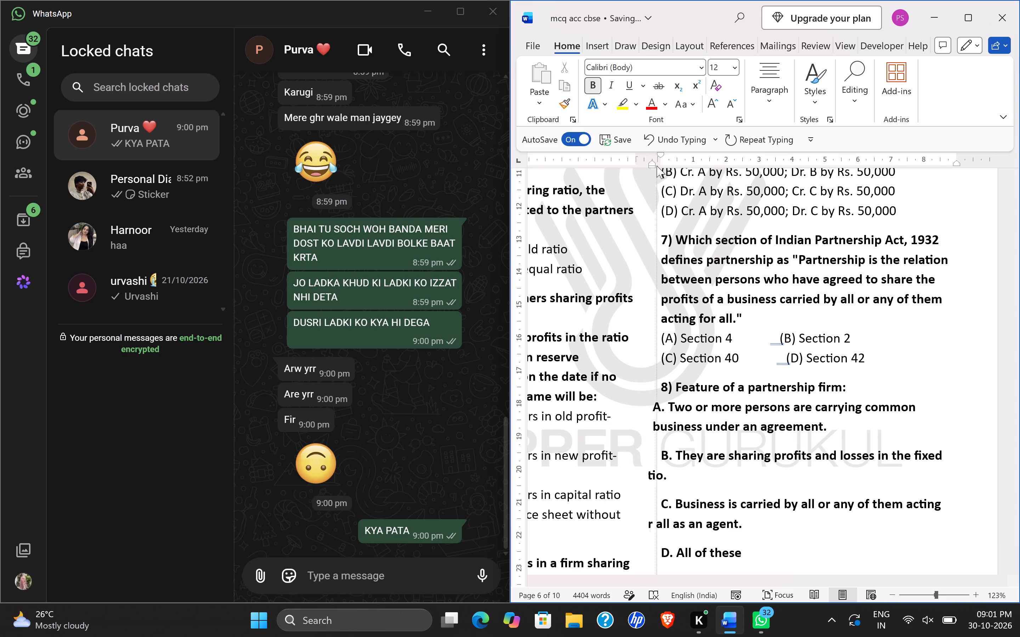
drag(657, 166, 660, 167)
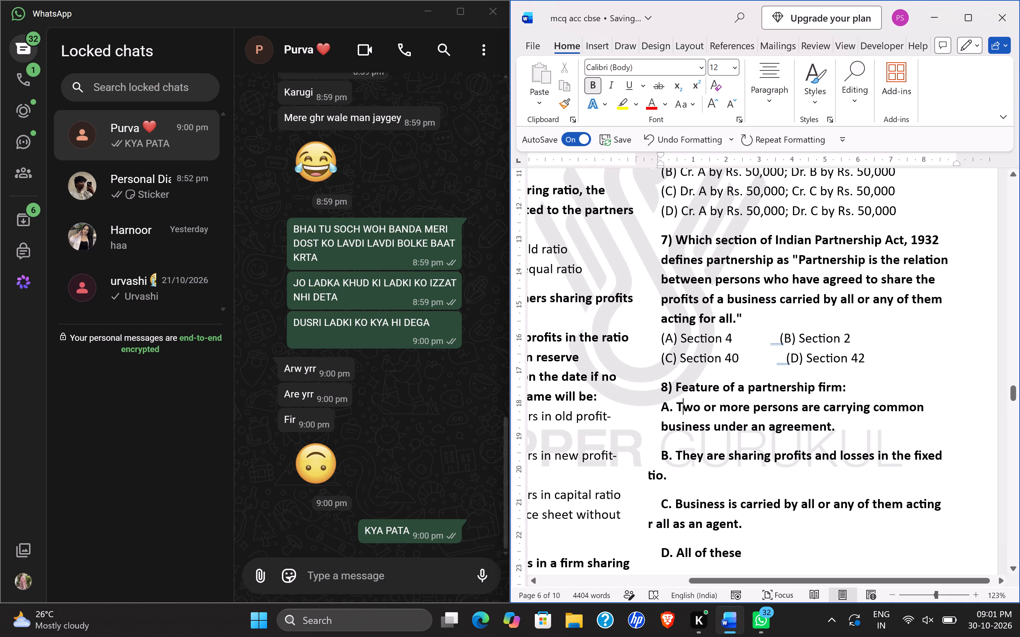
Align the first and wrapped lines of question 8's option B with the column's text edge by adjusting both indents.
click(662, 476)
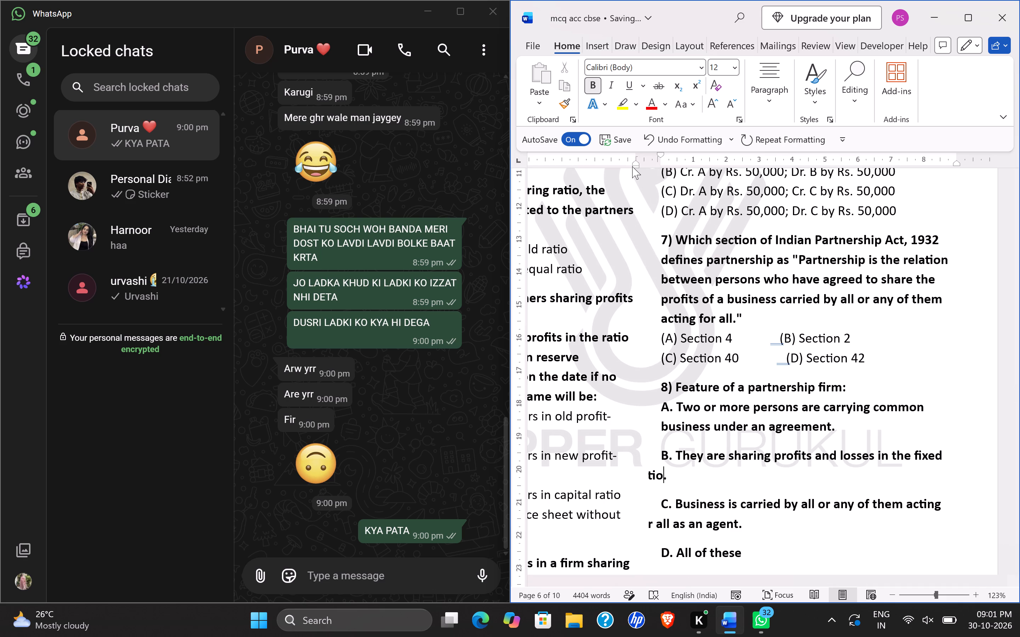
drag(634, 166, 657, 167)
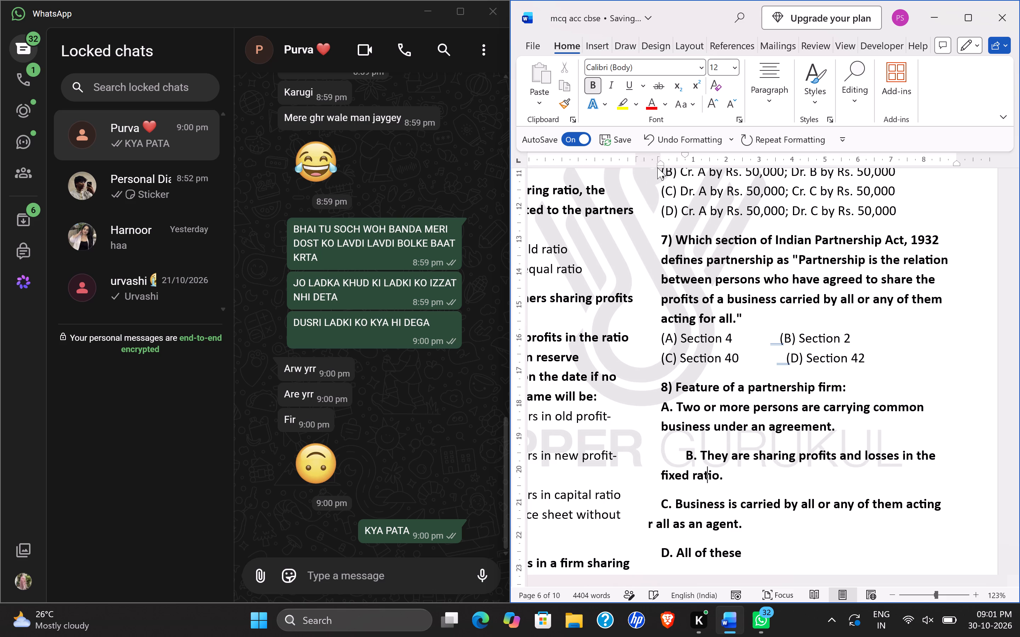
drag(686, 155, 660, 155)
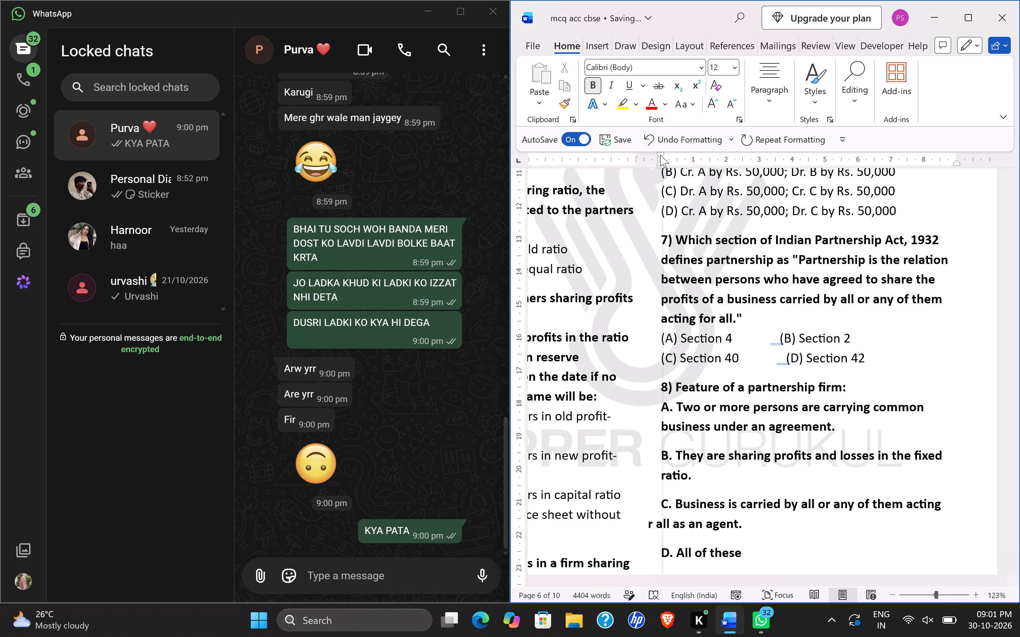
drag(660, 155, 659, 154)
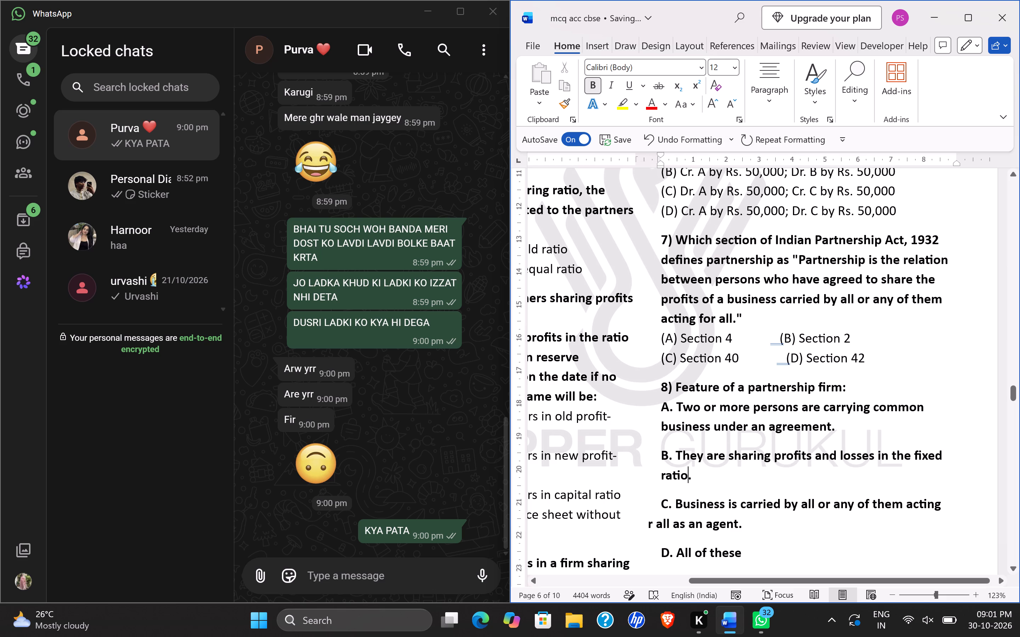
Replace the paragraph break before question 8's option B with a line break to remove the gap below option A.
click(662, 456)
key(BackSpace)
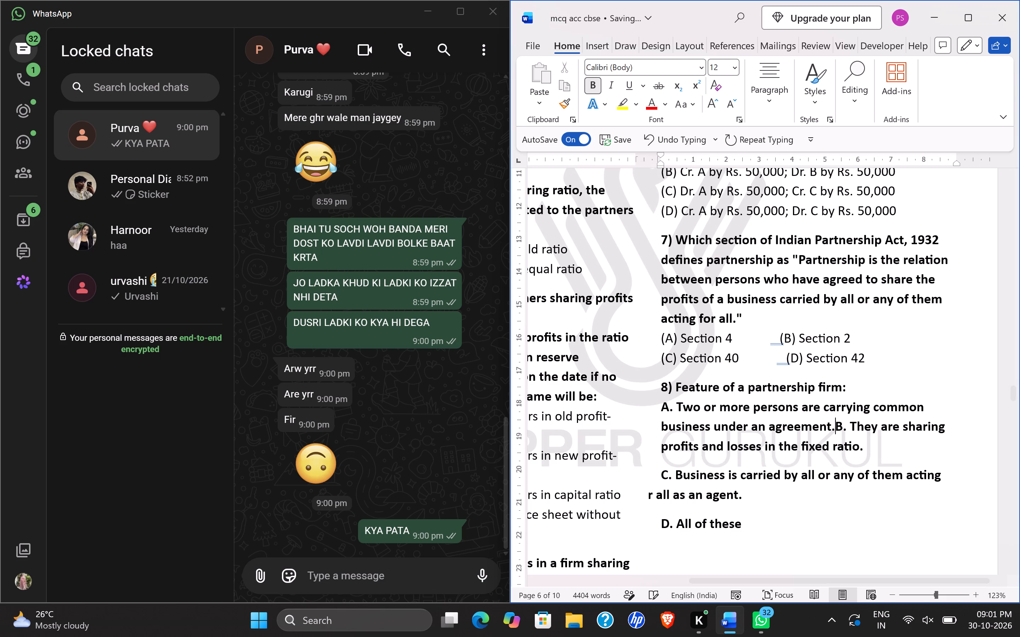
key(shift+Return)
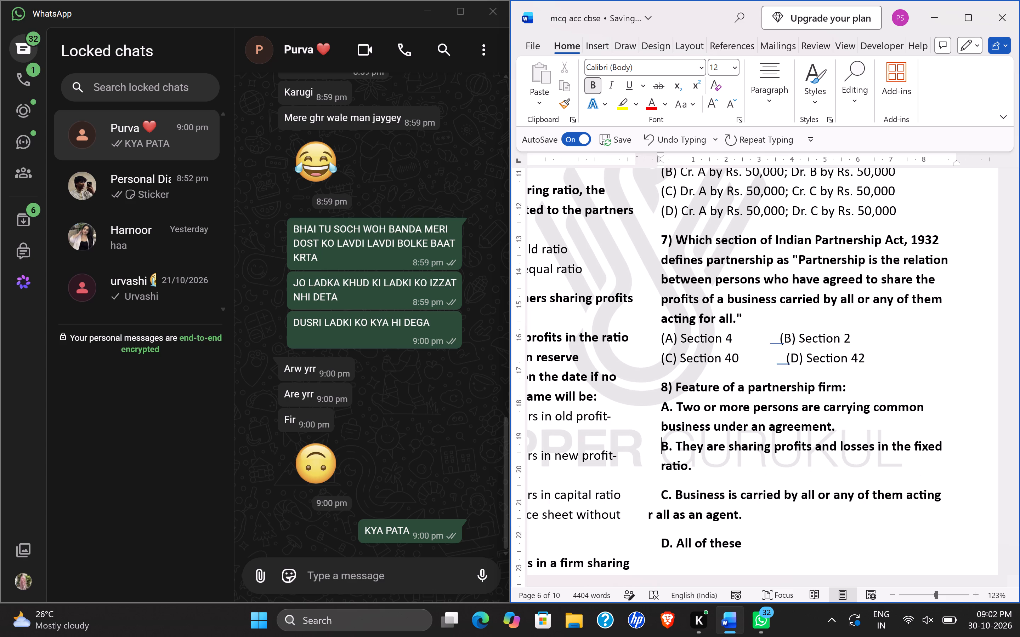
Align the first and wrapped lines of question 8's option C with the column's text edge by adjusting both indents.
scroll(717, 477, down, 1)
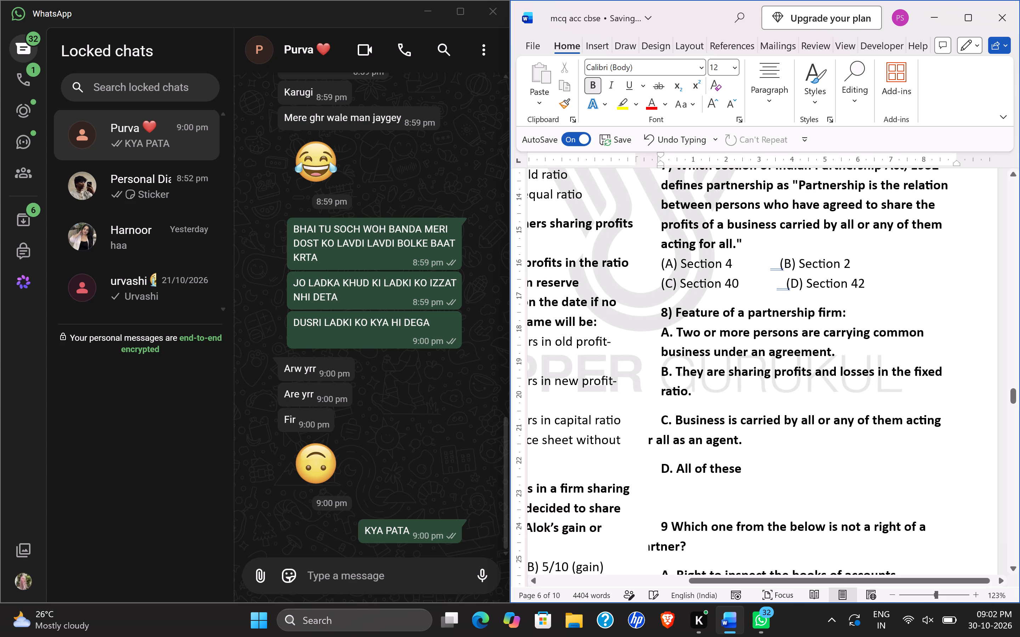
click(683, 440)
drag(635, 166, 653, 167)
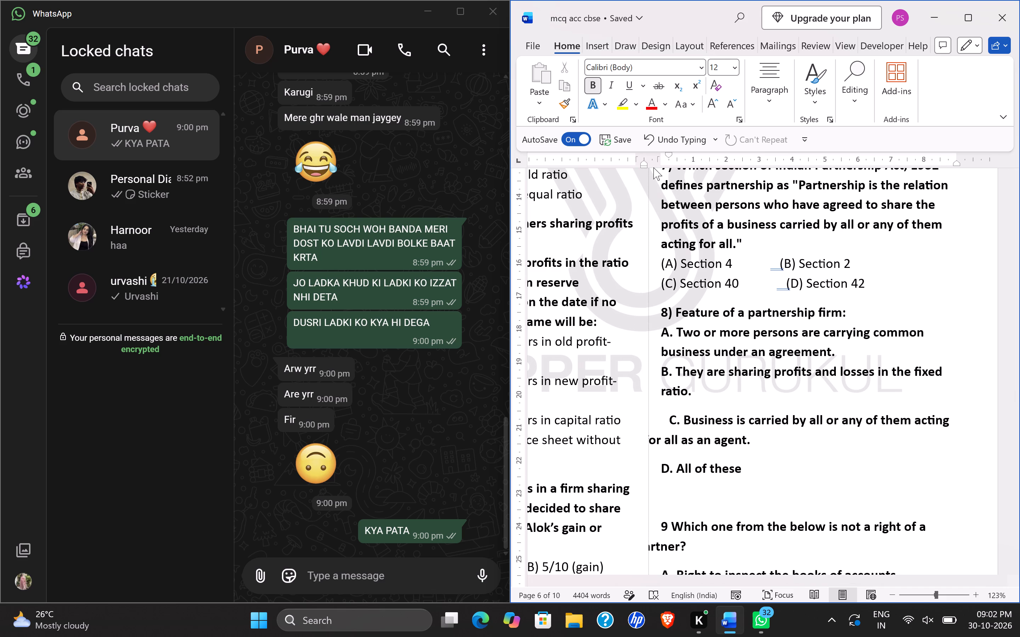
drag(653, 167, 660, 168)
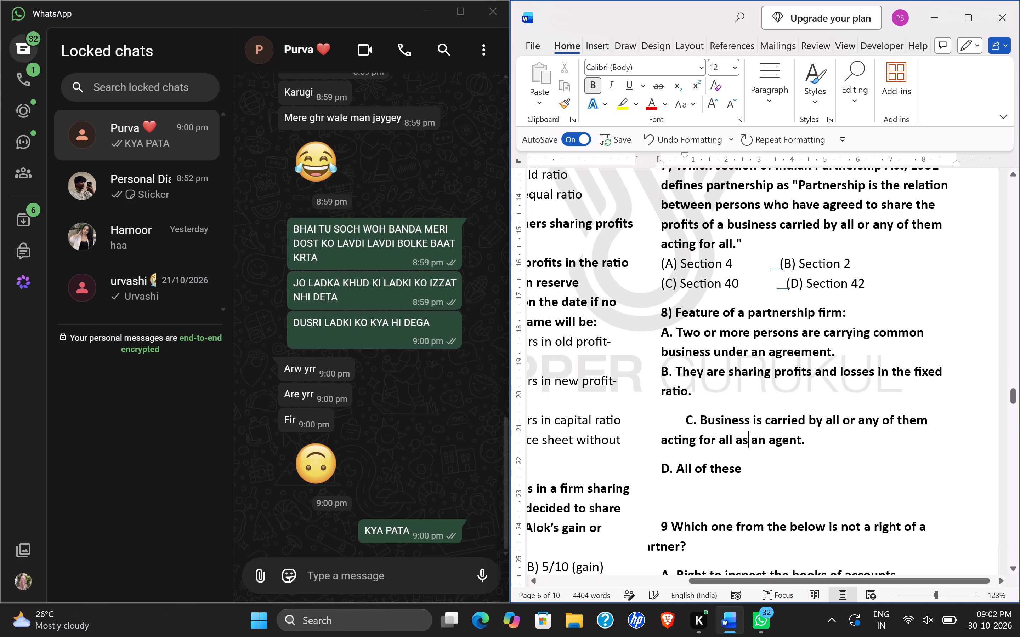
drag(685, 157, 665, 156)
drag(686, 156, 671, 156)
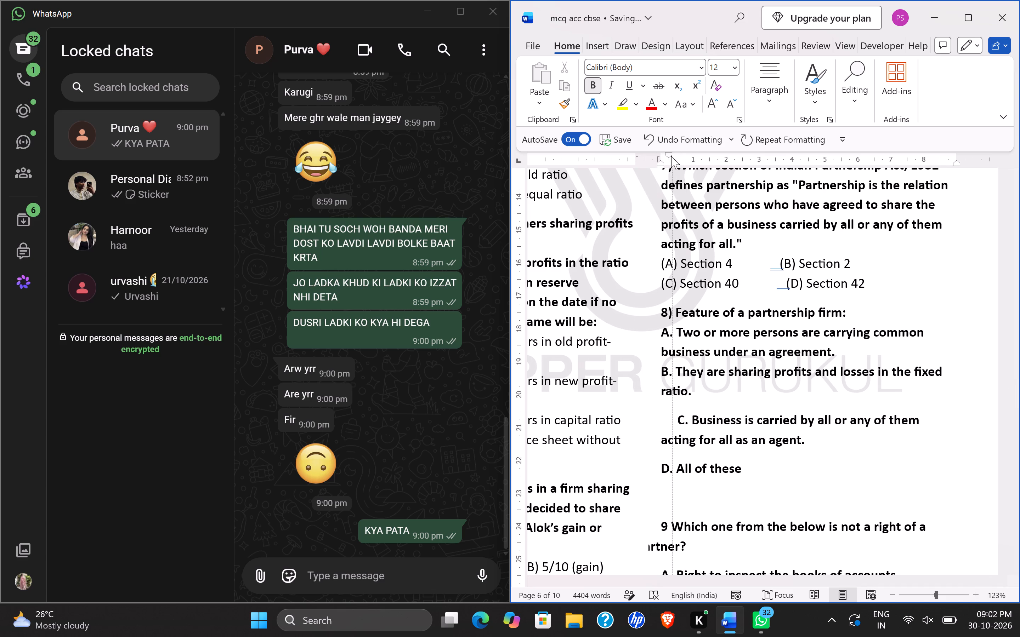
drag(671, 156, 656, 158)
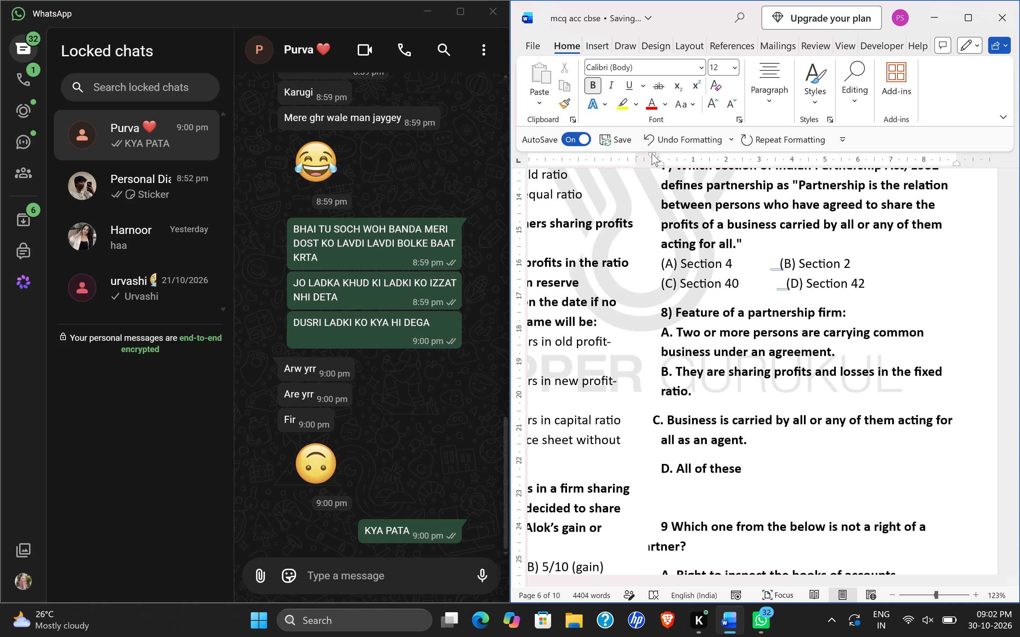
drag(652, 153, 659, 155)
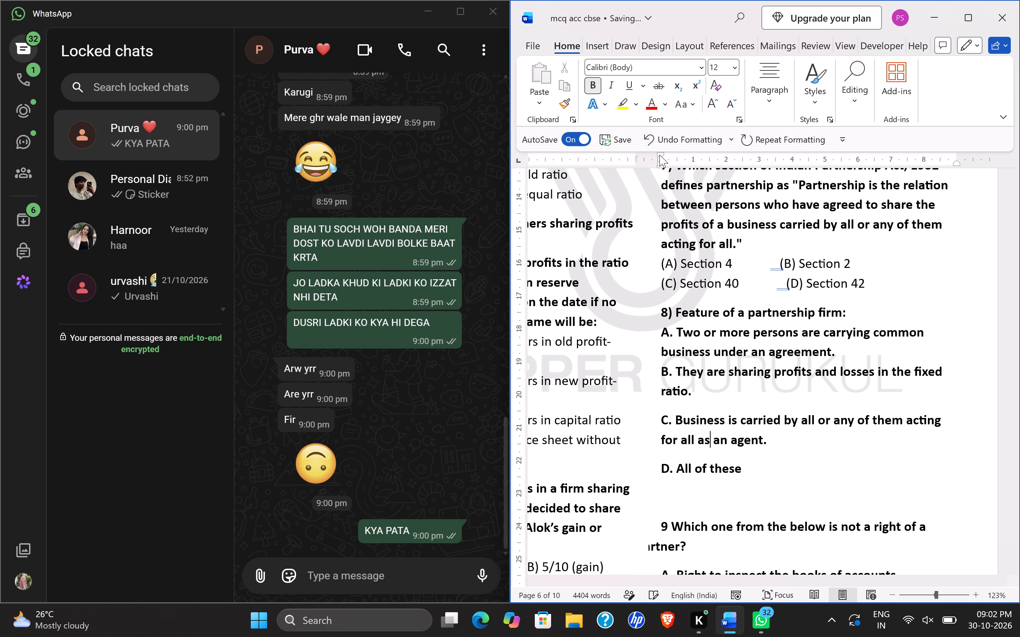
Replace the paragraph breaks before question 8's options C and D with line breaks to close the gaps between options.
click(655, 424)
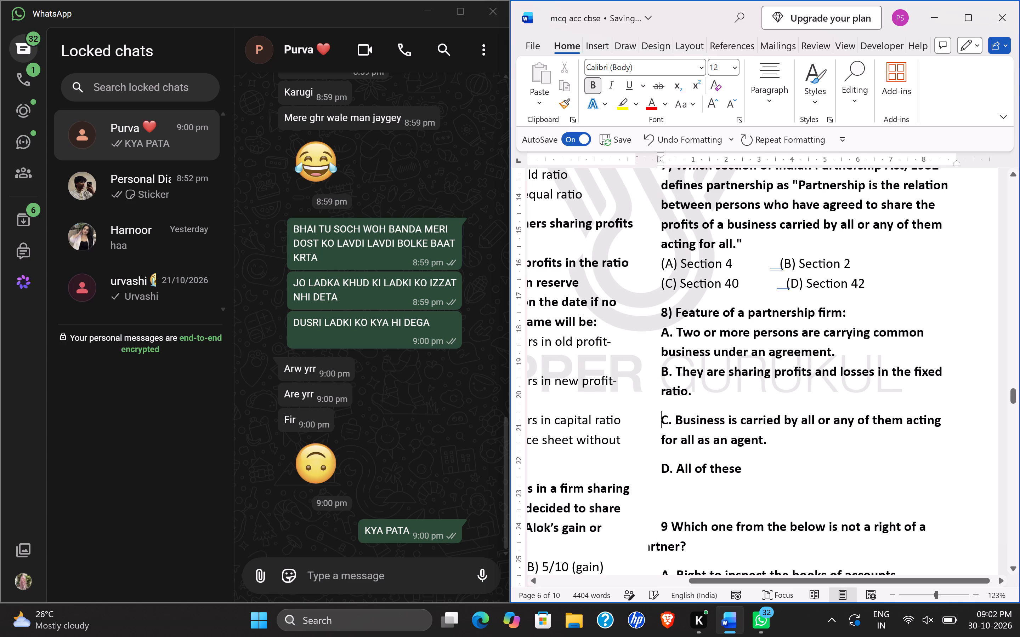
key(BackSpace)
key(shift+Return)
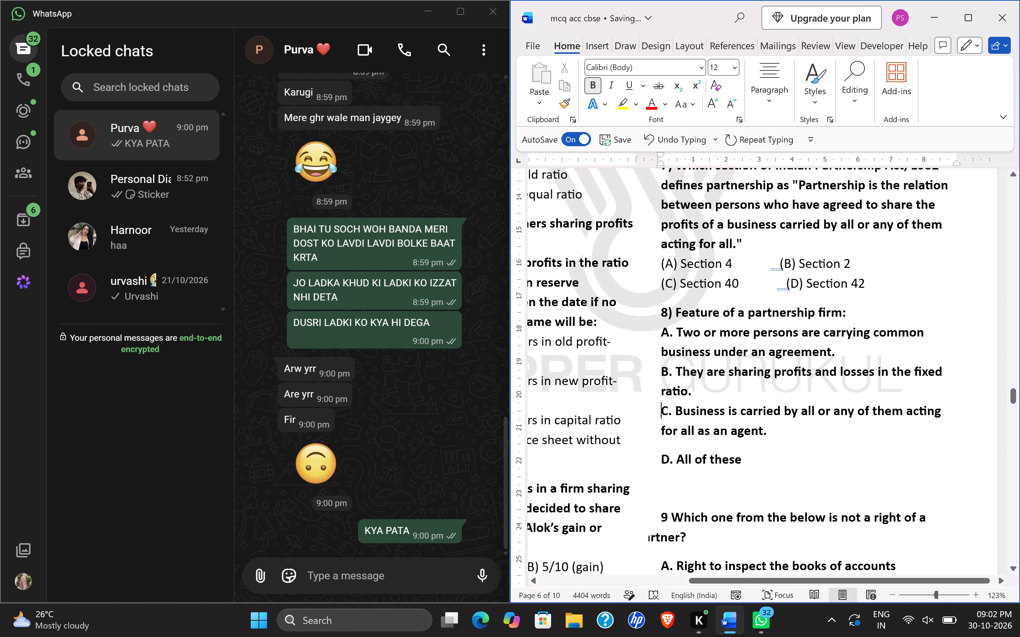
click(661, 473)
key(BackSpace)
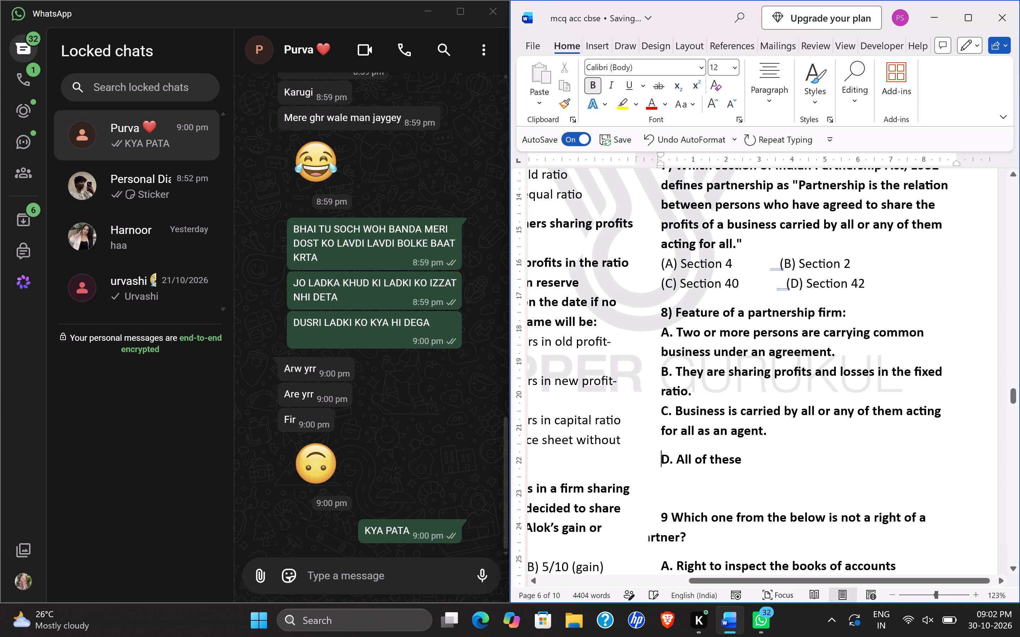
key(BackSpace)
key(shift+Return)
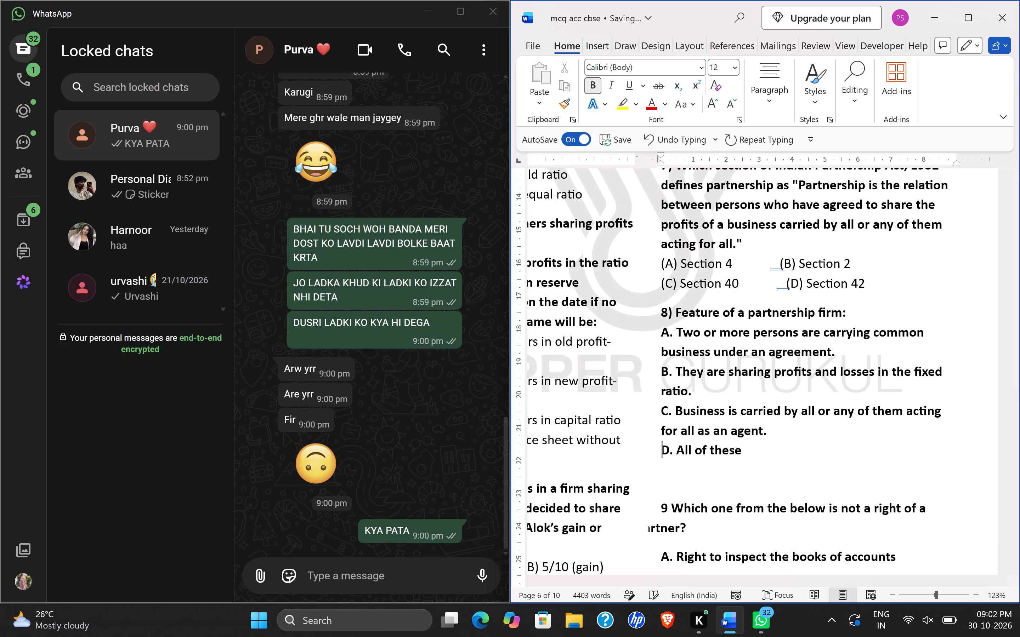
Remove the bold formatting from all four answer options A to D of question 8.
drag(661, 337, 712, 398)
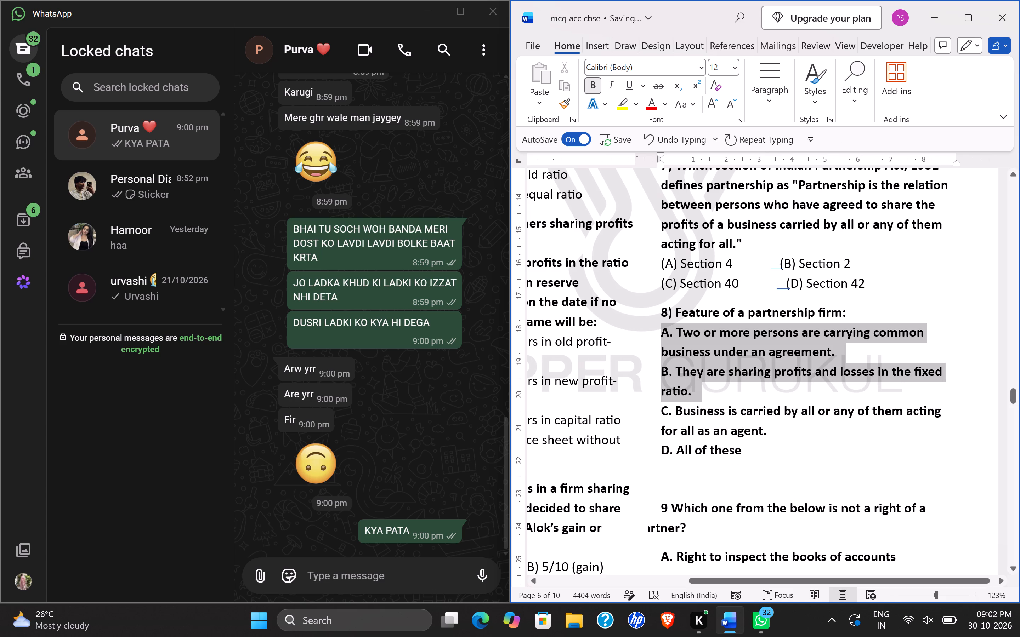
drag(712, 398, 765, 453)
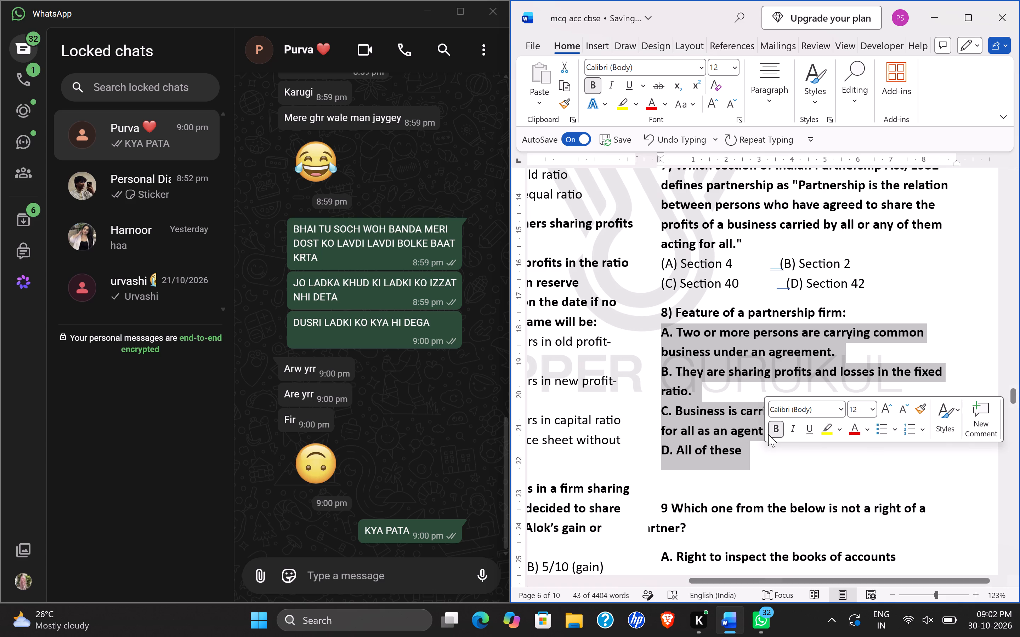
click(769, 434)
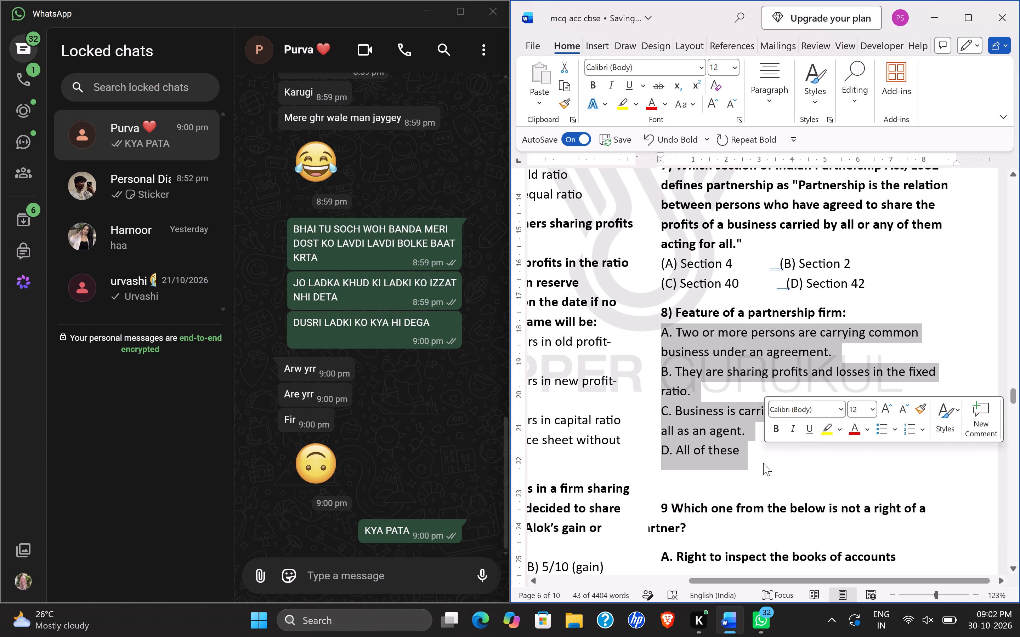
click(763, 463)
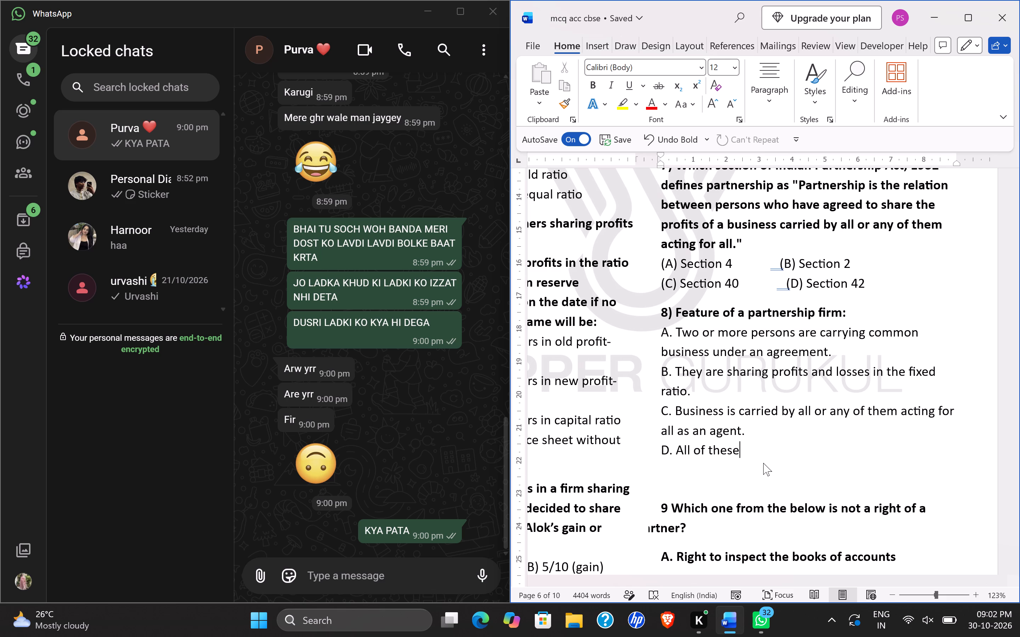
Delete the empty paragraph between question 8's option D and question 9.
scroll(740, 465, down, 1)
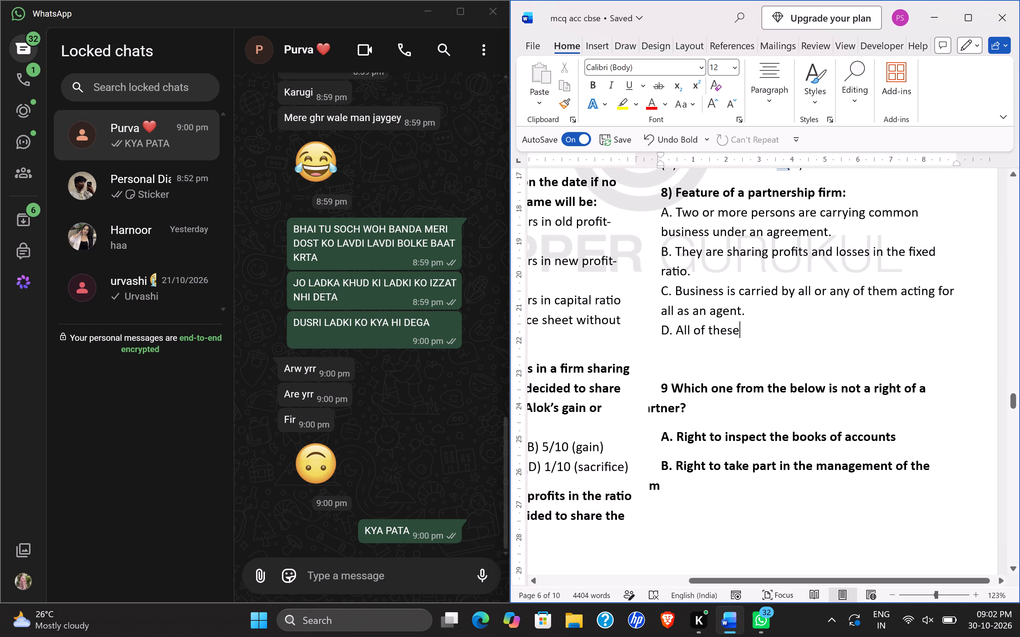
click(693, 365)
key(BackSpace)
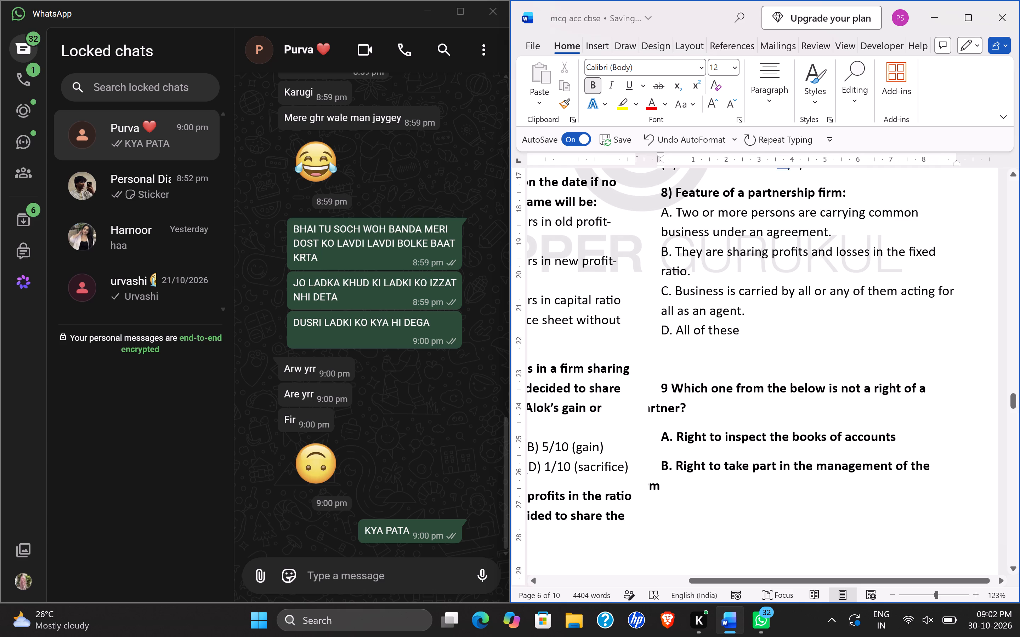
key(BackSpace)
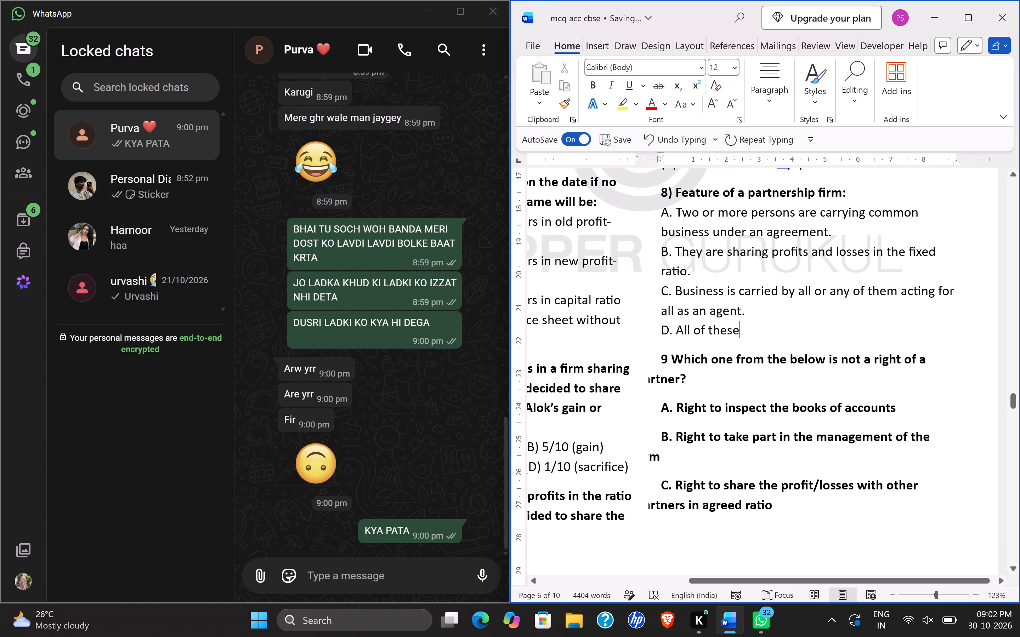
click(665, 380)
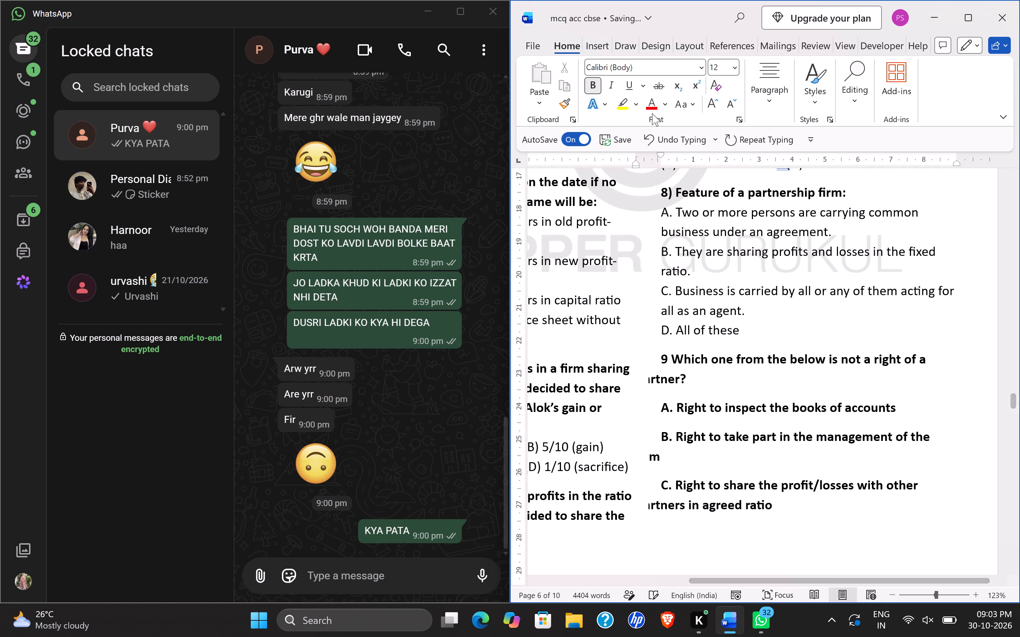
drag(639, 166, 657, 168)
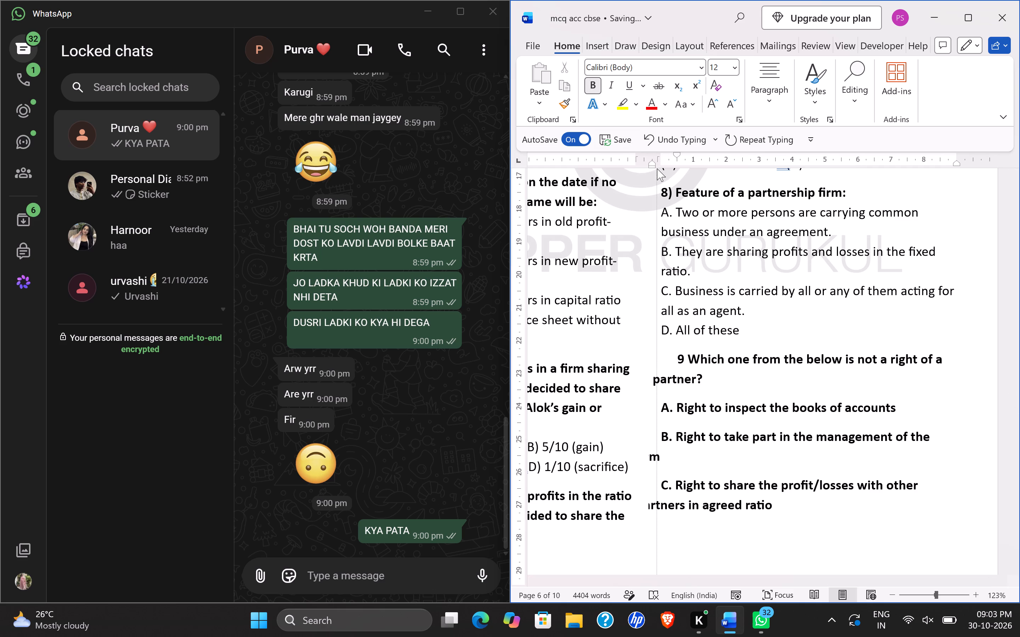
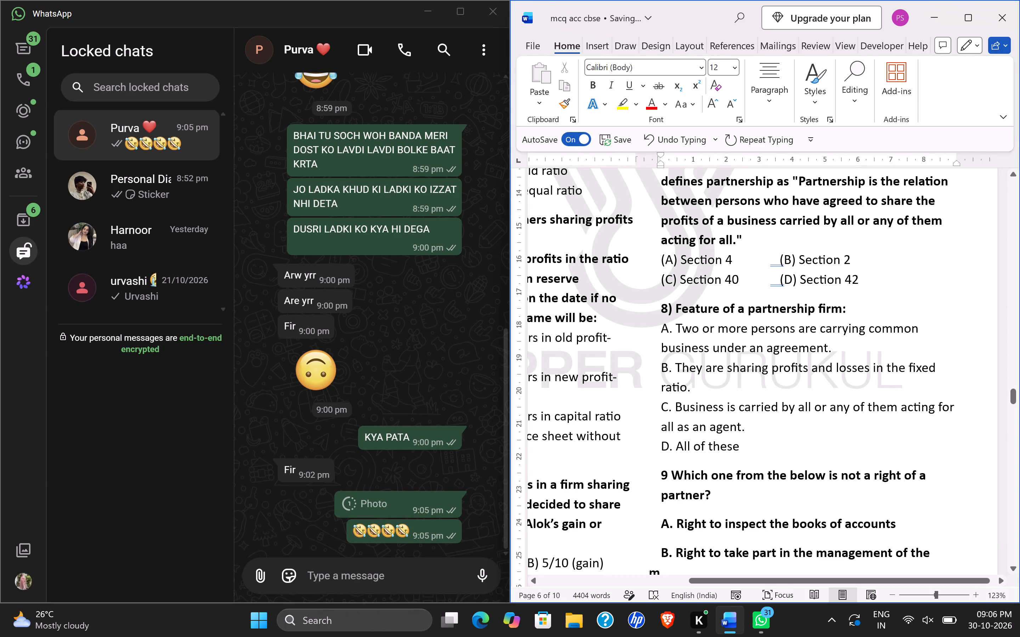
Change the label of question 8's first answer option from "A." to "(A)".
click(672, 330)
key(BackSpace)
key(shift+parenright)
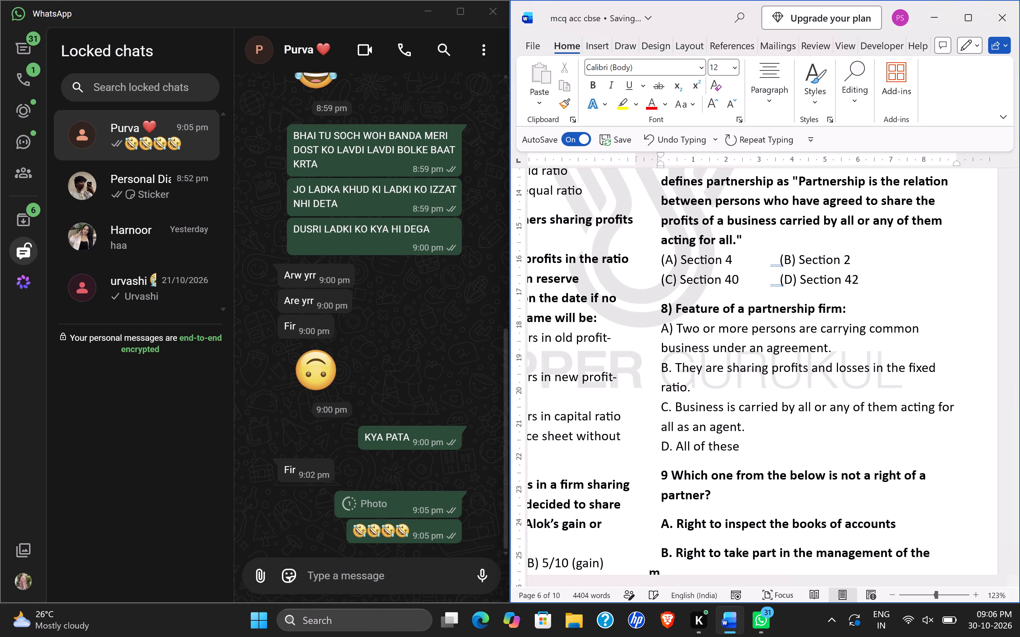
key(Left)
key(Left)
key(shift+parenleft)
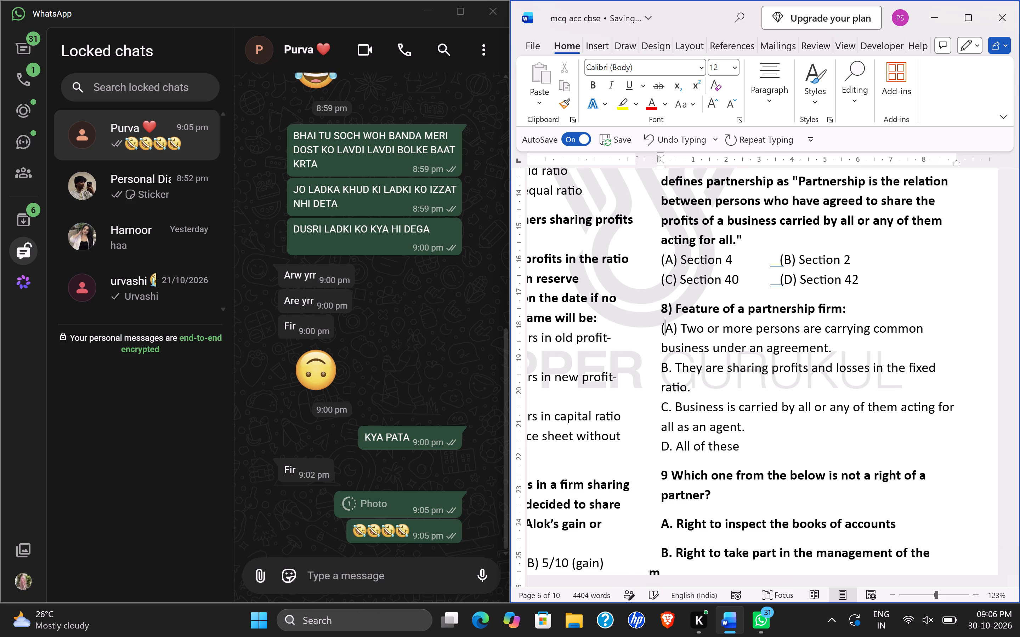
Change the label of question 8's second option to (B).
key(Down)
key(Down)
key(Right)
key(BackSpace)
key(shift+parenright)
key(Left)
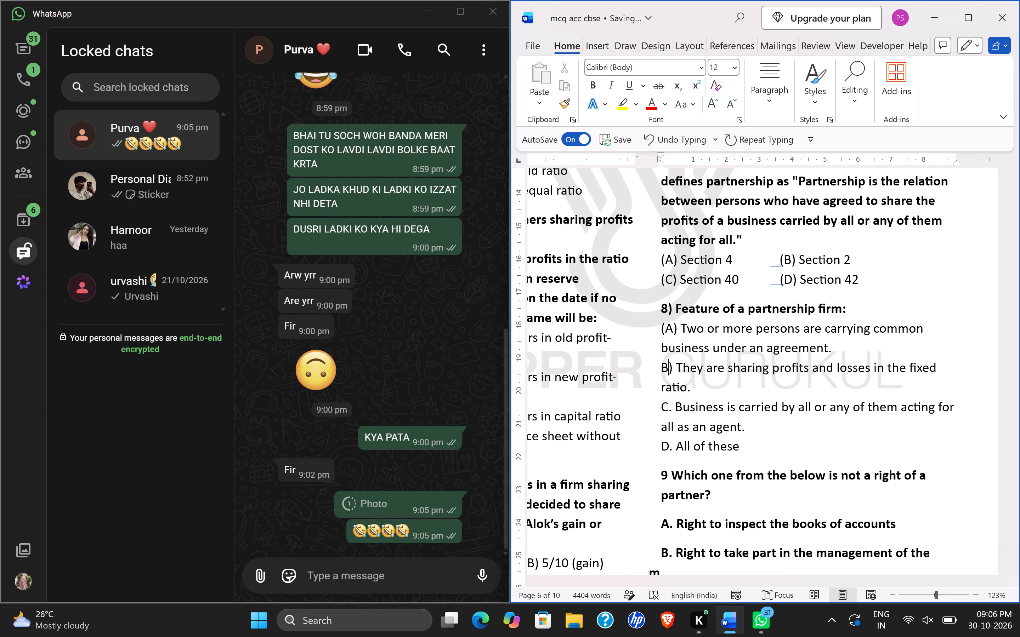
key(Left)
key(shift+parenleft)
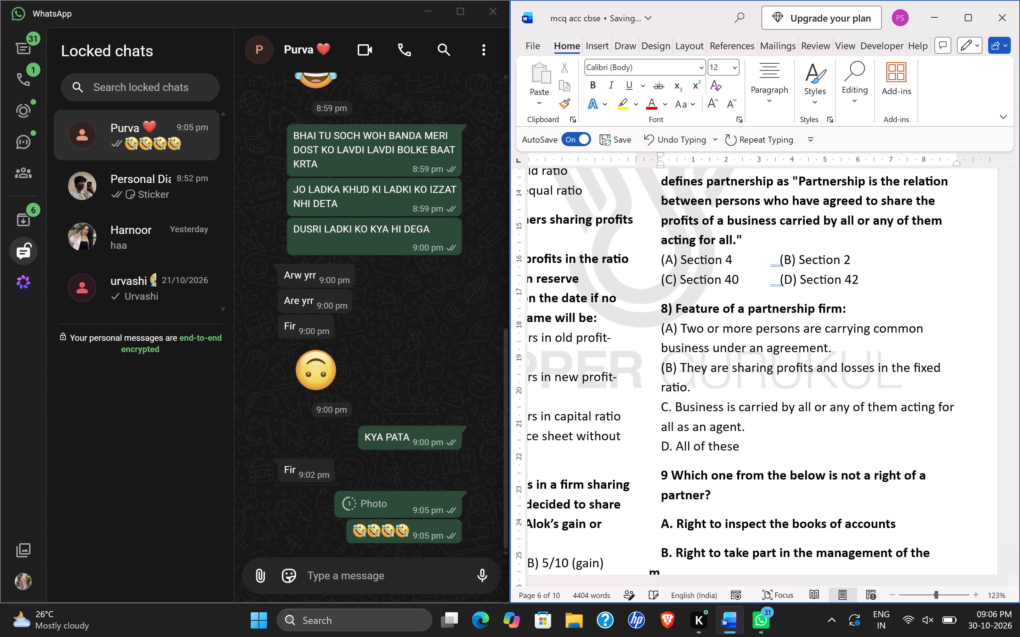
Change the label of question 8's third option to (C).
key(Down)
key(Down)
key(Right)
key(BackSpace)
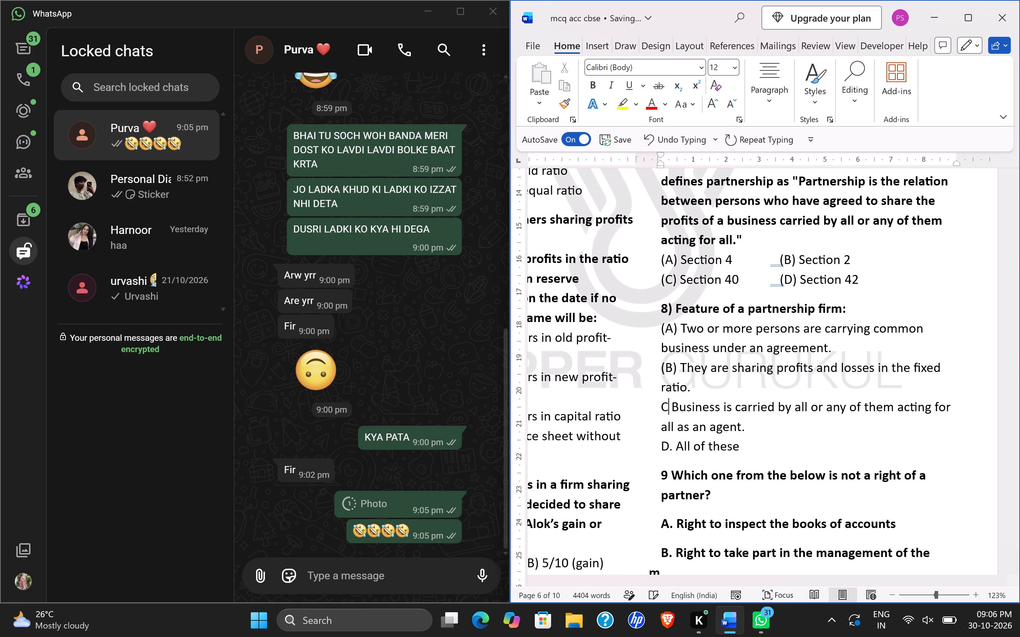
key(shift+parenright)
key(Up)
key(Down)
key(Left)
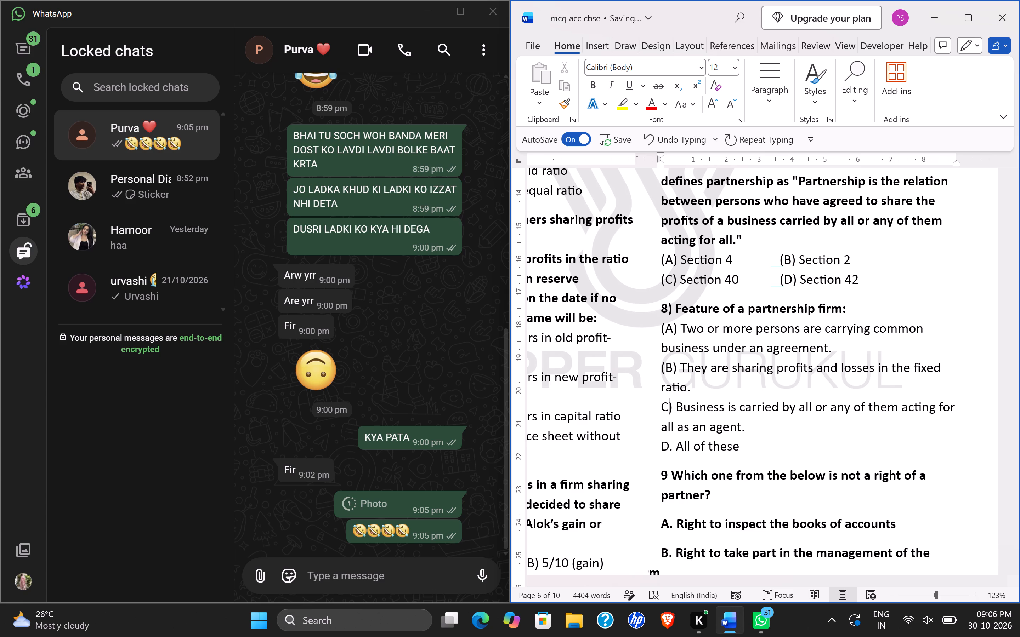
key(Left)
key(shift+parenleft)
Change the label of question 8's last option, "All of these", to (D).
key(Down)
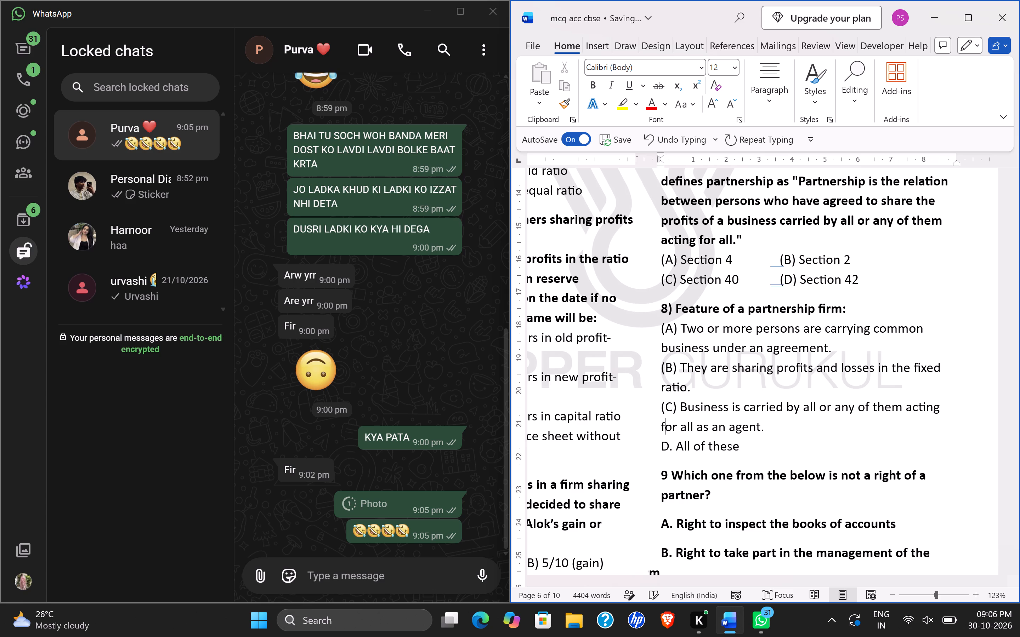
key(Down)
key(Right)
key(BackSpace)
key(shift+parenright)
key(Left)
key(Left)
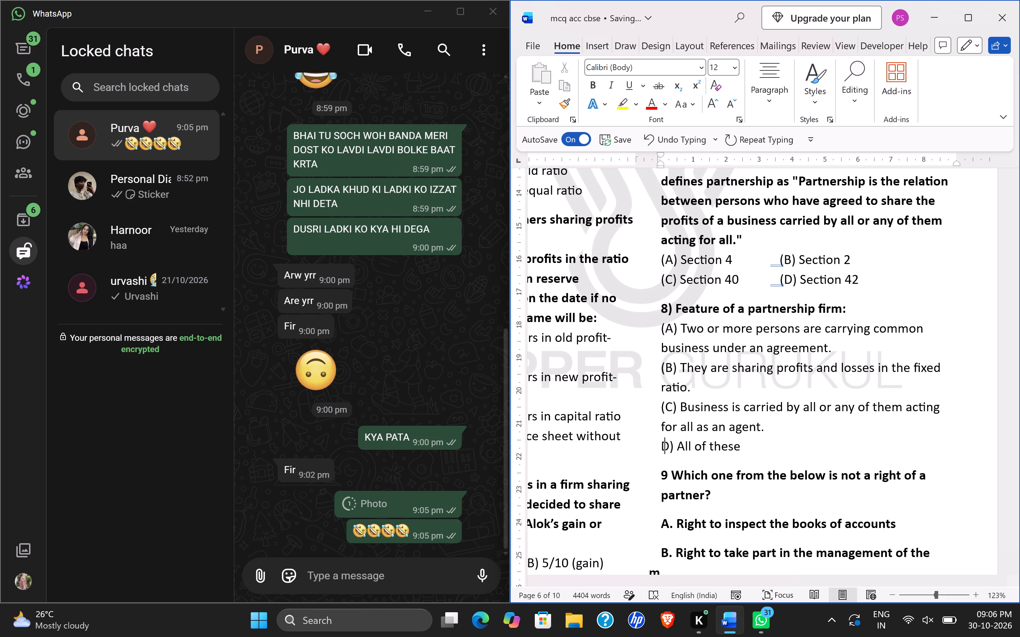
key(shift+parenleft)
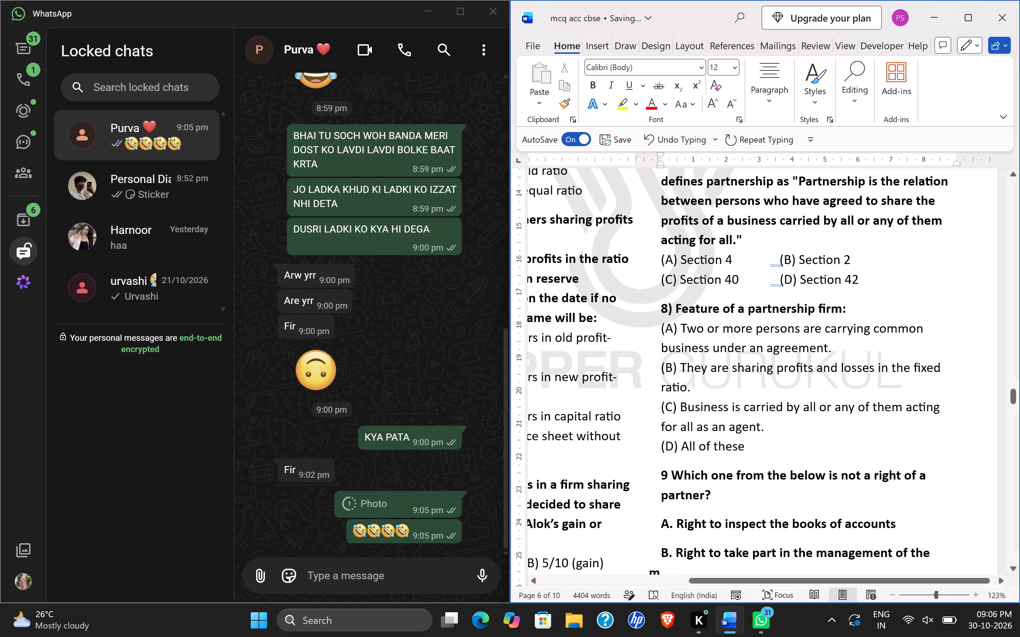
Add a closing parenthesis after question 9's number so it reads "9)".
scroll(840, 222, down, 2)
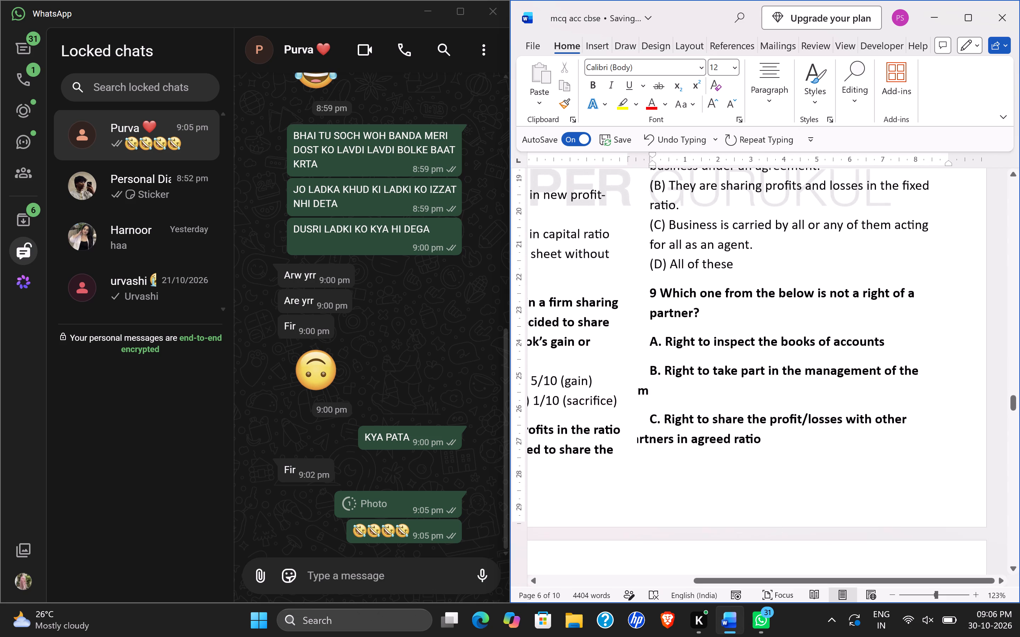
scroll(677, 316, up, 1)
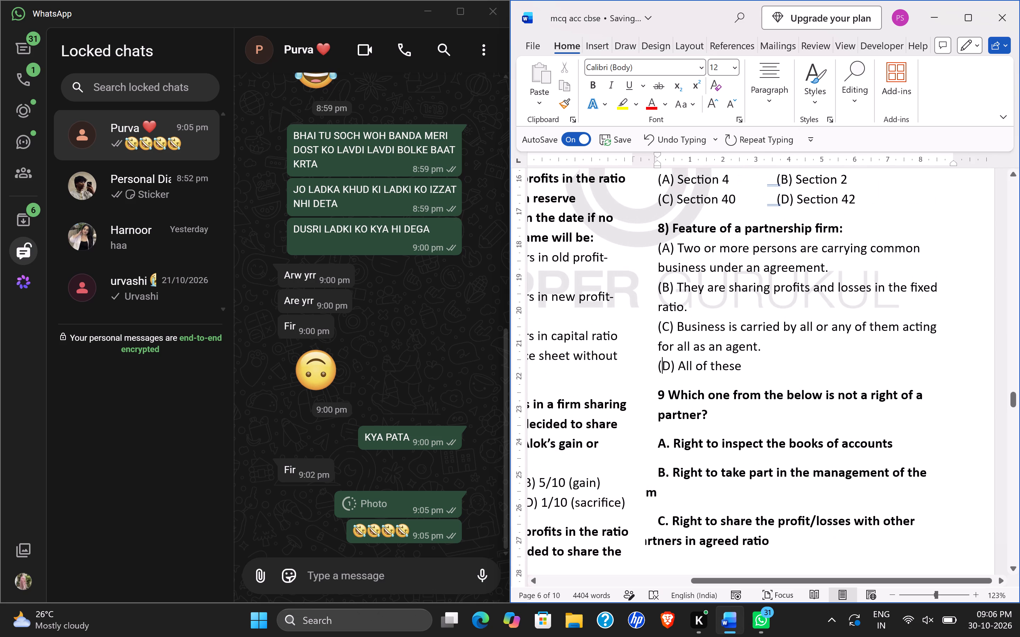
click(666, 394)
key(shift+parenright)
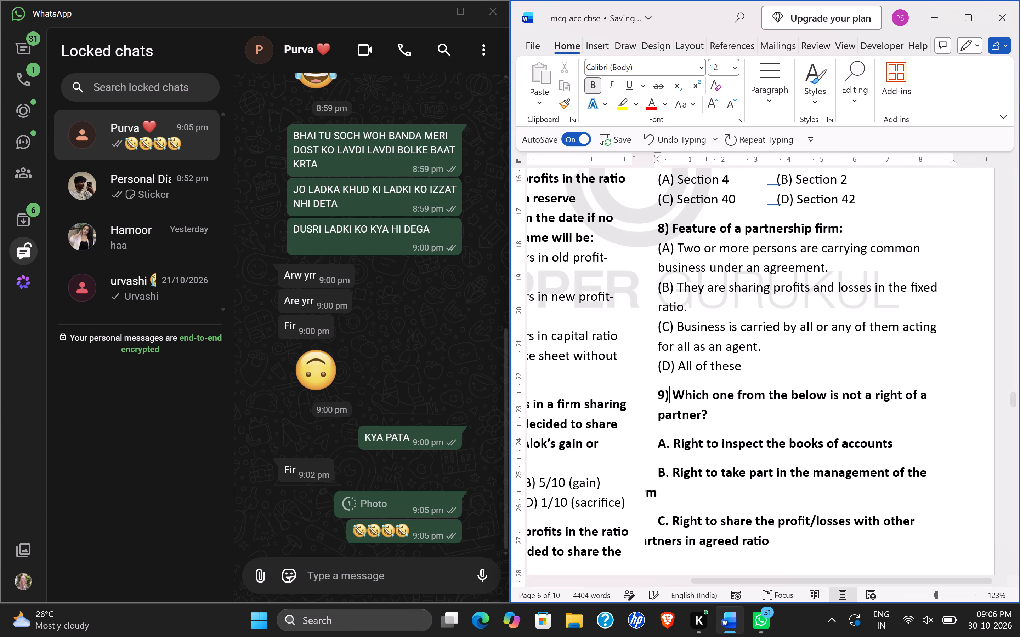
Replace the paragraph break between question 9's text and option A with a line break to close the gap.
click(654, 438)
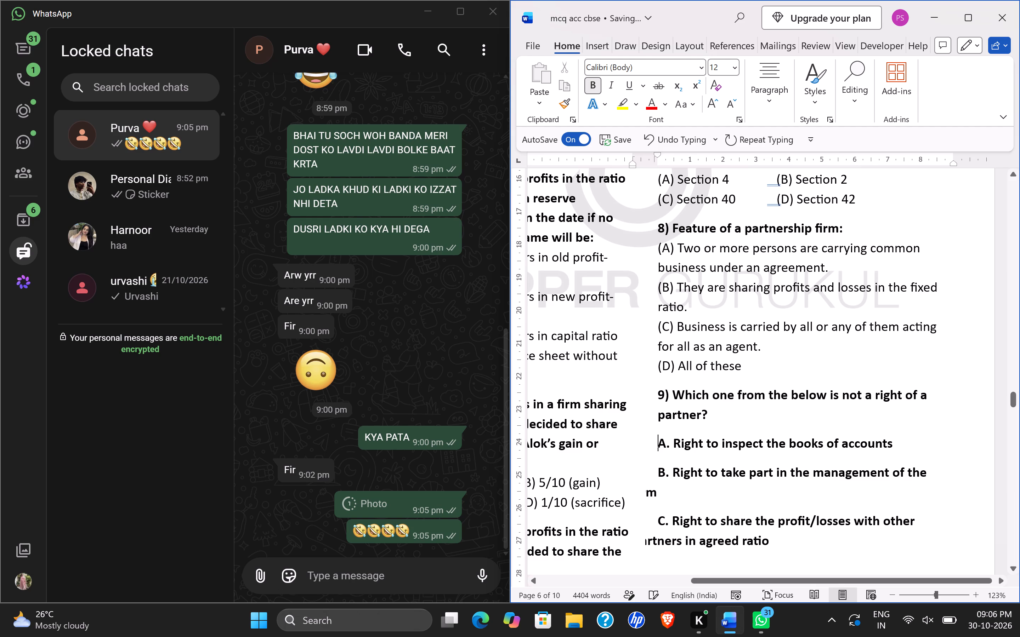
key(BackSpace)
key(BackSpace)
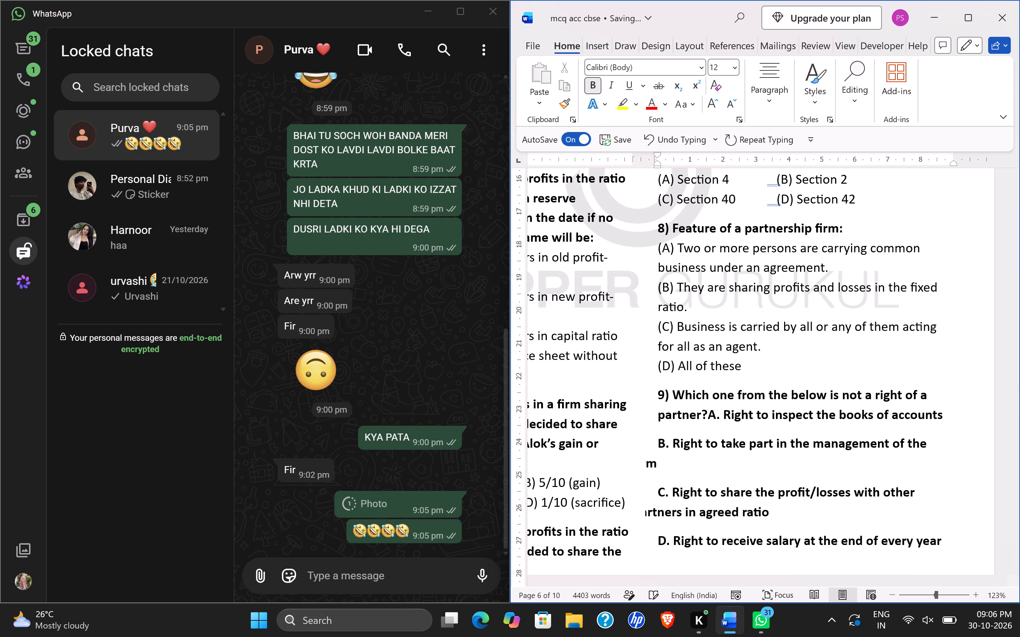
key(shift+Return)
Remove question 9 option B's indent and replace the paragraph break before it with a line break, closing the gap below option A.
click(653, 467)
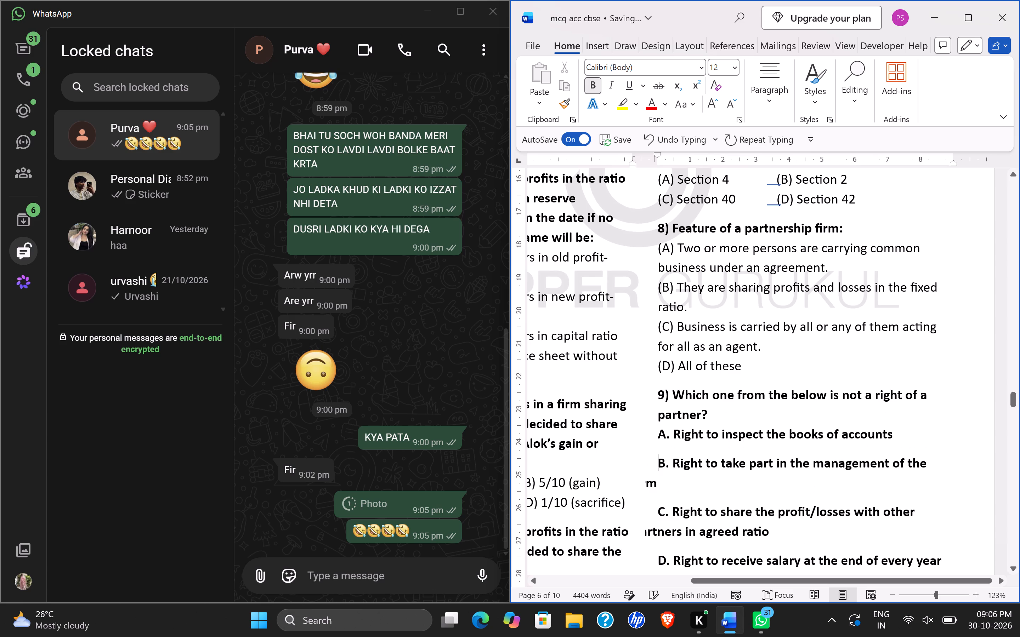
key(BackSpace)
key(shift+Return)
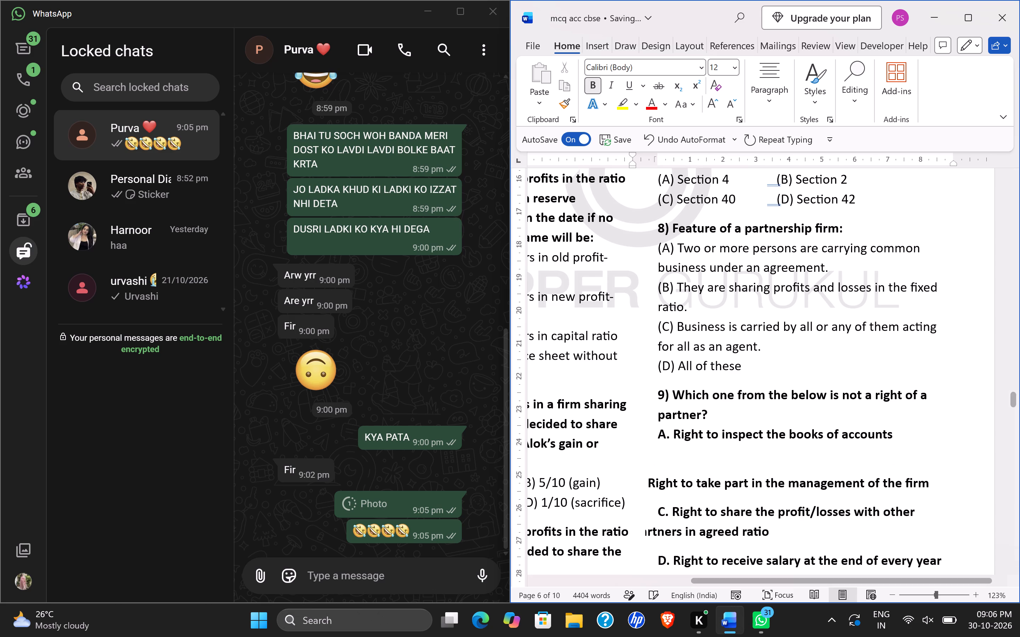
key(shift+Return)
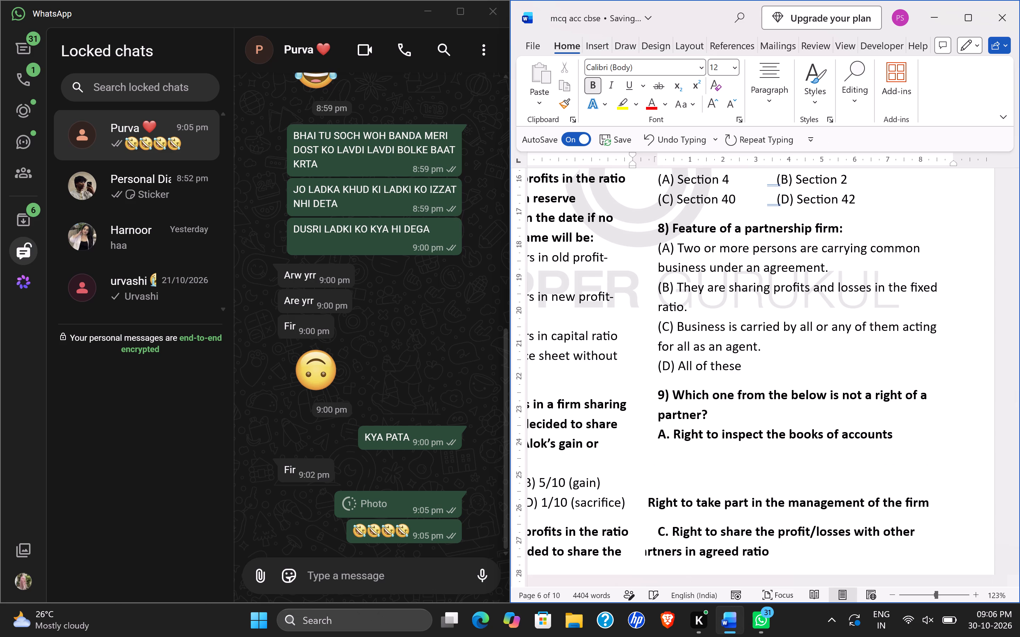
key(BackSpace)
key(BackSpace)
key(BackSpace)
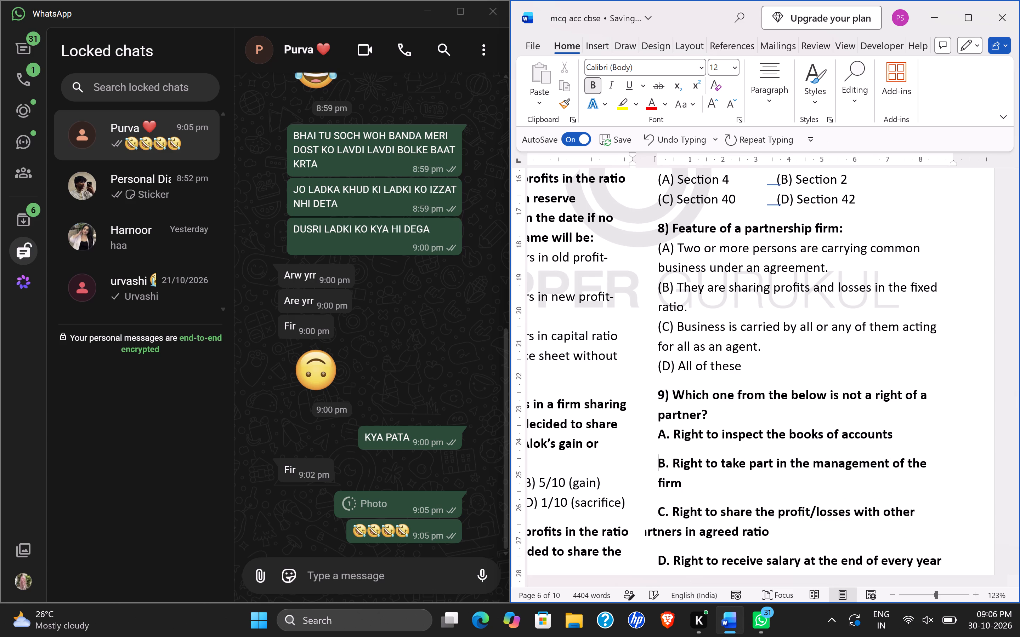
key(BackSpace)
key(shift+Return)
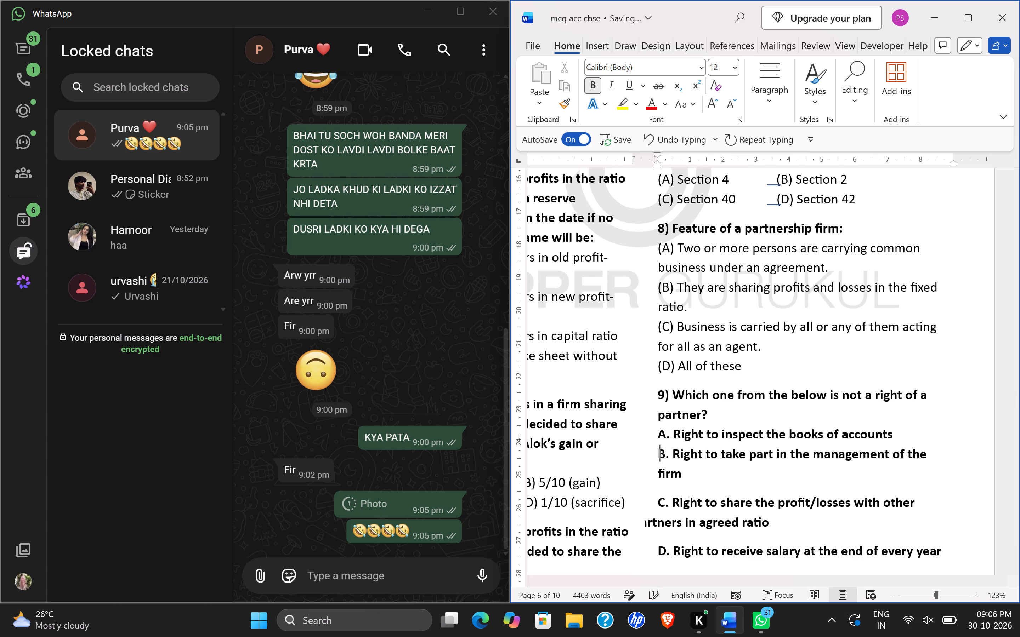
Remove question 9 option C's indent and replace the paragraph break before it with a line break, closing the gap below option B.
scroll(653, 467, down, 1)
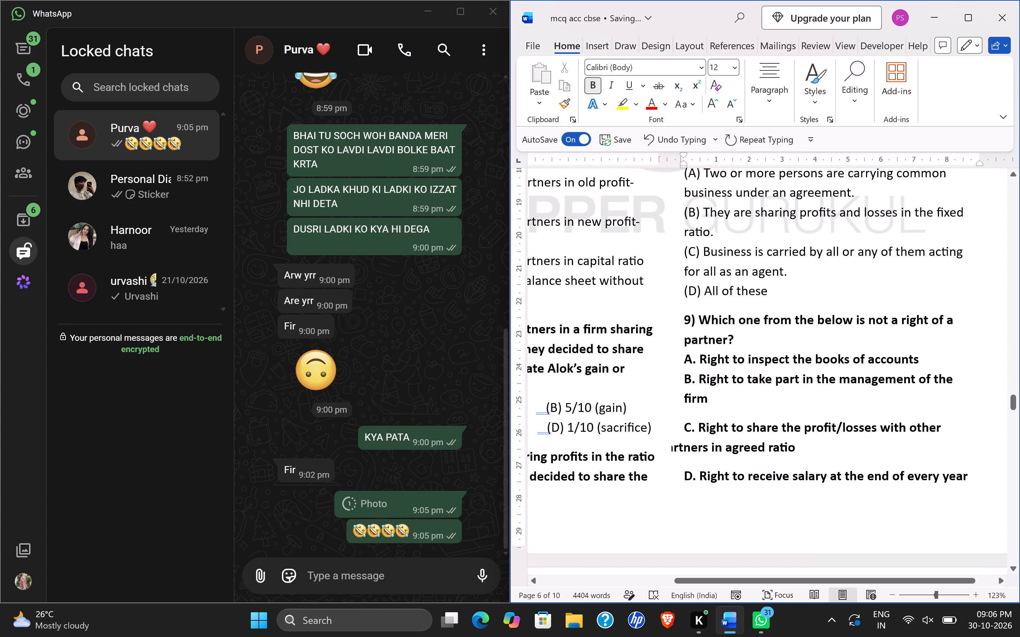
click(685, 428)
key(BackSpace)
key(BackSpace)
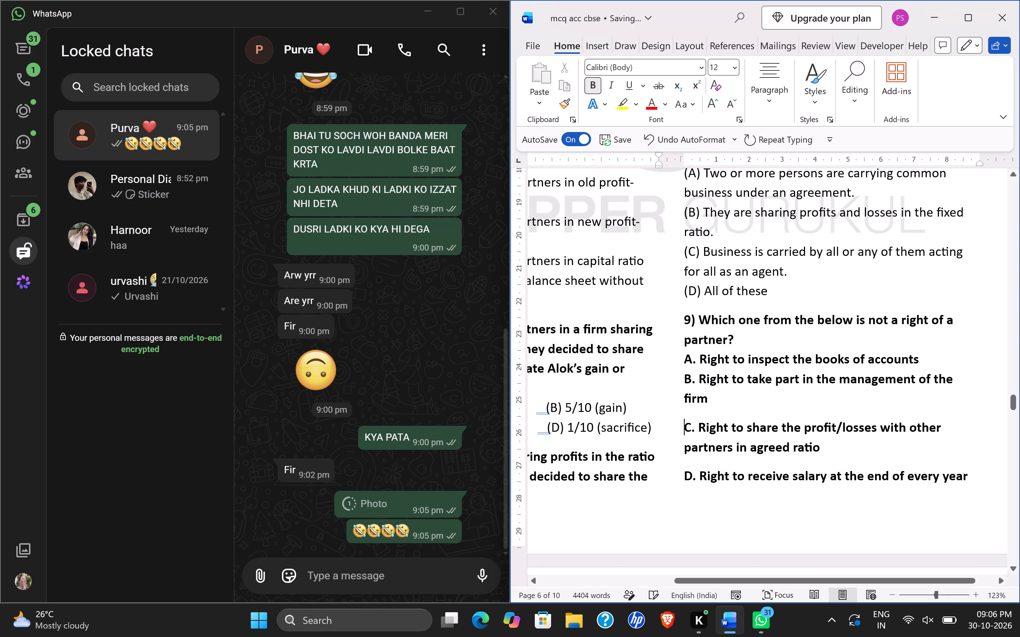
key(BackSpace)
key(shift+Return)
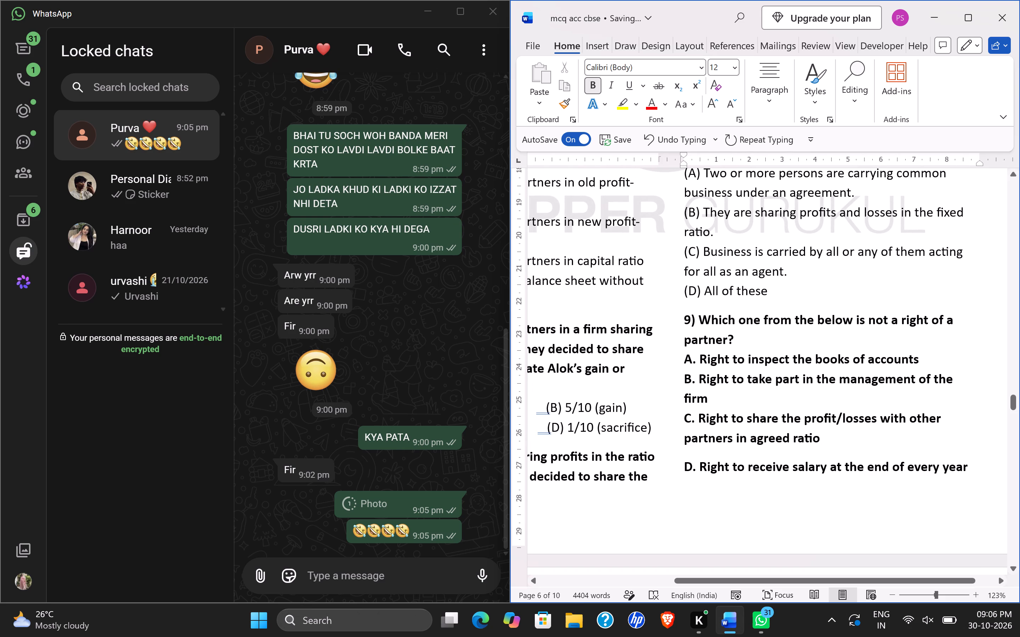
Replace the paragraph break before question 9's option D with a line break to close the gap below option C.
click(683, 471)
key(BackSpace)
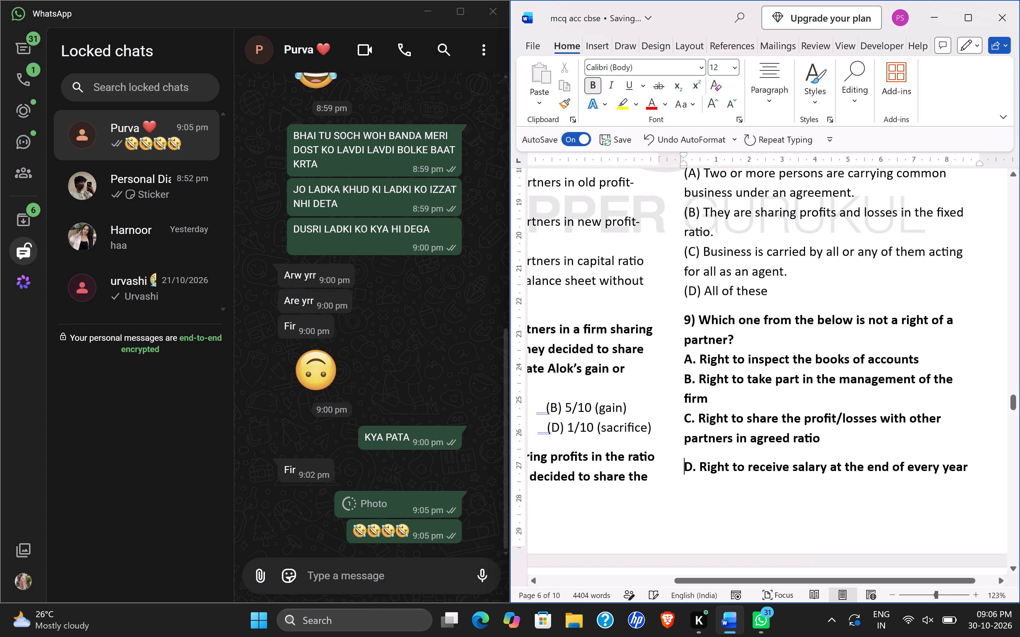
key(BackSpace)
key(shift+Return)
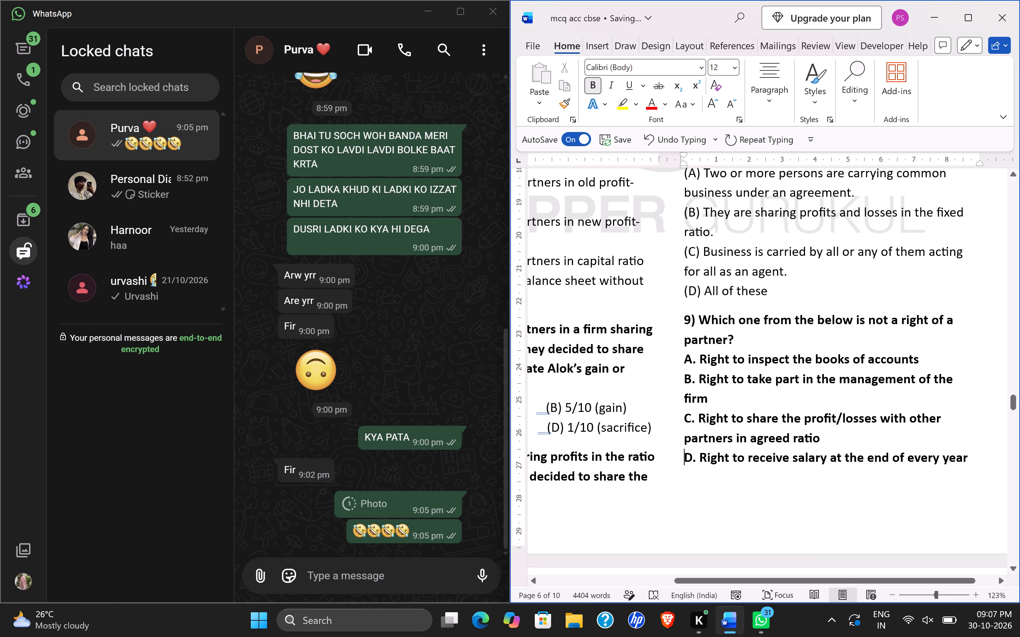
Remove the bold formatting from the whole of question 9, including its options A to D.
drag(681, 366, 937, 469)
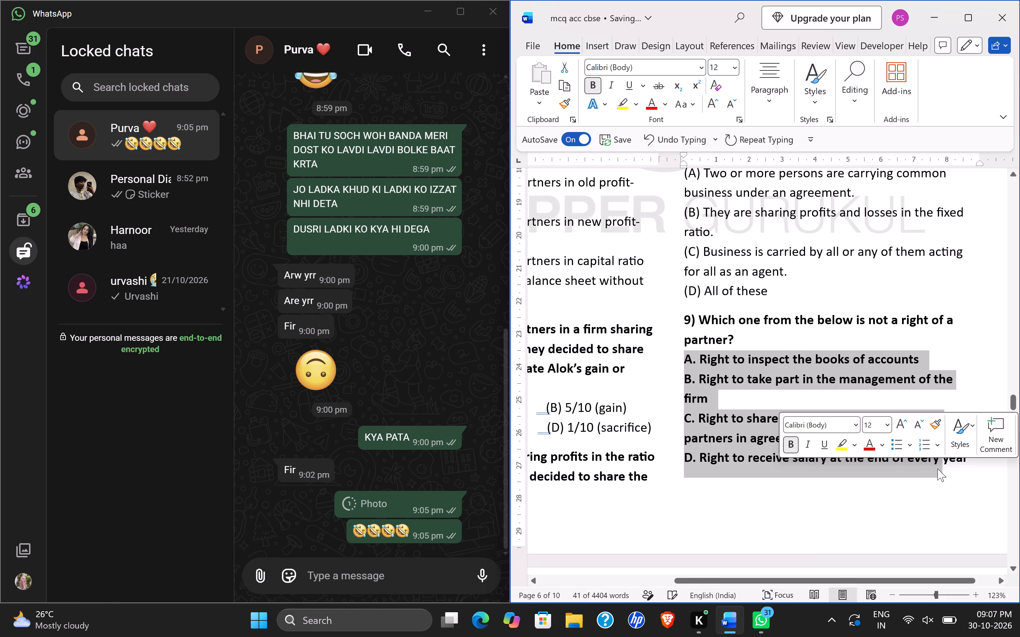
click(918, 478)
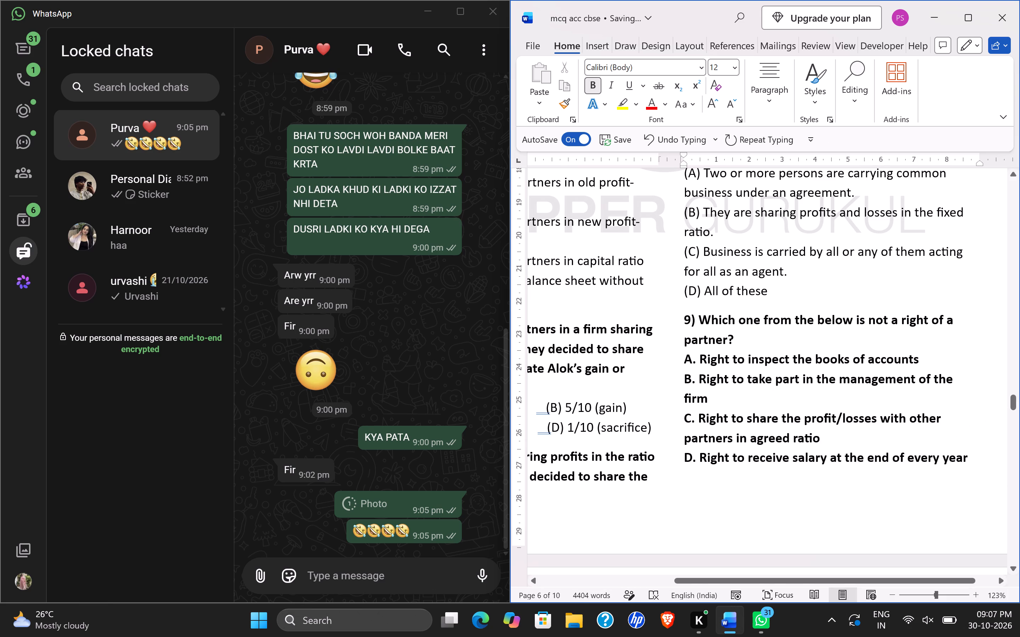
drag(682, 325, 979, 472)
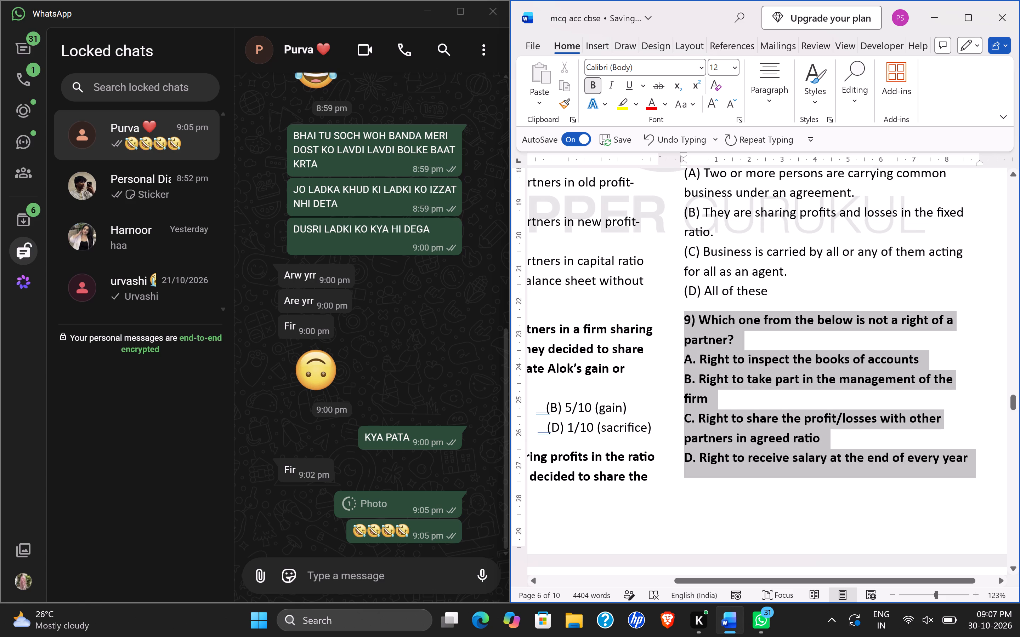
drag(979, 472, 972, 467)
key(ctrl+b)
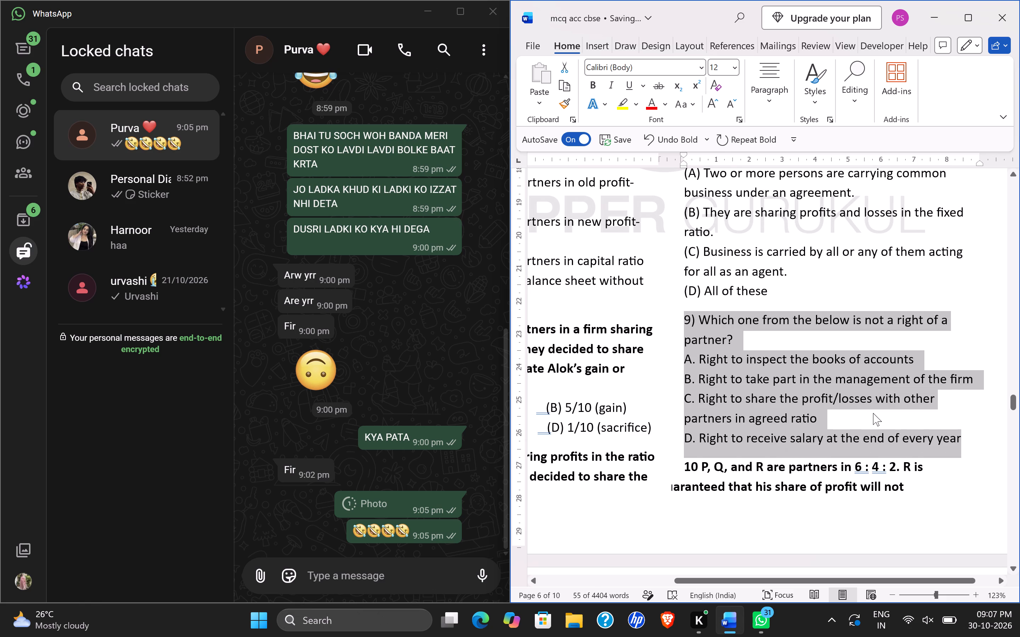
click(873, 413)
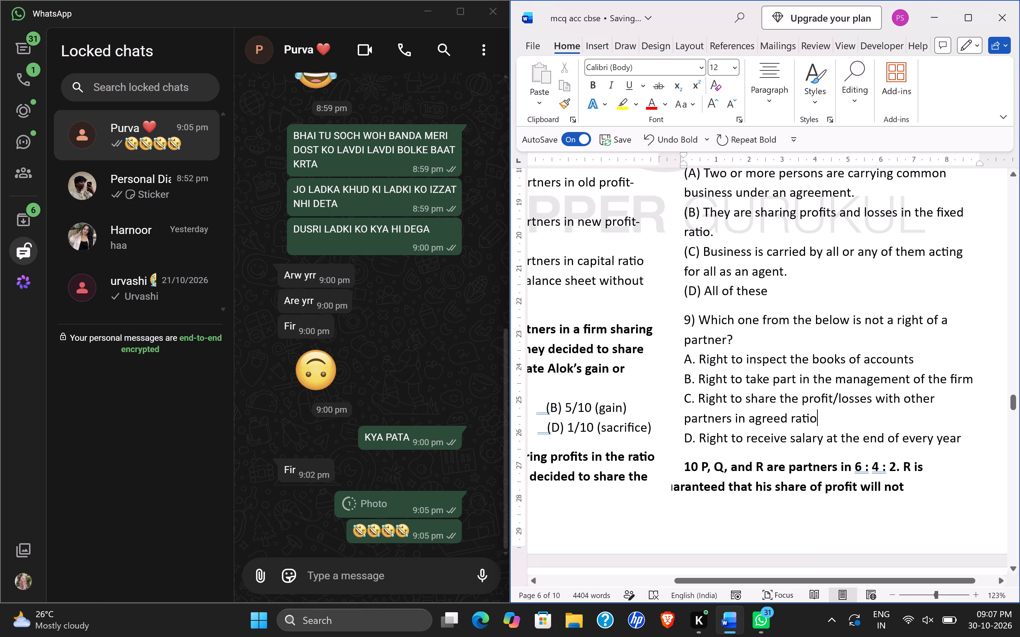
Make question 9's question text bold again, leaving out its answer options.
scroll(854, 362, up, 1)
drag(686, 371, 695, 372)
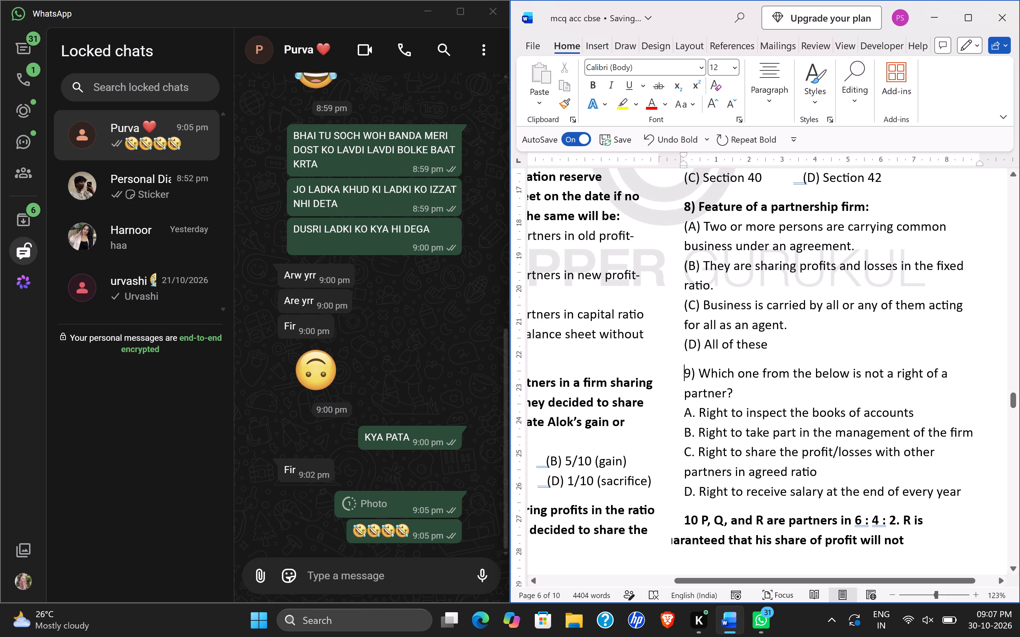
drag(695, 372, 742, 390)
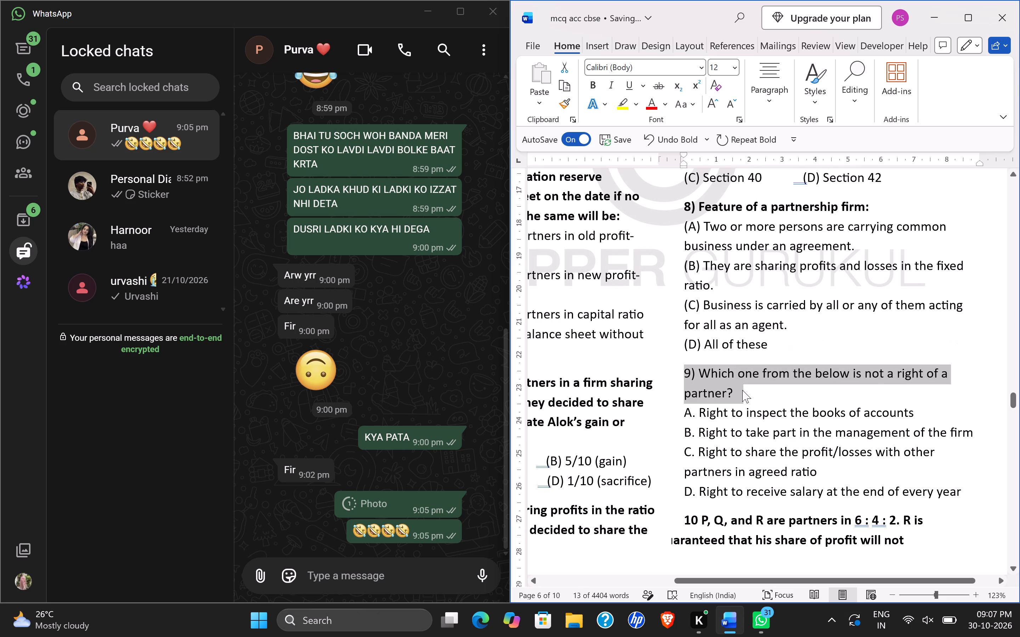
key(ctrl+b)
click(765, 446)
Insert a paragraph break directly before the number of question 10 to push the question onto the next page.
scroll(765, 446, down, 2)
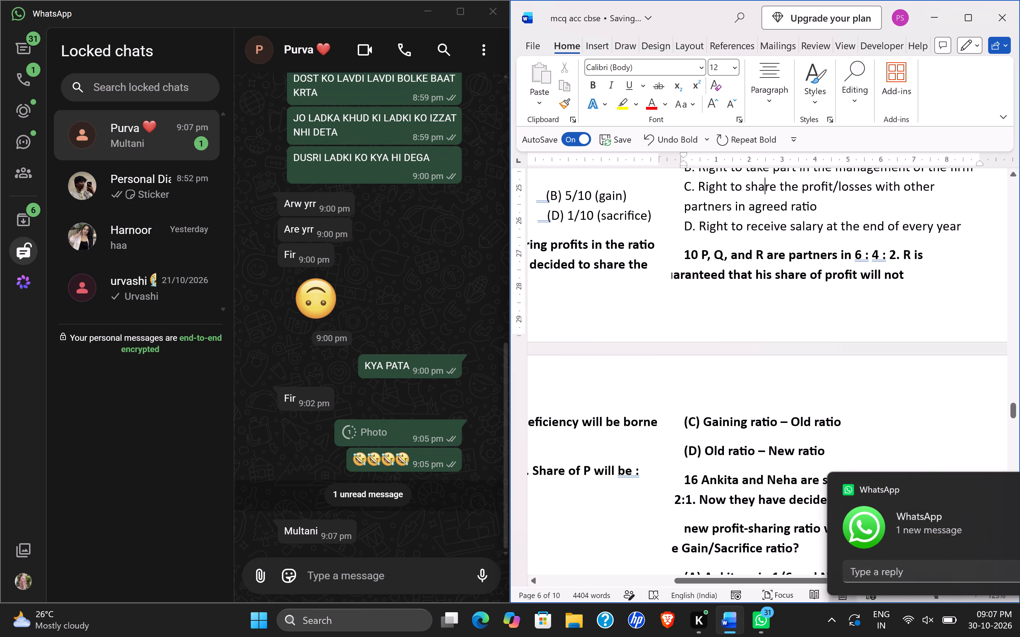
click(688, 248)
key(Return)
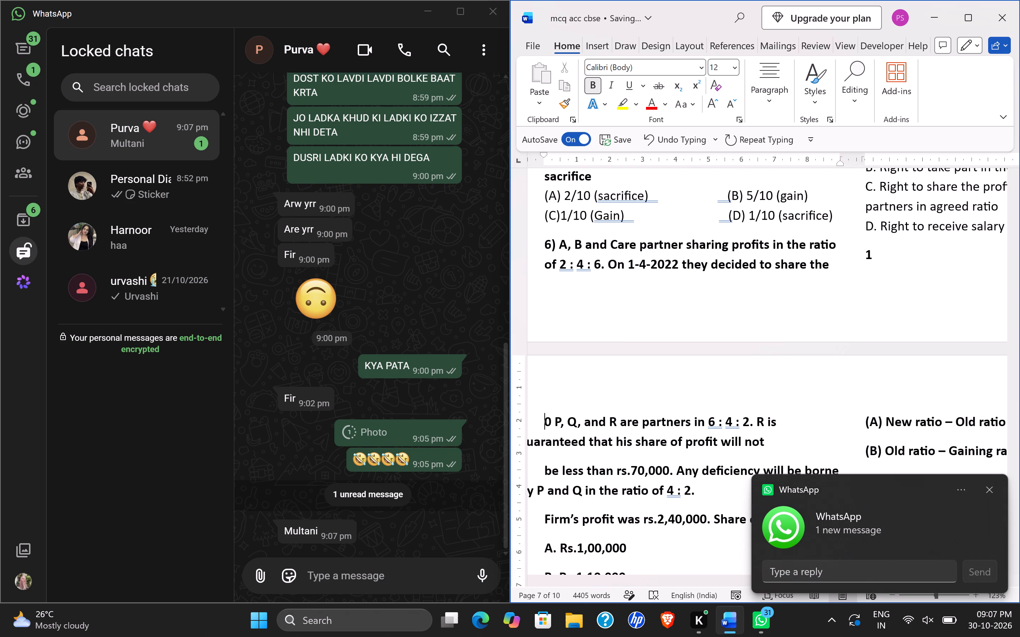
key(ctrl+z)
key(Left)
key(Return)
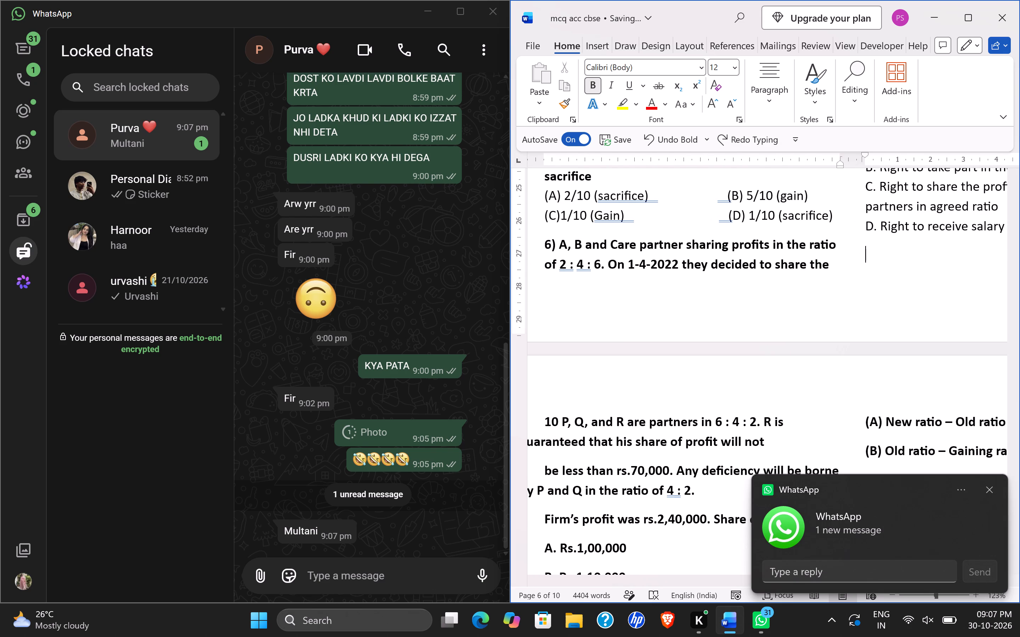
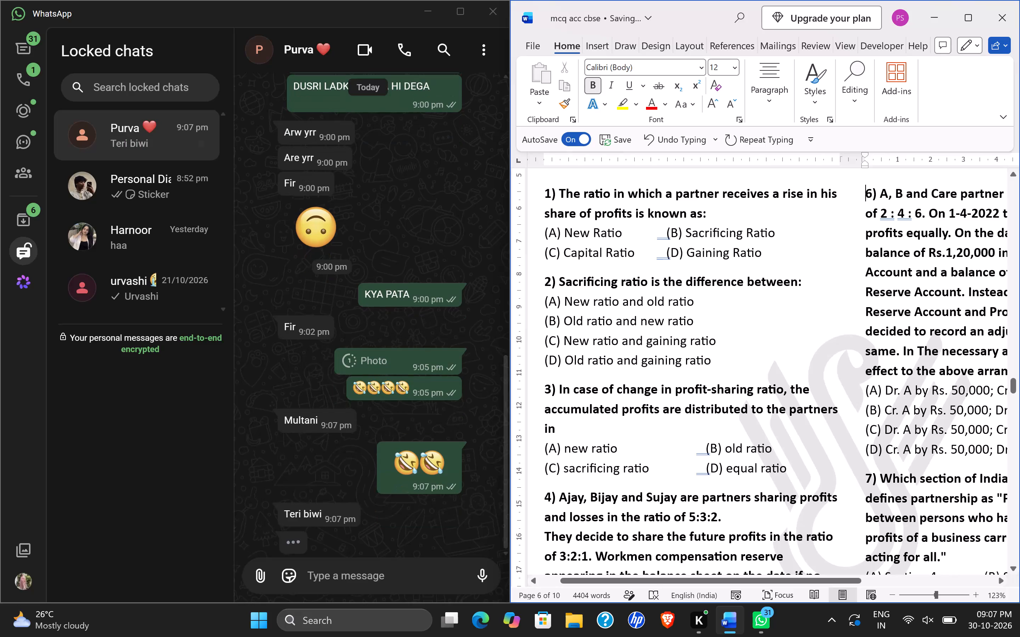
Remove the empty indented paragraph above question 10 at the top of page 7.
scroll(826, 343, down, 1)
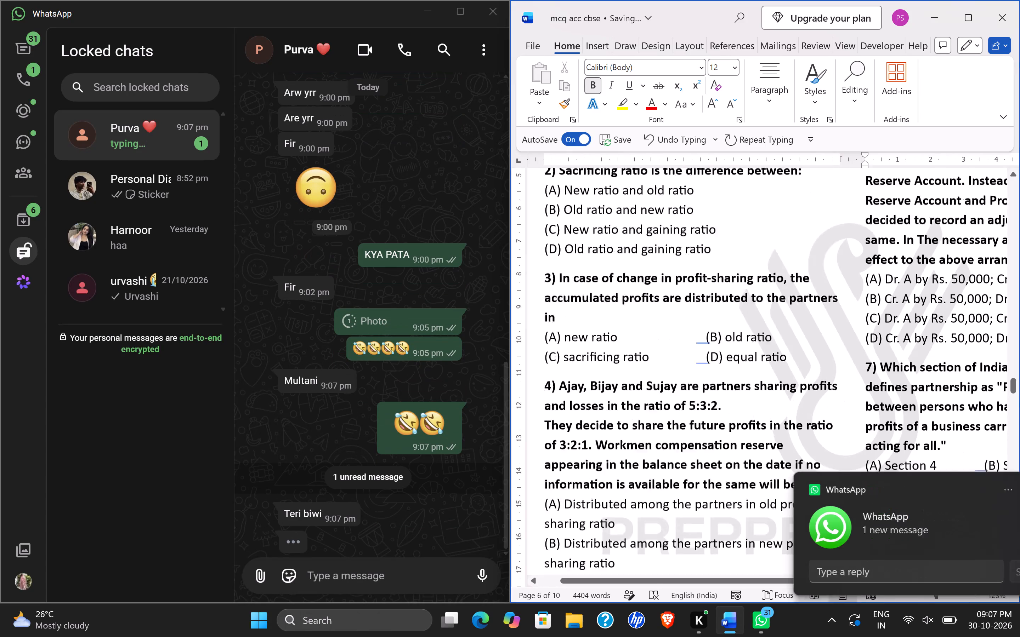
scroll(826, 343, down, 3)
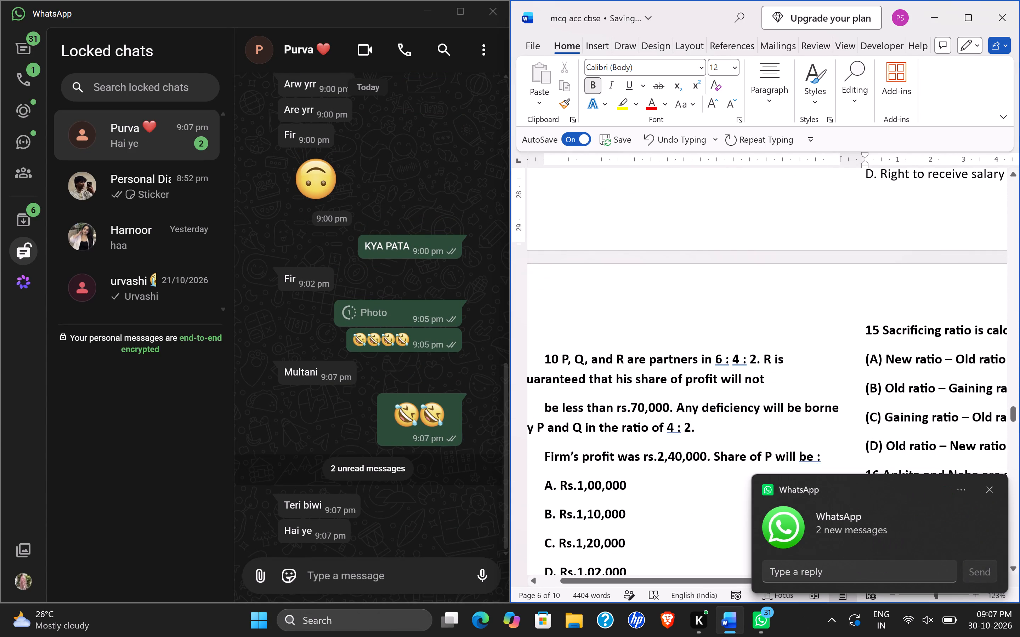
click(750, 334)
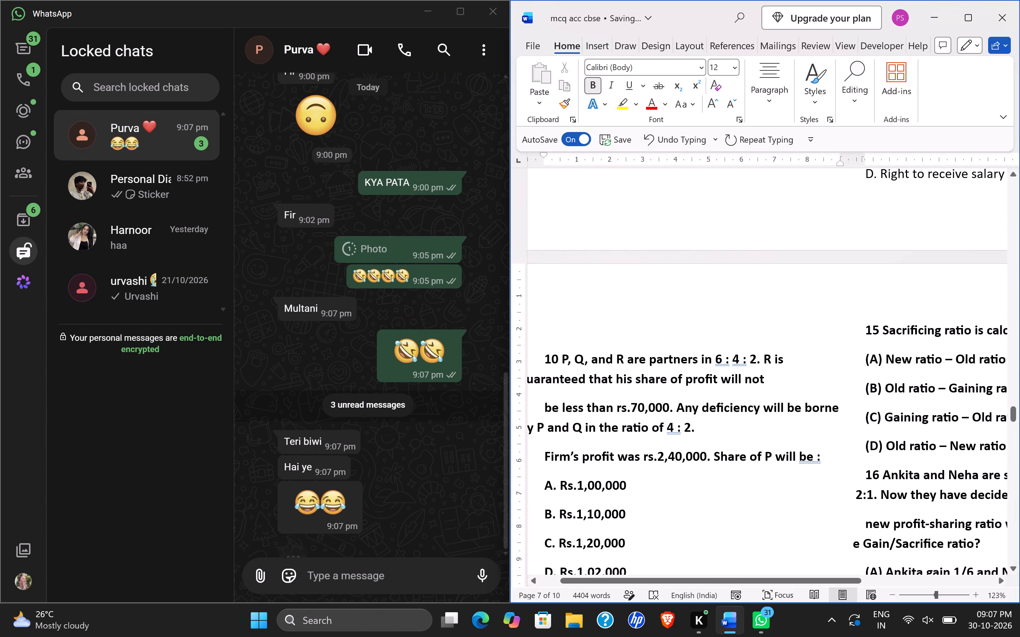
key(BackSpace)
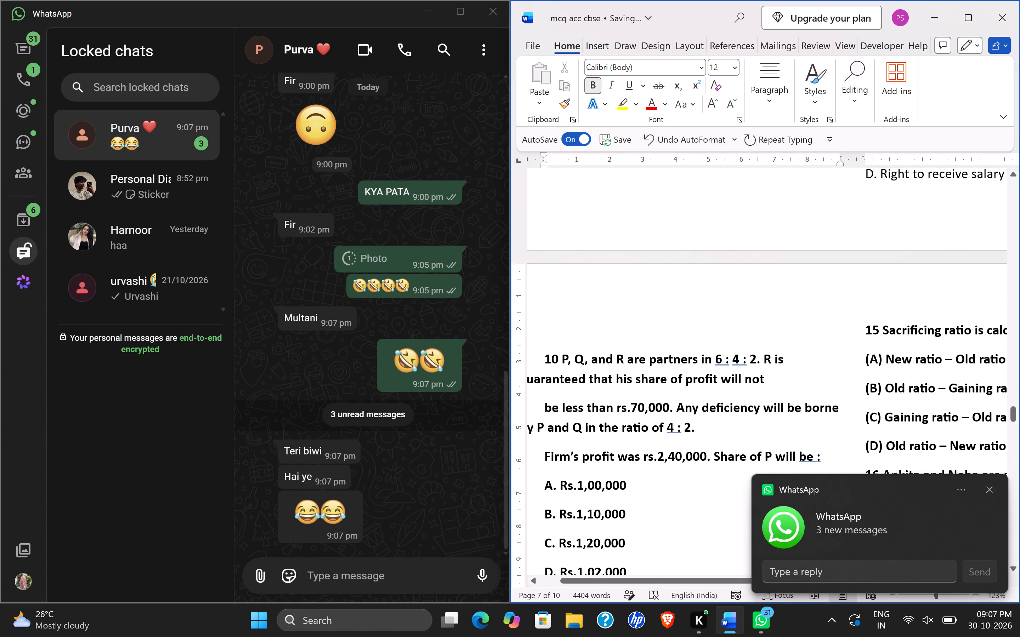
key(BackSpace)
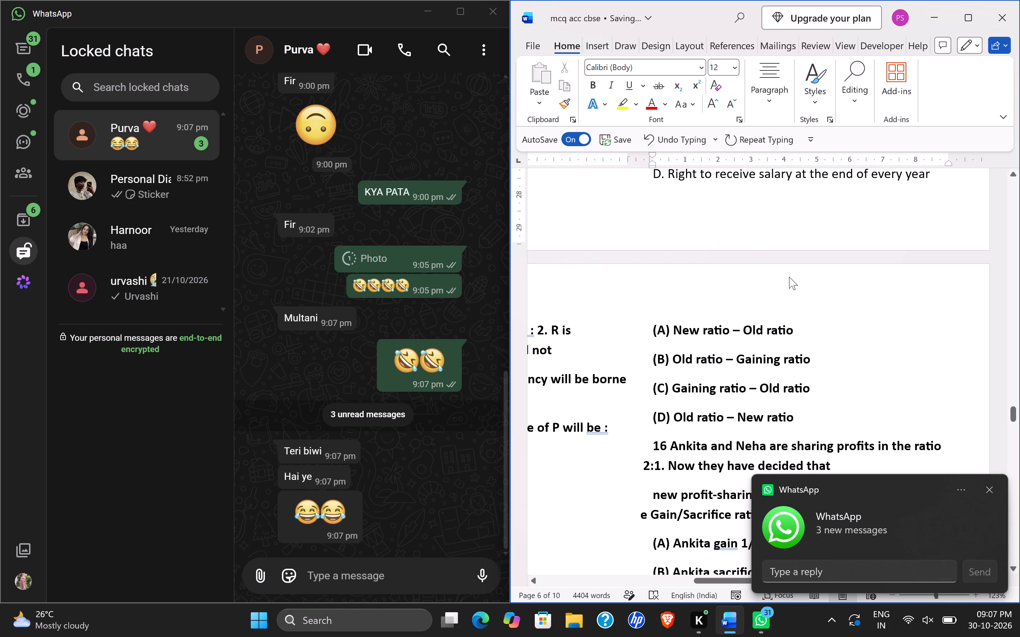
scroll(801, 348, right, 5)
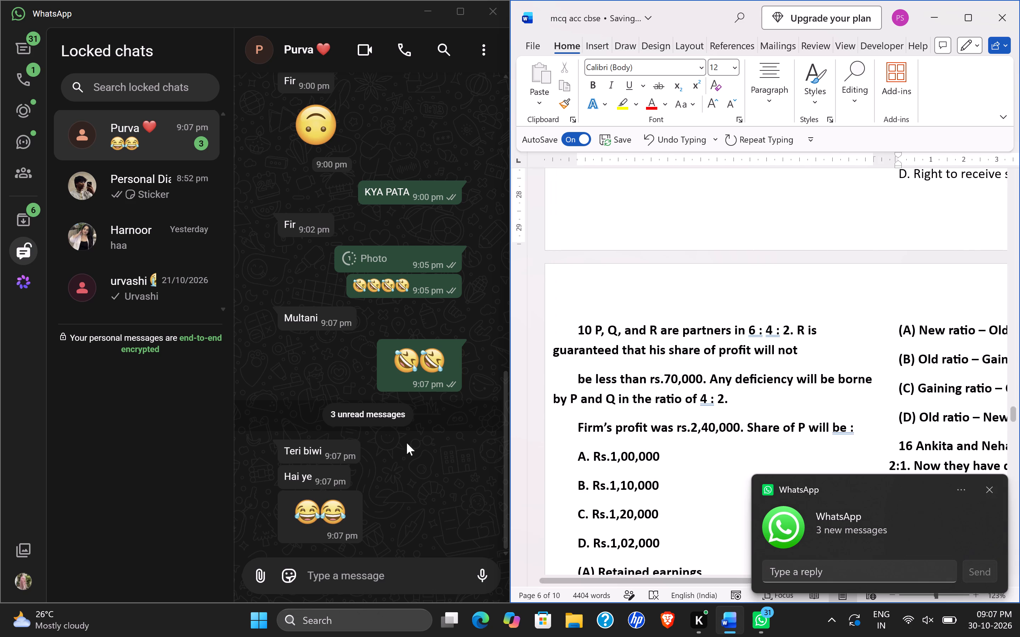
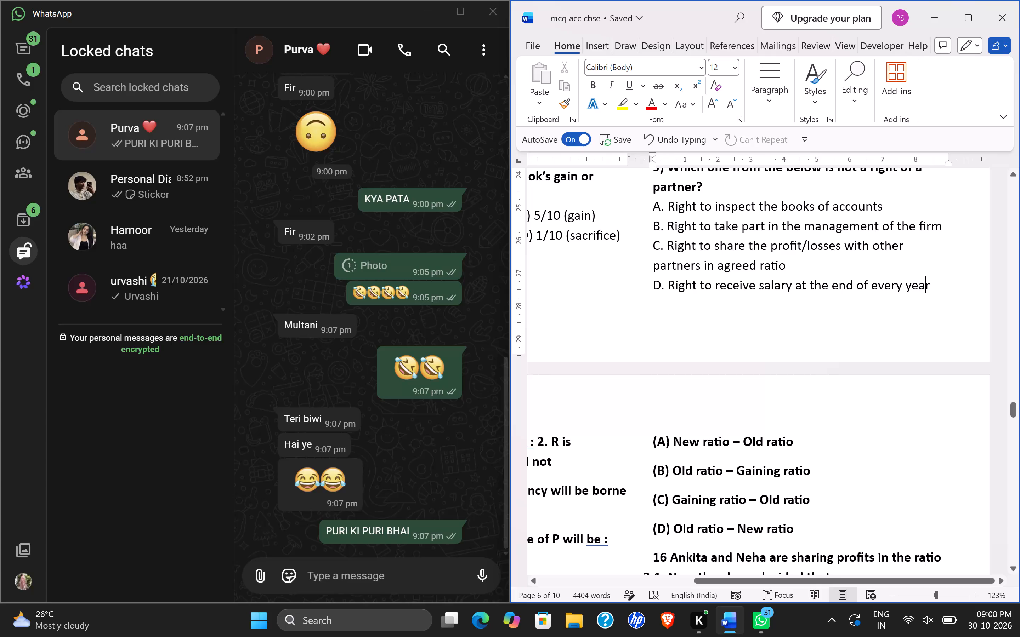
Add a closing parenthesis after the number of question 10.
scroll(600, 436, right, 4)
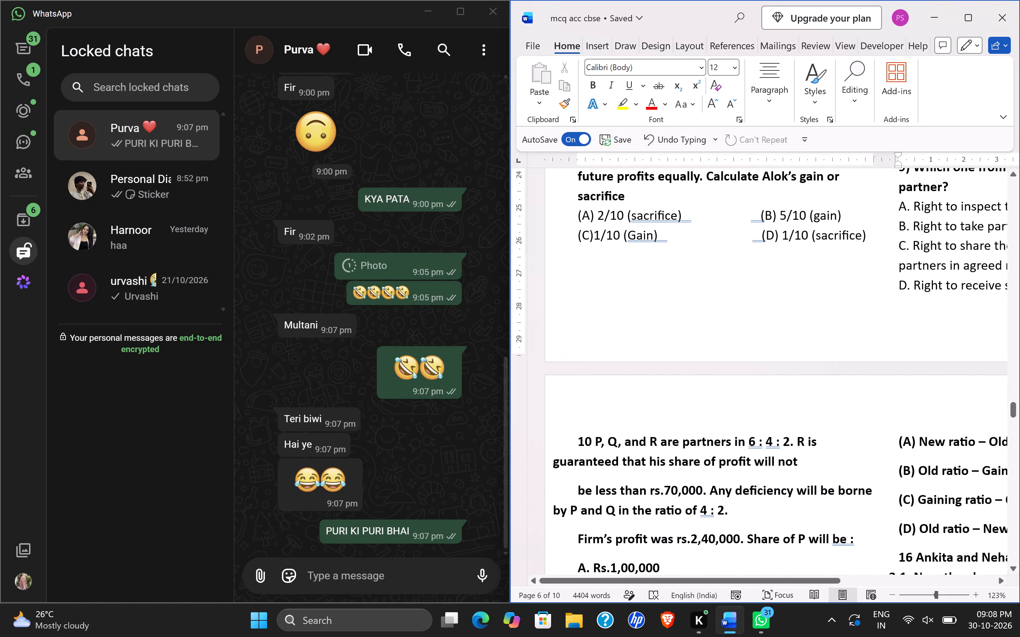
click(592, 442)
key(shift+parenright)
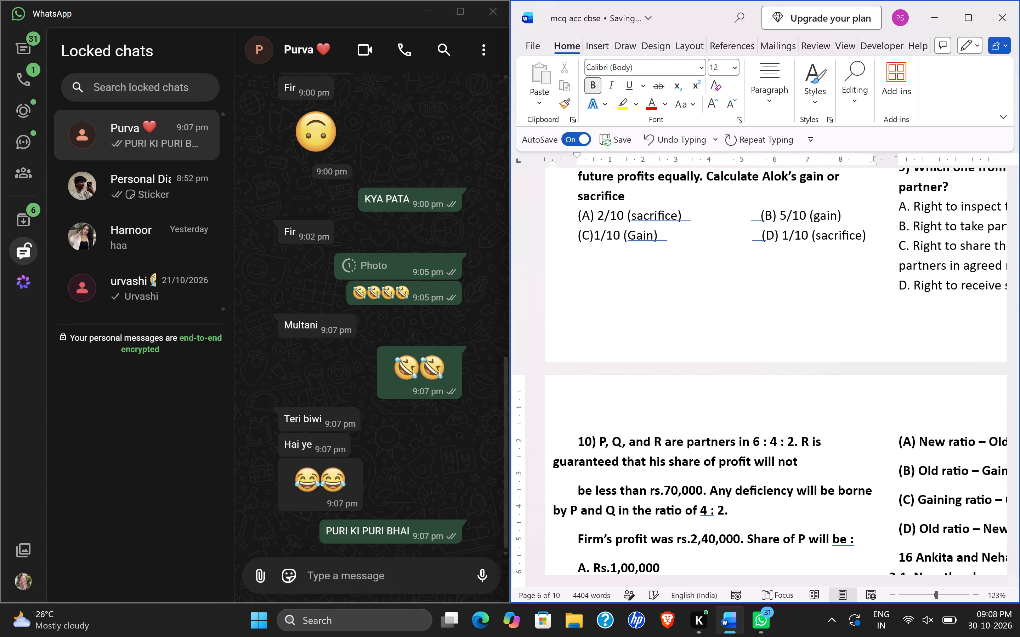
Align the left indent of question 10's wrapped line "guaranteed that his share" with its first line.
scroll(653, 475, down, 1)
click(564, 404)
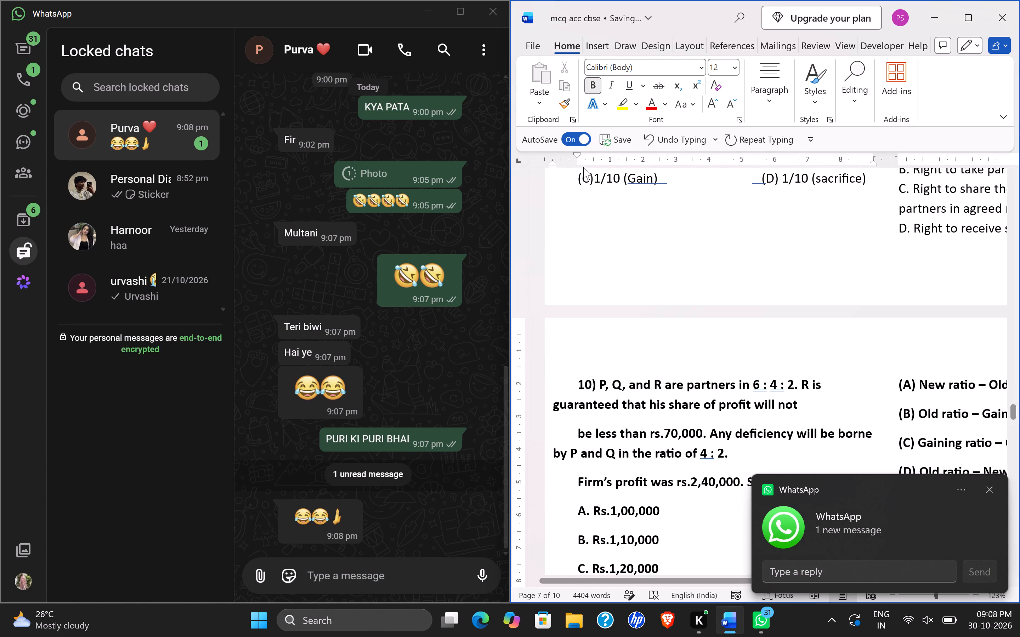
drag(553, 162, 574, 161)
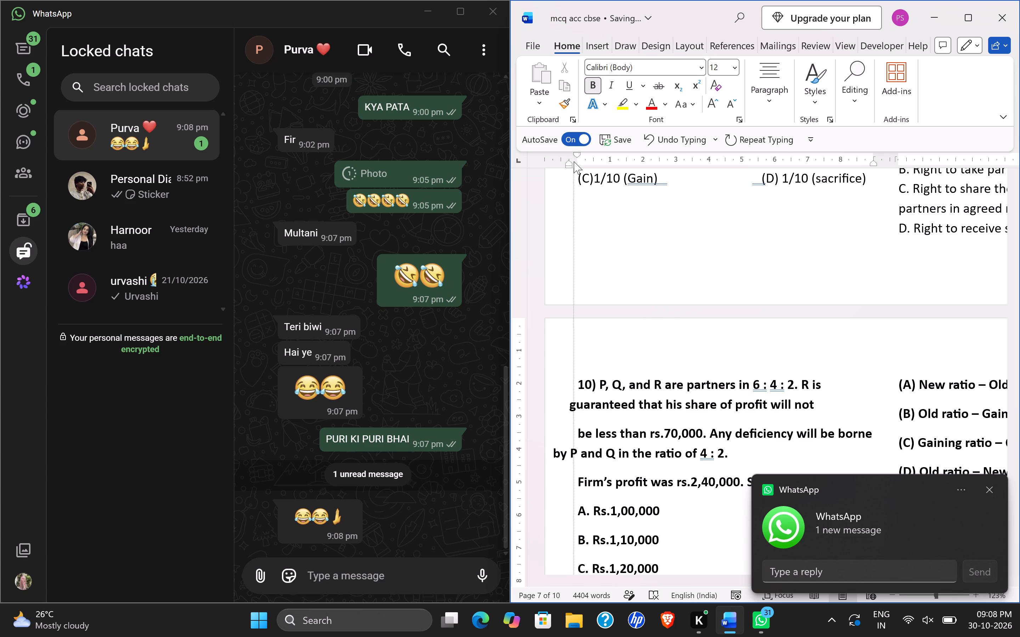
drag(574, 161, 574, 162)
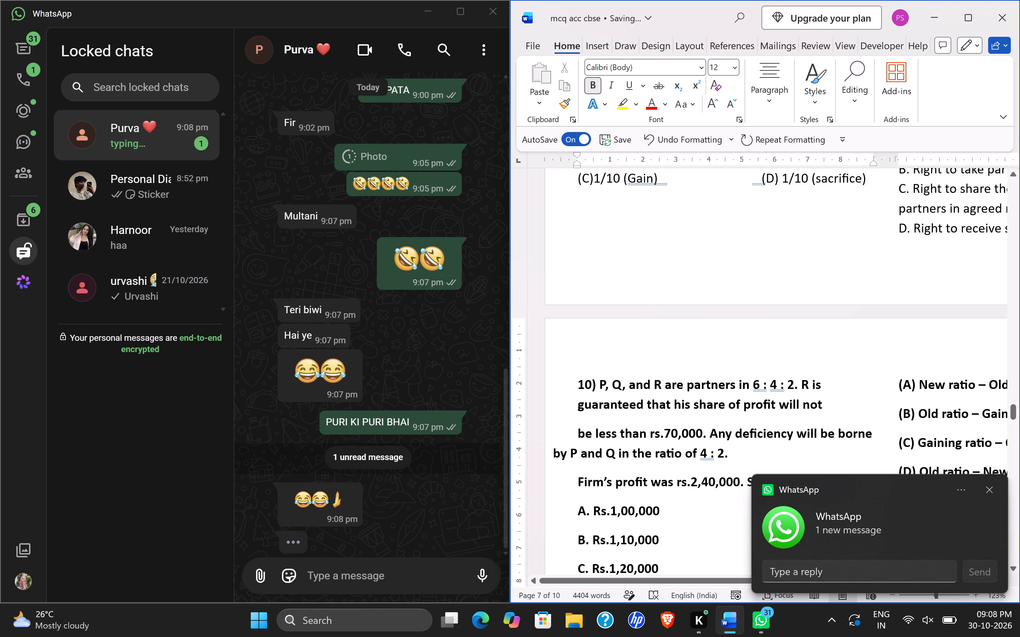
Remove the indent before "be less than" in question 10 and join that paragraph to "will not" with a space.
click(574, 438)
key(BackSpace)
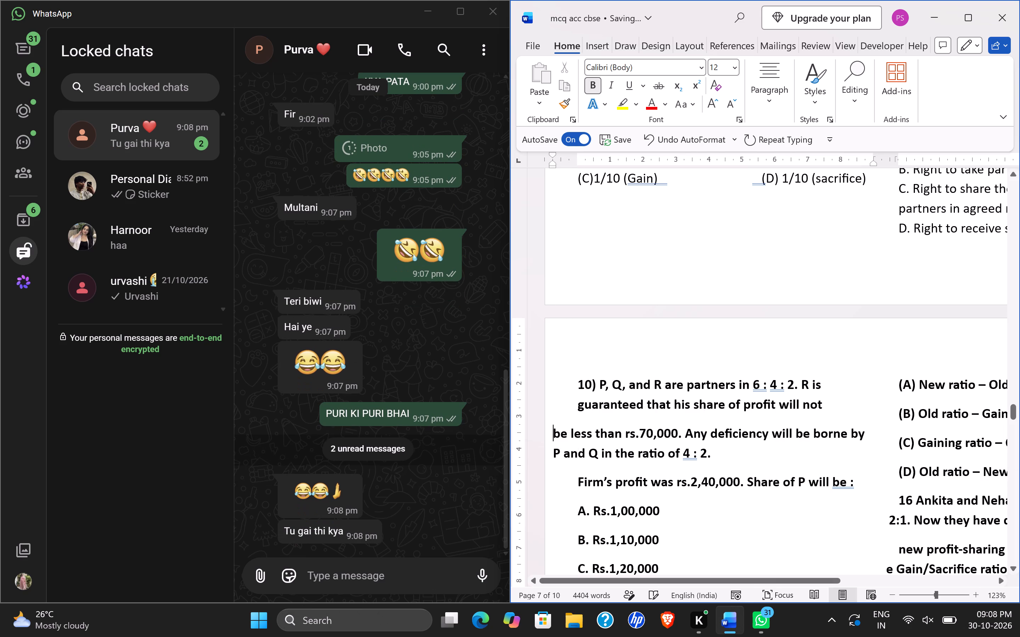
key(BackSpace)
key(BackSpace)
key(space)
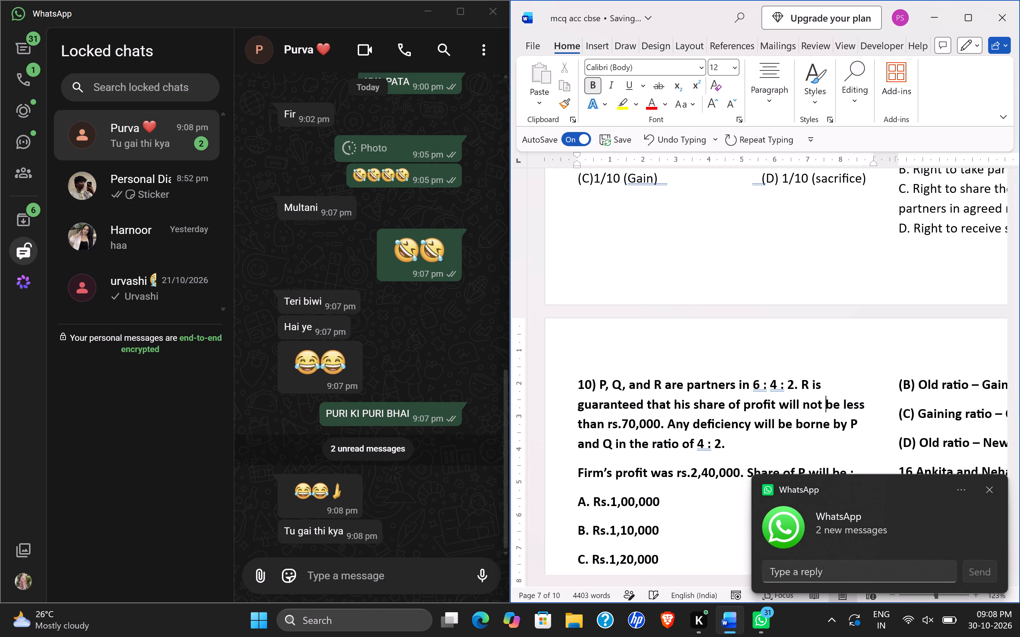
Capitalise the currency abbreviation before 70,000 in question 10 as "Rs".
click(617, 426)
key(BackSpace)
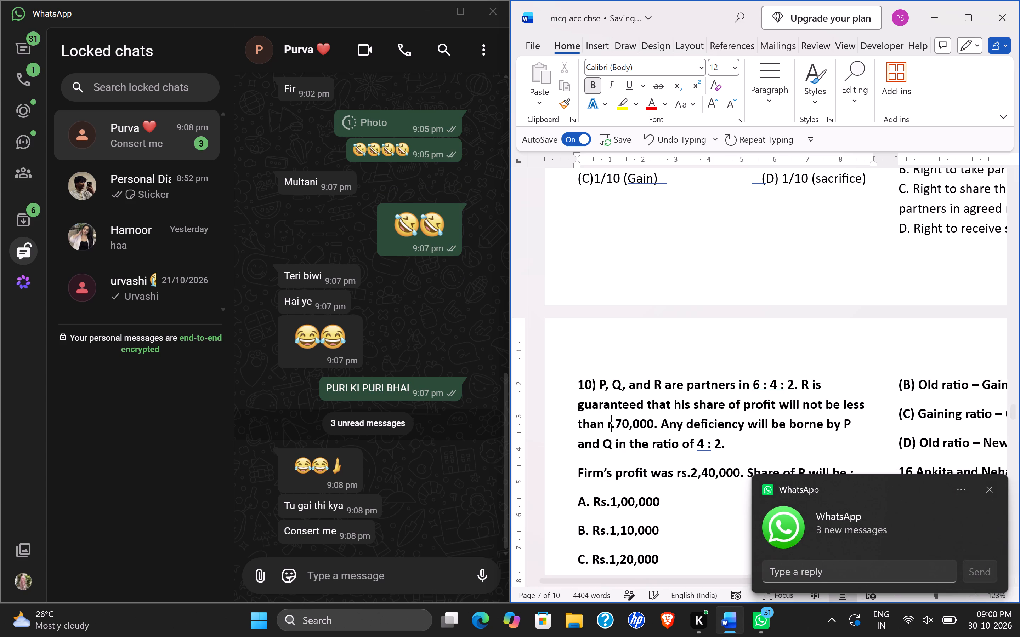
key(BackSpace)
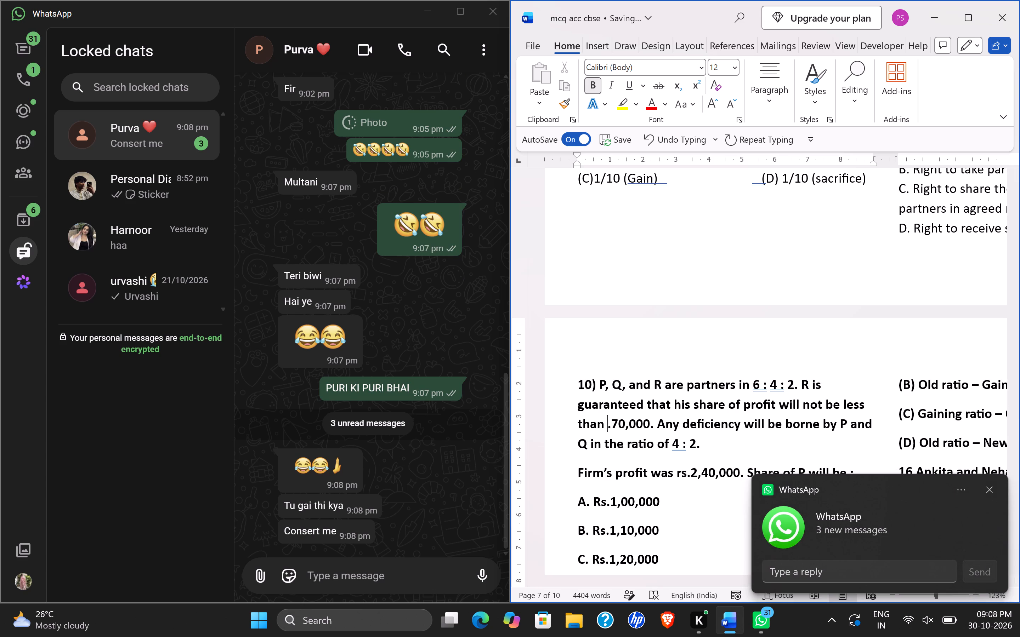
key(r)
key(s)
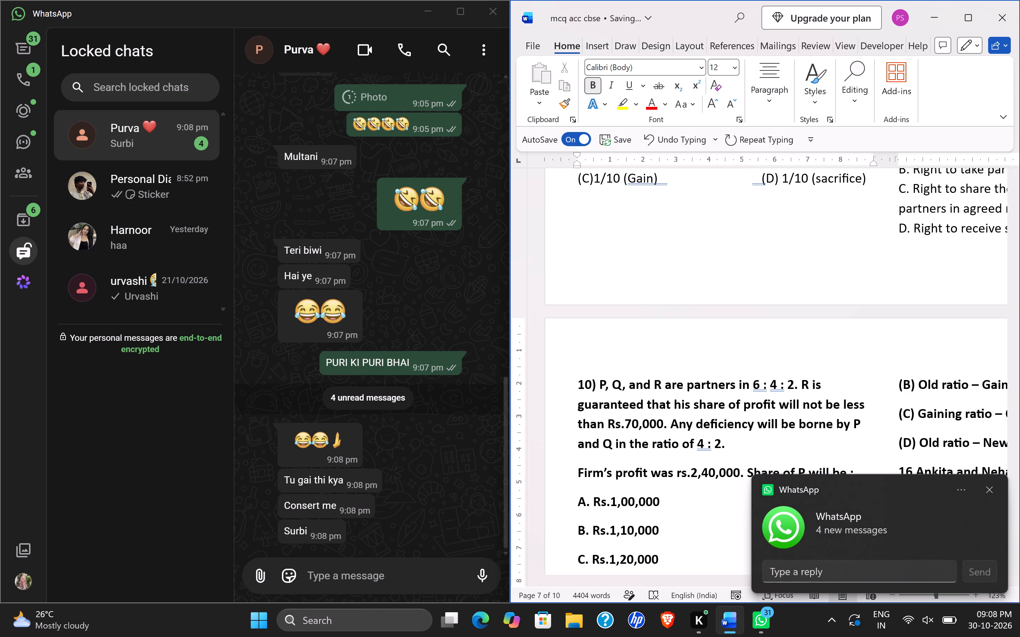
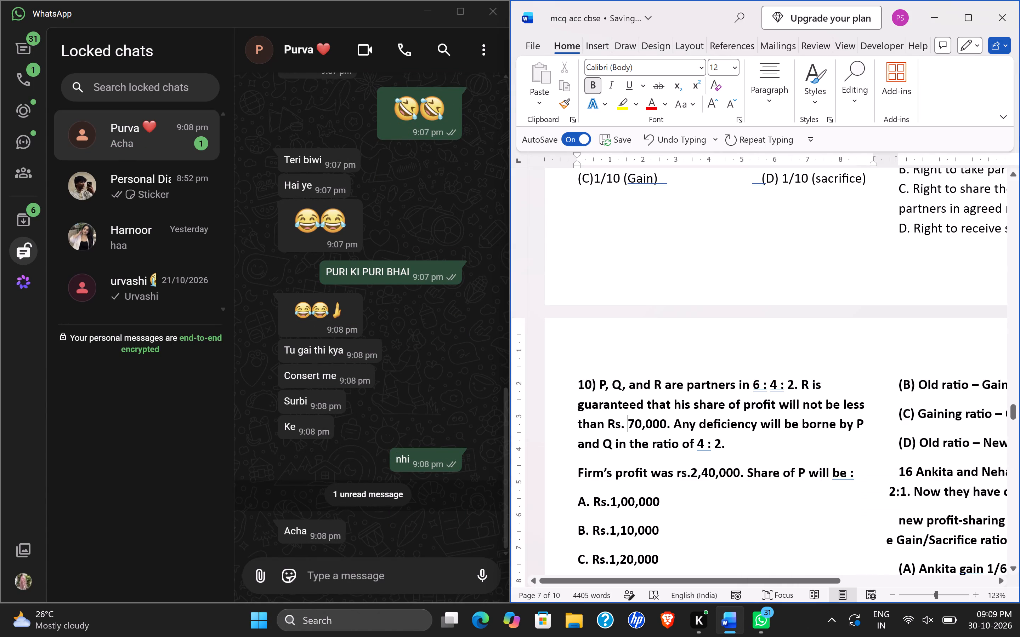
Join the "Firm's profit was" line onto the end of question 10's first paragraph, separated by a space.
scroll(736, 451, down, 2)
click(574, 376)
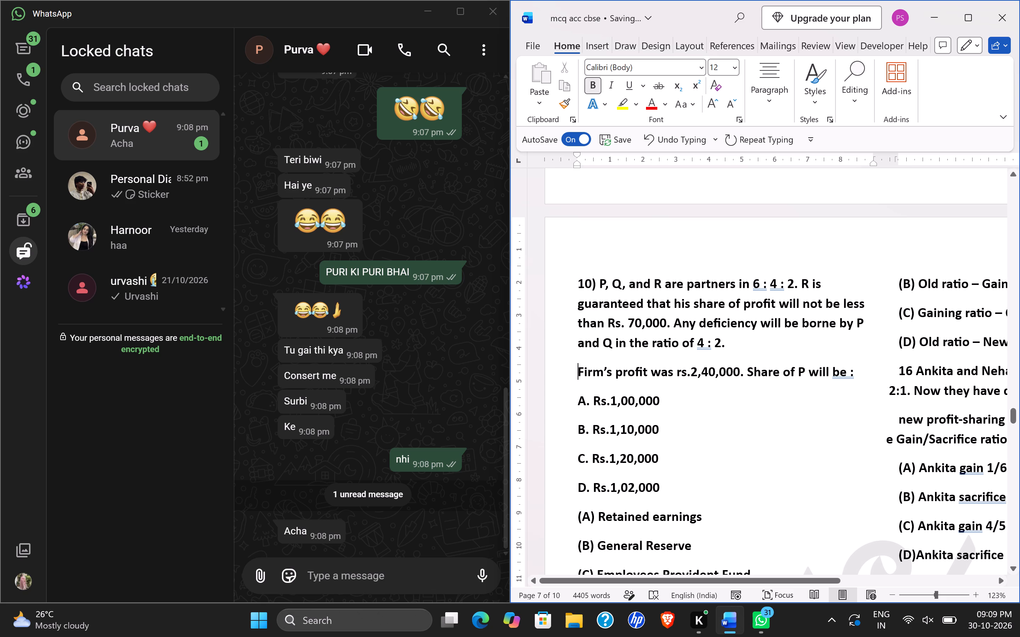
key(BackSpace)
key(BackSpace)
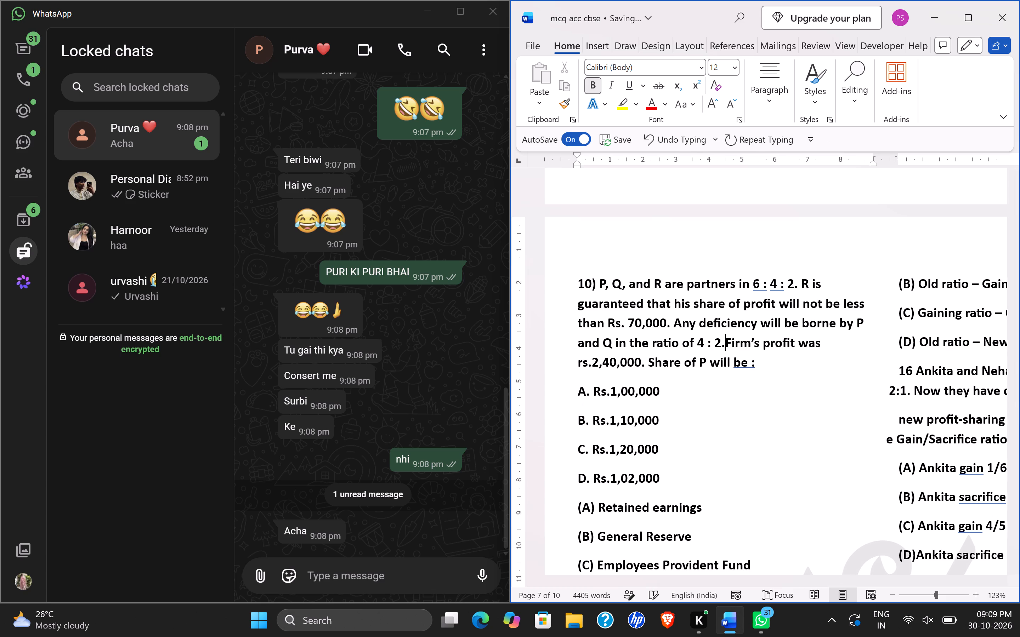
key(space)
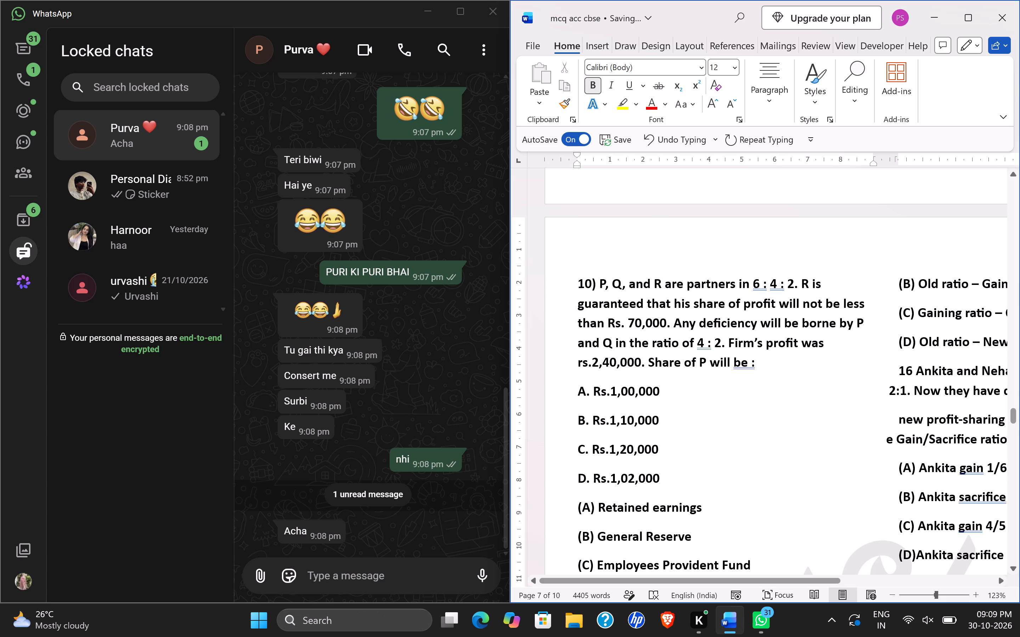
Capitalise the R of "rs.2,40,000" in question 10's text so it reads "Rs.2,40,000".
scroll(642, 384, down, 1)
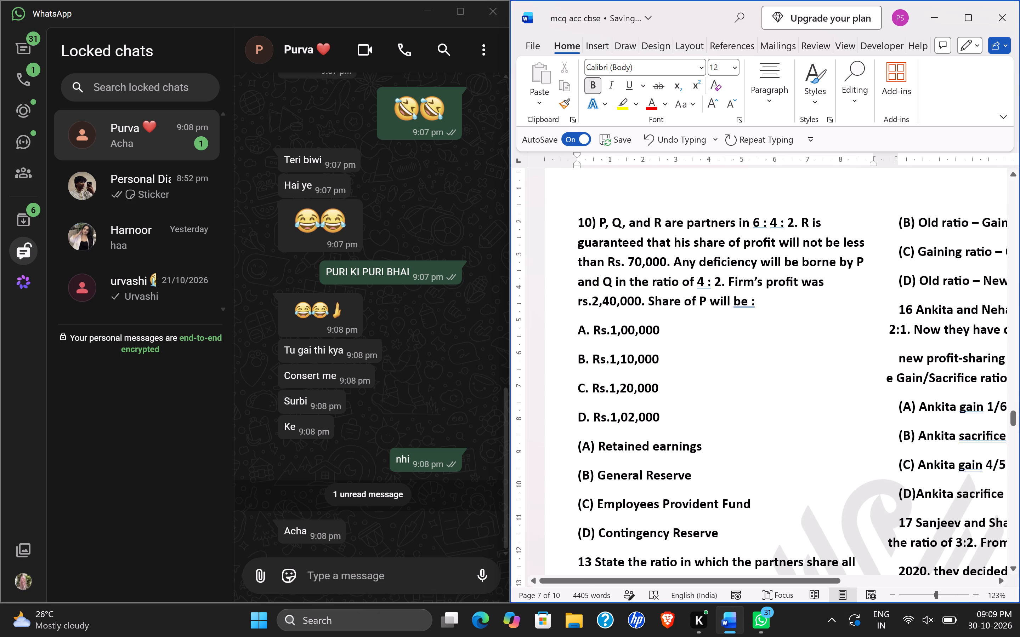
click(578, 309)
key(Right)
key(BackSpace)
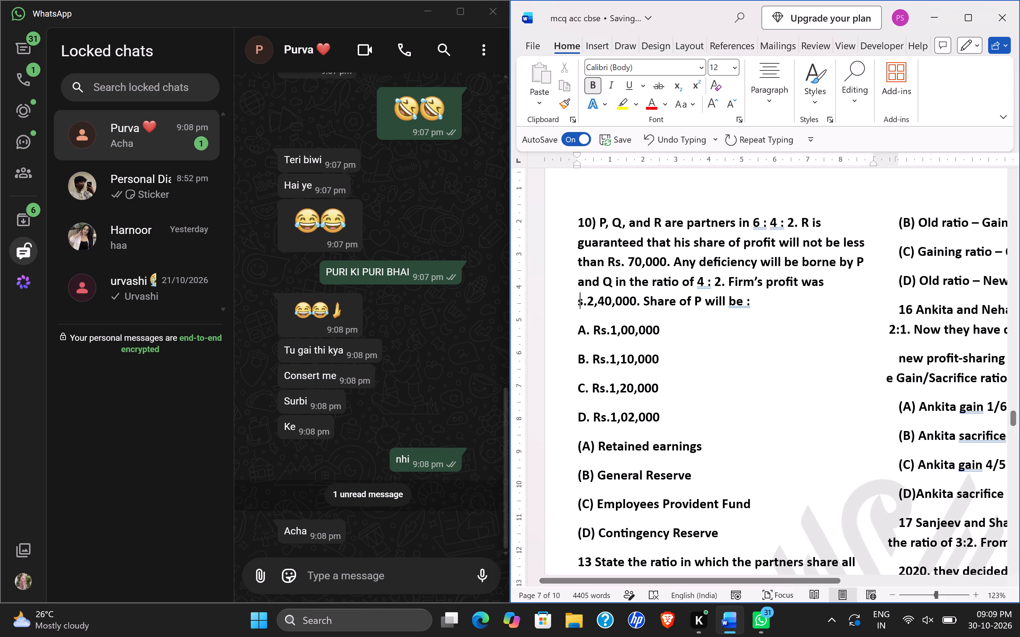
key(shift+r)
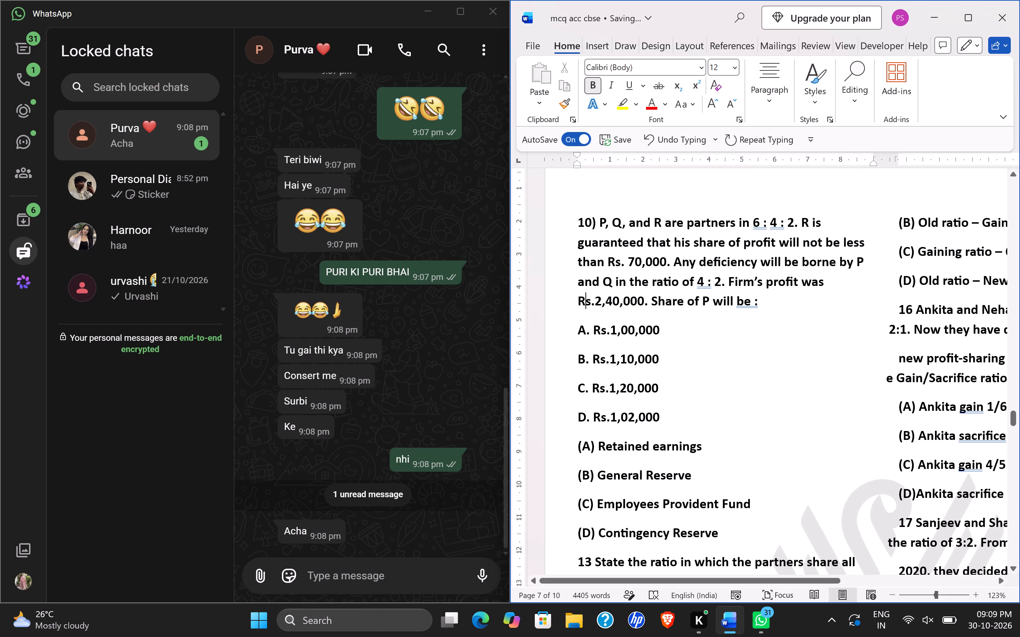
Relabel question 10's option A as "(A)", leaving no space before "Rs.1,00,000".
click(592, 330)
key(BackSpace)
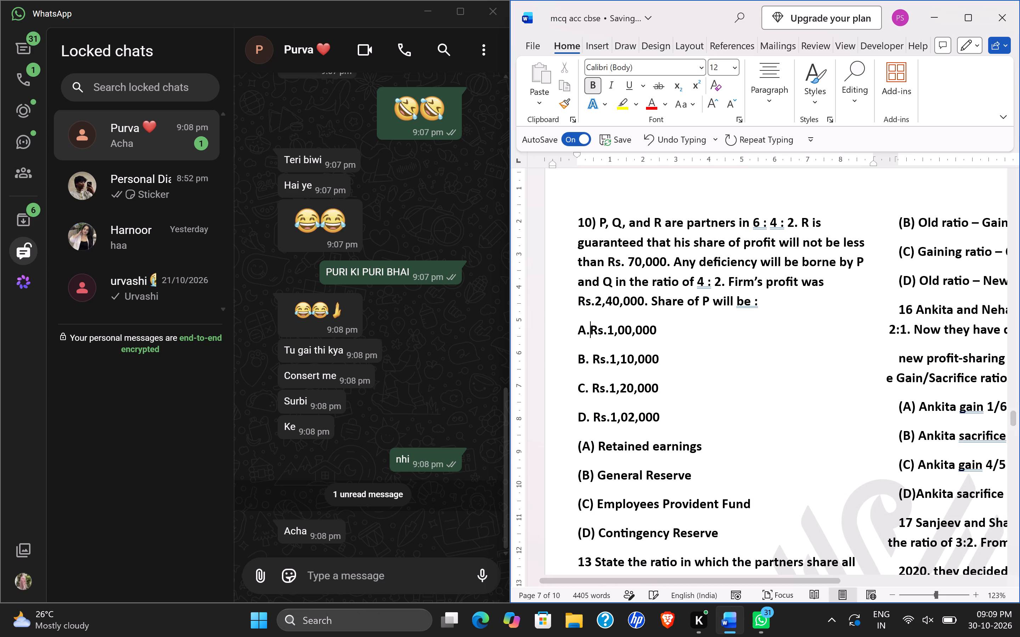
key(BackSpace)
key(shift+parenright)
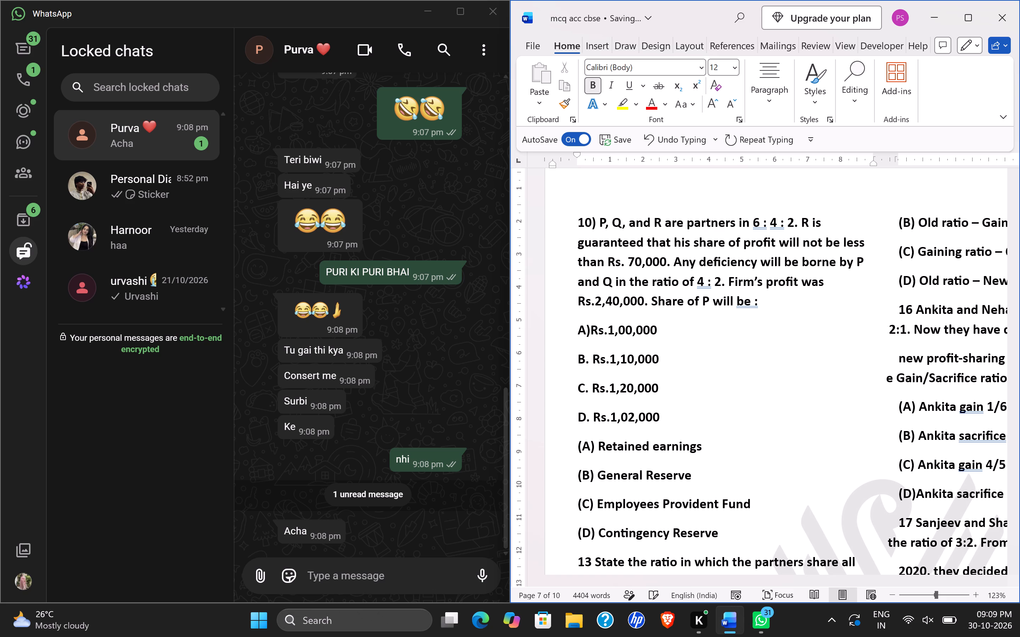
key(Left)
key(Left)
key(shift+parenleft)
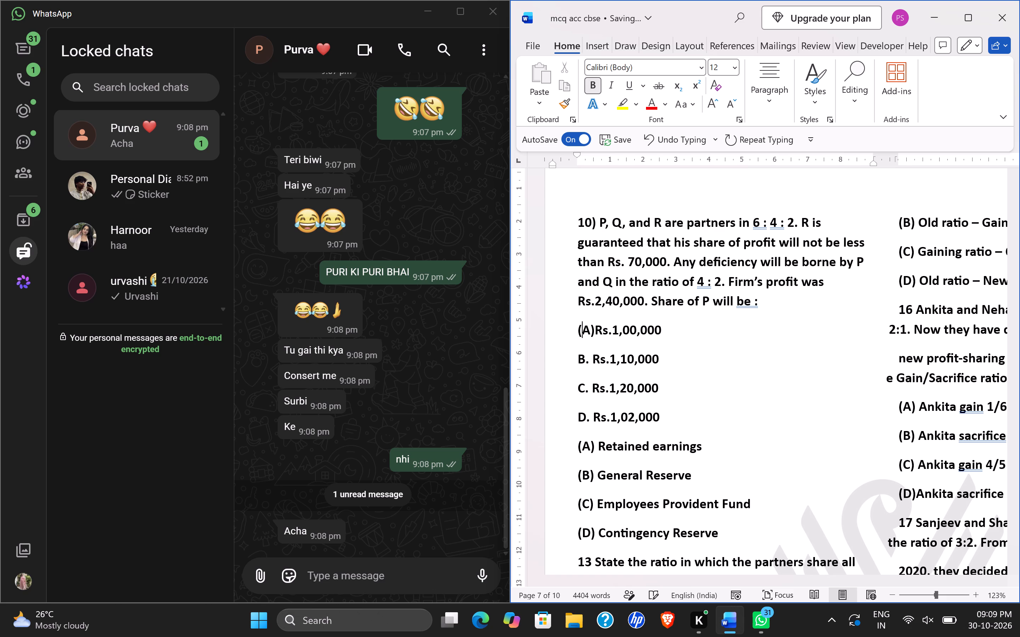
Relabel question 10's option B as "(B)", replacing the full stop with enclosing brackets.
key(Up)
key(Down)
key(Down)
key(Right)
key(BackSpace)
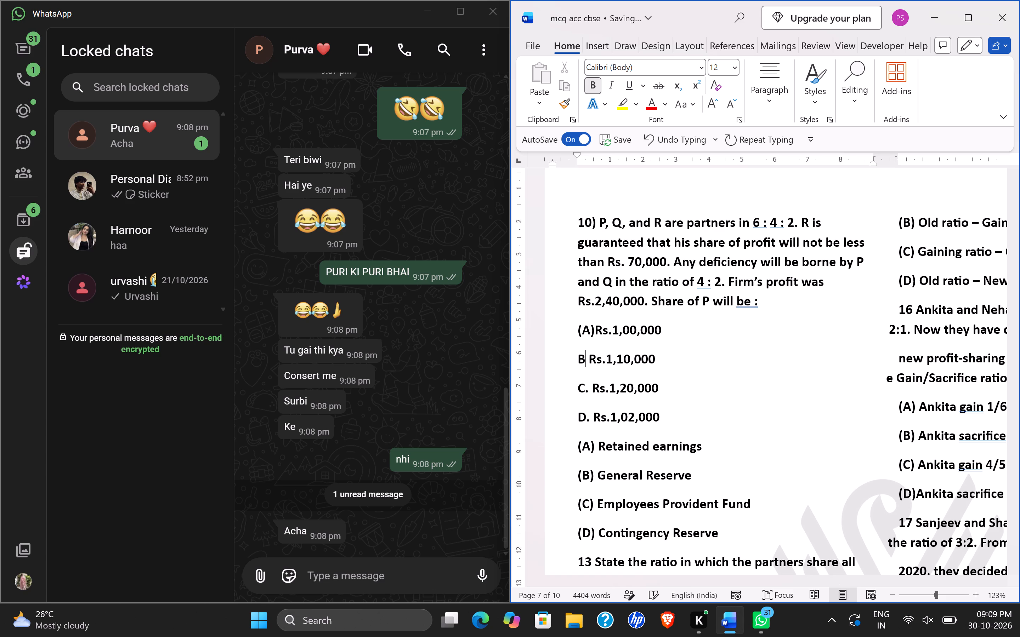
key(shift+parenright)
key(Left)
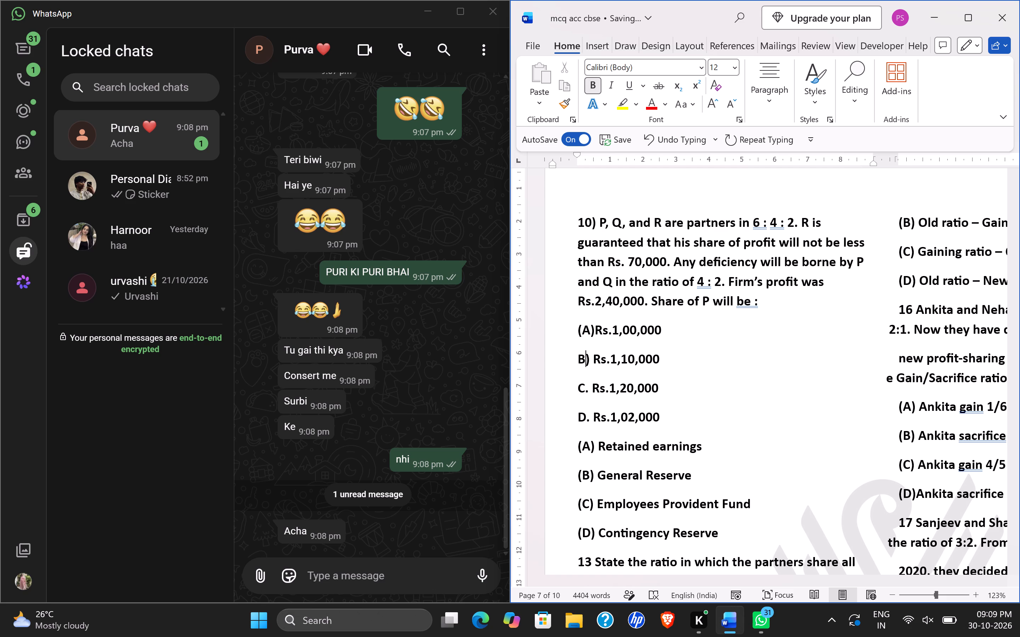
key(Left)
key(shift+parenleft)
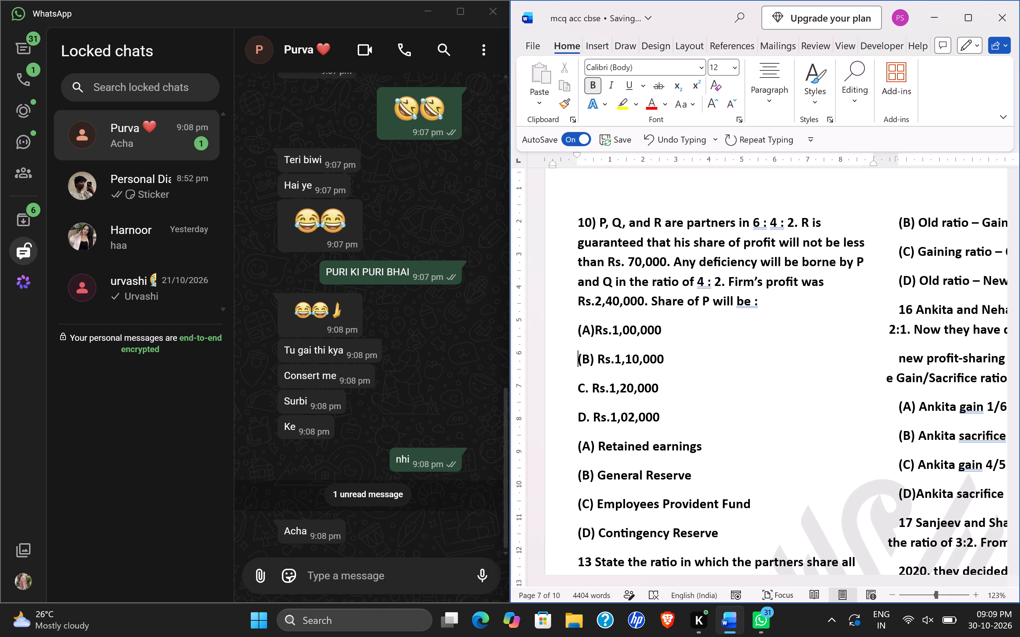
Relabel question 10's option C as "(C)", replacing the full stop with enclosing brackets.
key(Down)
key(Right)
key(BackSpace)
key(shift+parenright)
key(Left)
key(Left)
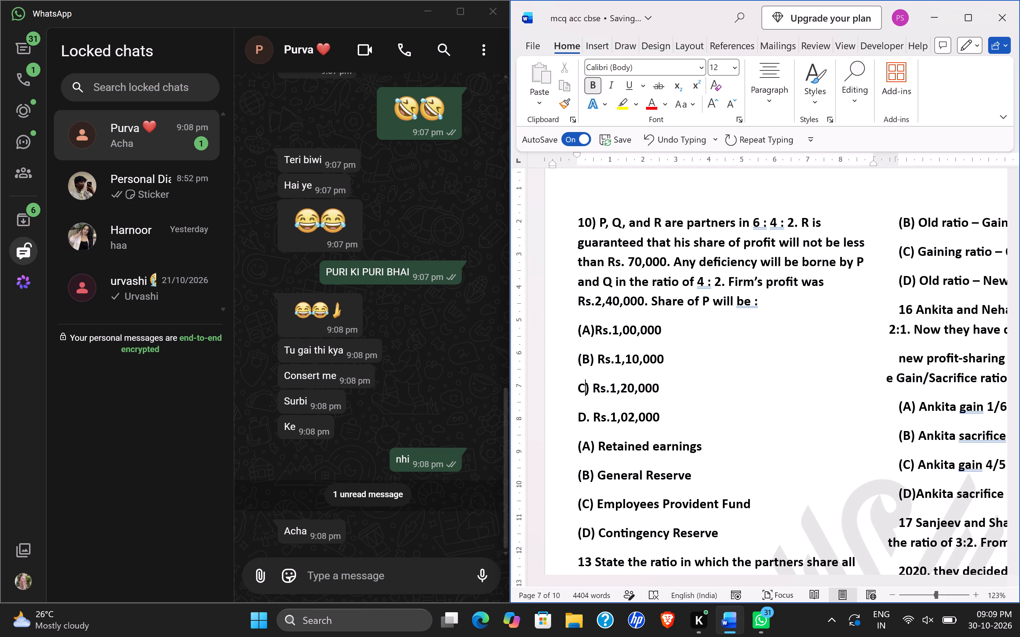
key(shift+parenleft)
key(Left)
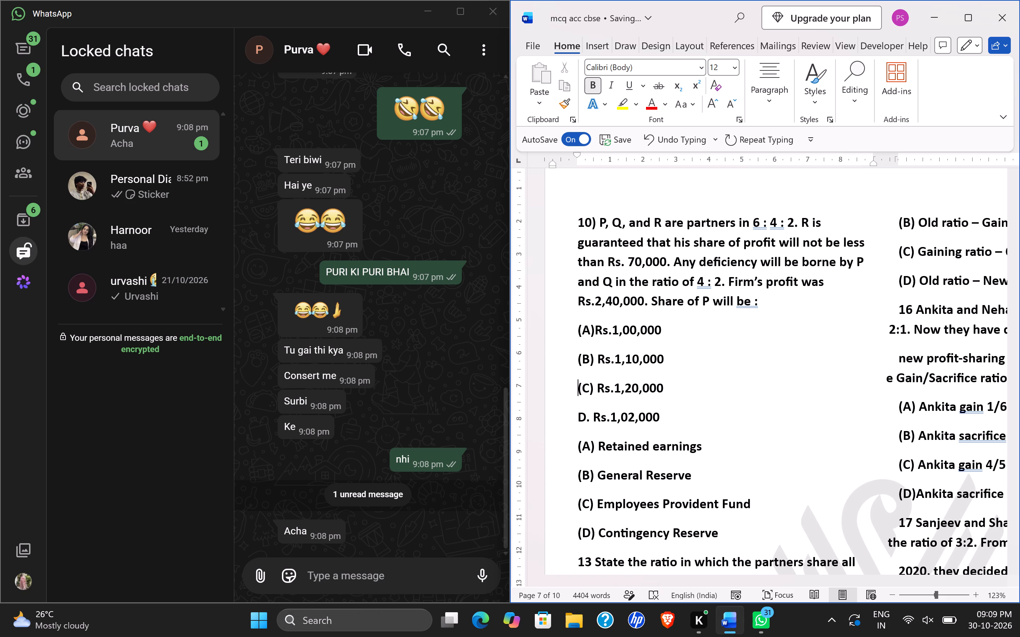
Relabel question 10's option D as "(D)", replacing the full stop with enclosing brackets.
key(Left)
key(Down)
key(Down)
key(Down)
key(Up)
key(Left)
key(Left)
key(Left)
key(Left)
key(Left)
key(Left)
key(Left)
key(Left)
key(Left)
key(Left)
key(Left)
key(Left)
key(Left)
key(Left)
key(Left)
key(Left)
key(Right)
key(Right)
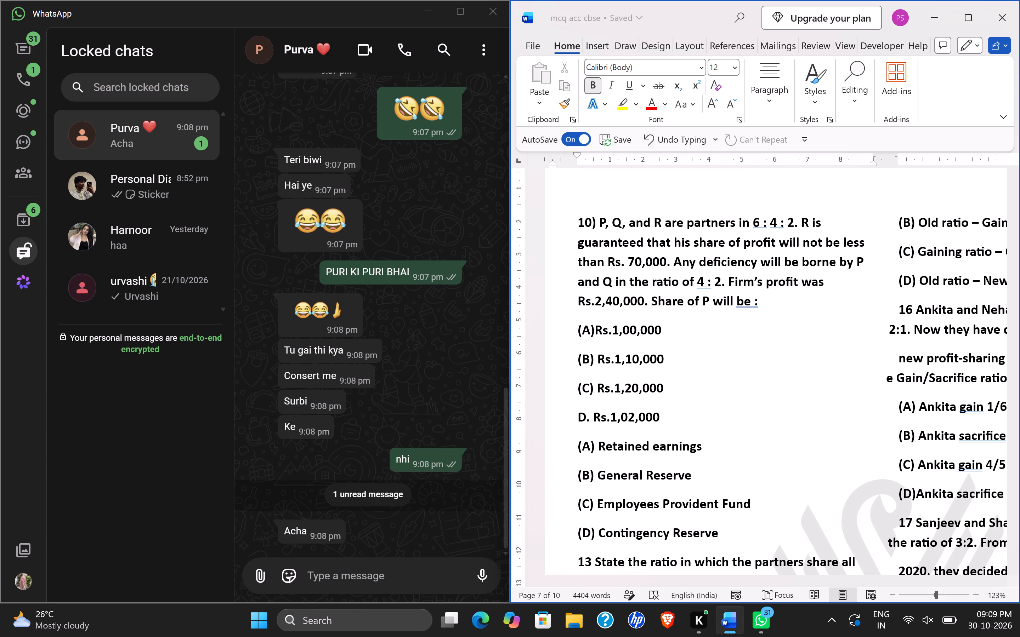
key(Right)
key(Right)
key(BackSpace)
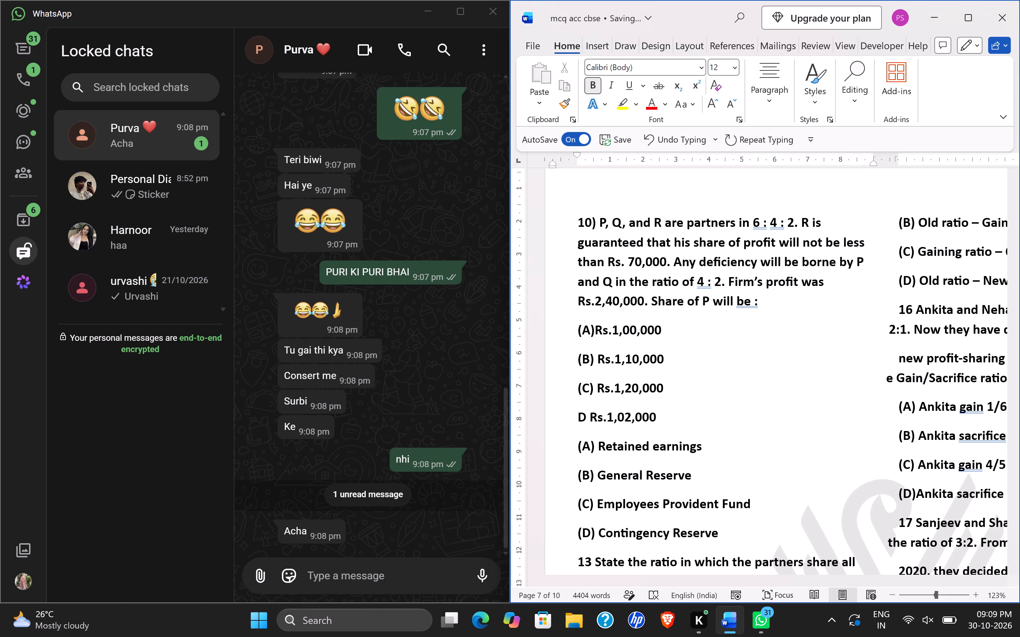
key(shift+parenright)
key(Left)
key(Left)
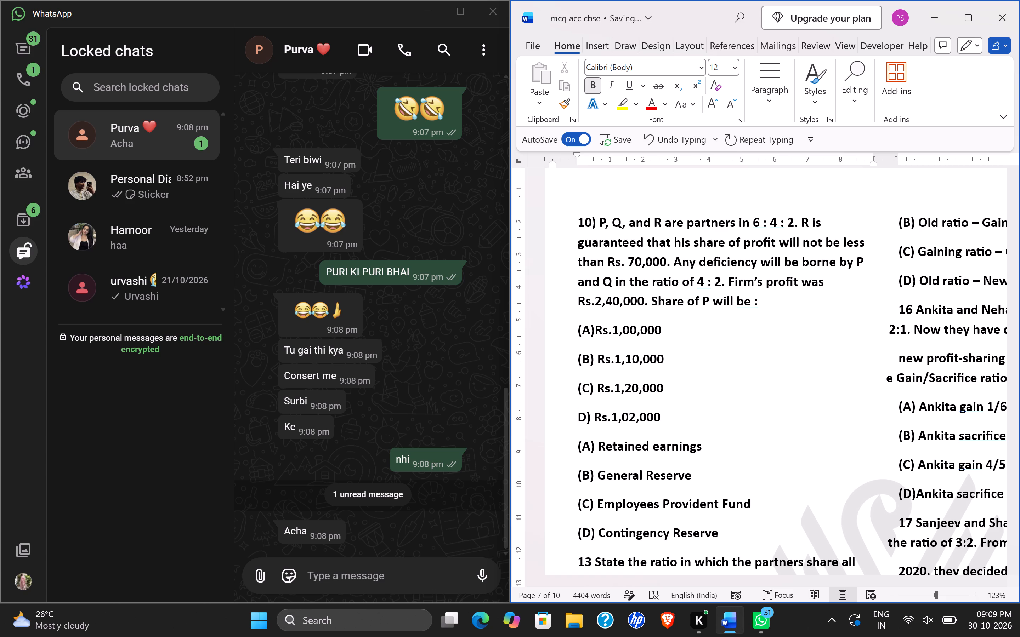
key(shift+parenleft)
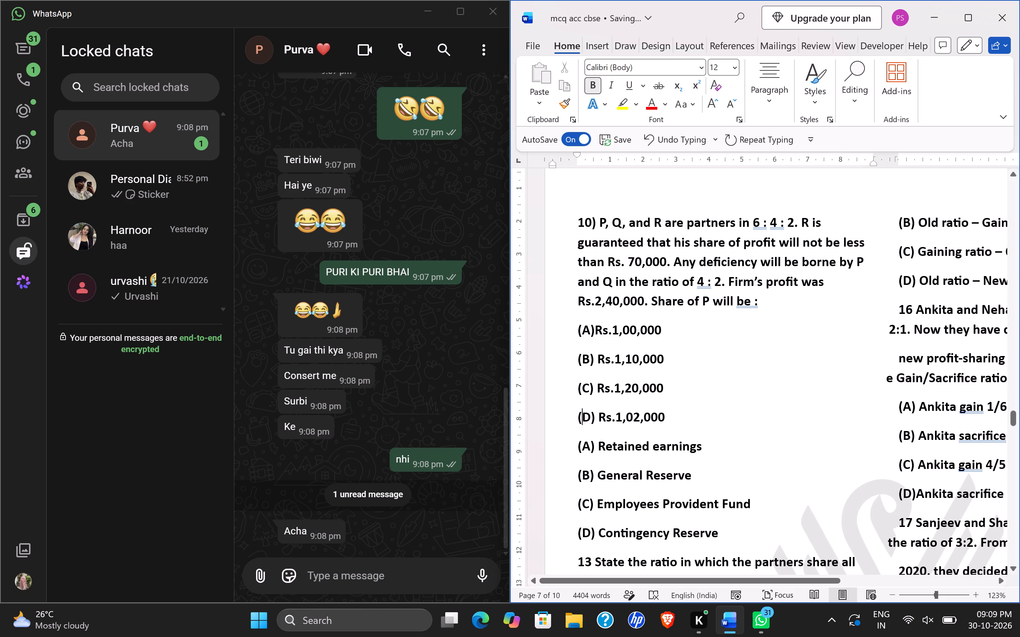
Remove the indent and paragraph break before question 10's option B to join it onto option A's line.
click(579, 357)
key(BackSpace)
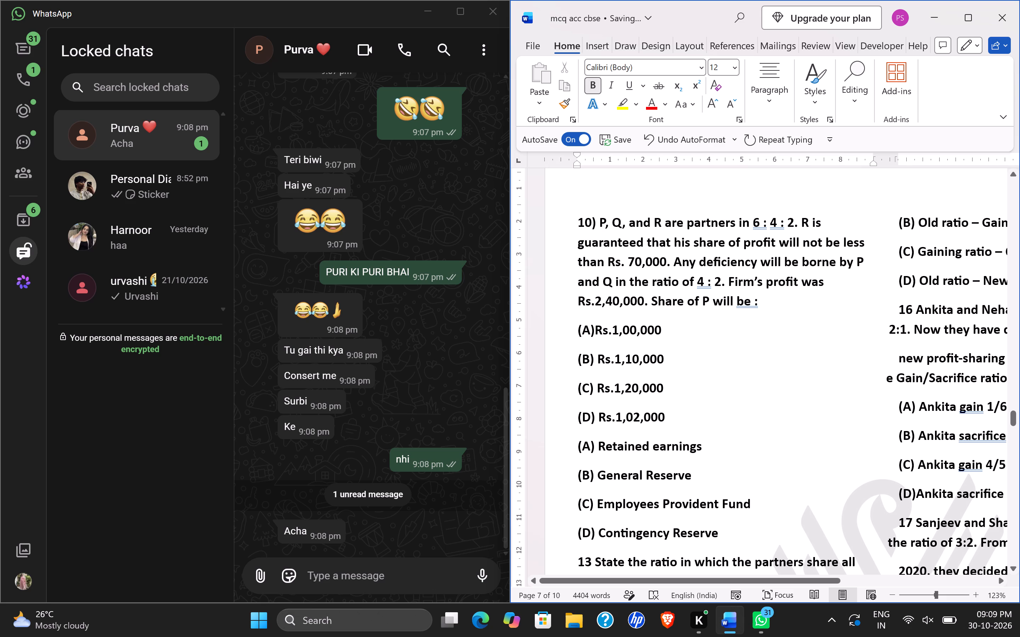
key(BackSpace)
Insert a run of spaces before question 10's option C.
click(579, 357)
key(space)
key(space)
key(space)
key(space)
key(space)
key(space)
key(space)
key(space)
key(space)
key(space)
key(space)
key(space)
key(space)
key(space)
key(space)
key(space)
key(space)
key(space)
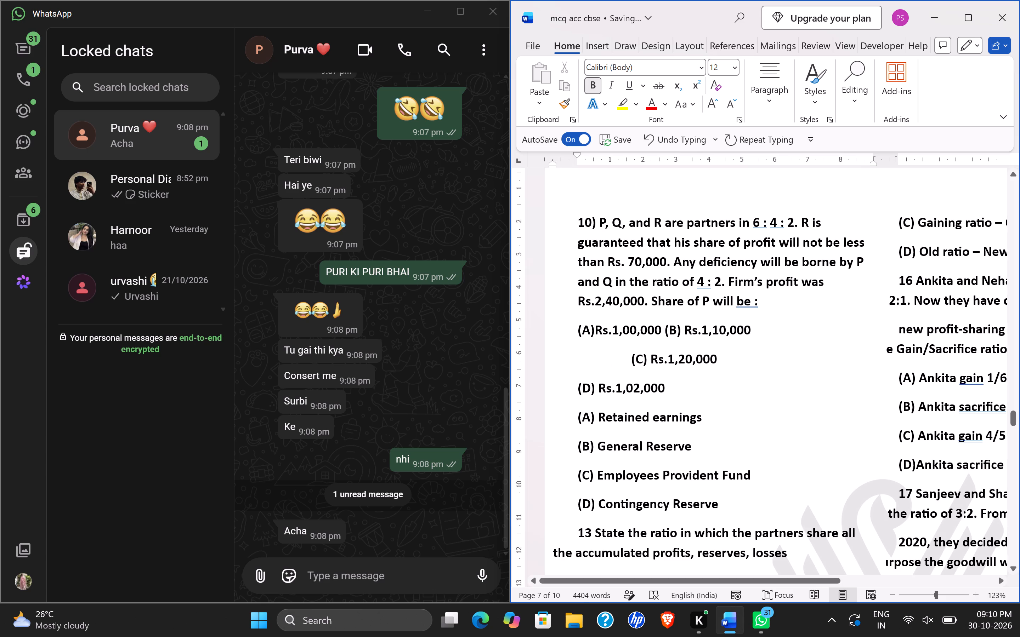
Insert a run of spaces between question 10's options A and B to set them apart on their shared line.
click(665, 331)
key(space)
key(space)
key(space)
key(space)
key(space)
key(space)
key(space)
key(space)
key(space)
key(space)
key(space)
key(space)
key(space)
key(space)
key(space)
key(space)
key(space)
key(space)
key(space)
key(space)
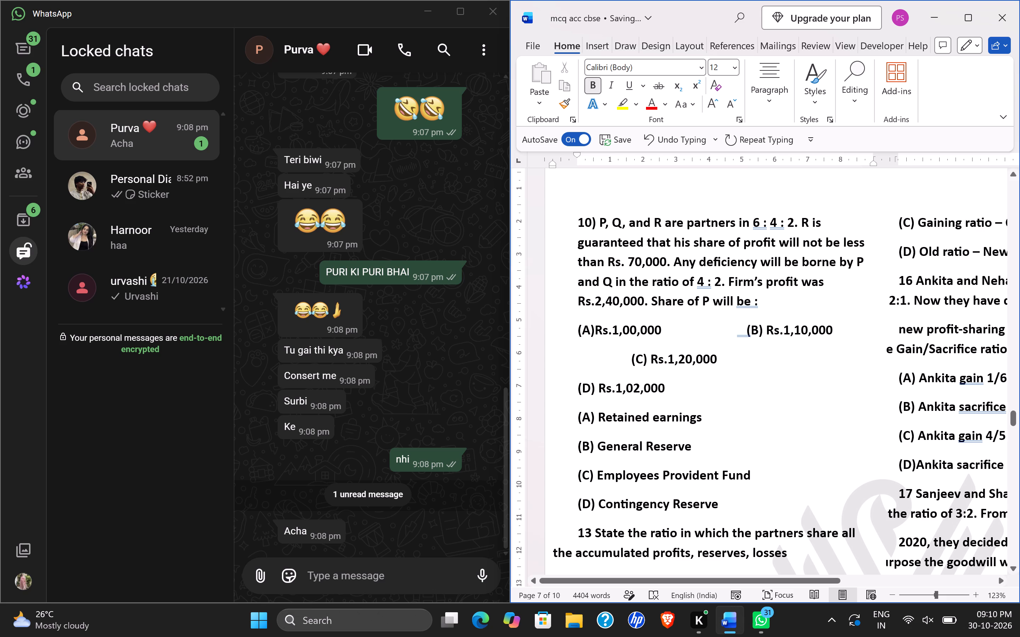
Remove the spaces, indent and paragraph break before question 10's option C, keeping option B's amount Rs.1,10,000 intact.
click(632, 359)
key(BackSpace)
key(BackSpace)
key(BackSpace)
key(BackSpace)
key(BackSpace)
key(BackSpace)
key(BackSpace)
key(BackSpace)
key(BackSpace)
key(BackSpace)
key(BackSpace)
key(BackSpace)
key(BackSpace)
key(BackSpace)
key(BackSpace)
key(BackSpace)
key(BackSpace)
key(BackSpace)
key(BackSpace)
key(BackSpace)
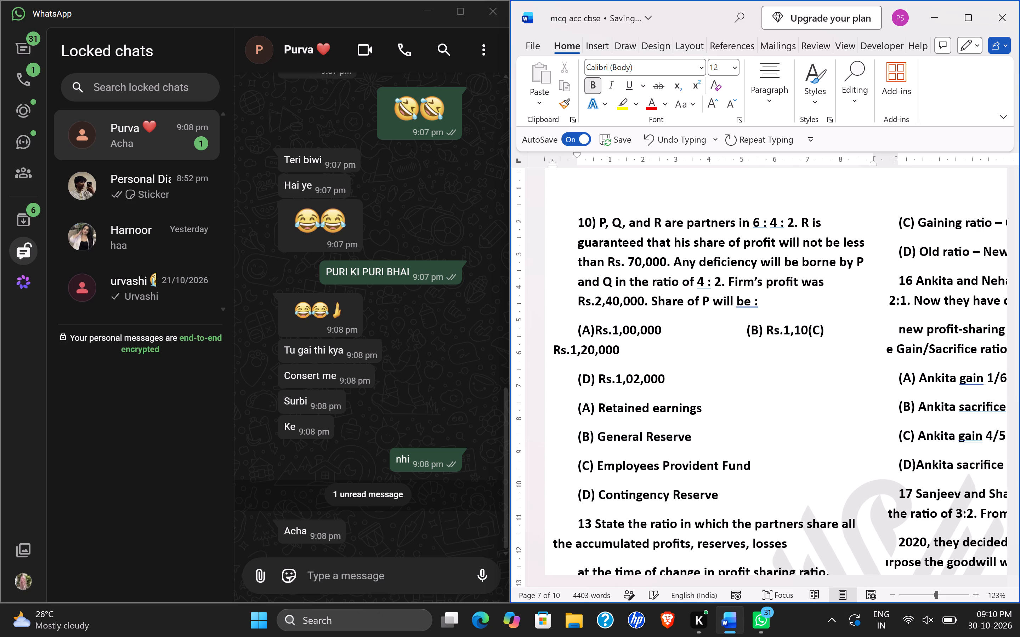
key(ctrl+z)
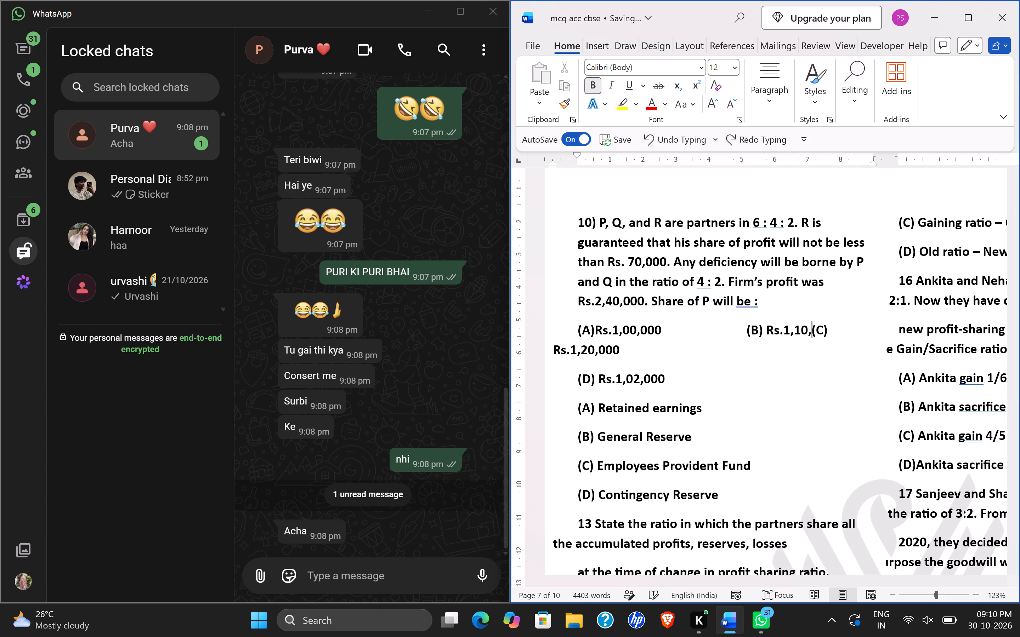
key(ctrl+z)
key(ctrl+z)
key(ctrl+z)
Put question 10's option C on a new line within the same paragraph, padded with spaces to align under option A.
key(shift+Return)
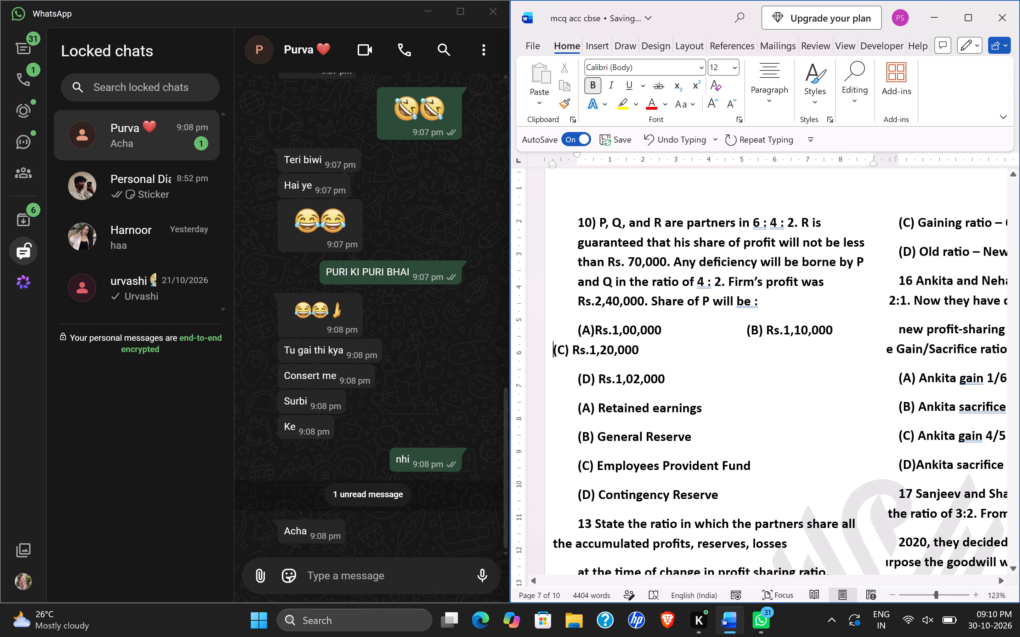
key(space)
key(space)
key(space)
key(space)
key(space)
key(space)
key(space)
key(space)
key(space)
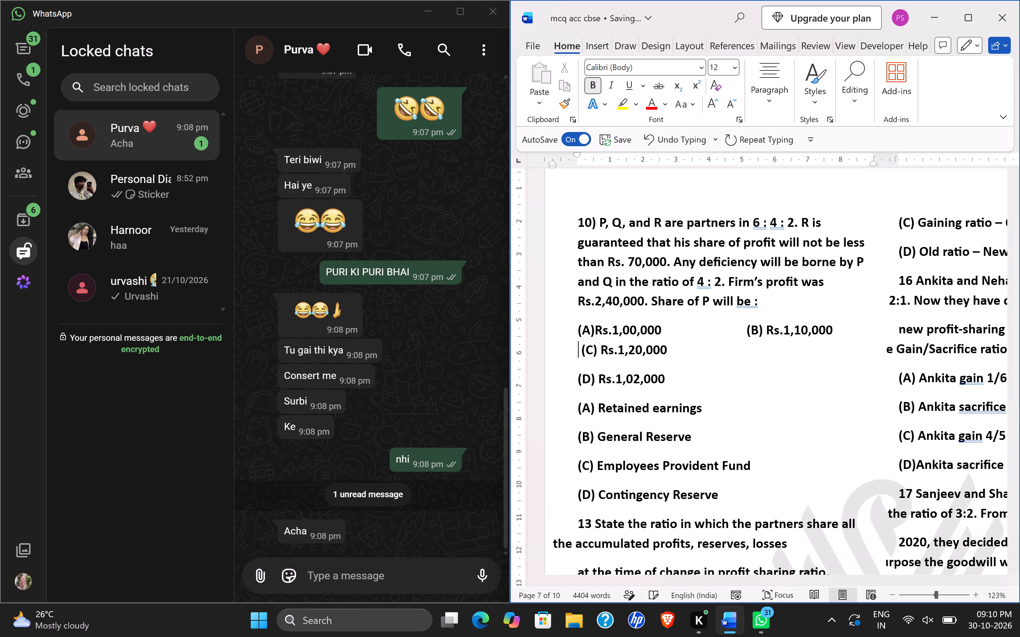
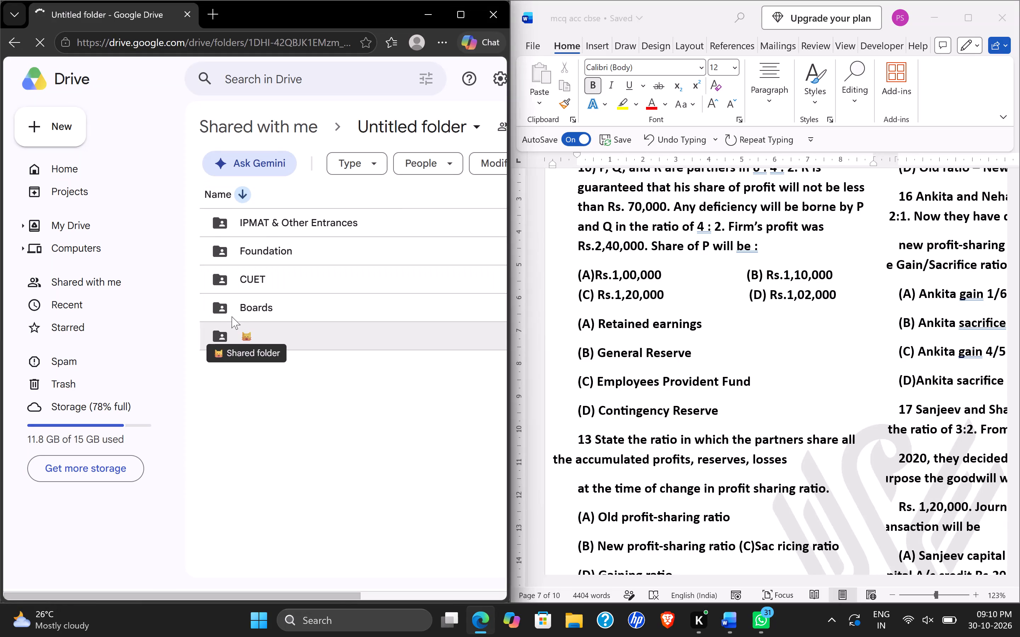
Open the Boards folder in the shared Google Drive folder and look through its list of files.
double_click(231, 346)
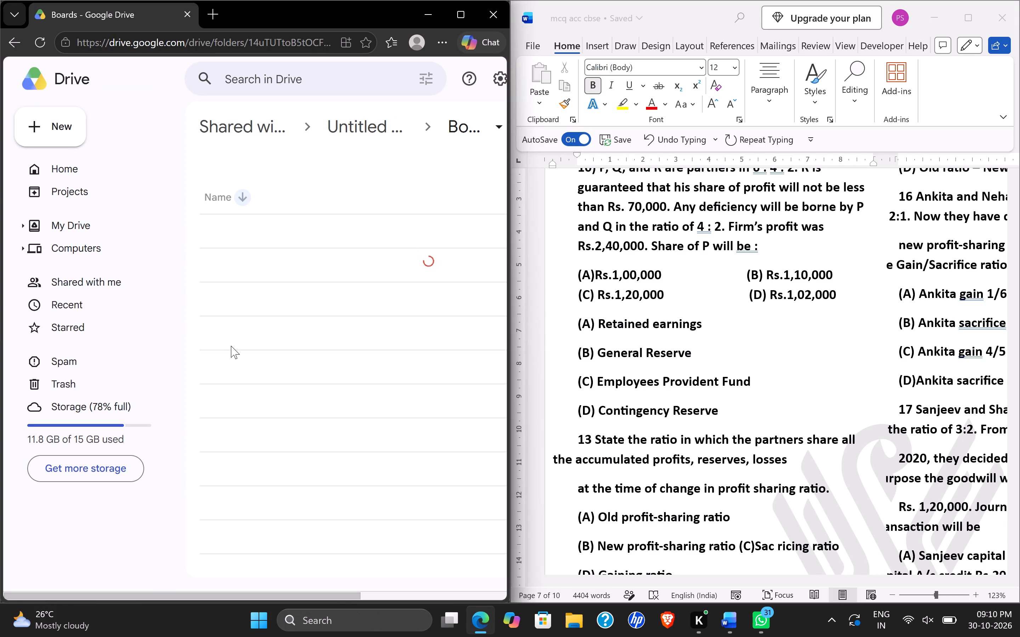
scroll(267, 453, down, 3)
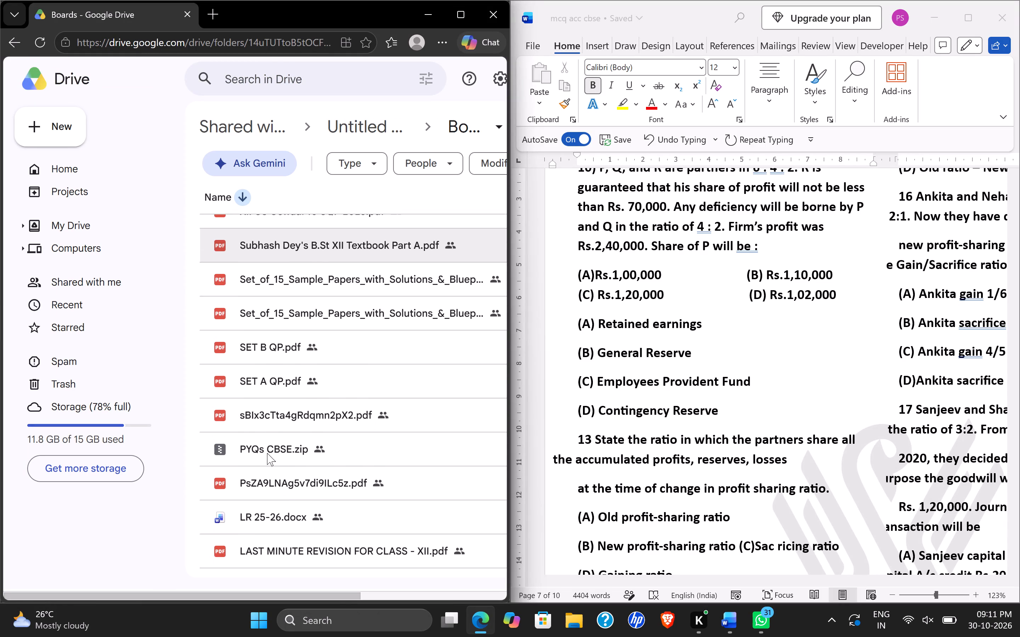
scroll(267, 453, down, 4)
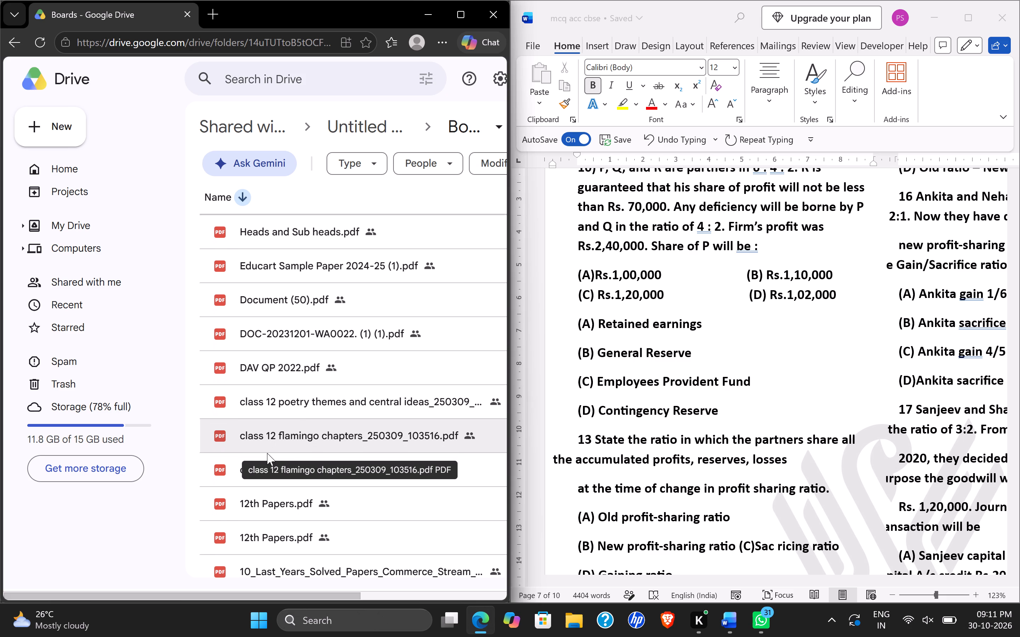
Switch to Google Drive and open "ACC MATERIAL CL 12.pdf" from the Acc folder inside the Boards folder.
scroll(267, 453, down, 2)
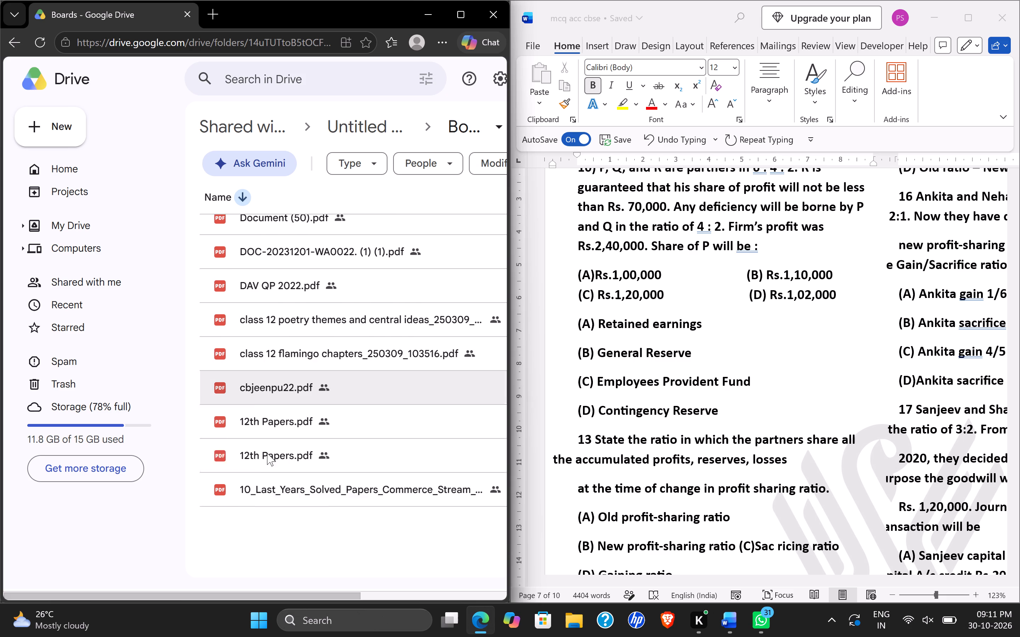
scroll(267, 453, down, 1)
scroll(267, 453, up, 3)
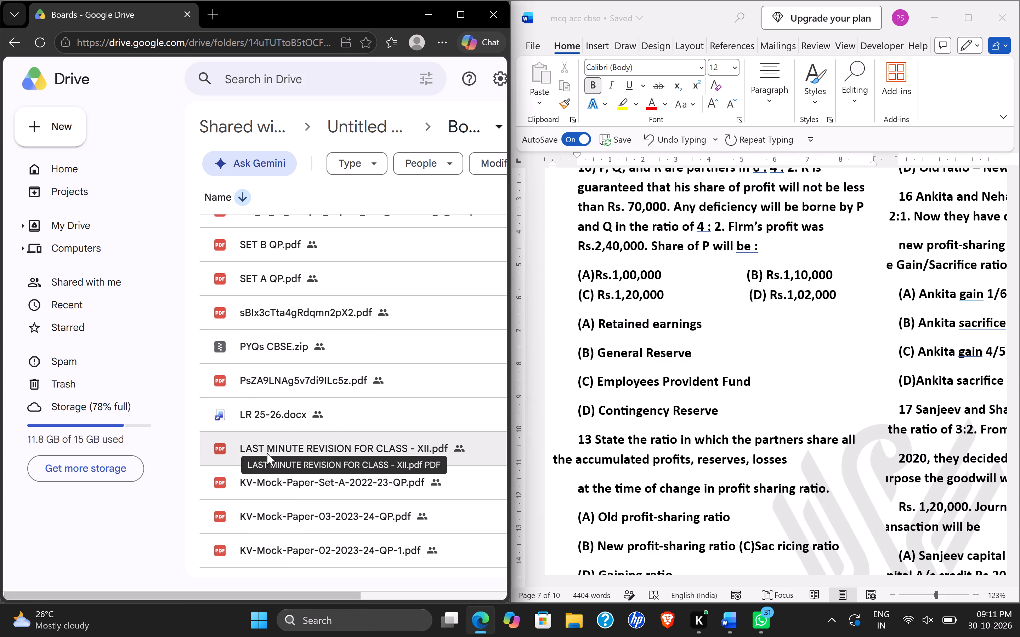
scroll(267, 453, down, 4)
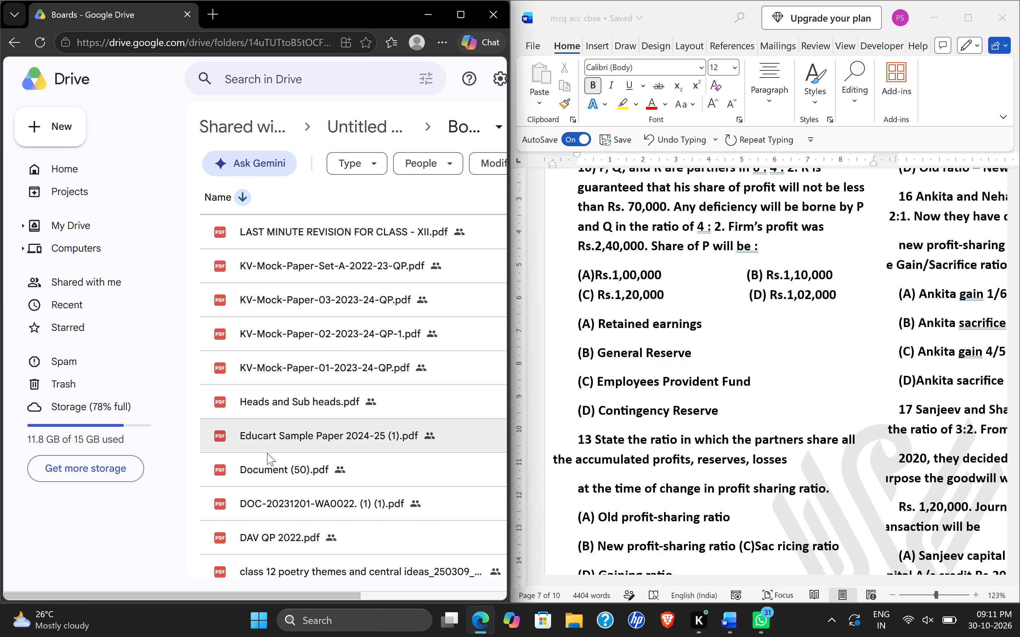
scroll(267, 453, down, 1)
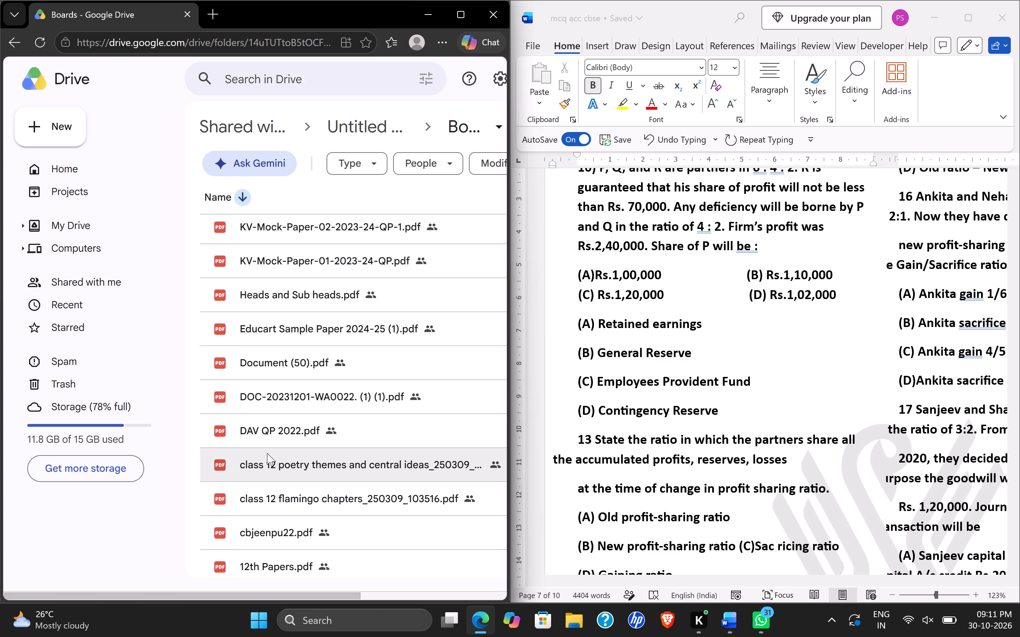
scroll(267, 453, down, 2)
scroll(267, 453, up, 5)
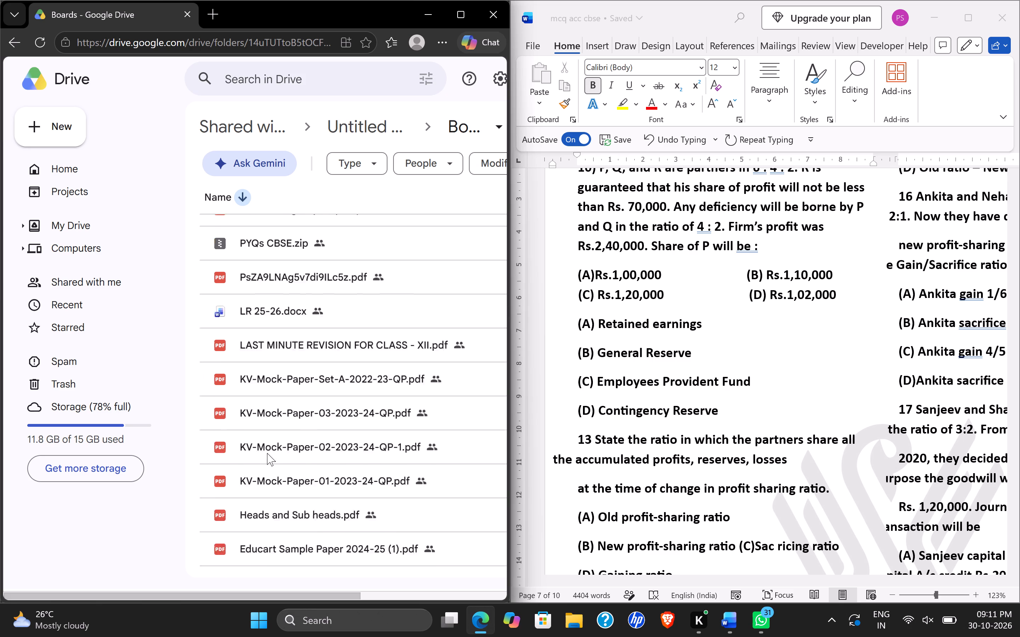
scroll(267, 453, up, 5)
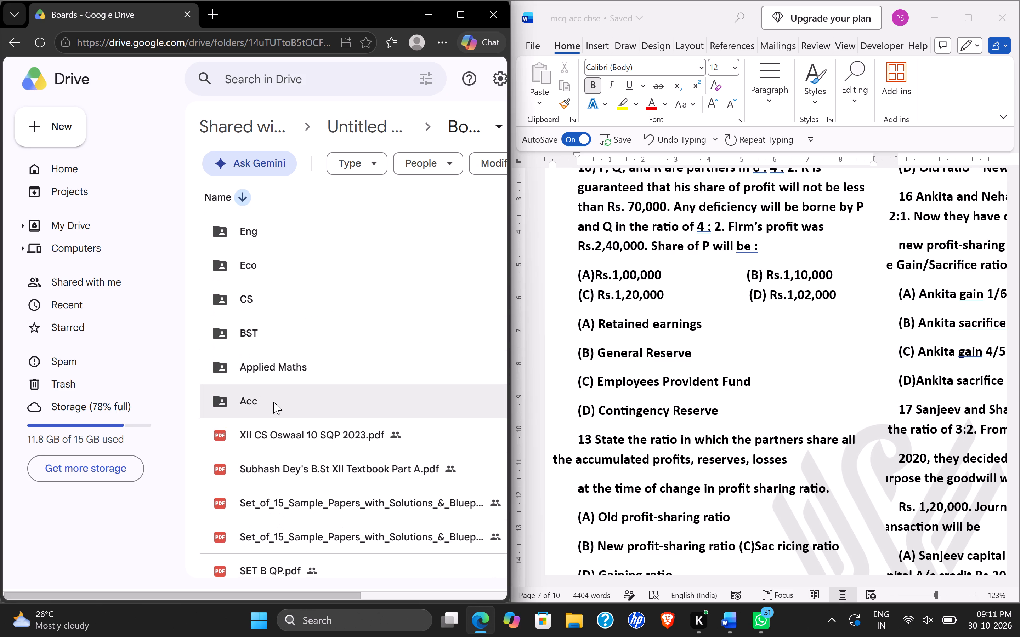
double_click(273, 402)
scroll(273, 402, down, 4)
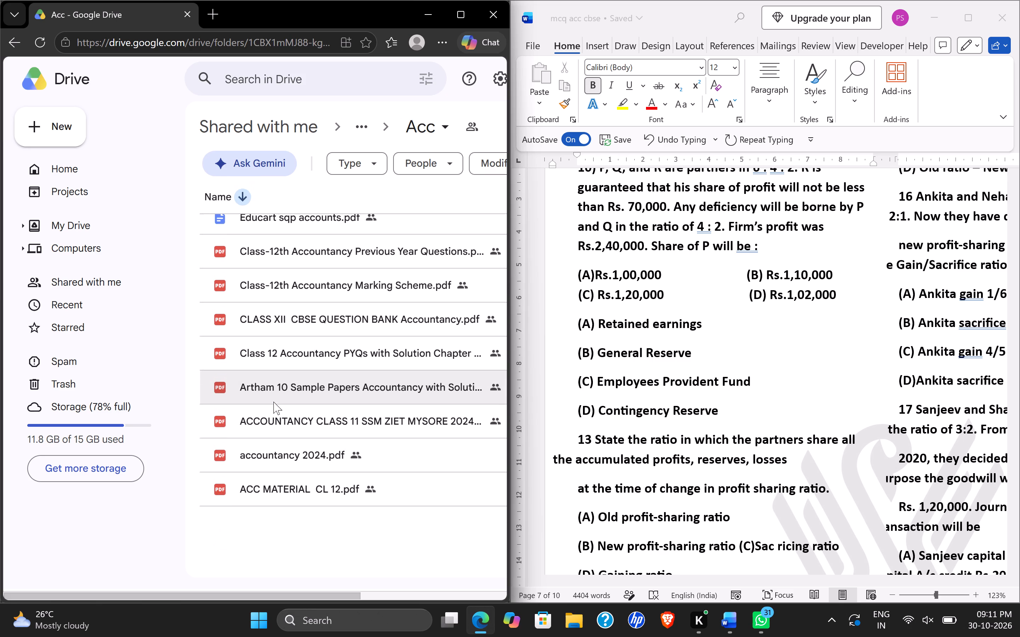
double_click(277, 486)
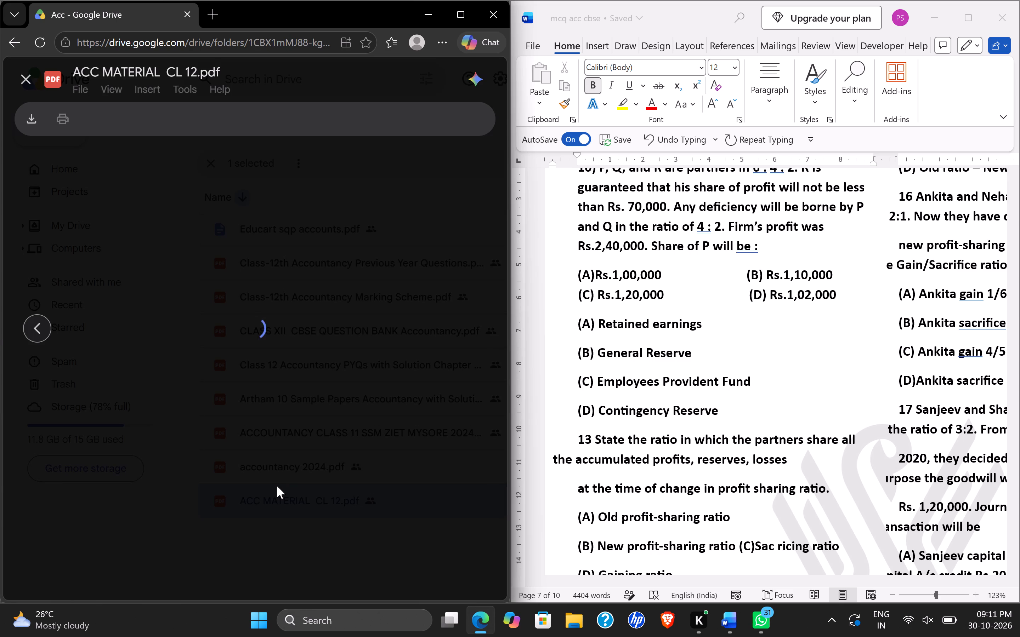
Go to page 52 of the ACC MATERIAL CL 12 PDF.
scroll(267, 440, down, 3)
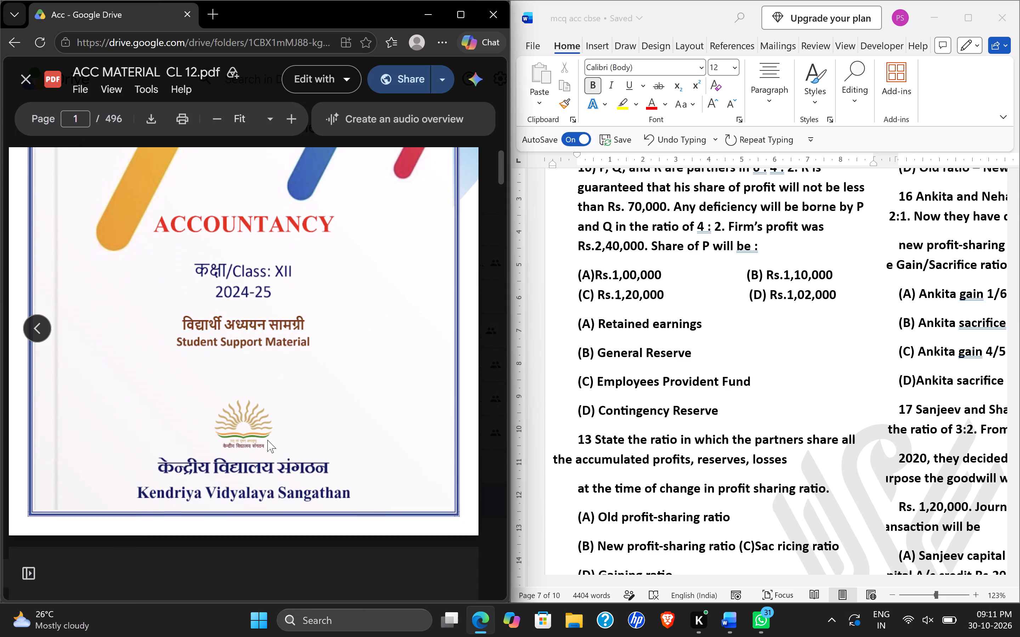
click(81, 121)
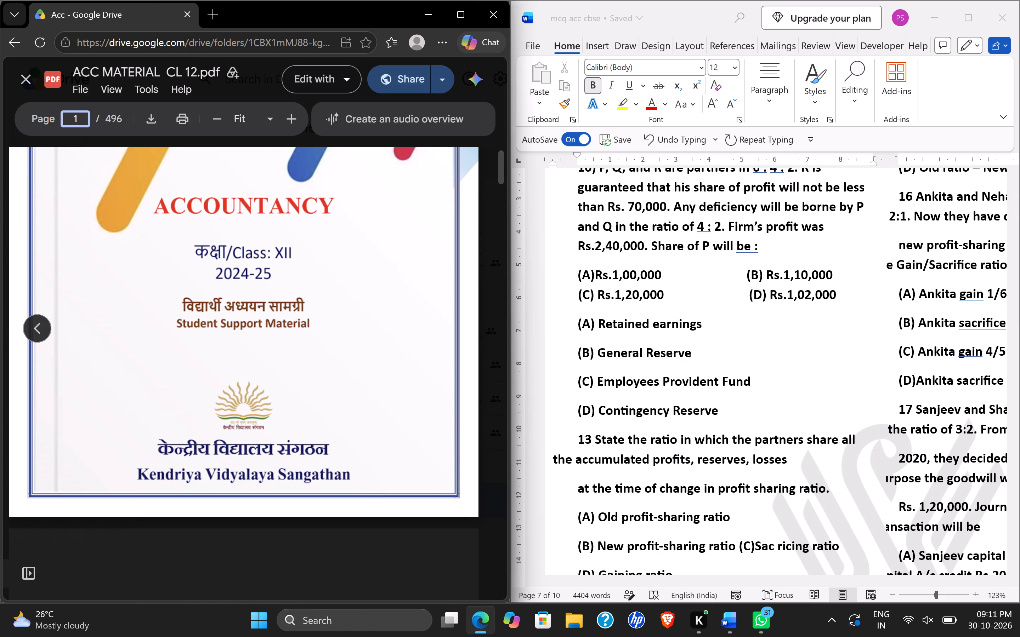
key(BackSpace)
text(52)
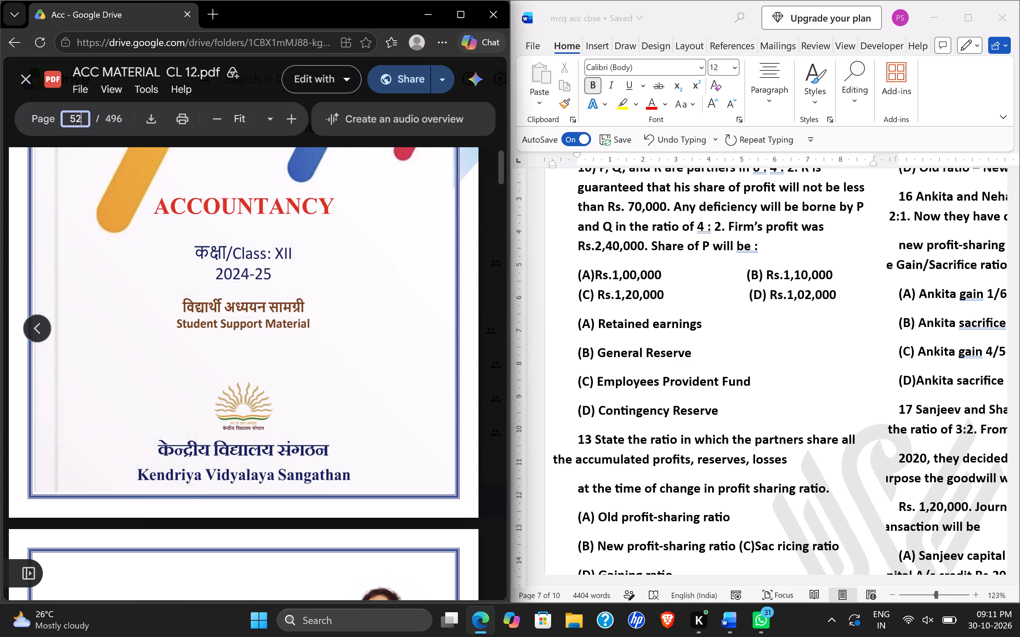
key(Return)
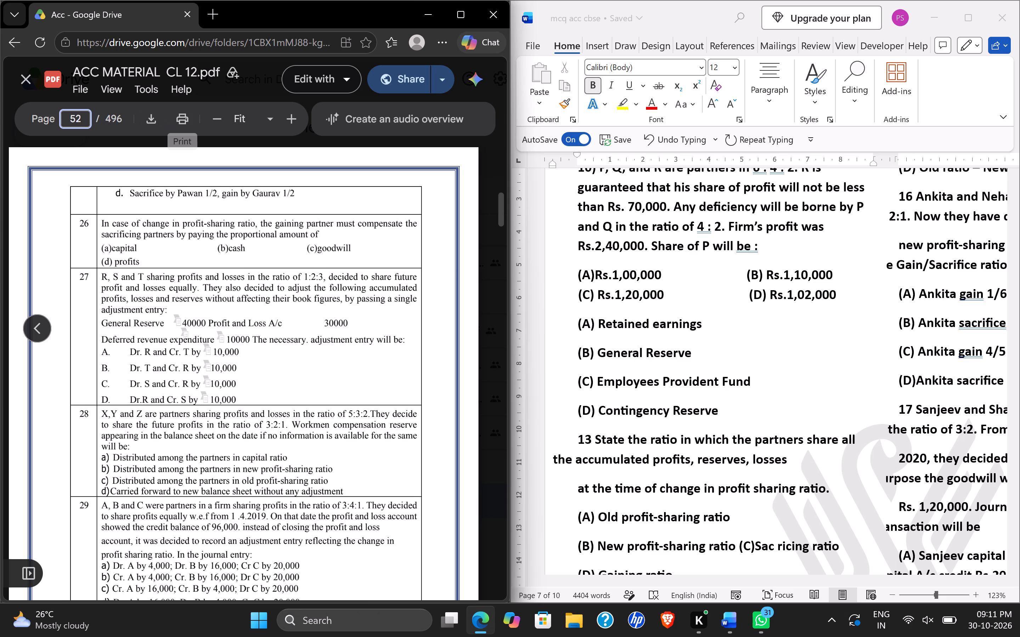
Examine the PDF's MCQs around pages 48 to 52 and compare the options following question 10 with the Word document.
scroll(416, 248, up, 6)
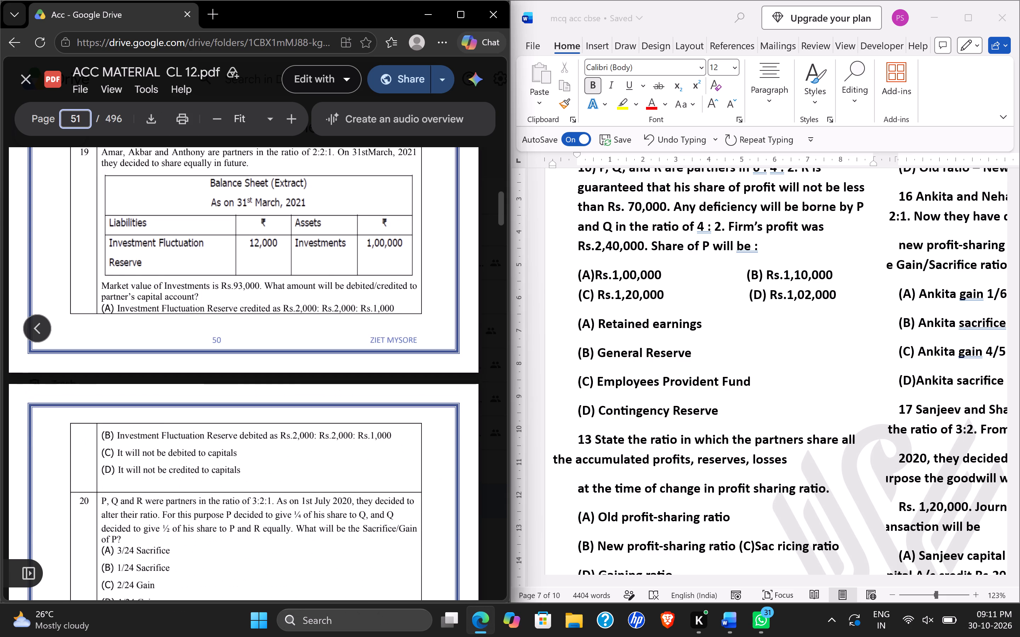
scroll(416, 248, up, 4)
scroll(416, 248, down, 3)
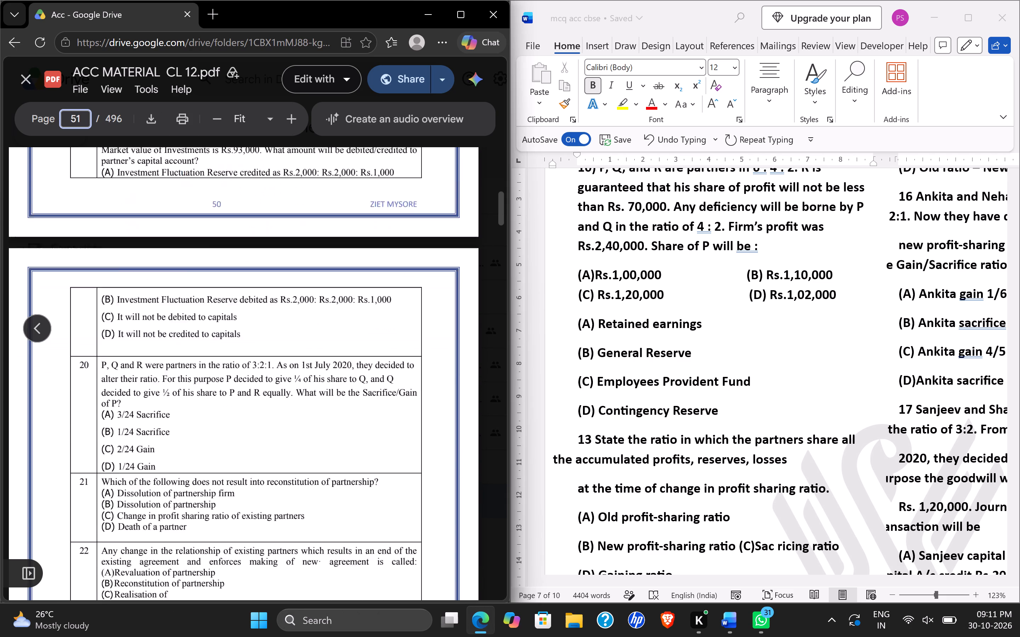
scroll(416, 248, down, 3)
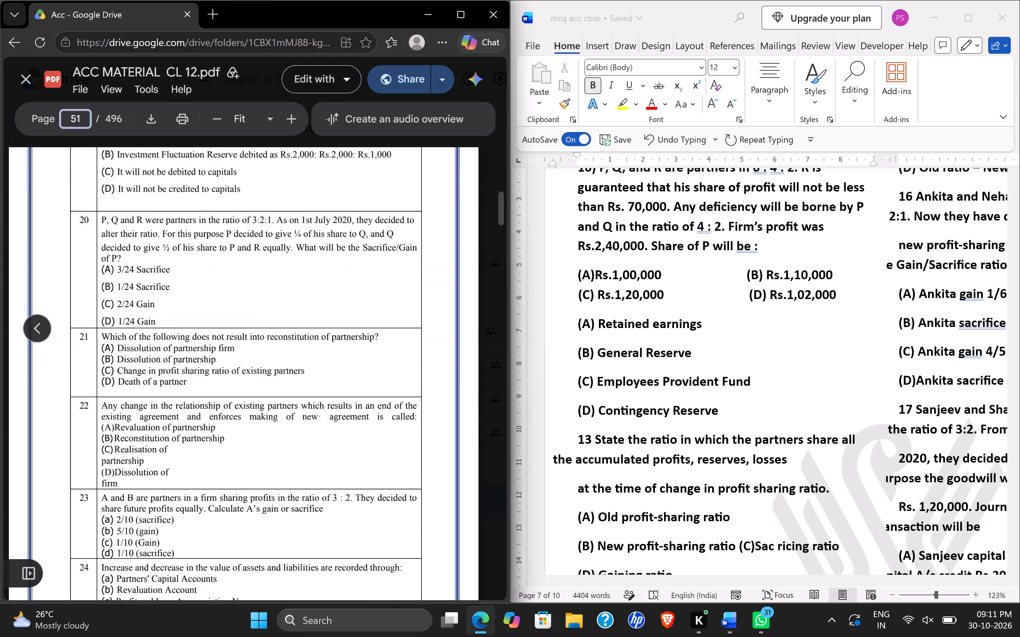
scroll(416, 248, down, 7)
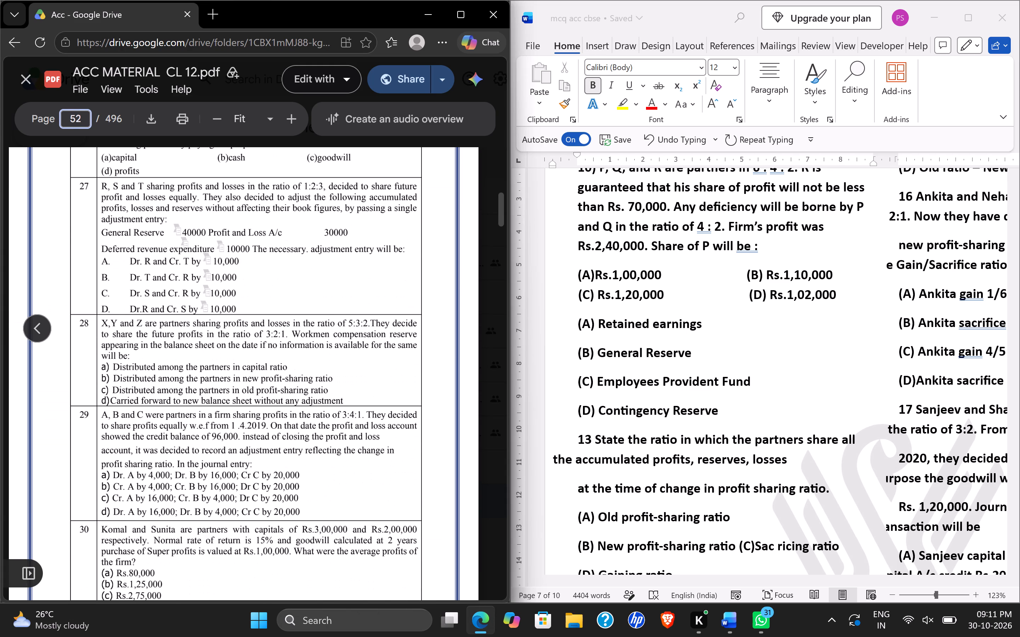
scroll(416, 248, down, 1)
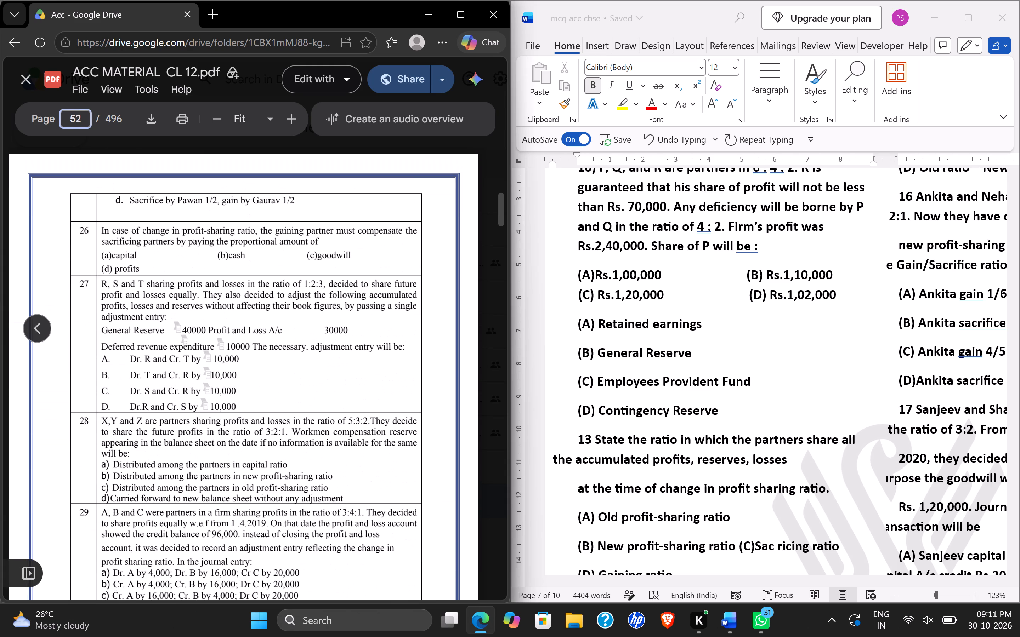
scroll(416, 248, up, 8)
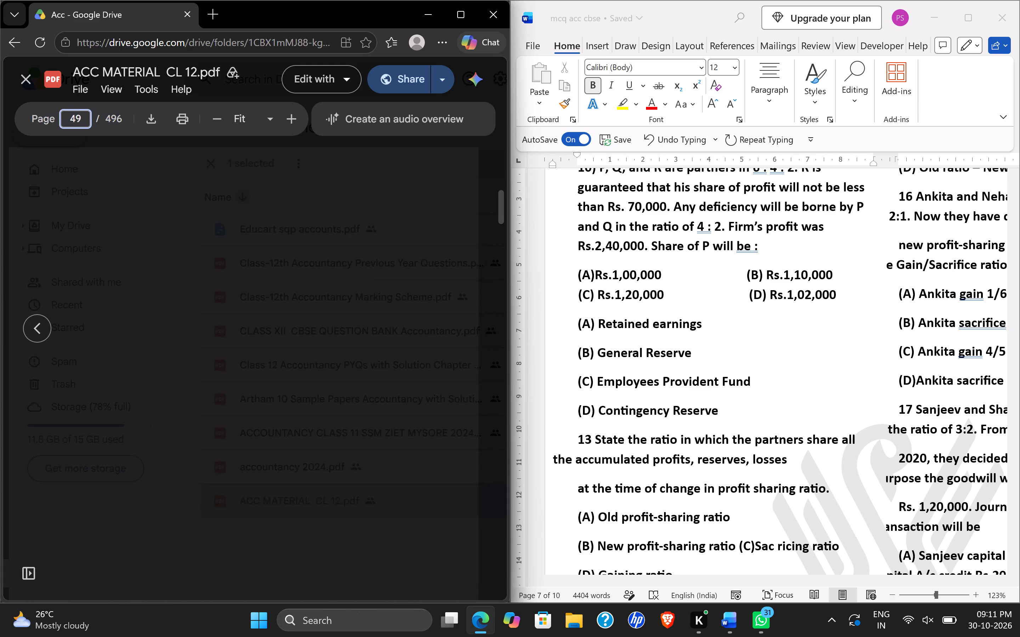
scroll(416, 248, up, 6)
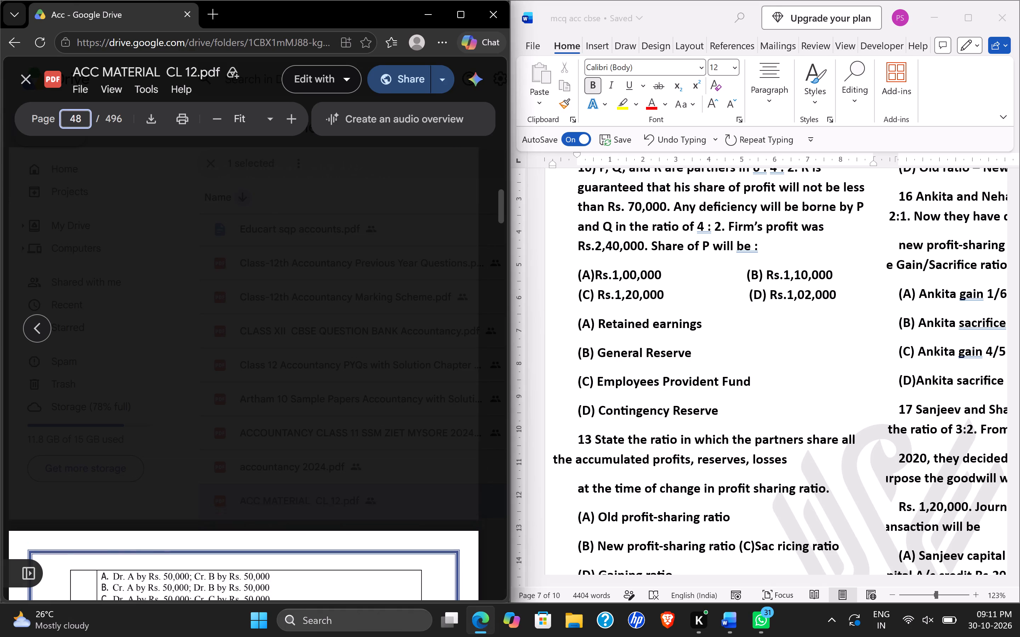
scroll(416, 248, down, 6)
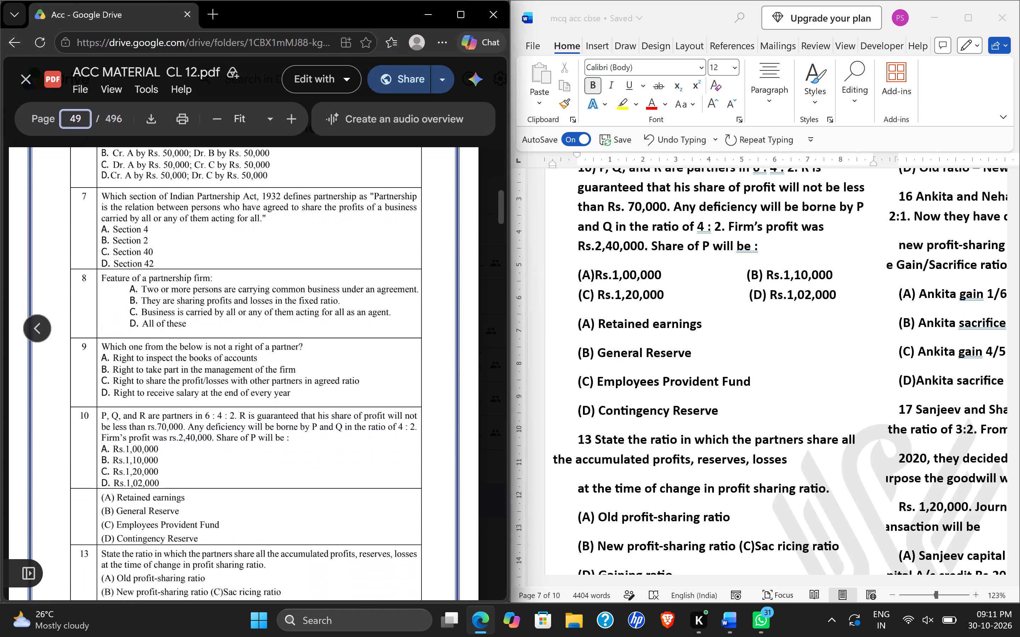
scroll(416, 248, down, 1)
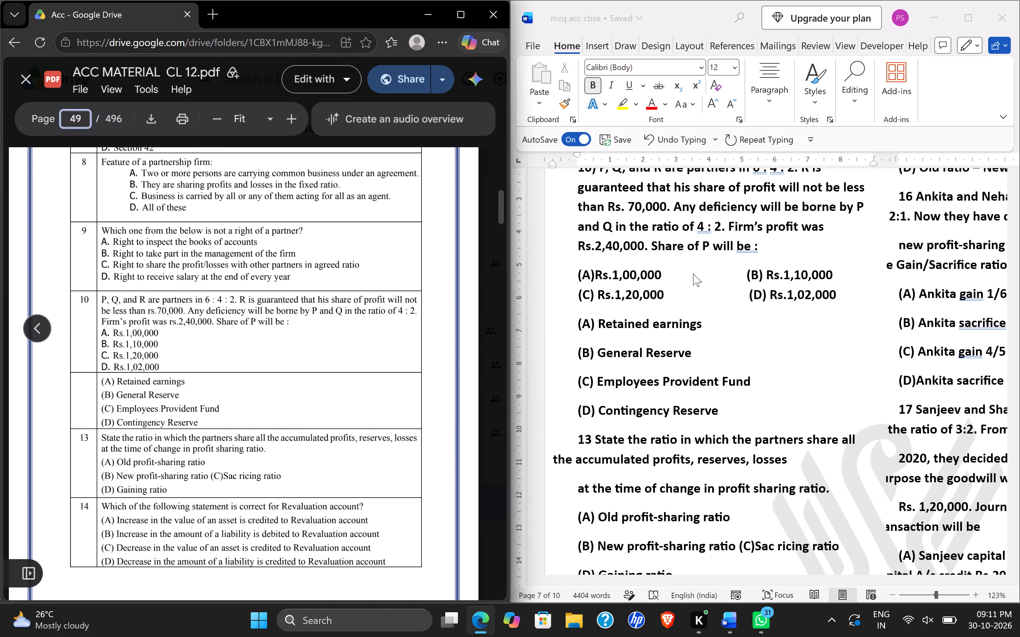
scroll(693, 274, up, 1)
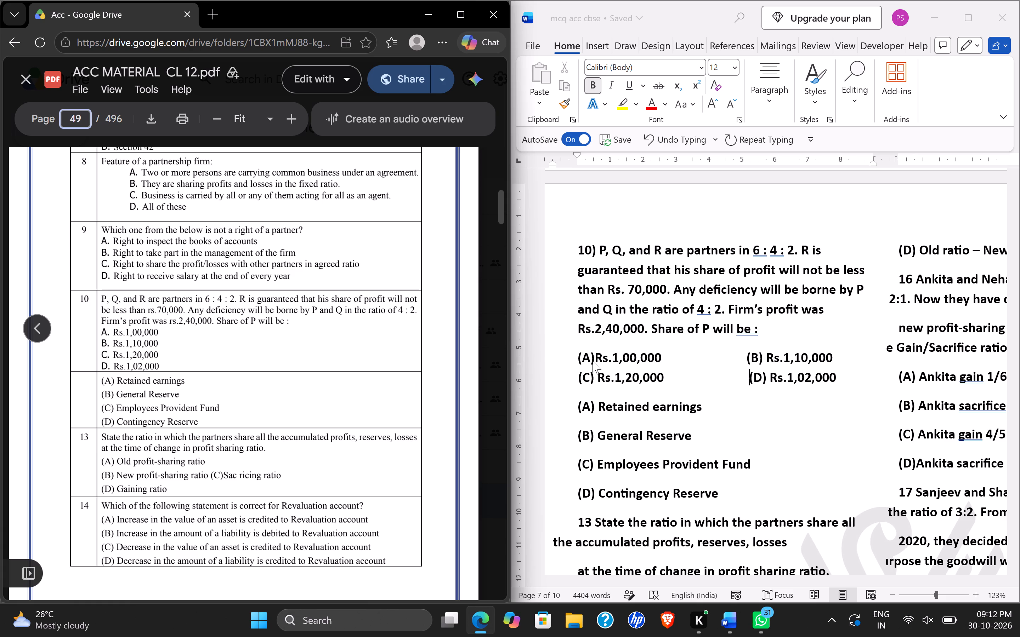
scroll(675, 395, down, 2)
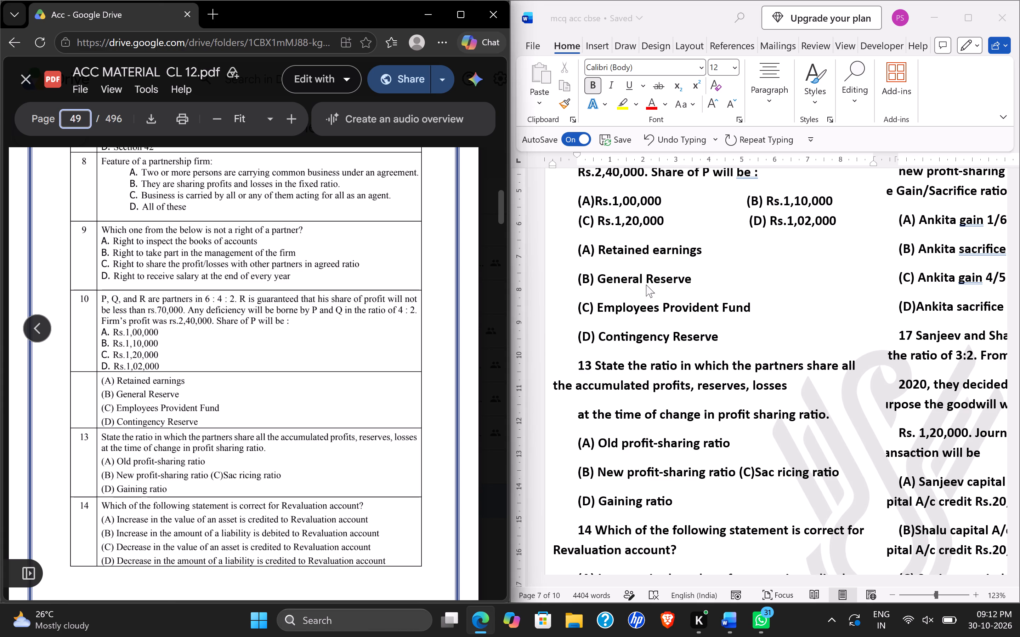
In the Word document, delete the stray option set from "(A) Retained earnings" to "(D) Contingency Reserve" below question 10.
click(638, 276)
scroll(638, 276, up, 1)
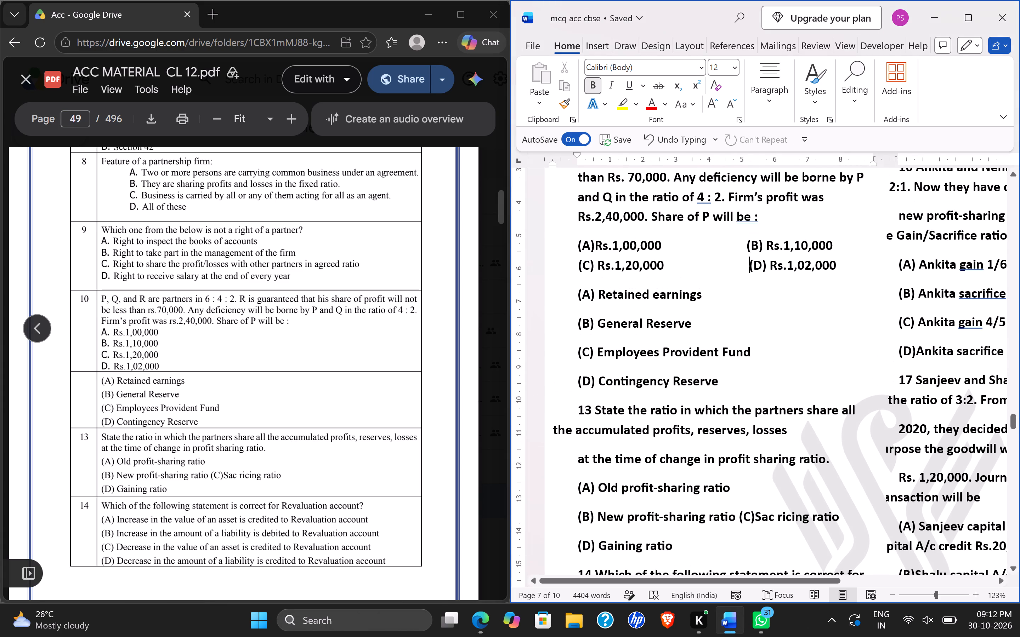
scroll(631, 293, up, 1)
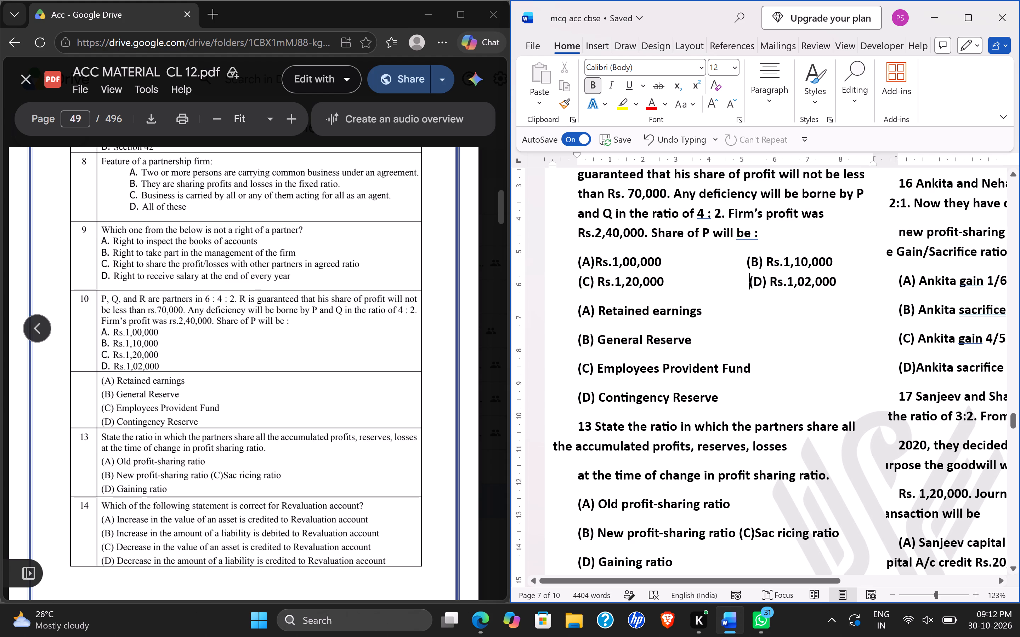
drag(576, 312, 735, 393)
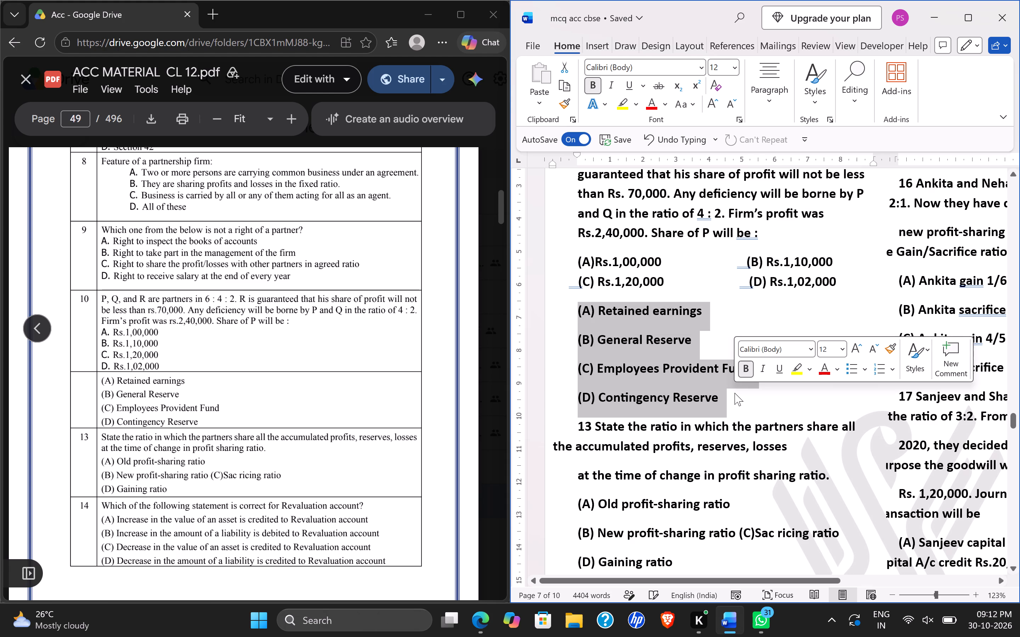
key(Delete)
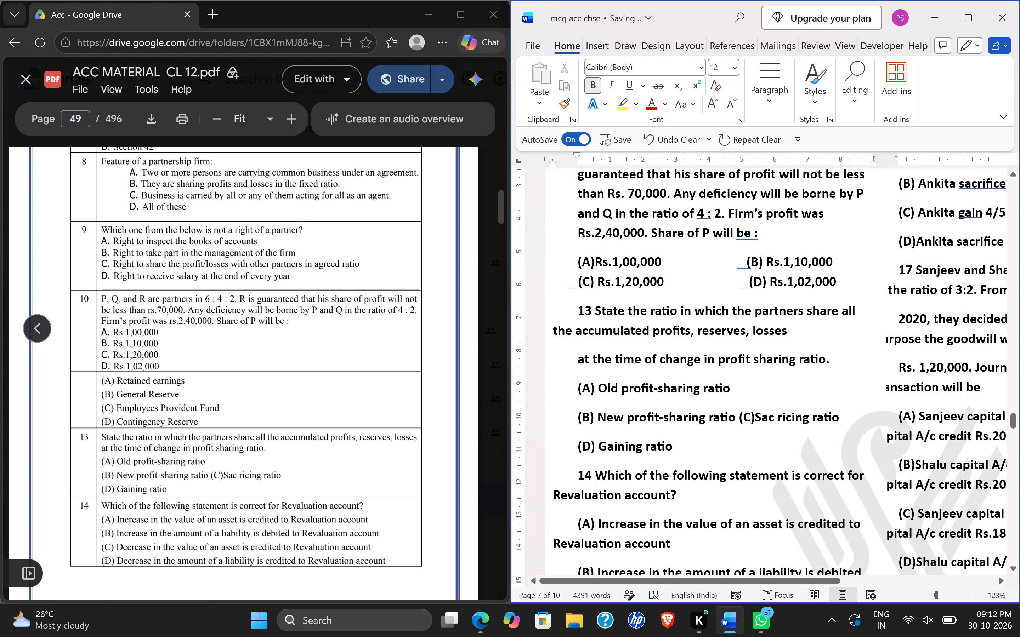
Renumber the question "State the ratio in which the partners share all" as "11)".
scroll(681, 339, up, 1)
click(590, 350)
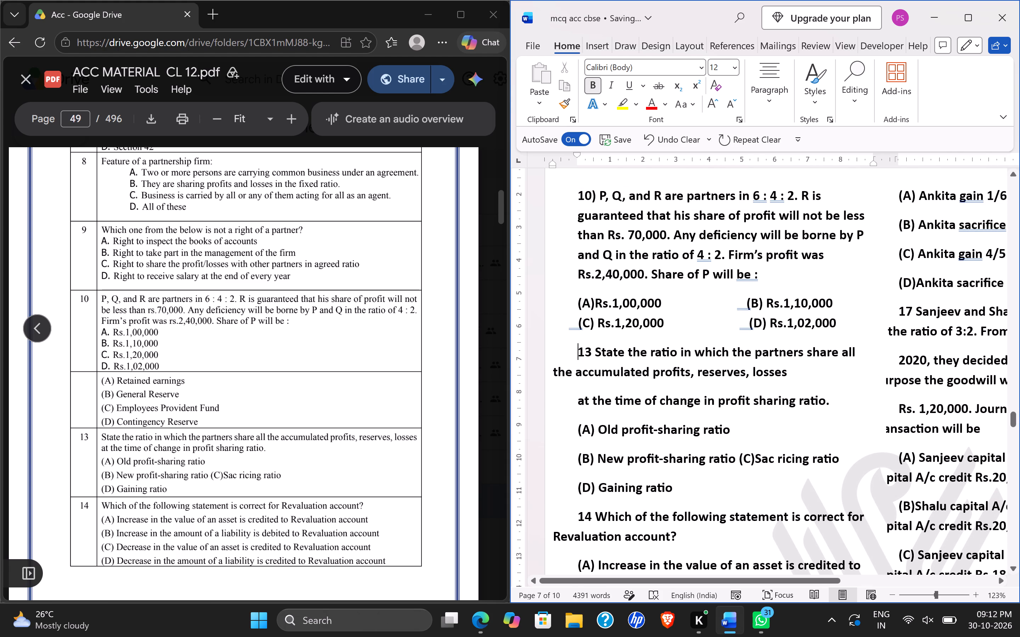
key(BackSpace)
text(1))
key(Down)
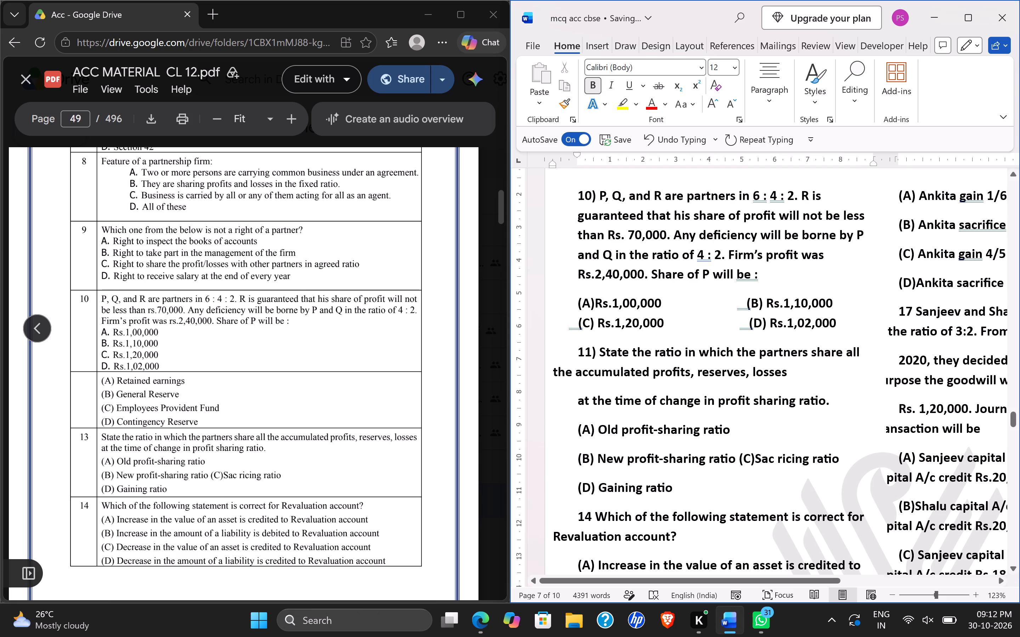
Align question 11's left indent and first-line indent at the ruler's zero mark.
click(550, 369)
drag(550, 163, 562, 163)
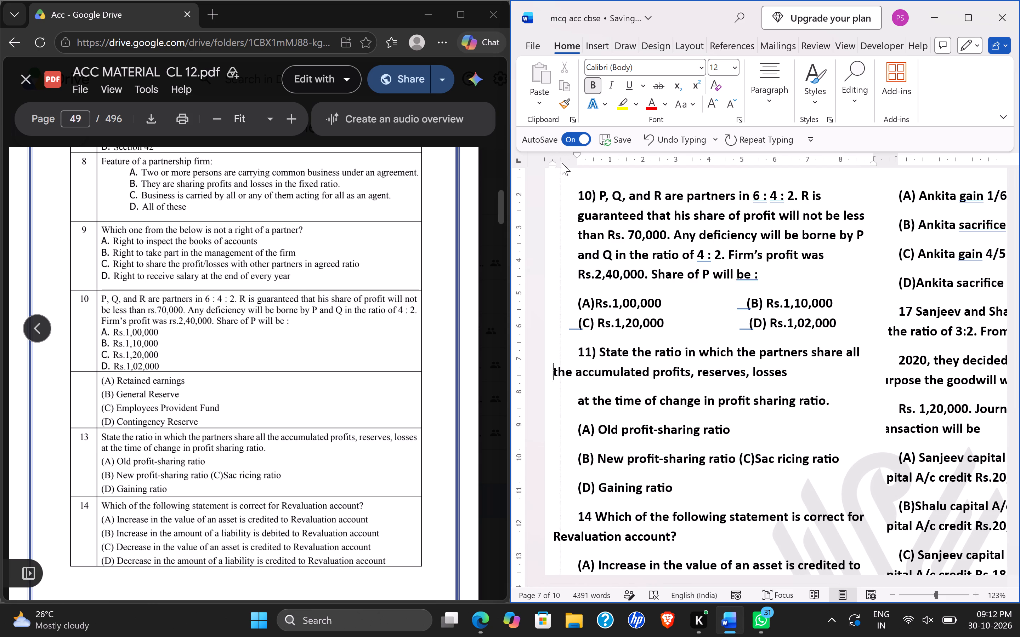
drag(562, 163, 574, 169)
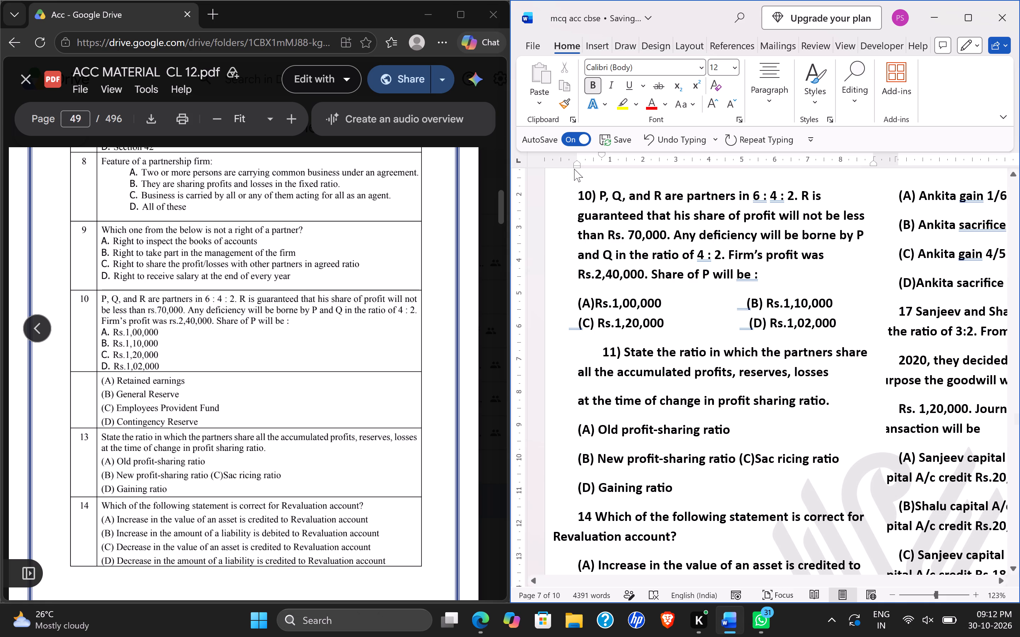
drag(603, 155, 579, 152)
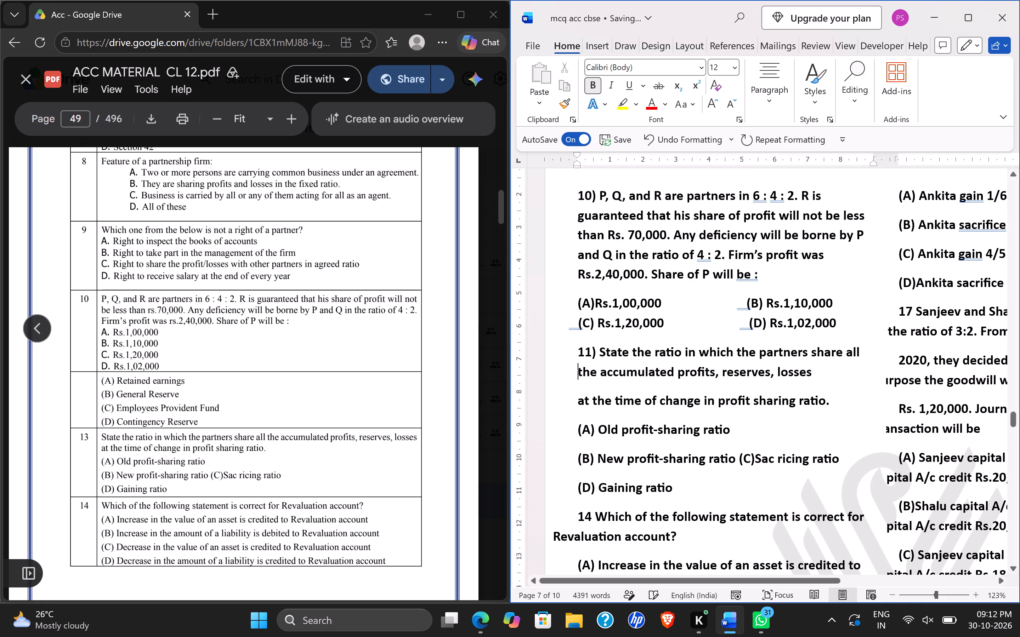
Join the separate line "at the time of change in profit sharing ratio." onto question 11's text after "losses", separated by a space.
scroll(613, 317, up, 1)
scroll(613, 317, down, 2)
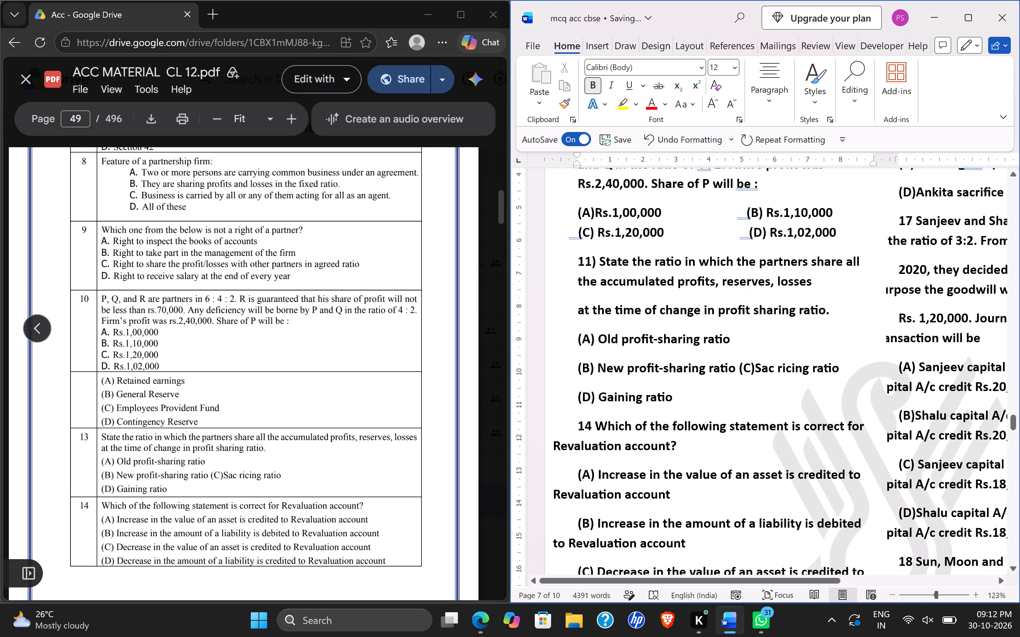
click(580, 311)
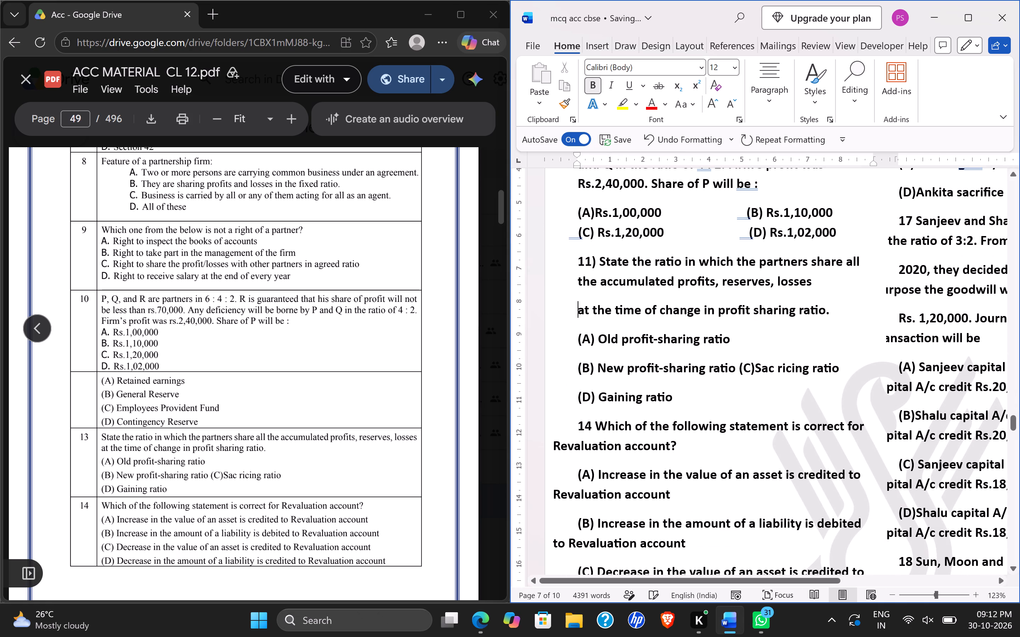
key(BackSpace)
key(BackSpace)
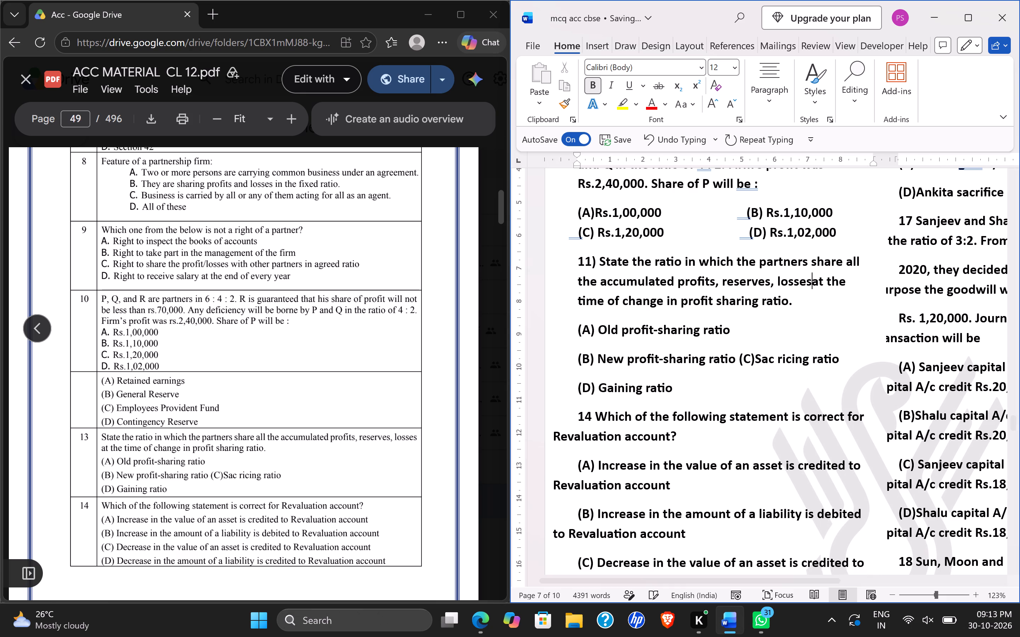
key(space)
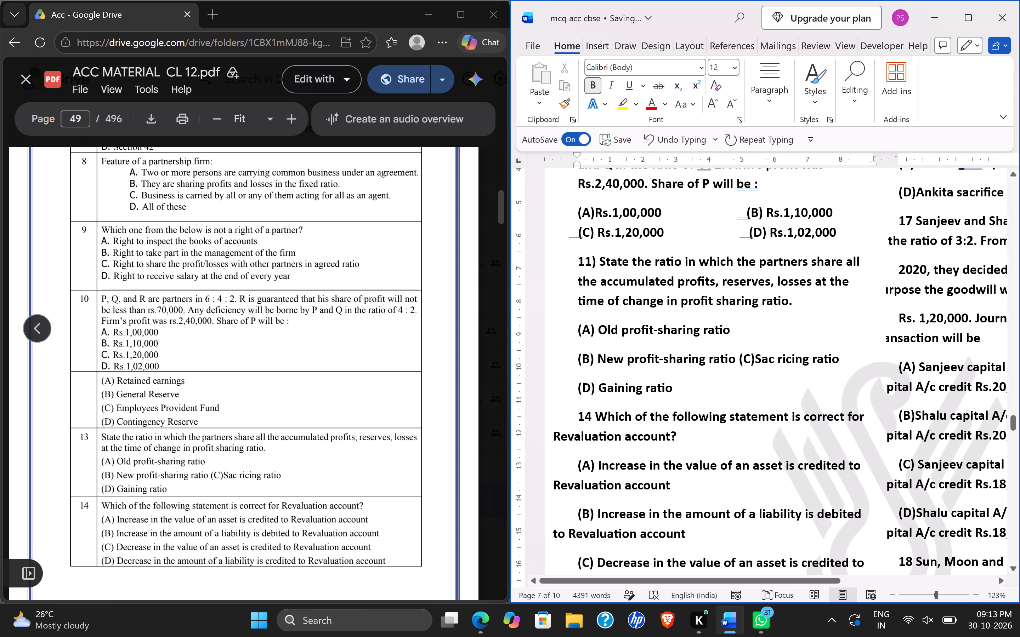
Replace the paragraph breaks before question 11's options (A) and (B) with line breaks so they sit directly under the question.
click(574, 332)
key(BackSpace)
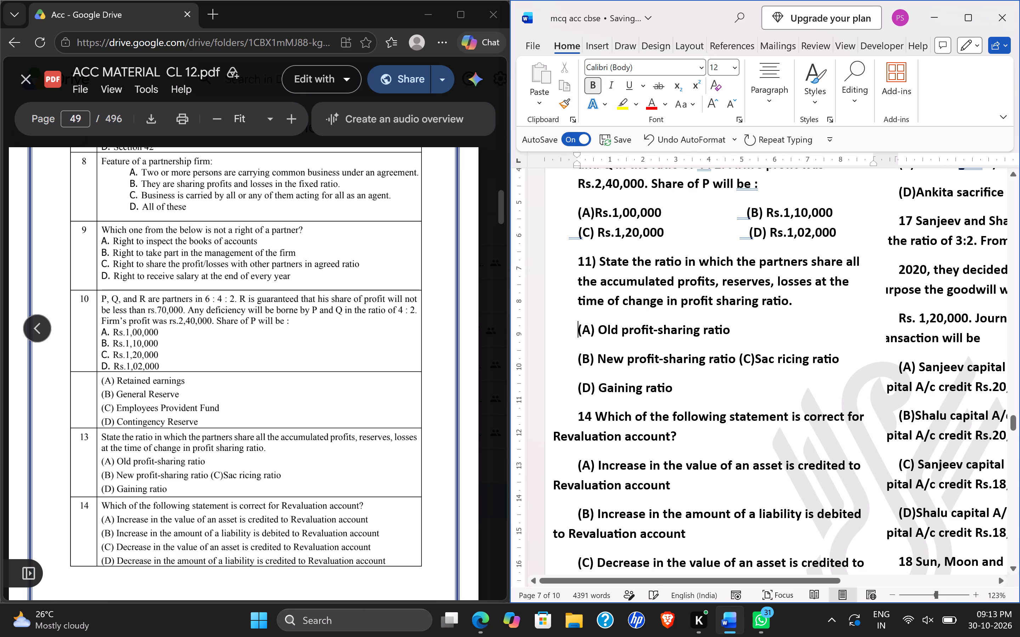
key(BackSpace)
key(shift+Return)
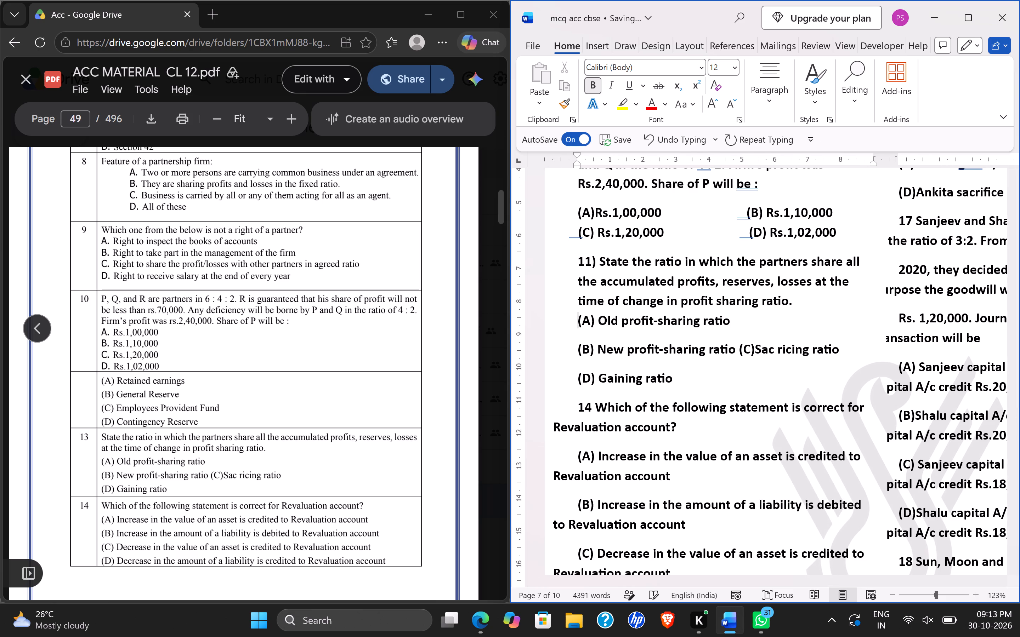
key(Down)
key(BackSpace)
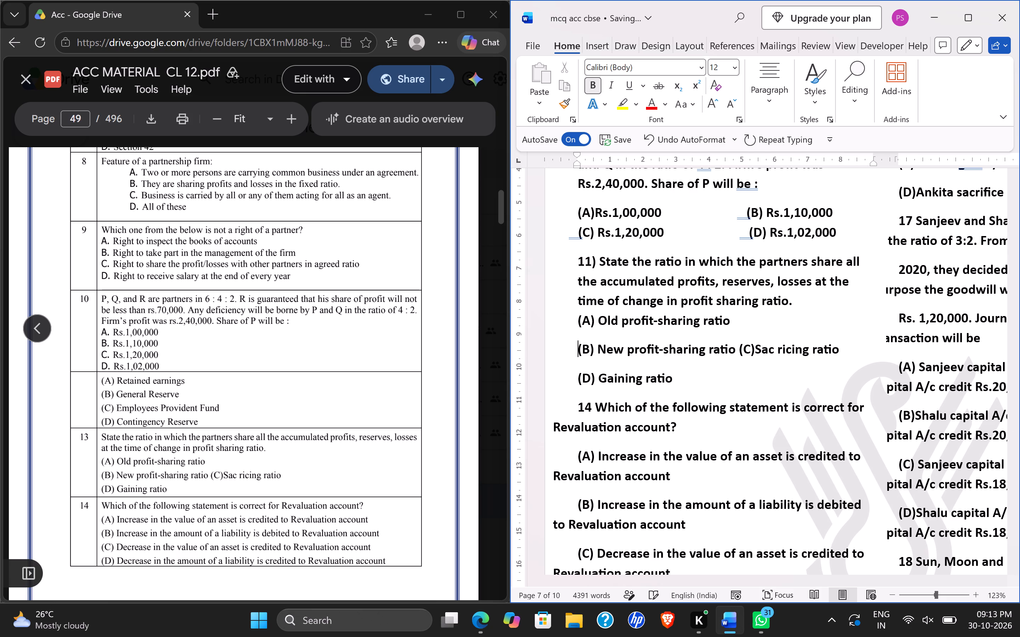
key(BackSpace)
key(shift+Return)
key(Down)
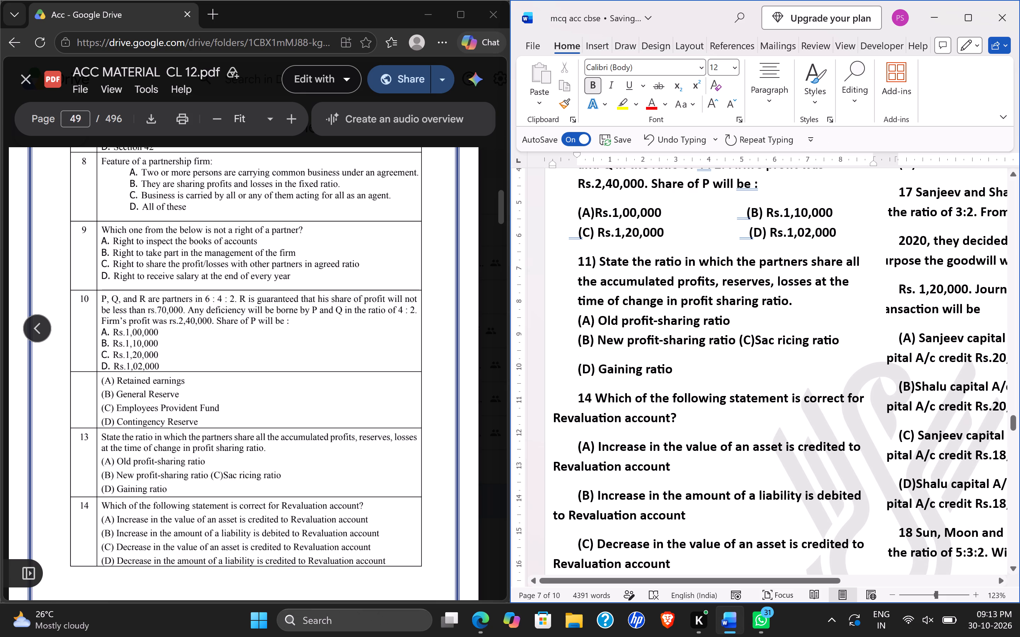
Correct "Sac ricing ratio" to "Sacrificing ratio" in question 11's option (C).
click(738, 339)
key(Right)
key(Right)
key(Right)
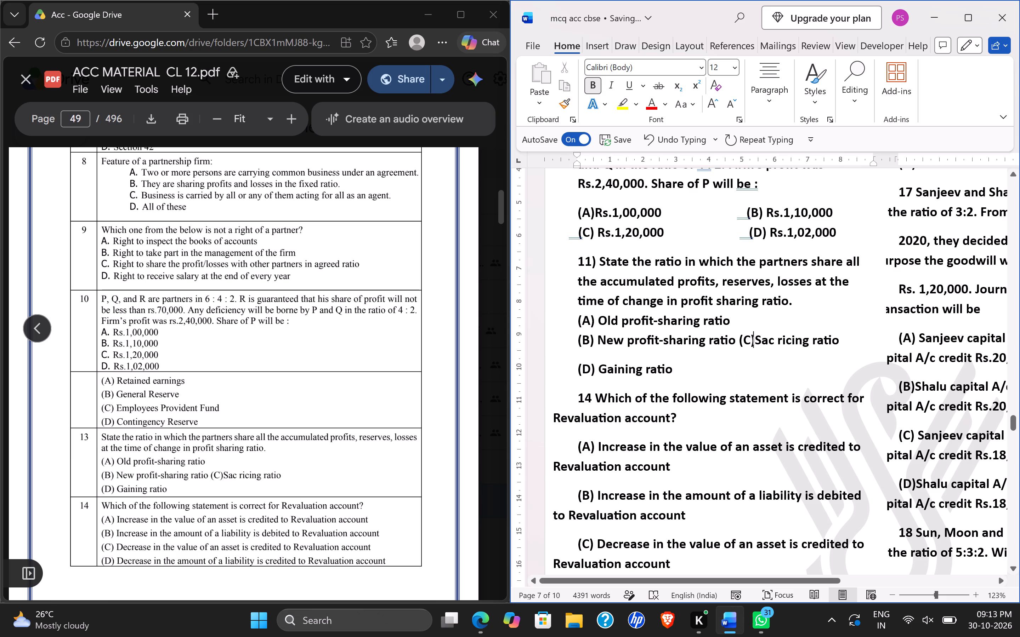
key(Right)
key(Right)
key(Right)
text(ri)
text(fi)
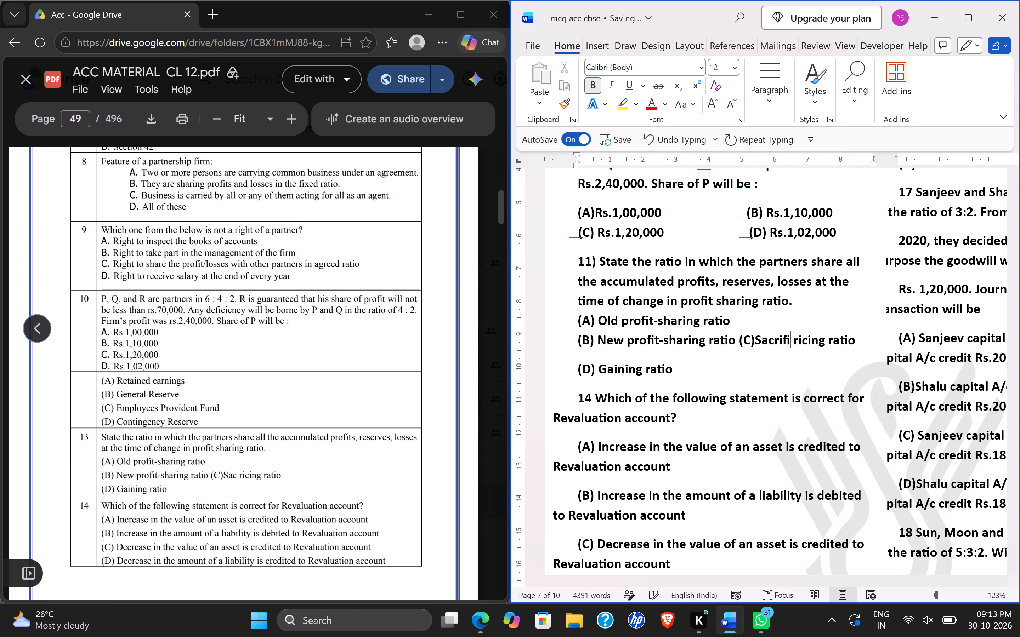
key(Right)
key(Right)
key(Right)
key(BackSpace)
key(BackSpace)
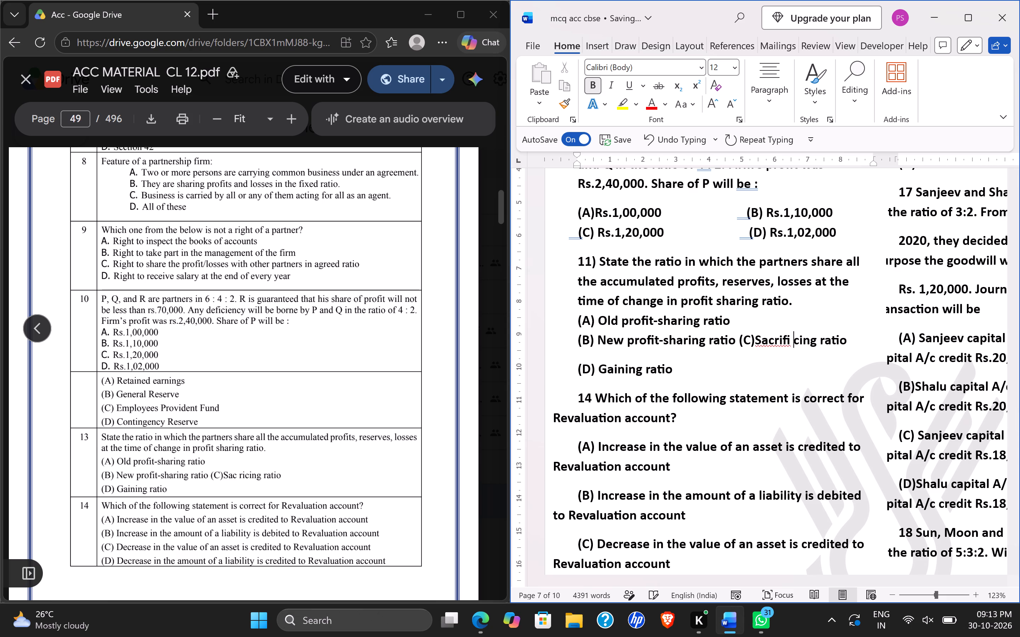
key(BackSpace)
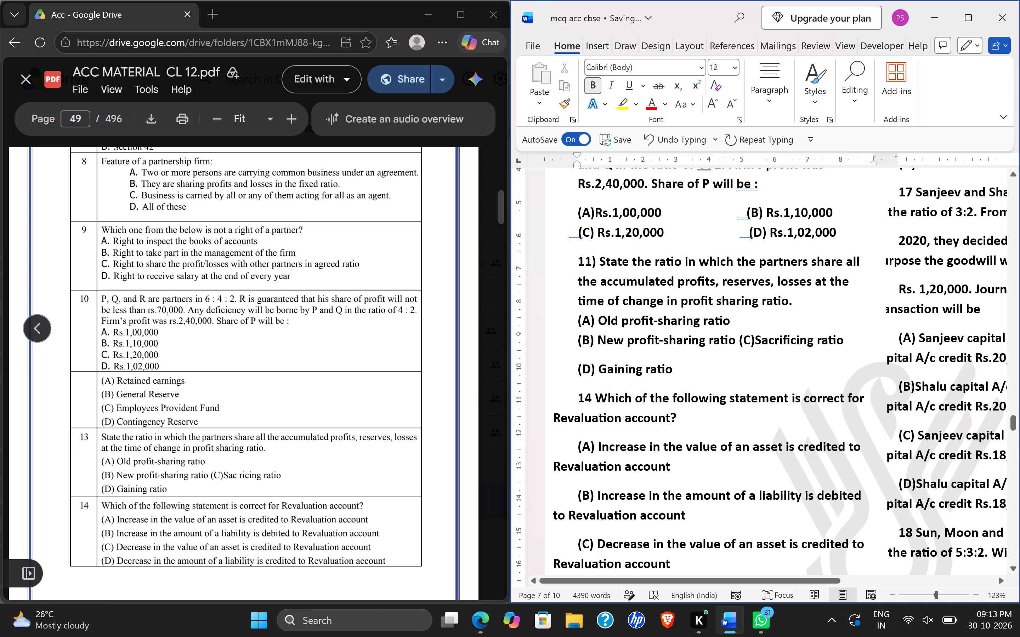
Insert five extra spaces between question 11's options (B) and (C).
click(732, 345)
key(space)
key(space)
key(space)
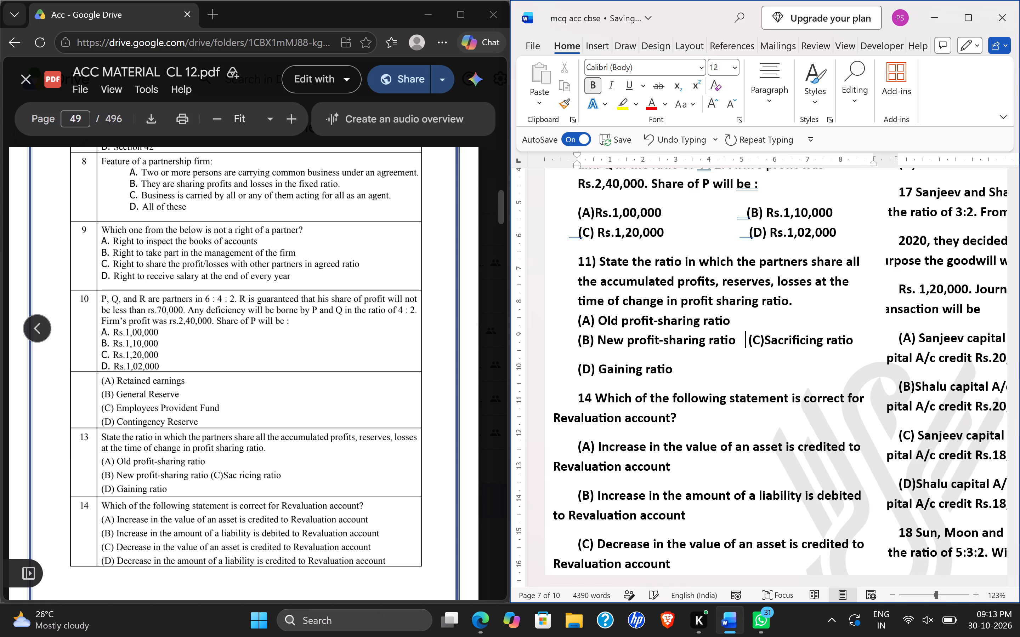
key(space)
key(space)
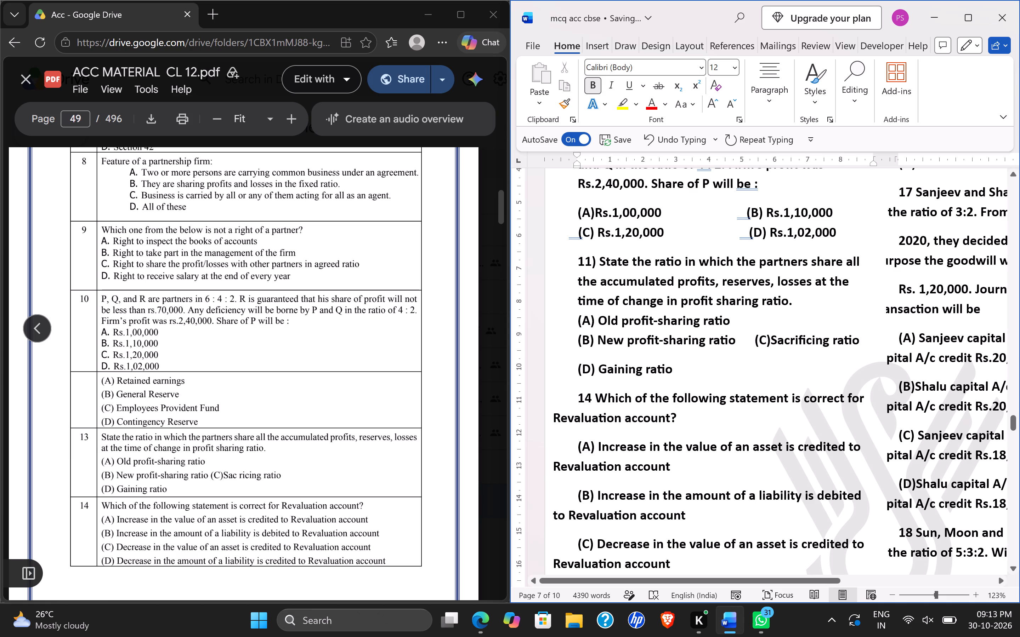
Replace the paragraph break before "(D) Gaining ratio" with spaces so it wraps directly beneath option (B).
click(578, 373)
drag(578, 373, 653, 380)
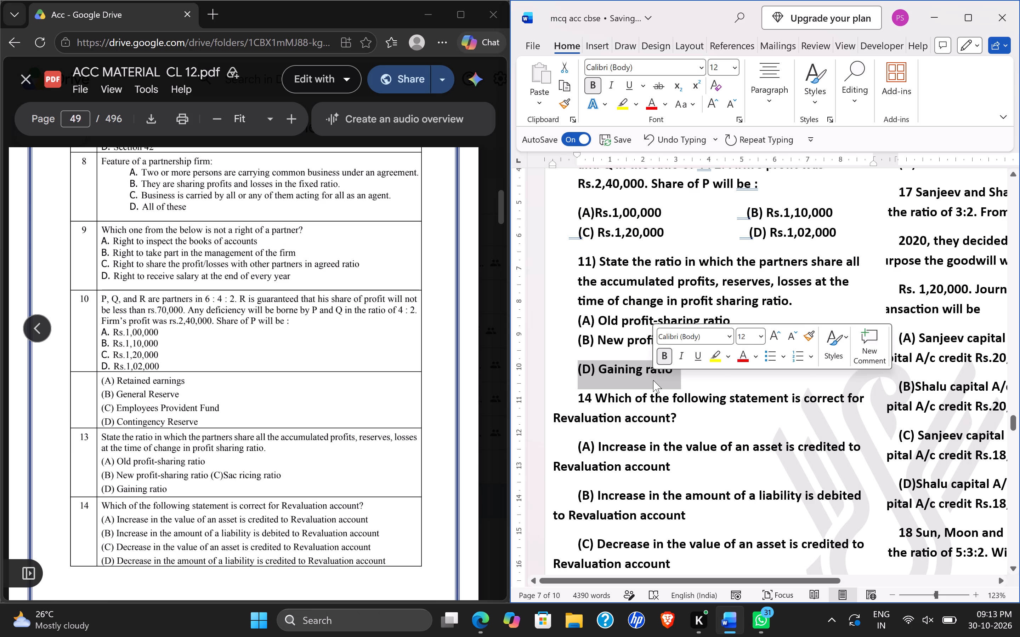
click(576, 383)
key(BackSpace)
key(BackSpace)
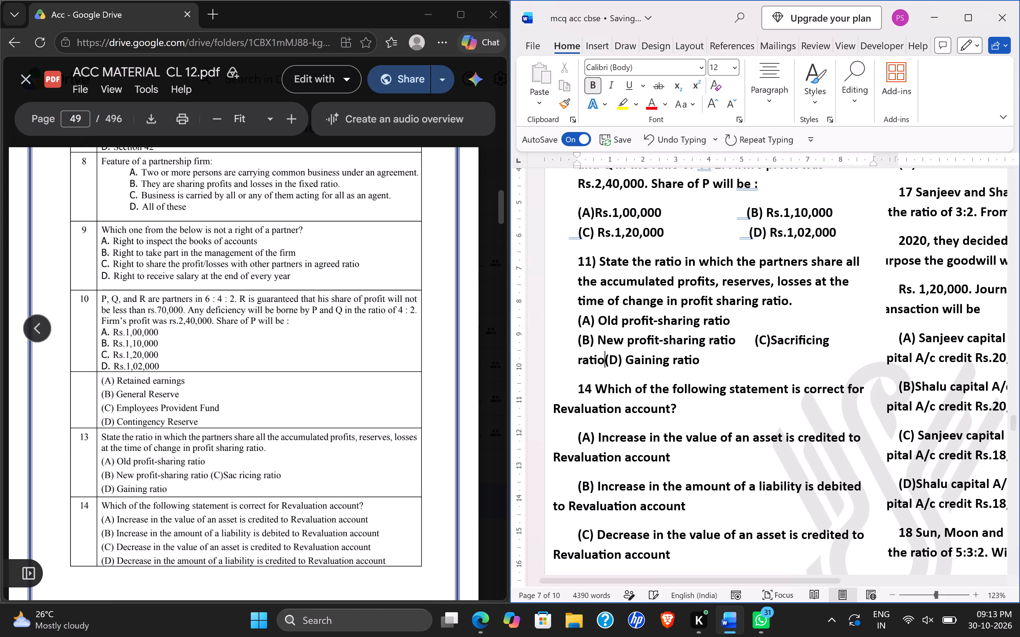
key(space)
key(space)
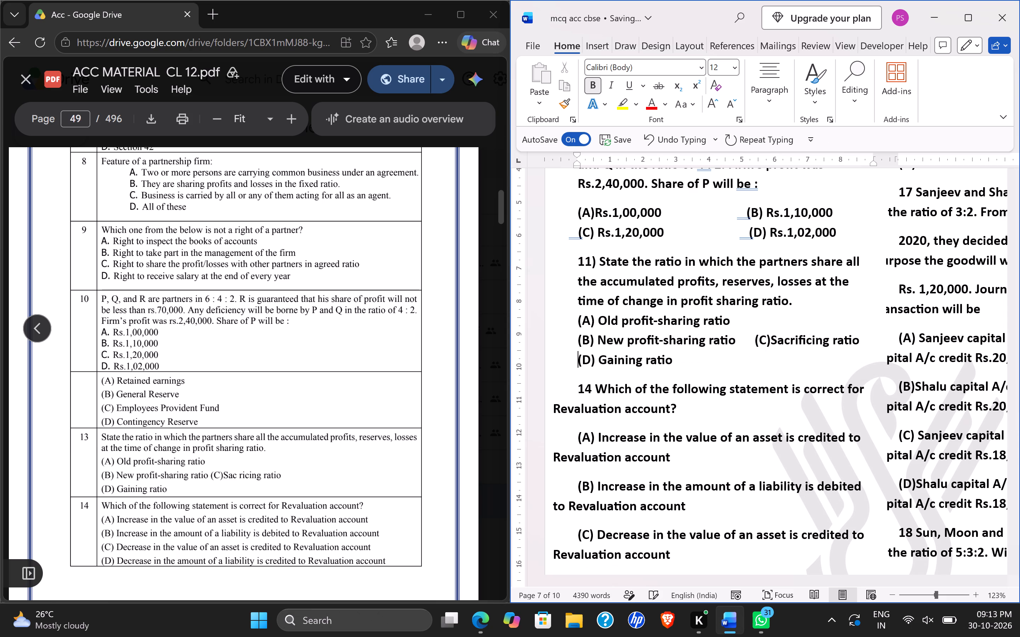
key(space)
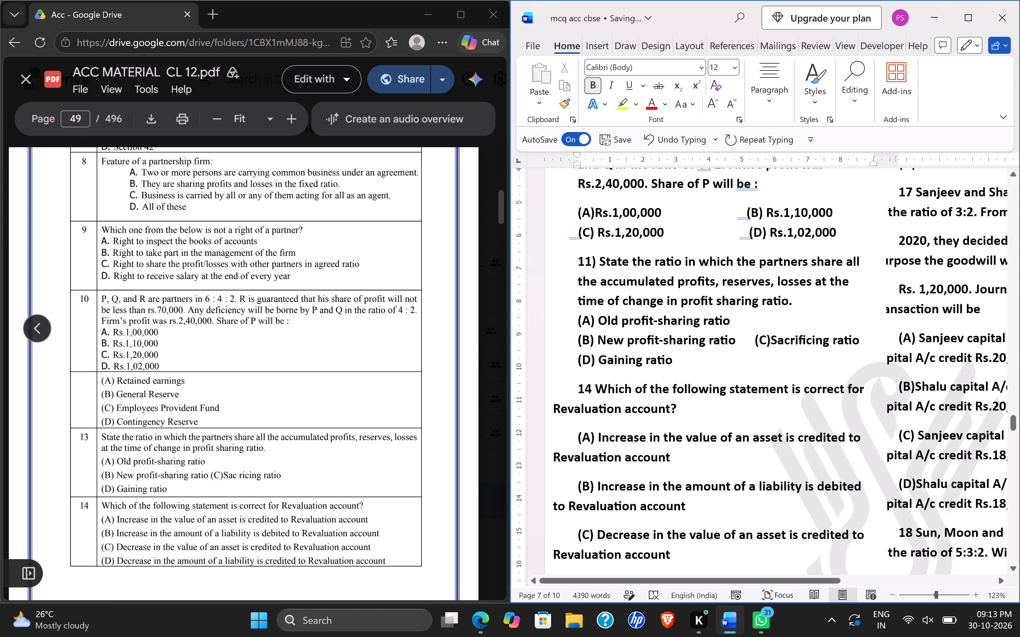
Remove bold from the answer options of questions 11 and 10, keeping the question text bold.
drag(578, 325, 695, 359)
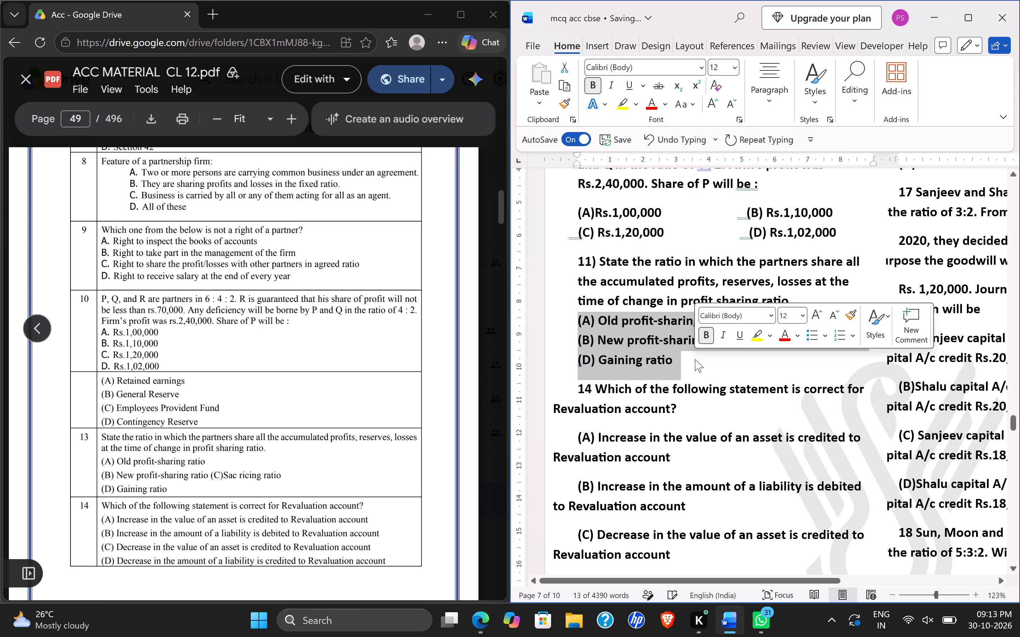
key(ctrl+b)
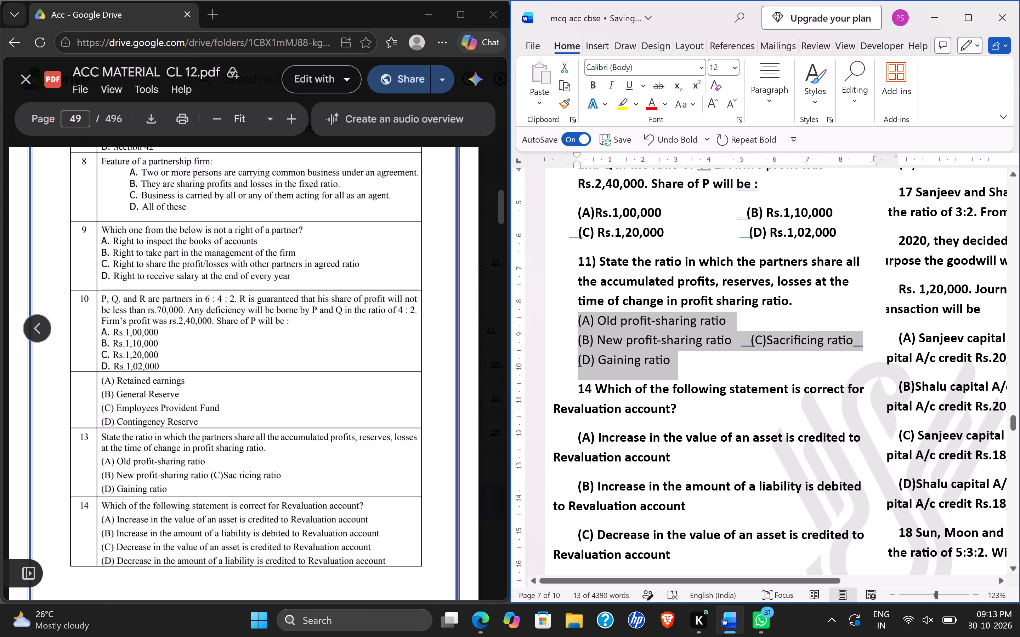
drag(578, 213, 841, 240)
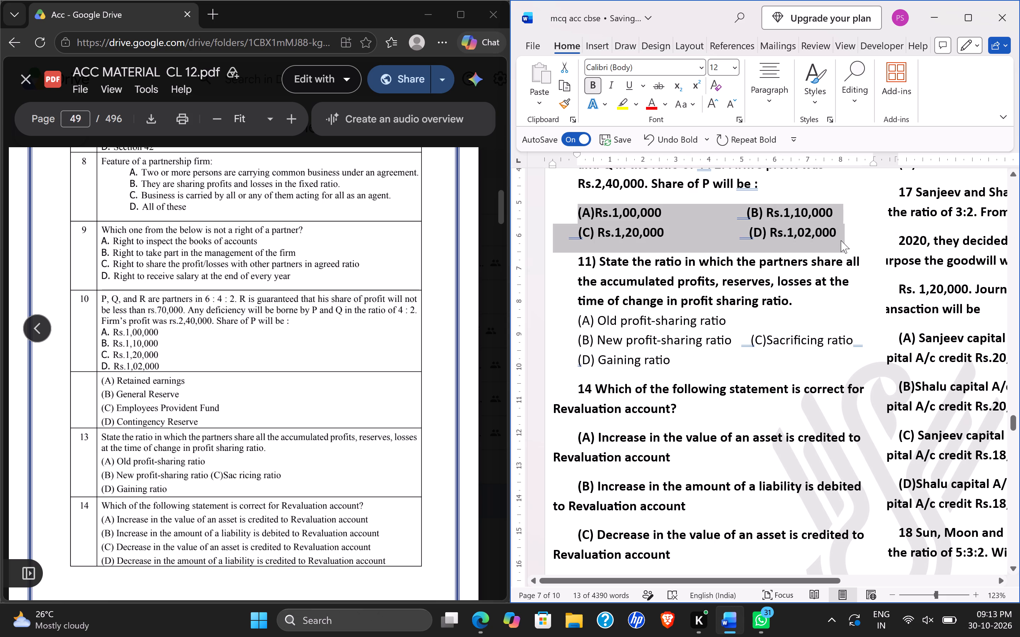
key(ctrl+b)
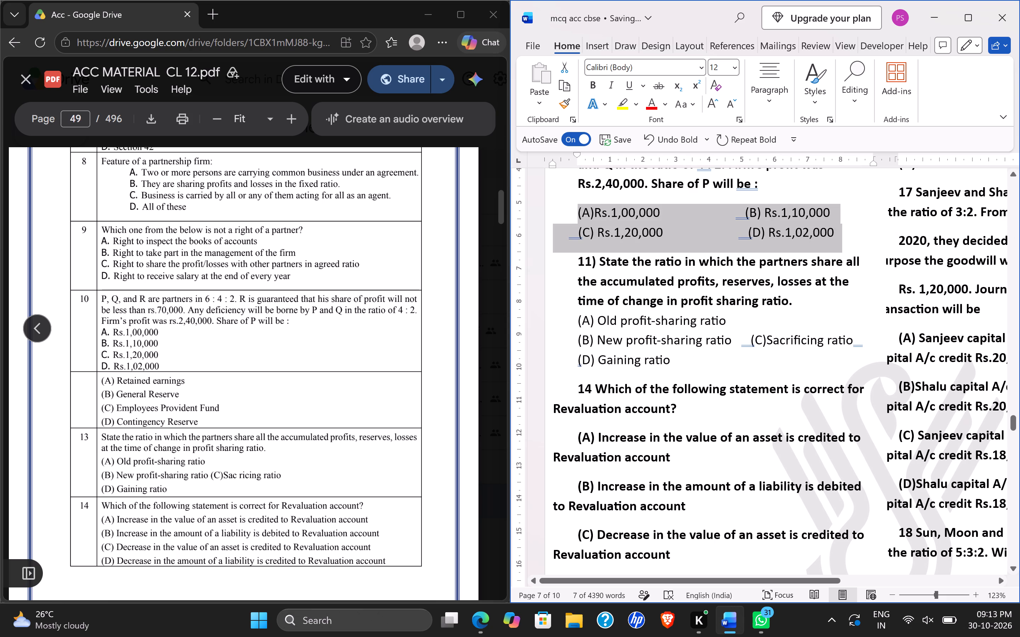
click(773, 290)
Renumber the question "Which of the following statement is correct for Revaluation account?" as "12)".
scroll(773, 290, up, 3)
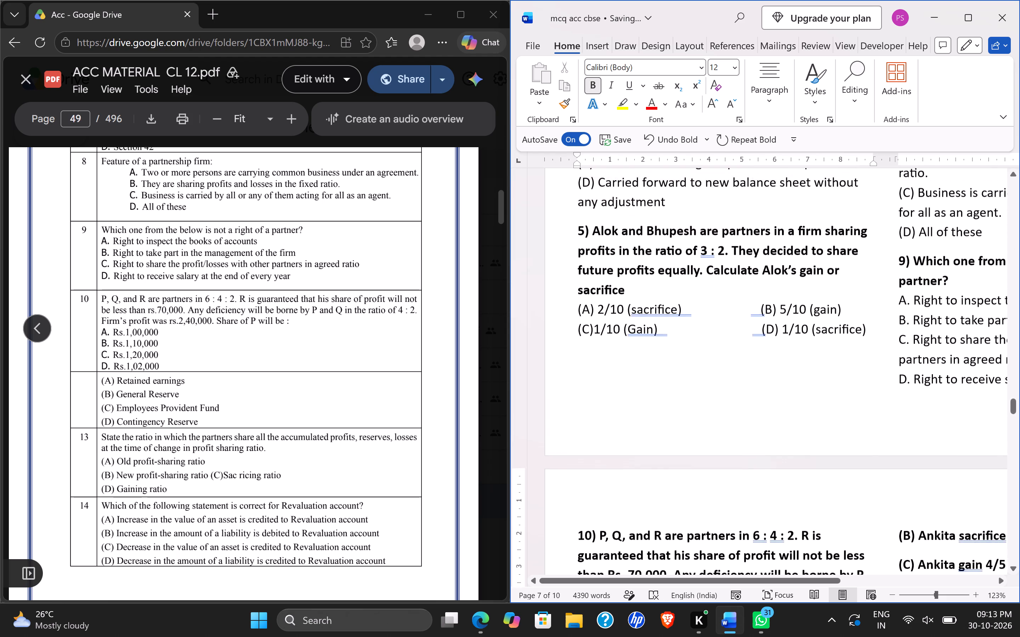
scroll(773, 290, down, 1)
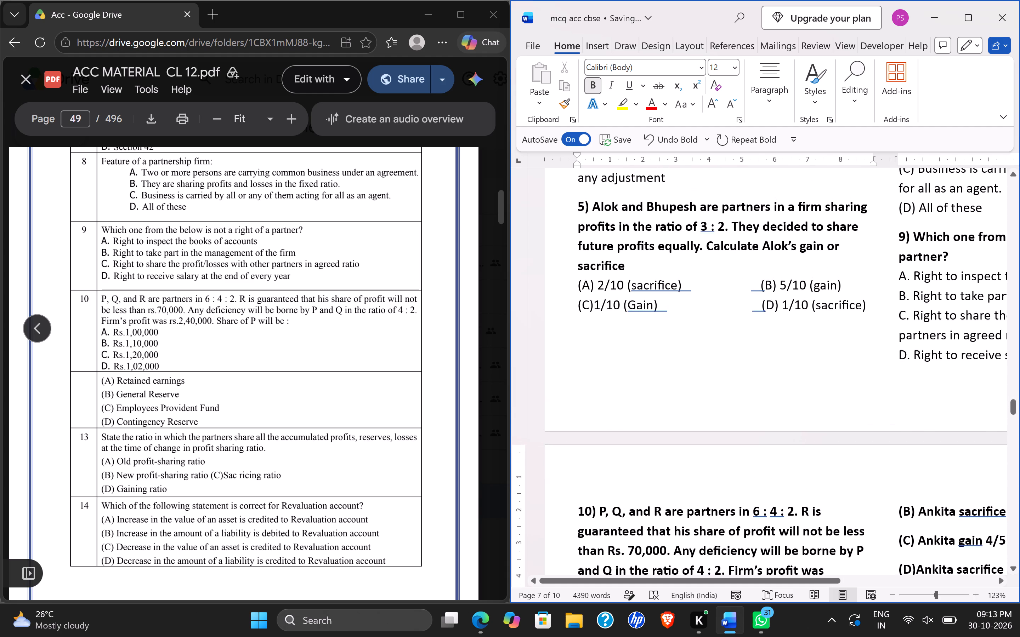
scroll(773, 290, down, 5)
scroll(773, 290, up, 1)
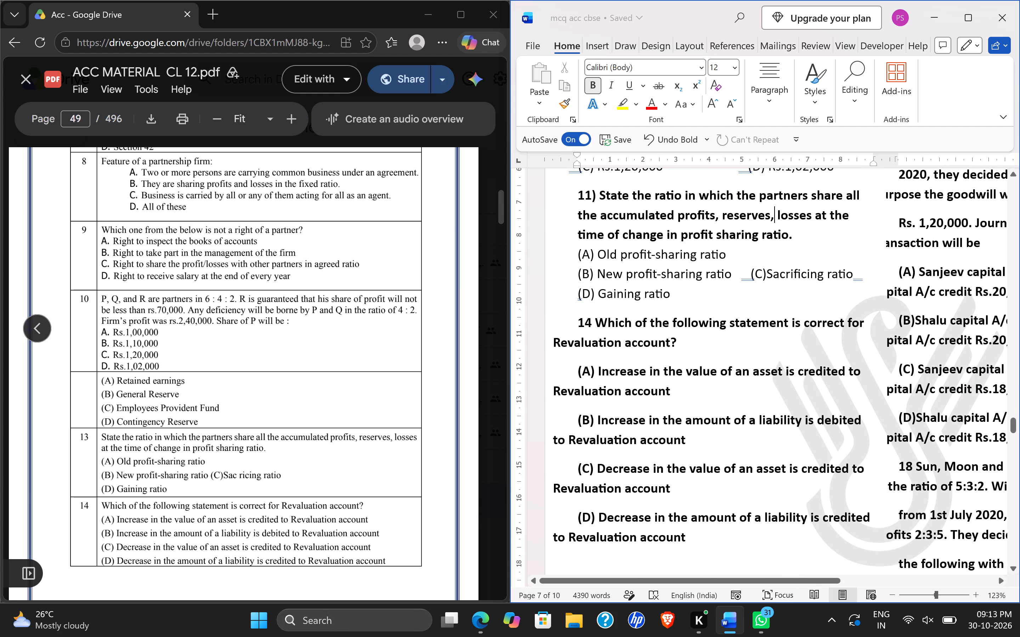
click(585, 327)
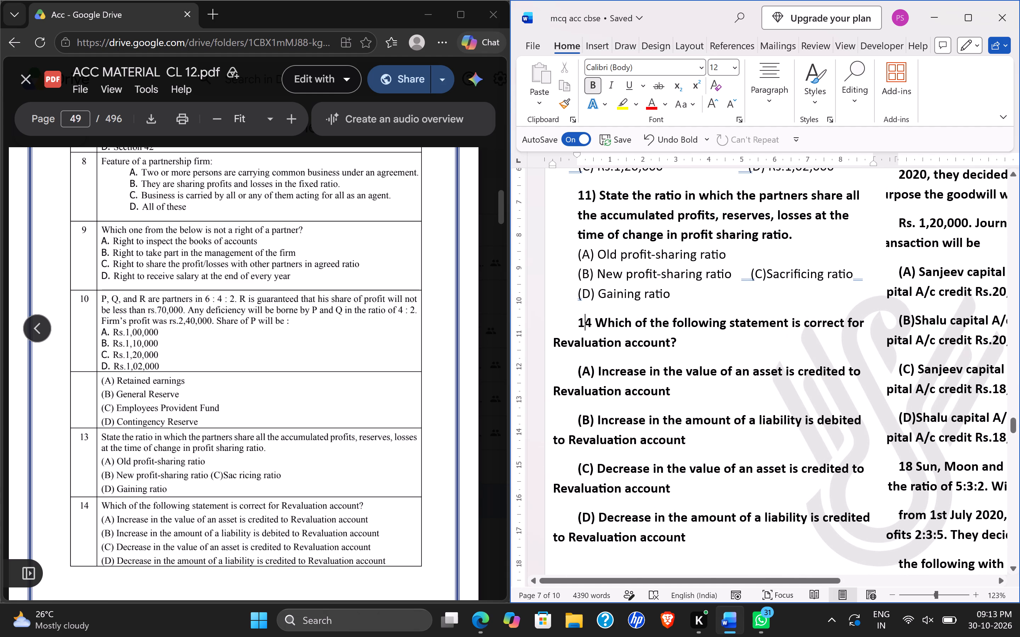
key(Right)
key(BackSpace)
key(2)
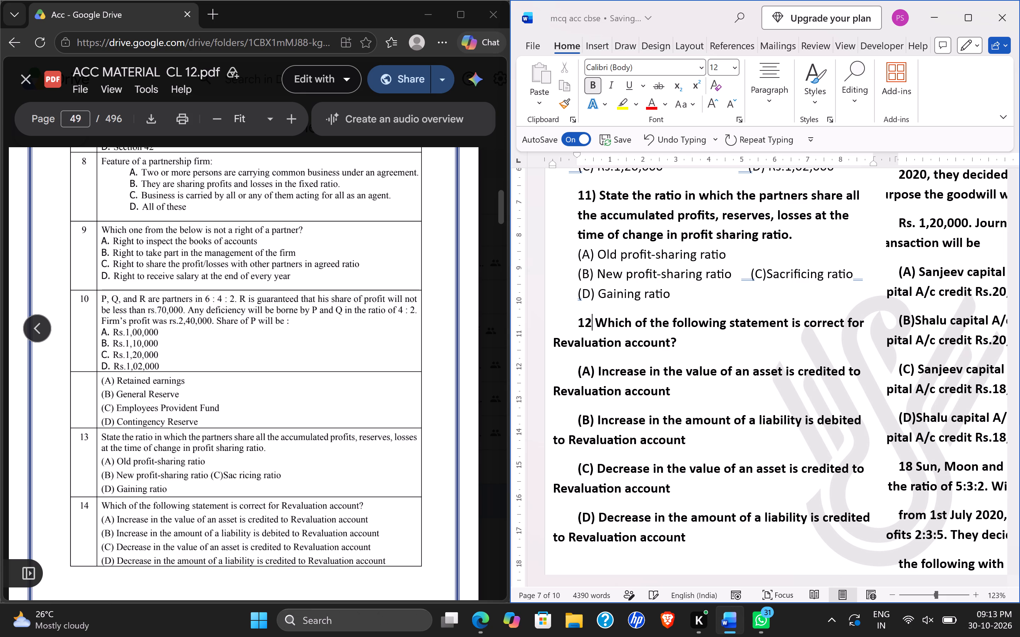
key(shift+parenright)
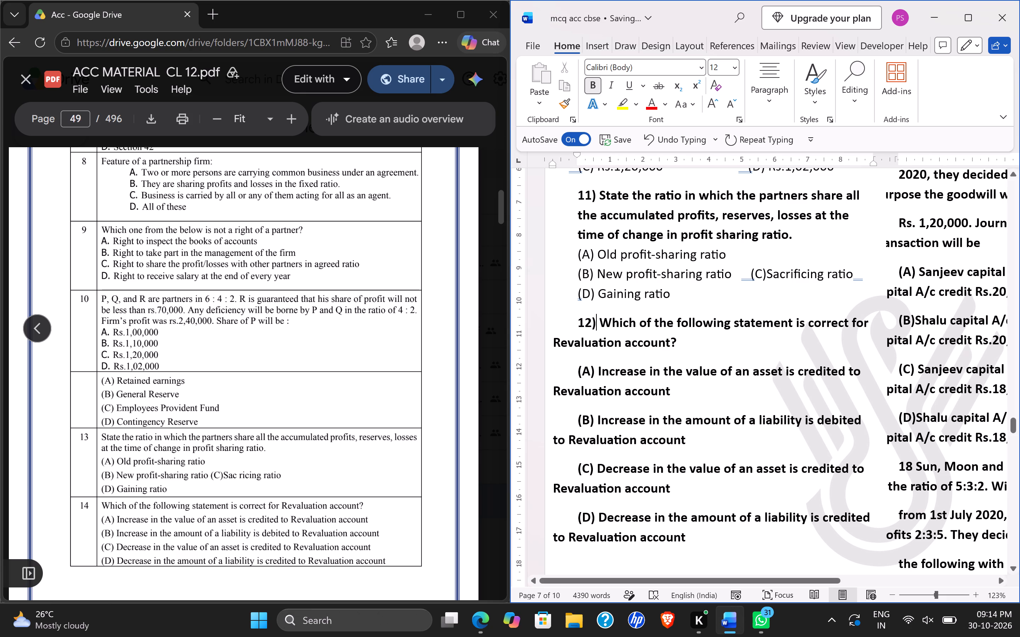
Align question 12's left indent and first-line indent at the ruler's zero mark.
click(577, 333)
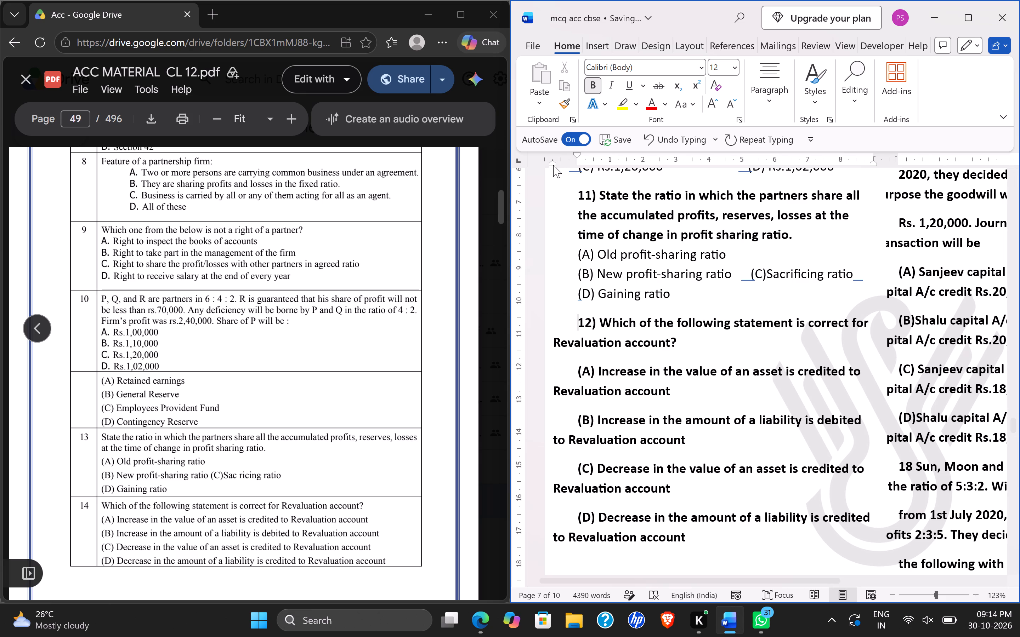
drag(553, 165, 576, 170)
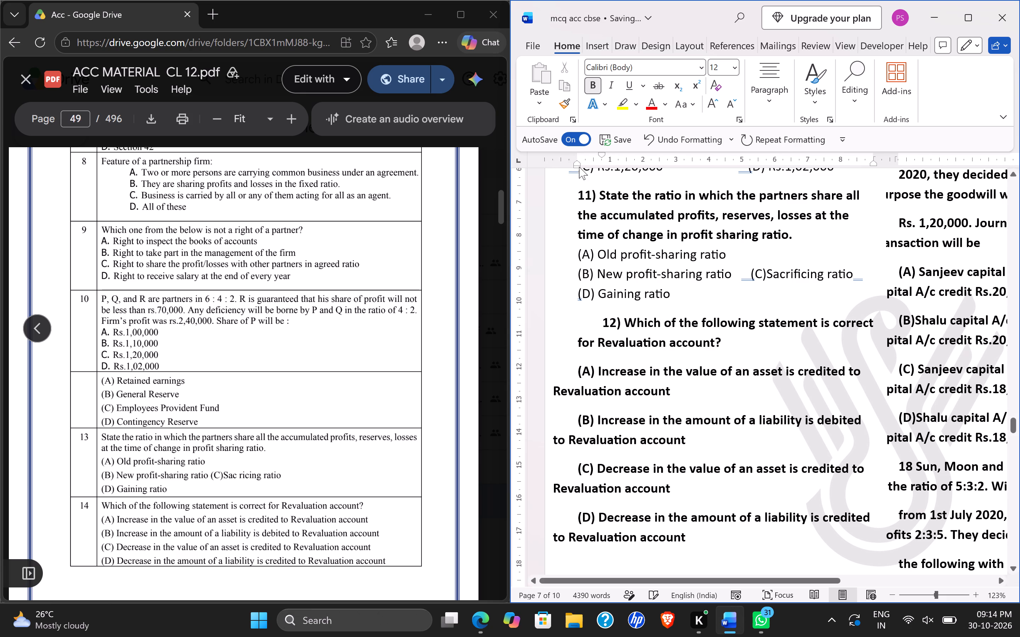
drag(600, 155, 579, 153)
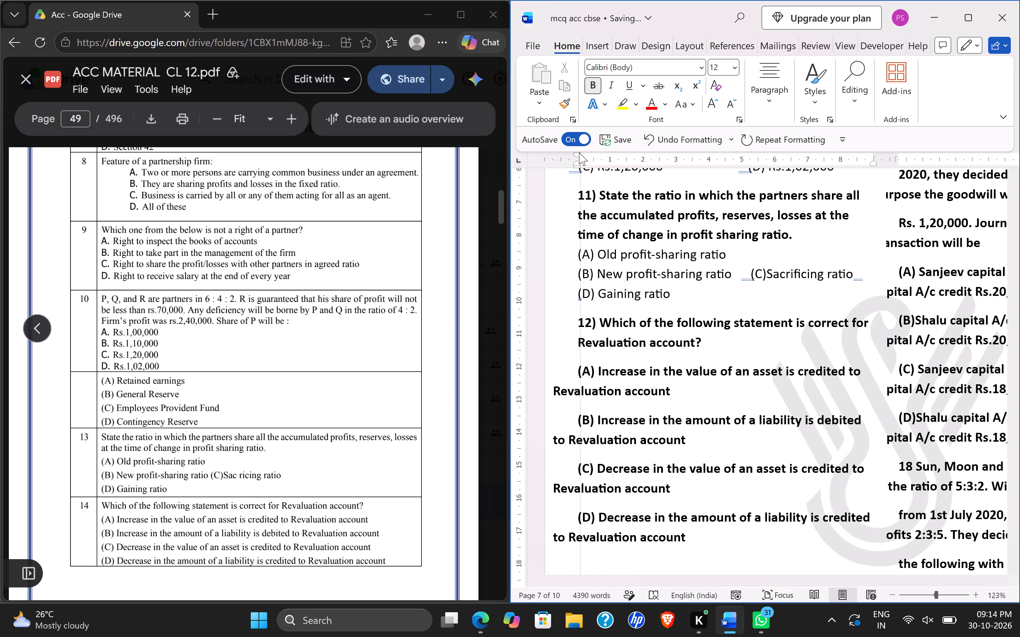
drag(579, 153, 576, 151)
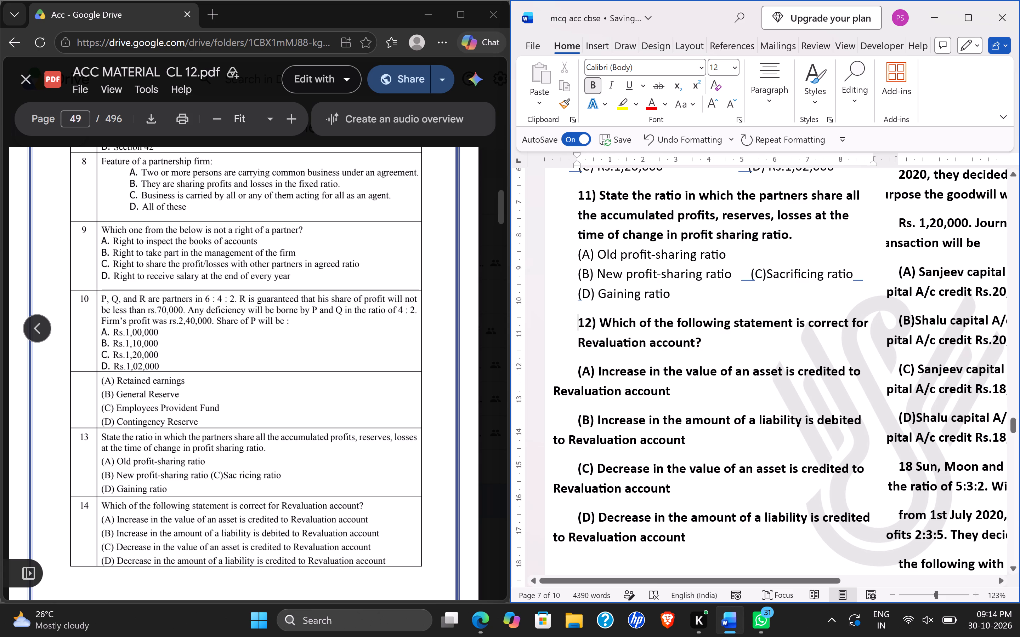
Align the left indent of question 12's options (A) to (D) with the ruler's zero mark.
drag(575, 368, 705, 528)
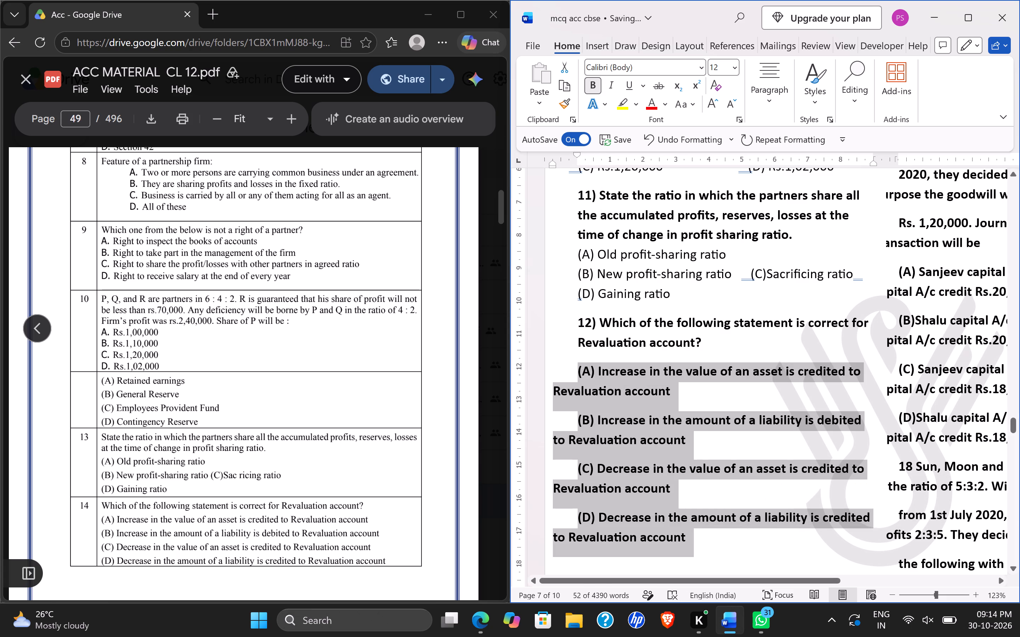
drag(551, 161, 576, 167)
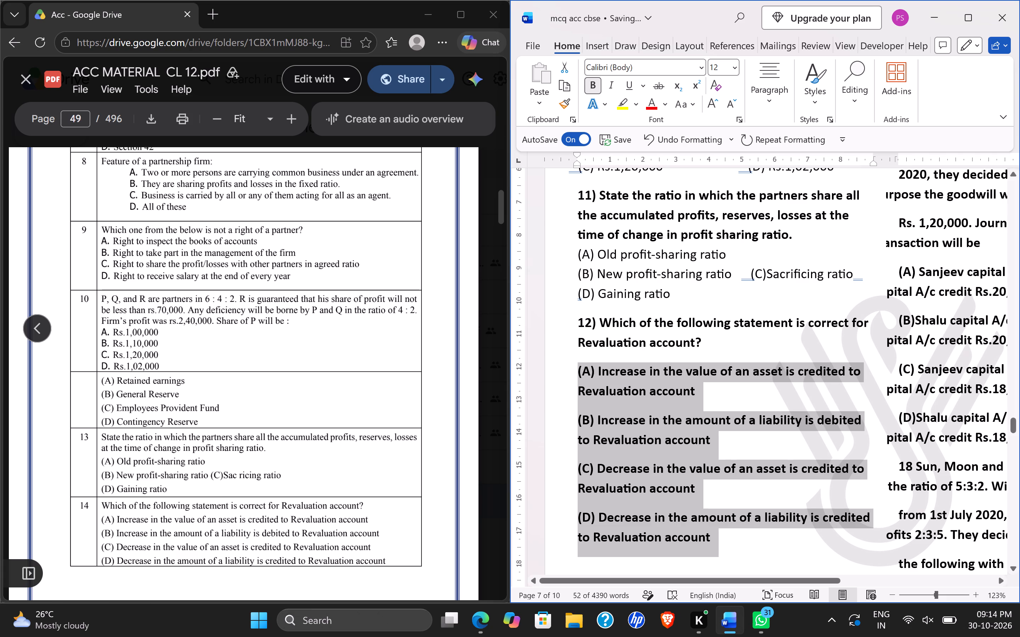
click(622, 369)
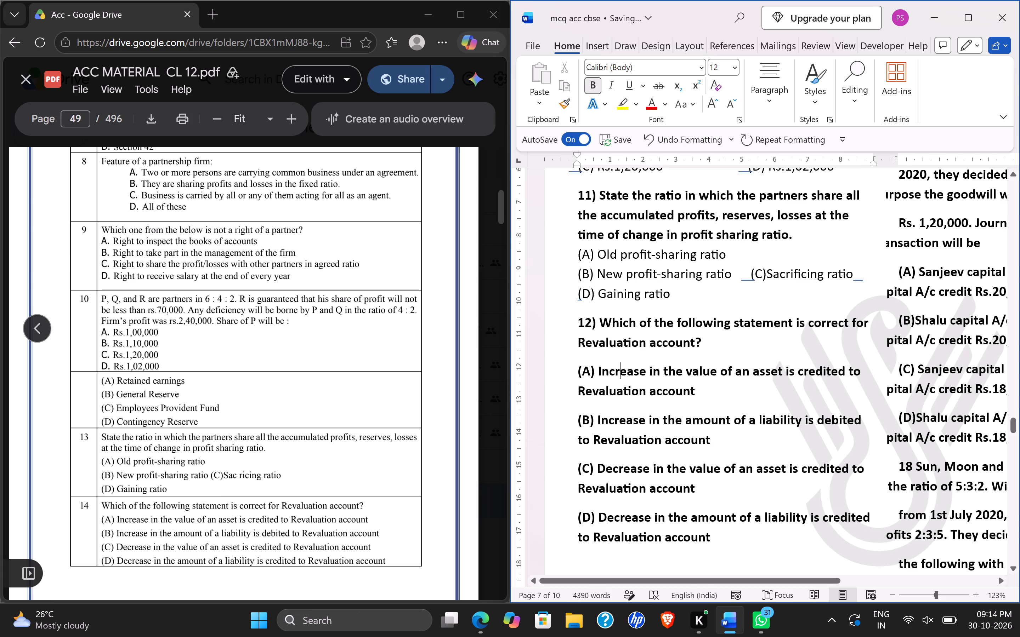
Replace the paragraph breaks before question 12's options (A), (B), (C) and (D) with line breaks so they stack without gaps.
click(572, 368)
key(BackSpace)
key(shift+Return)
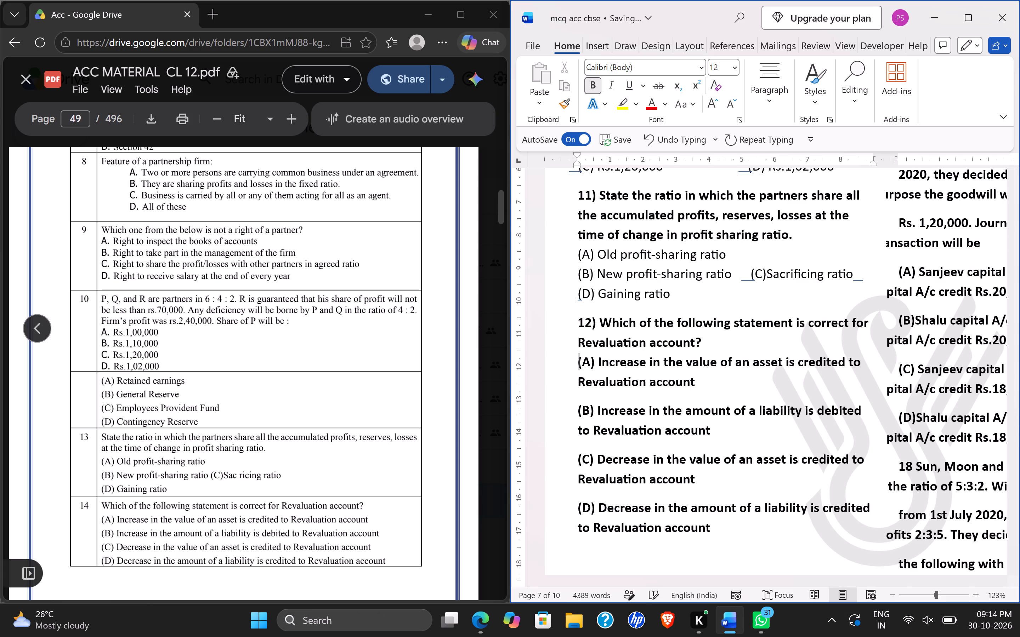
key(Down)
key(Down)
key(backslash)
key(BackSpace)
key(BackSpace)
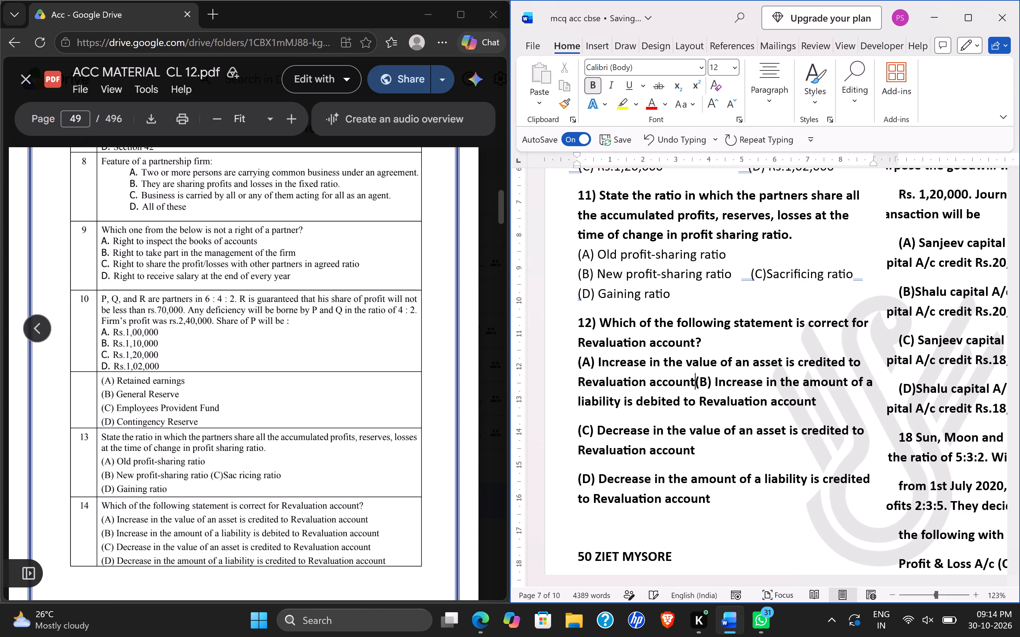
key(shift+Return)
click(575, 445)
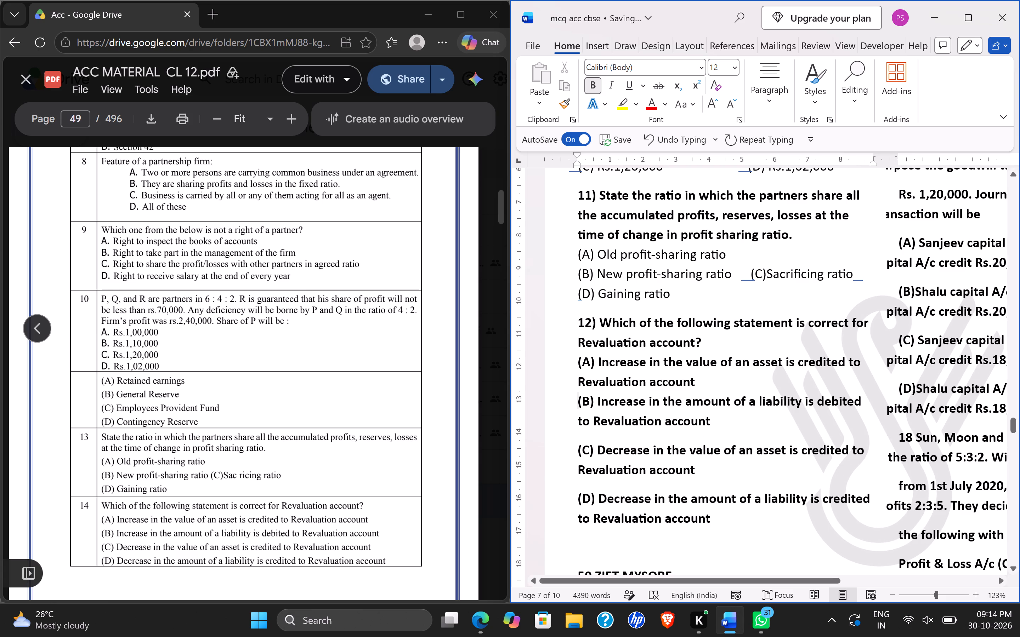
key(BackSpace)
key(shift+Return)
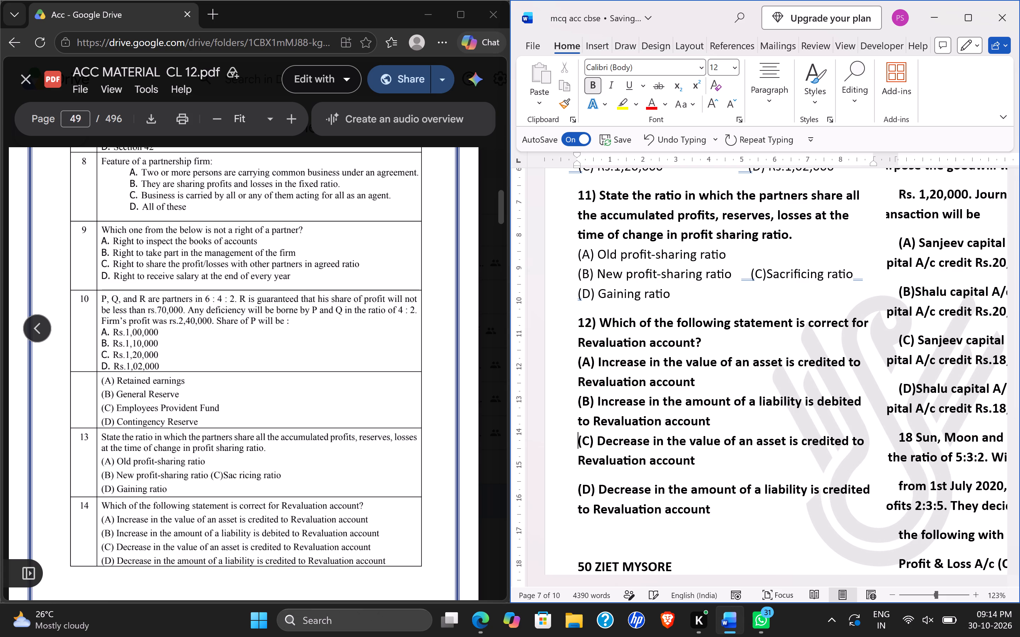
click(576, 488)
key(BackSpace)
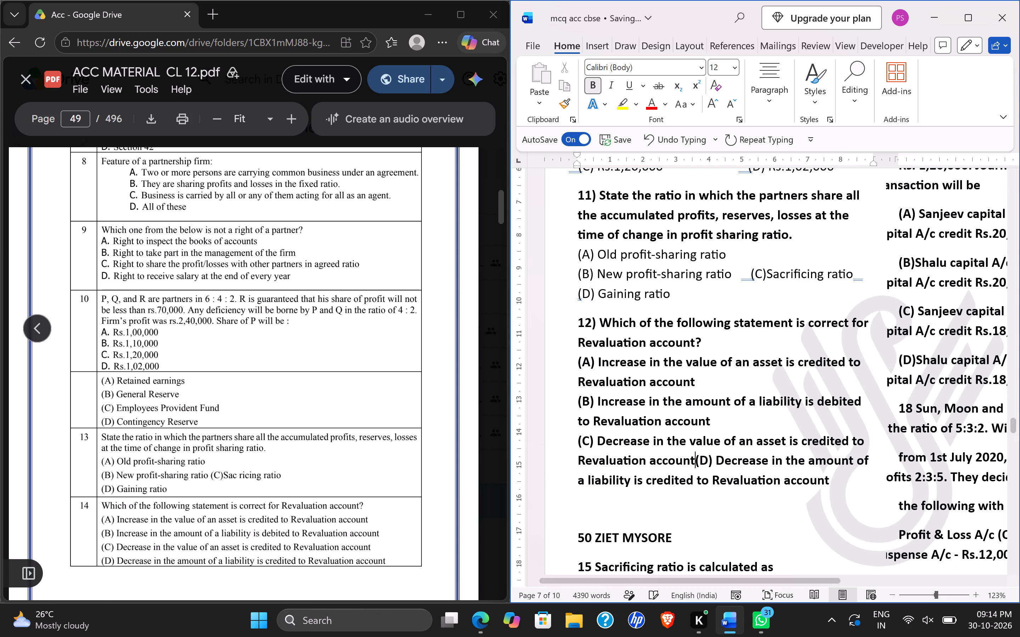
key(shift+Return)
Remove bold from question 12's options (A) to (D), keeping the question text bold.
scroll(576, 488, down, 1)
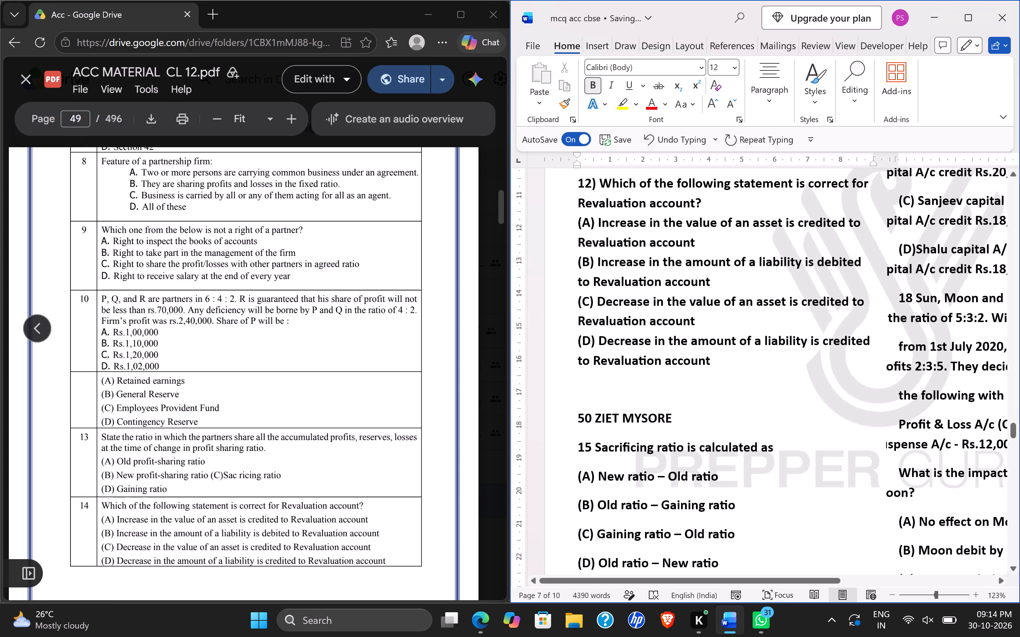
scroll(576, 488, down, 1)
scroll(576, 488, up, 1)
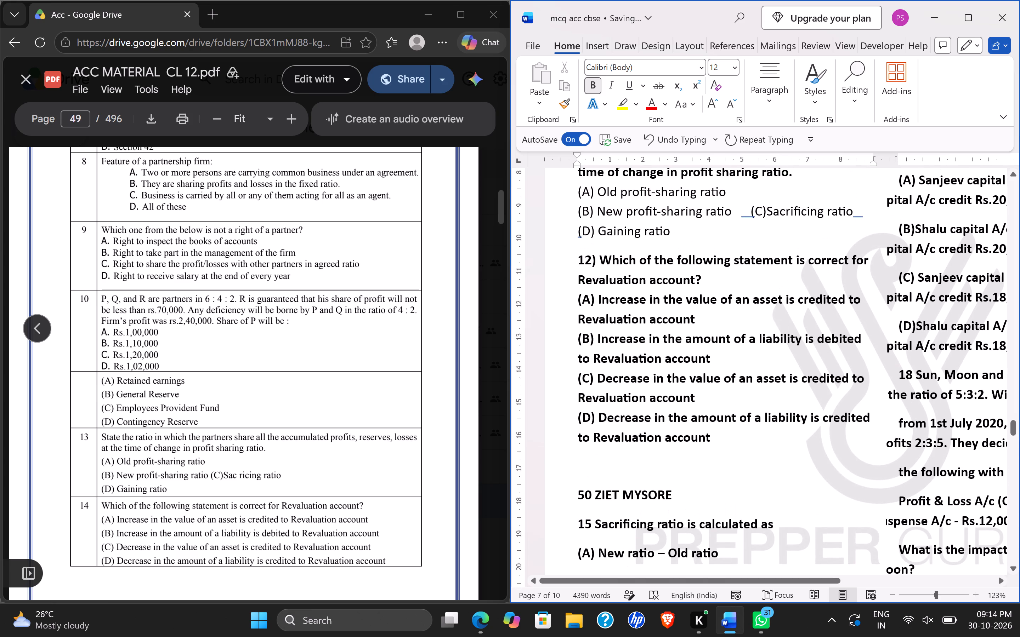
drag(576, 260, 640, 325)
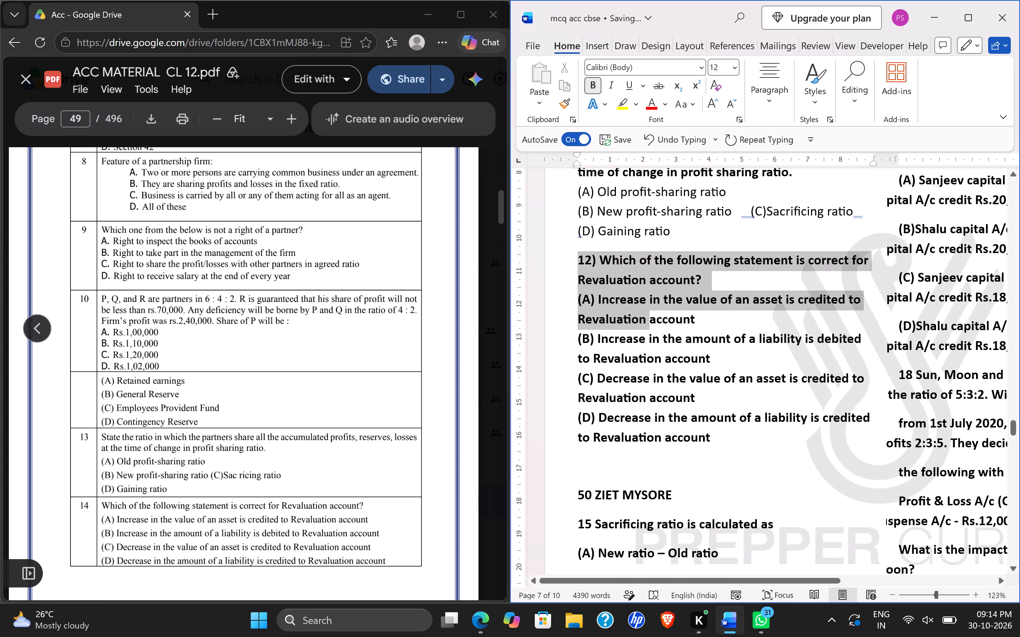
drag(640, 325, 701, 415)
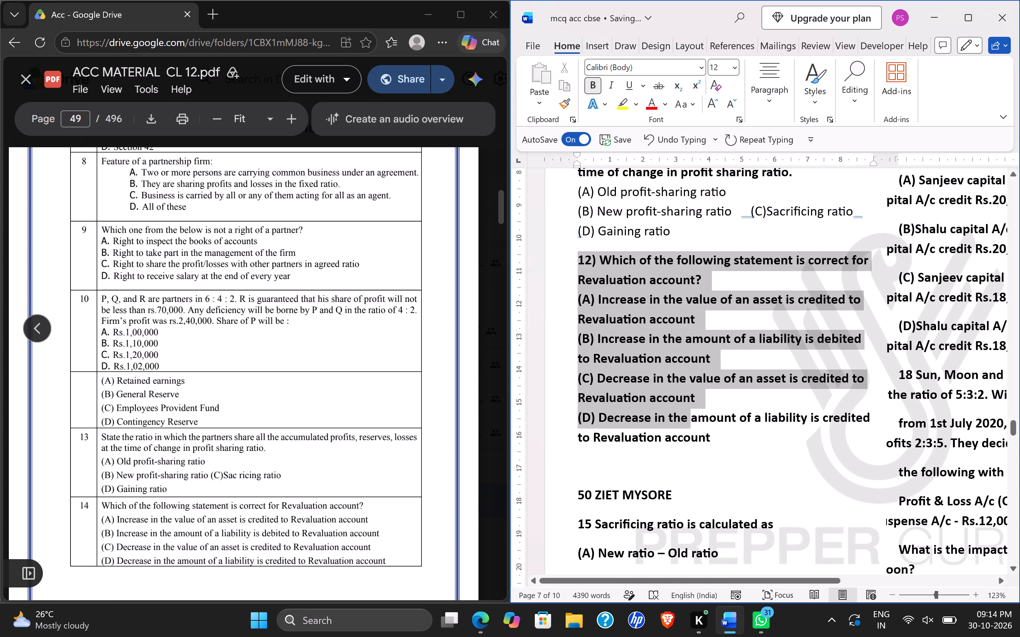
drag(701, 415, 708, 425)
click(663, 335)
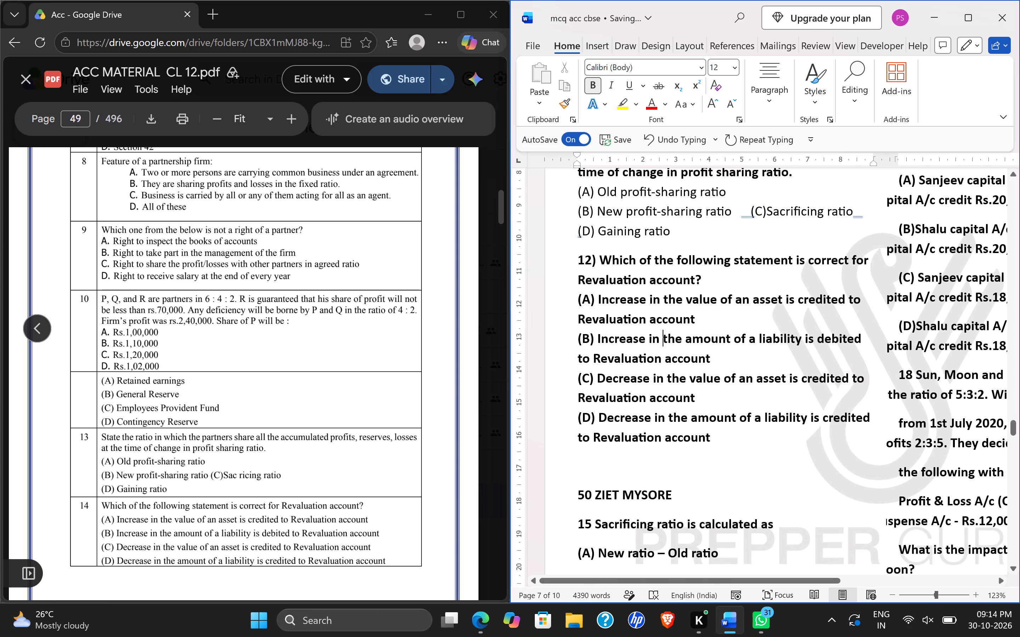
drag(573, 296, 714, 437)
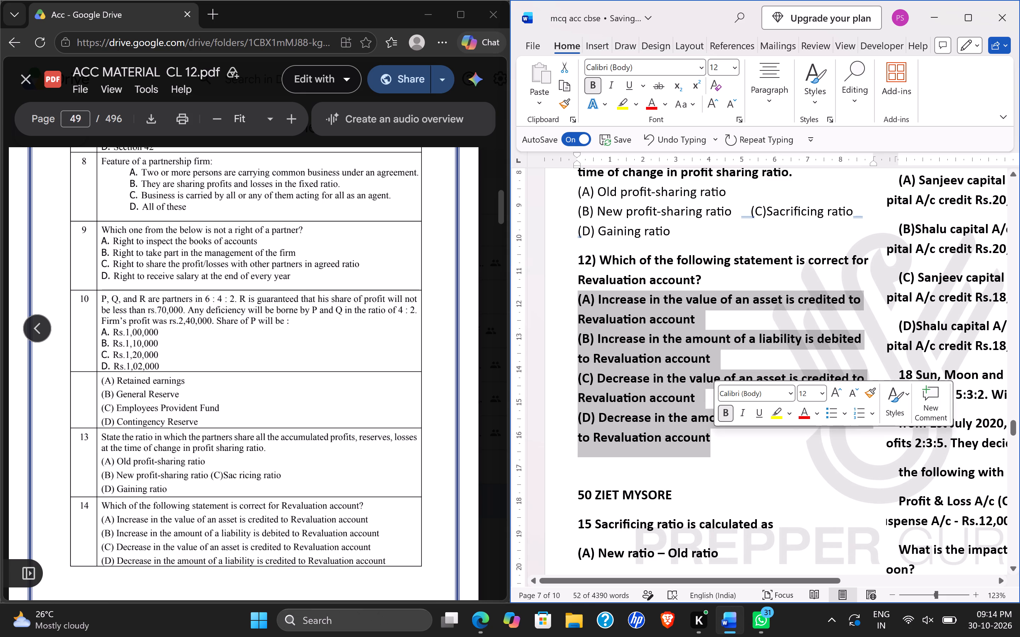
key(ctrl+b)
click(714, 337)
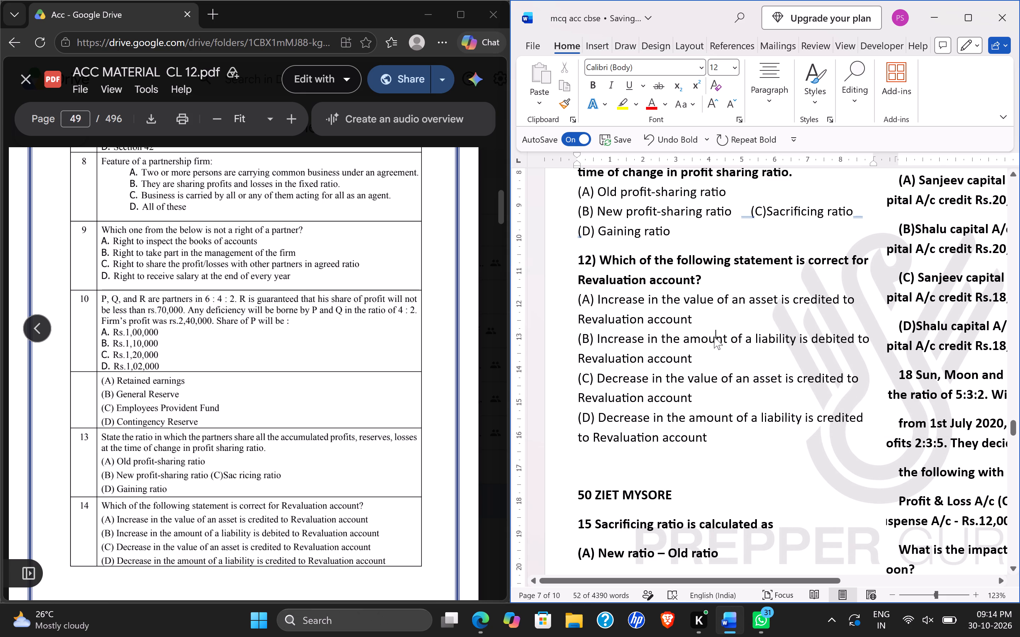
Delete the stray "50 ZIET MYSORE" line above the sacrificing ratio question.
scroll(714, 337, down, 2)
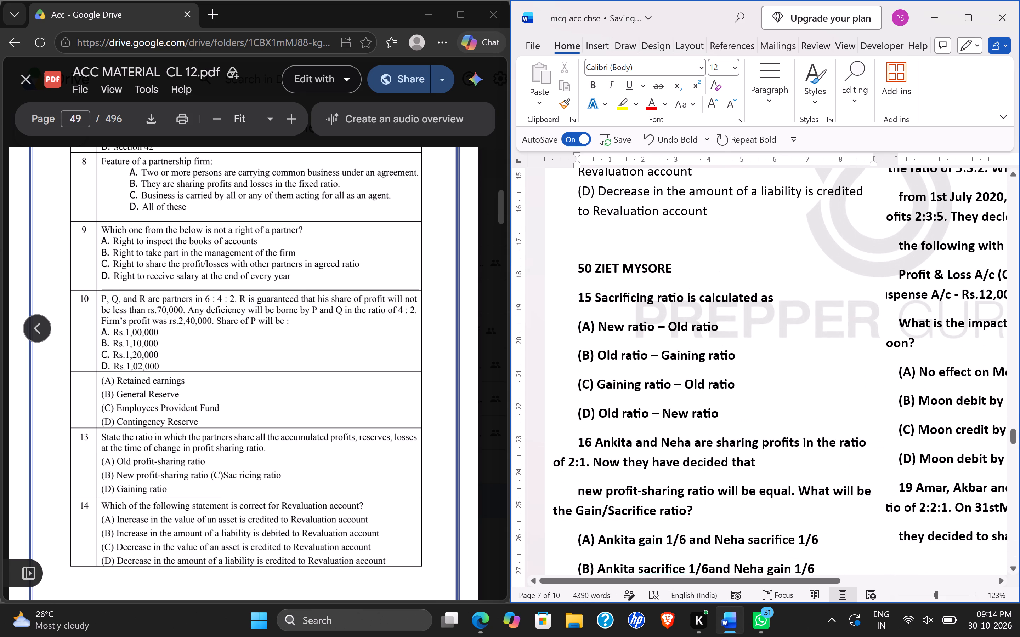
drag(574, 267, 696, 270)
key(BackSpace)
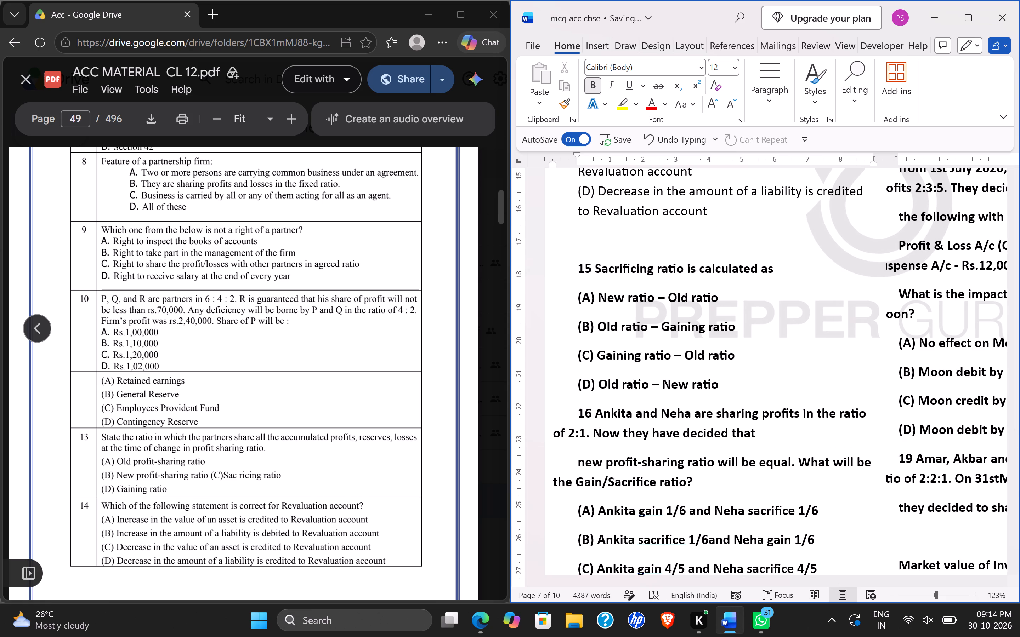
Check the source PDF's next page and delete the empty line between question 12 and "Sacrificing ratio is calculated as".
scroll(356, 329, down, 1)
scroll(614, 283, up, 1)
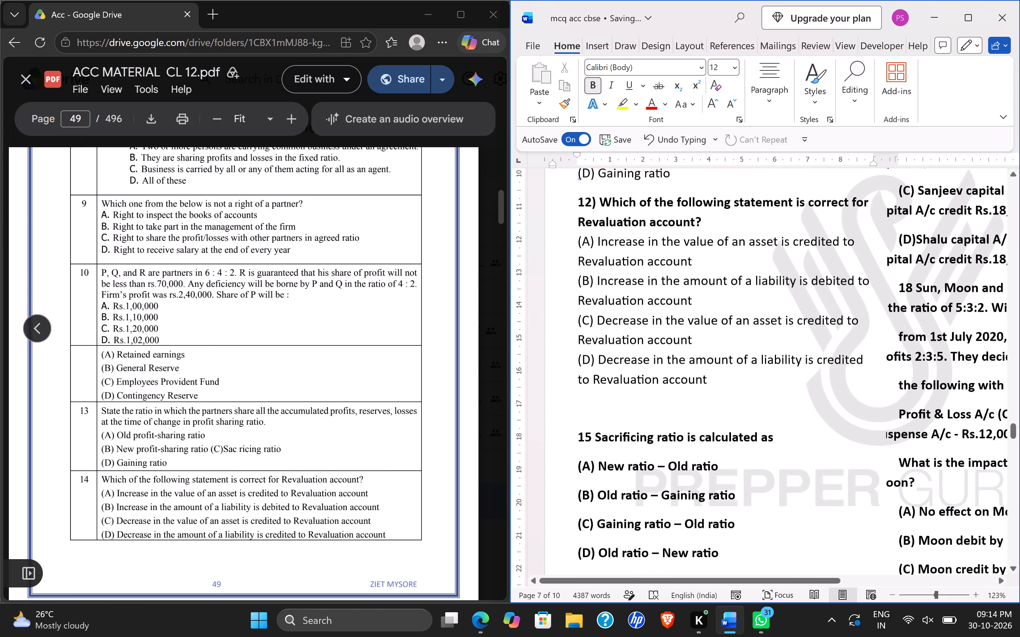
scroll(614, 283, up, 1)
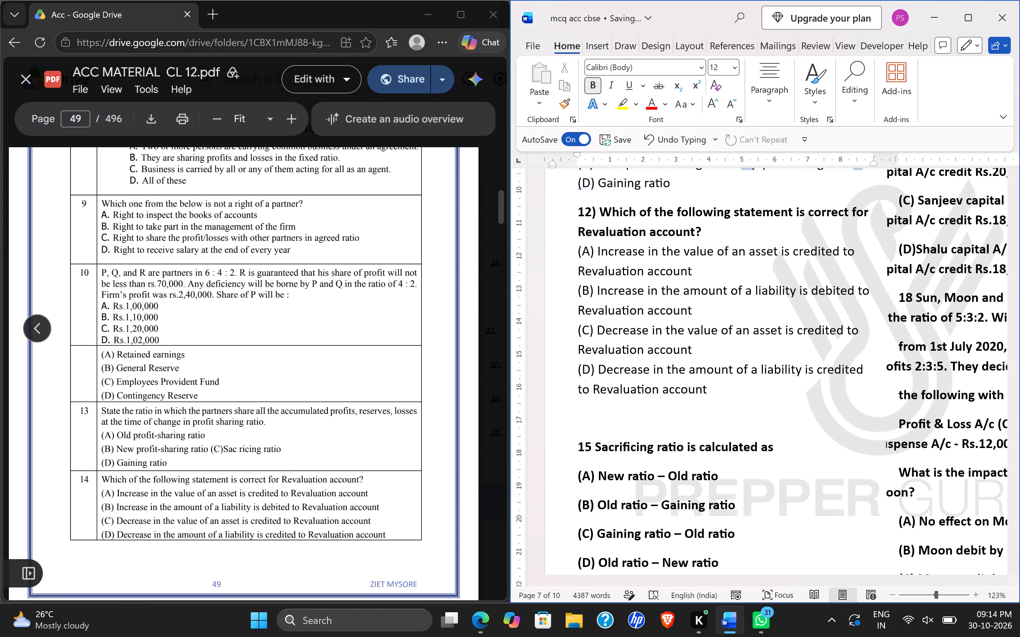
scroll(293, 351, down, 3)
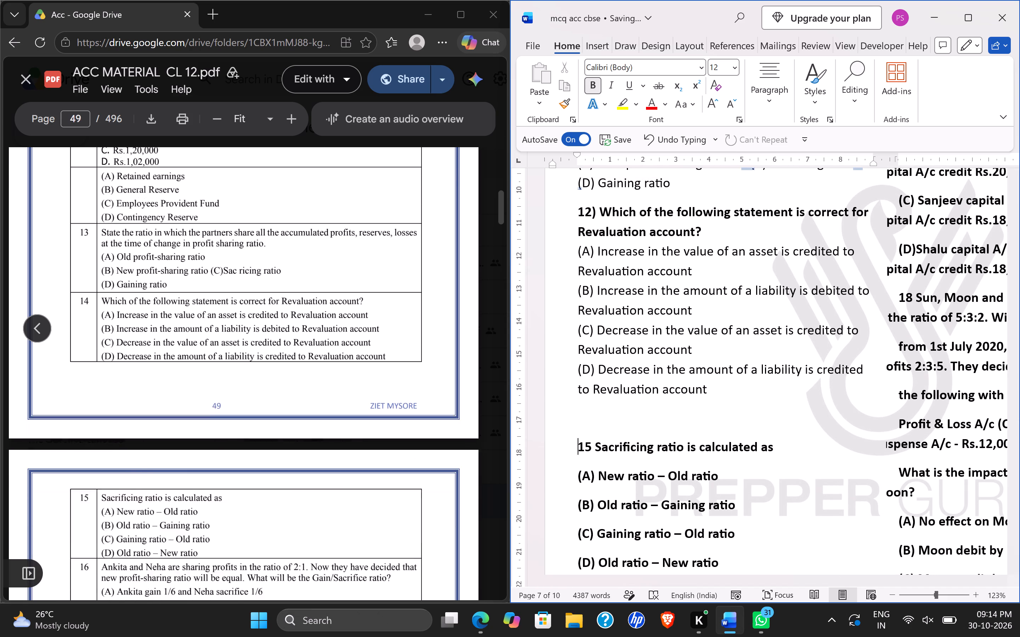
scroll(293, 351, down, 3)
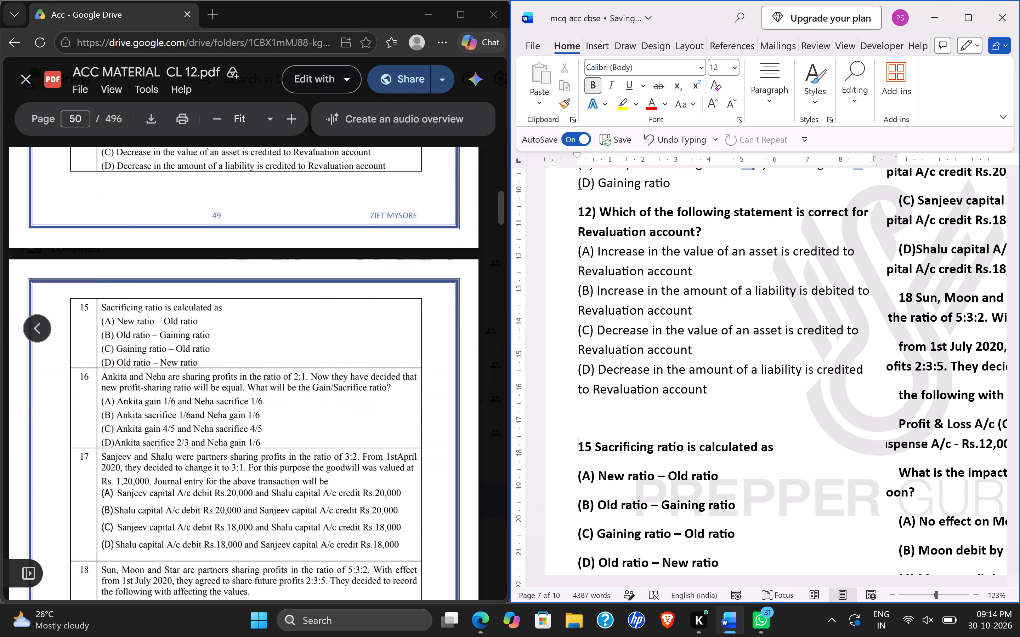
click(584, 434)
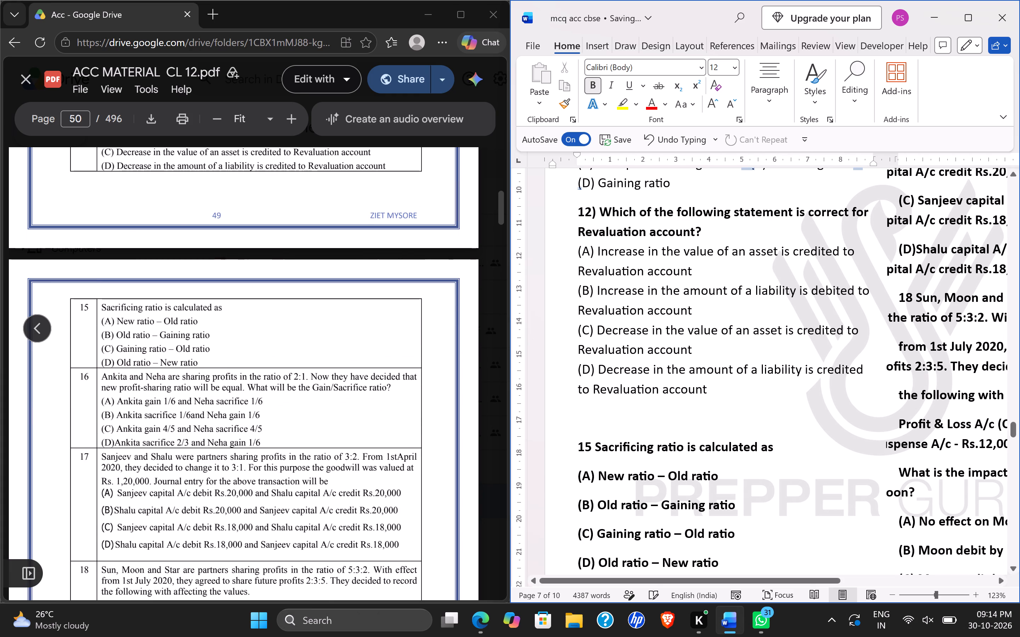
key(BackSpace)
key(BackSpace)
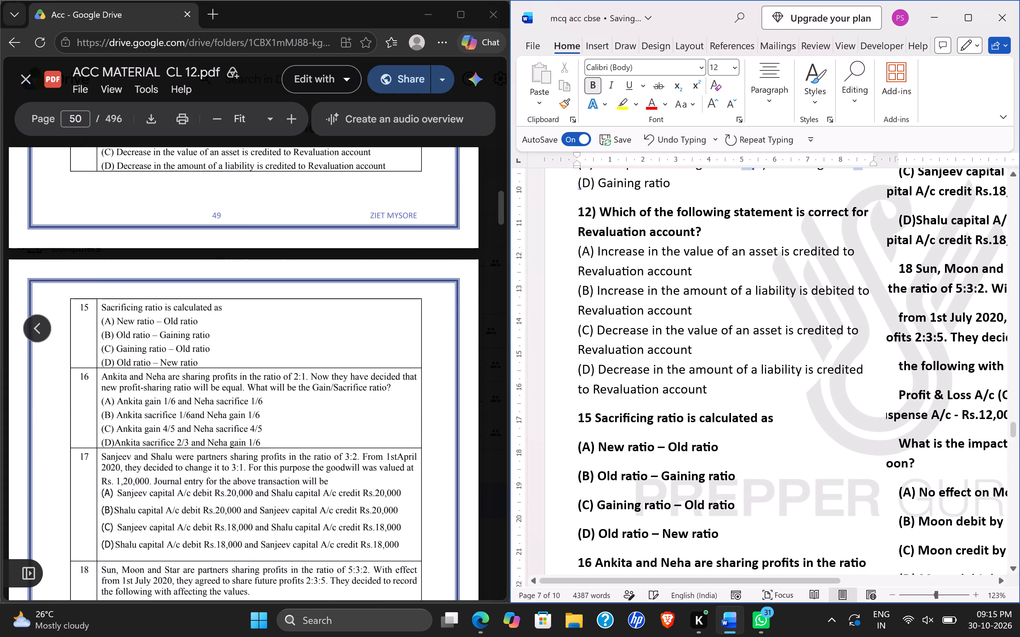
Renumber the question "Sacrificing ratio is calculated as" as "13)".
scroll(618, 348, up, 1)
click(586, 434)
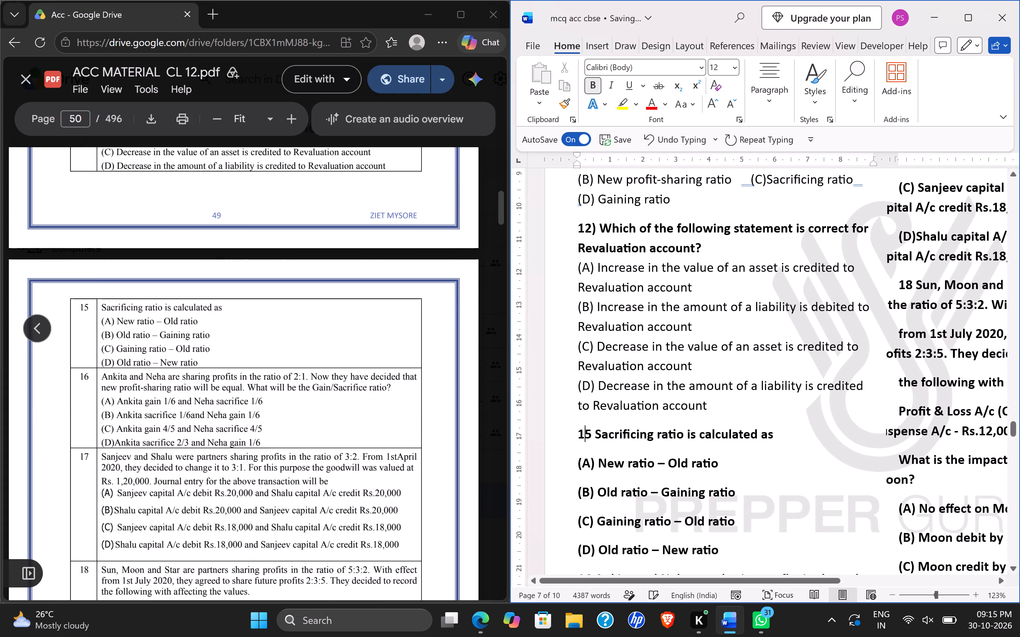
key(Right)
key(BackSpace)
key(3)
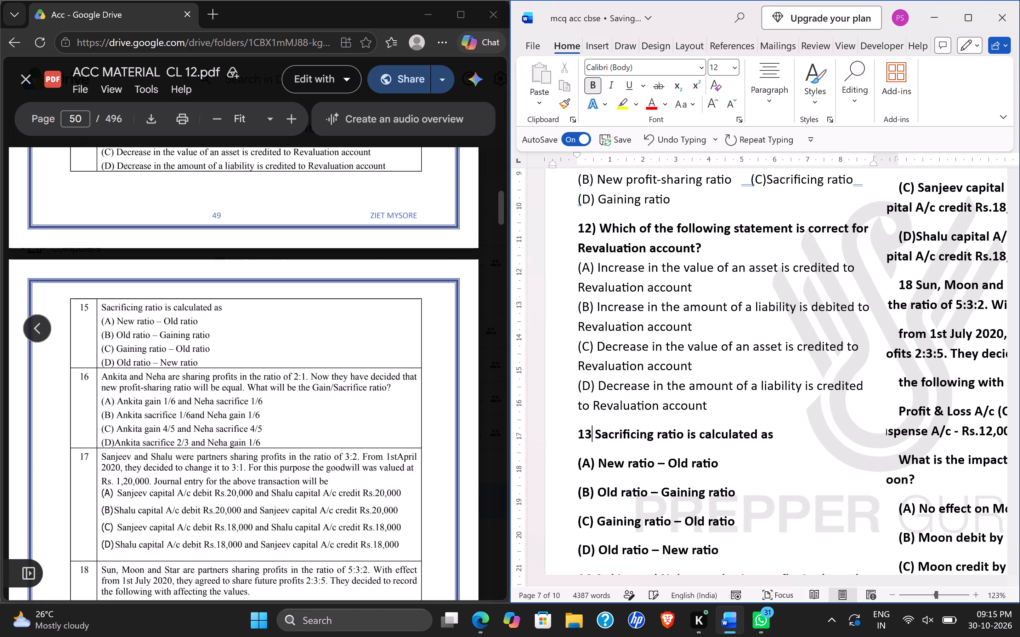
key(shift+parenright)
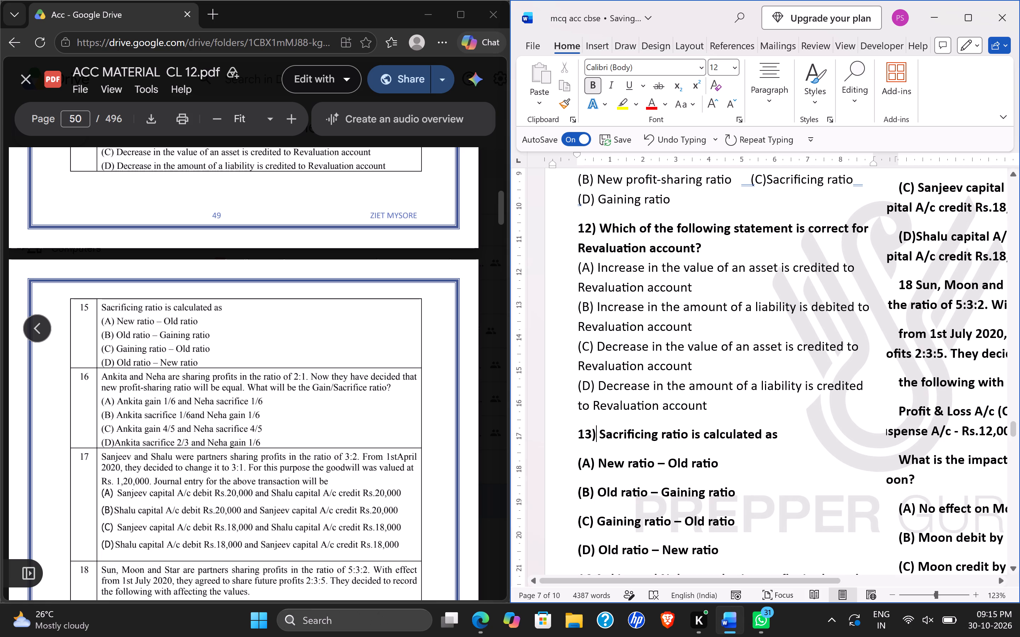
Remove bold from question 13's options (A) to (D).
scroll(647, 429, down, 1)
drag(574, 382, 586, 388)
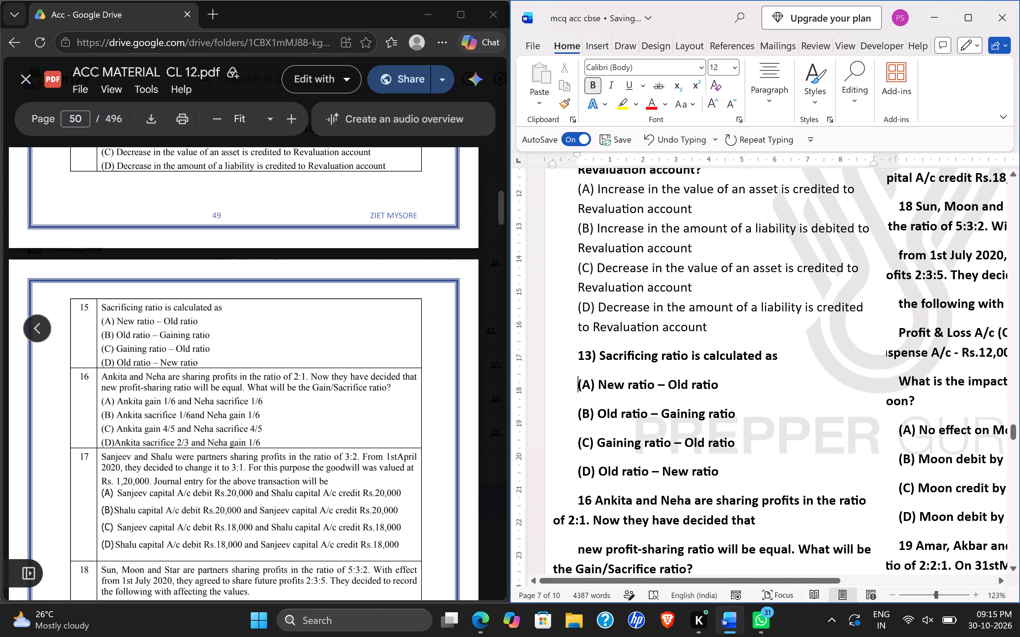
drag(586, 388, 737, 466)
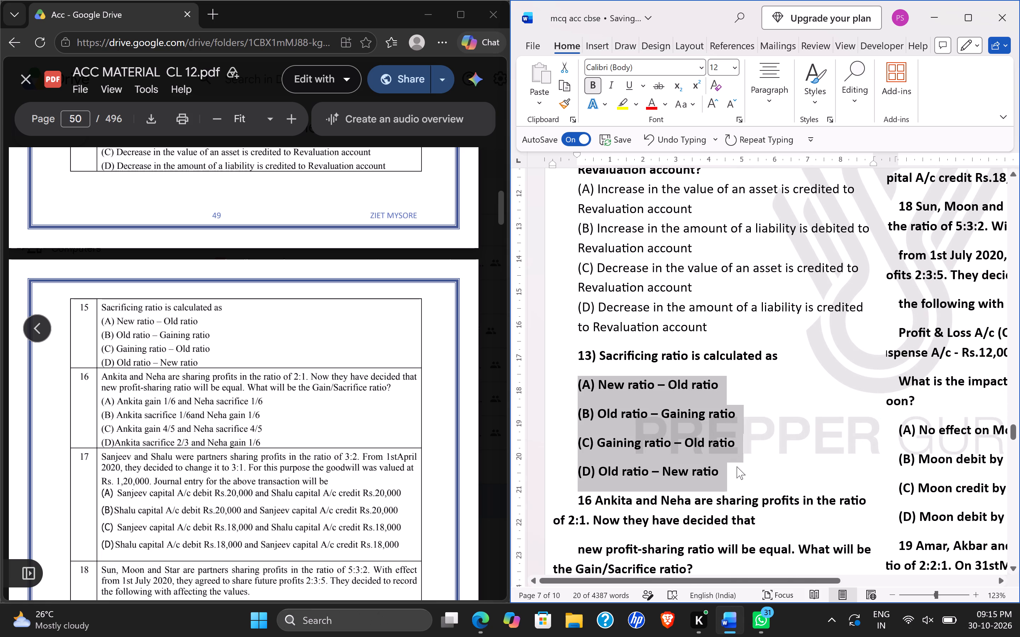
key(ctrl+b)
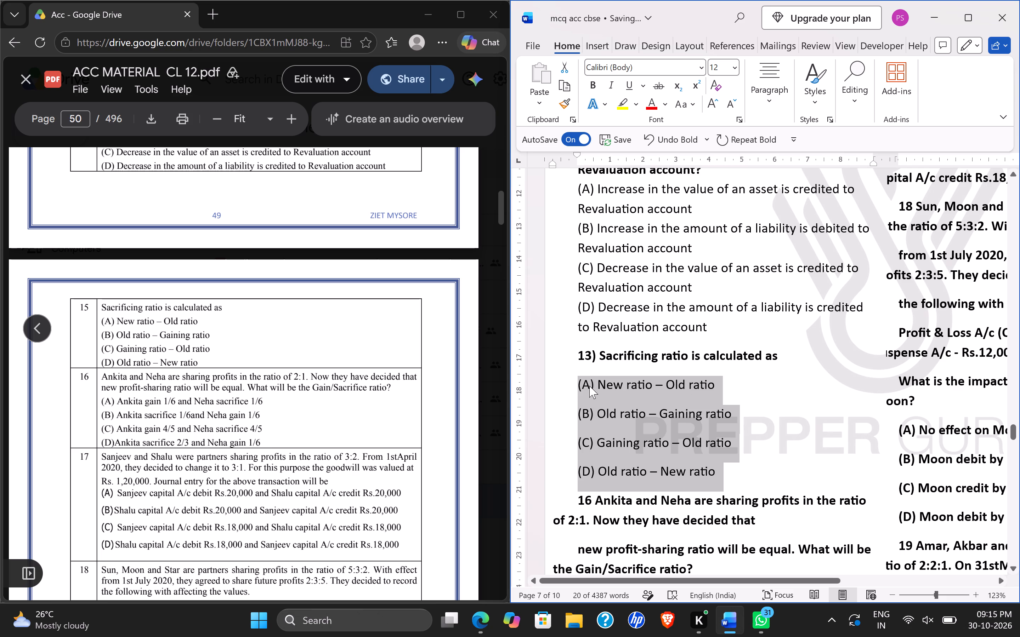
Replace the paragraph break before question 13's option (A) with a line break and pad it with spaces to align under the question.
click(573, 385)
key(BackSpace)
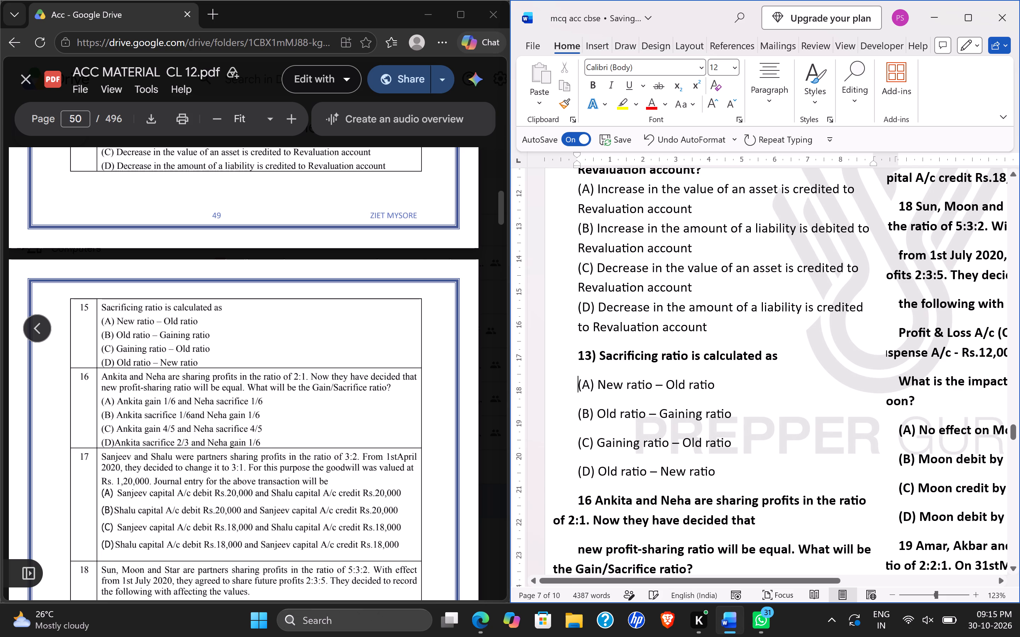
key(BackSpace)
key(shift+Return)
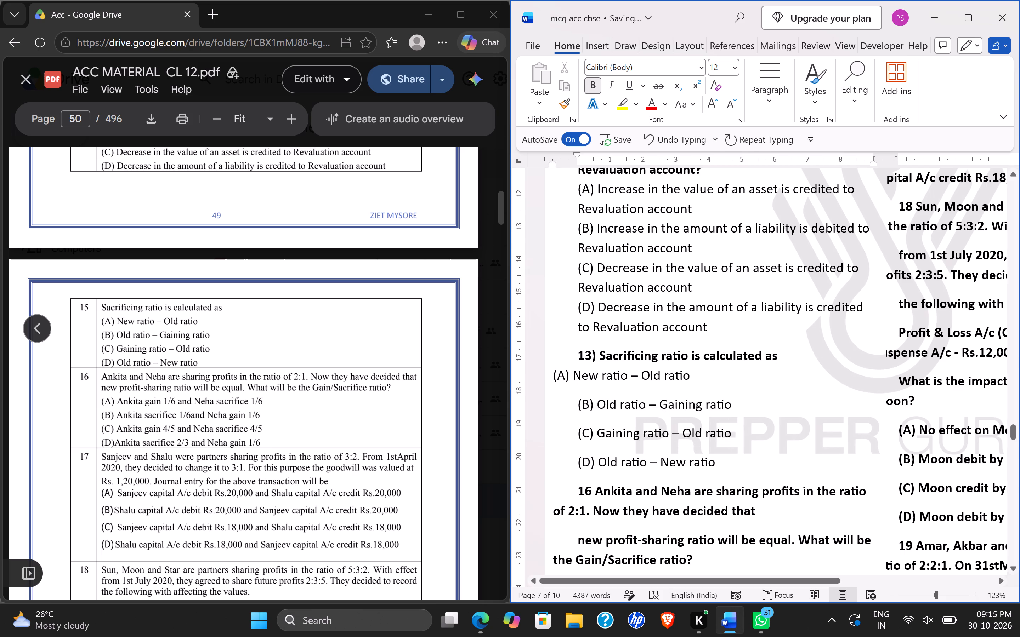
key(space)
key(space)
key(space)
key(space)
key(space)
key(space)
key(space)
key(space)
key(space)
key(space)
key(space)
key(space)
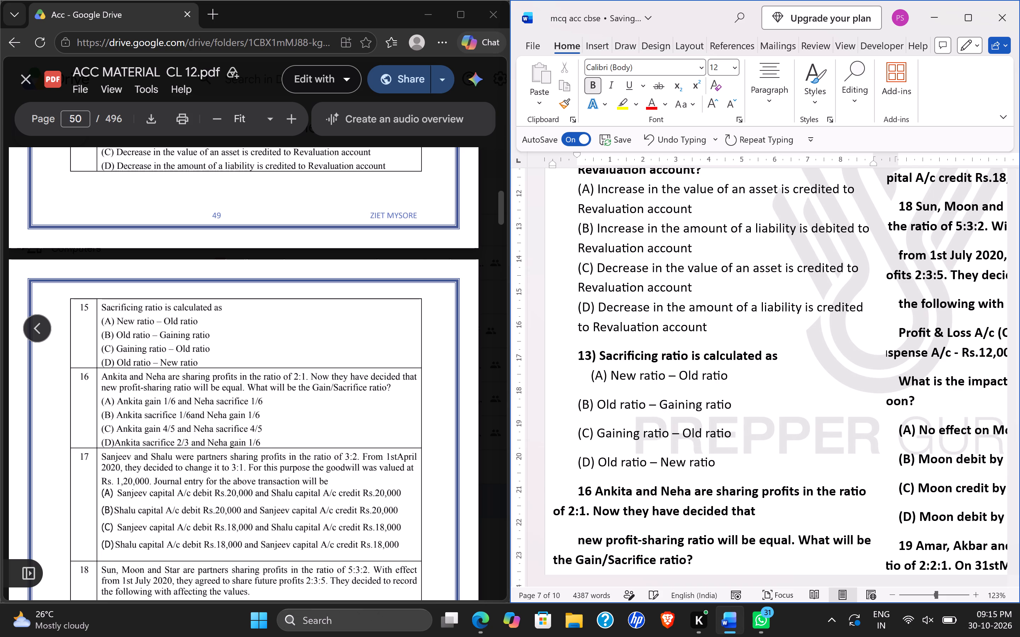
key(BackSpace)
key(BackSpace)
key(BackSpace)
key(BackSpace)
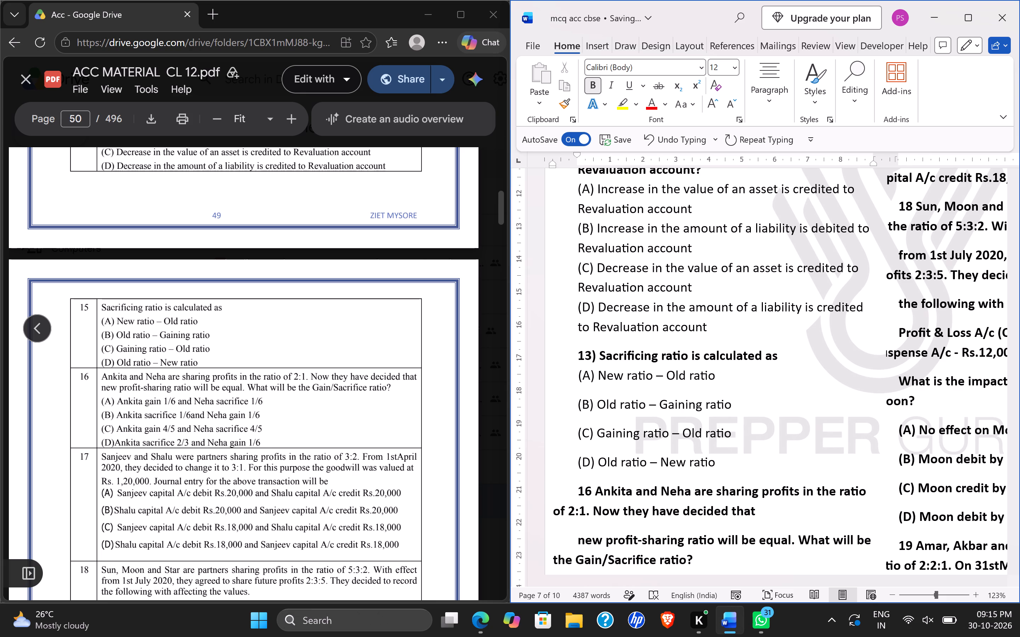
Replace the paragraph break before question 13's option (B) with a line break and pad it with spaces to align under option (A).
click(575, 408)
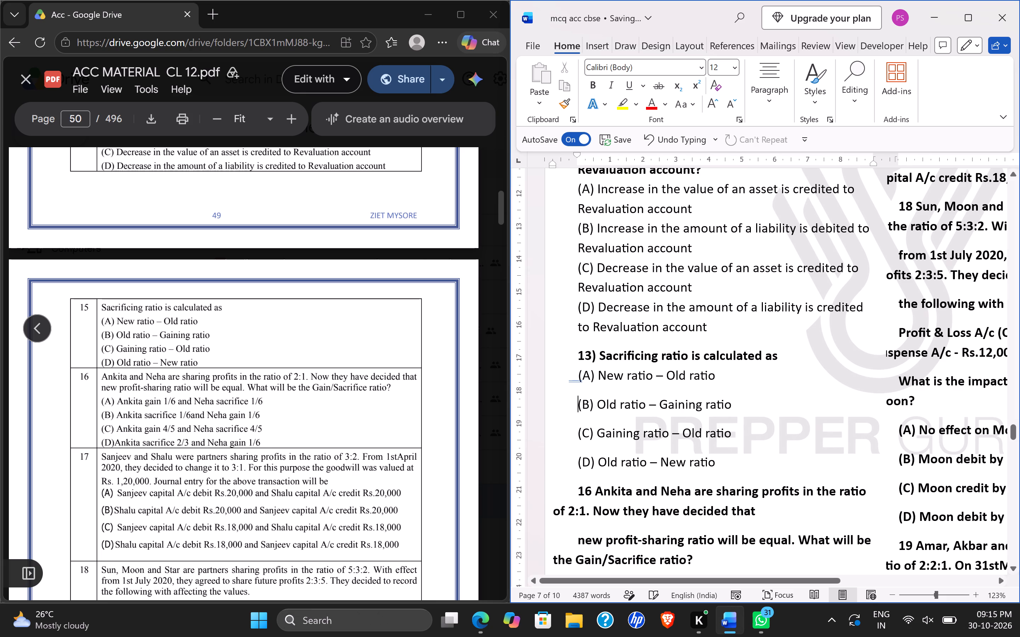
key(BackSpace)
key(BackSpace)
key(shift+Return)
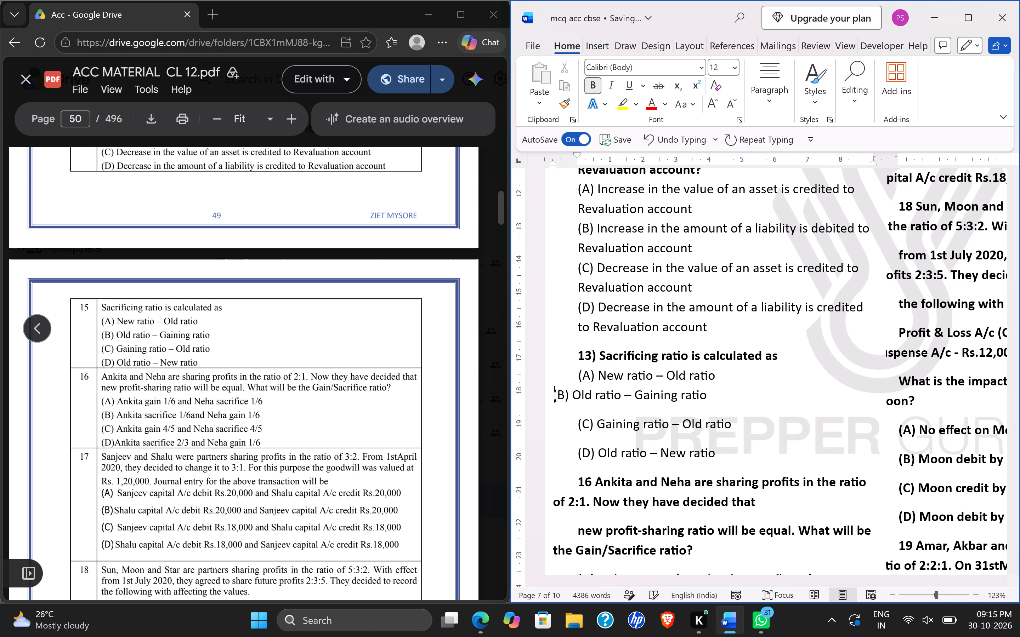
key(space)
key(space)
key(space)
key(space)
key(space)
key(space)
key(space)
key(space)
key(space)
key(space)
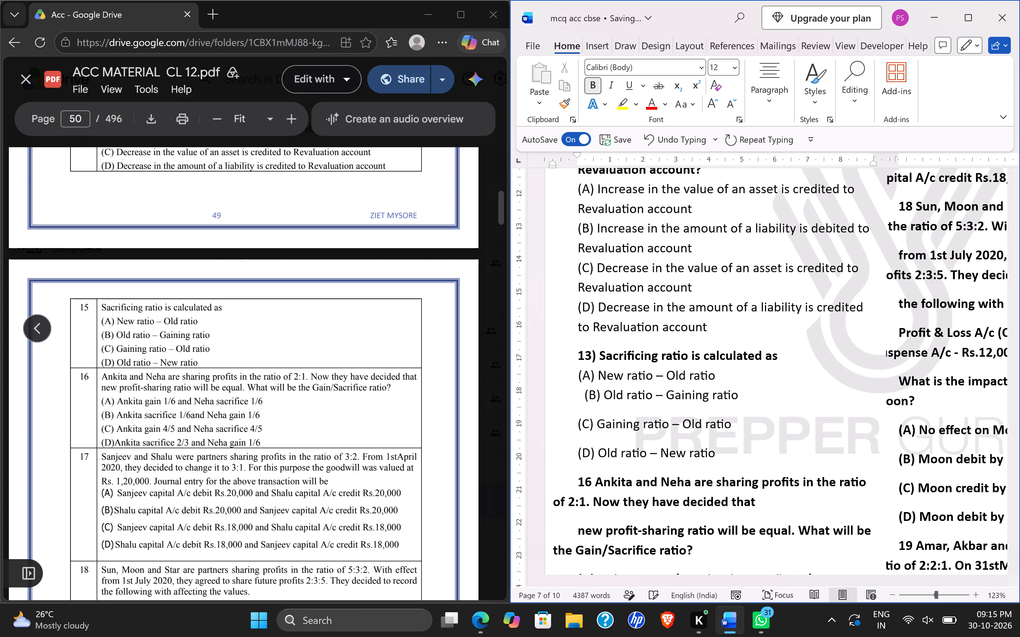
key(BackSpace)
key(BackSpace)
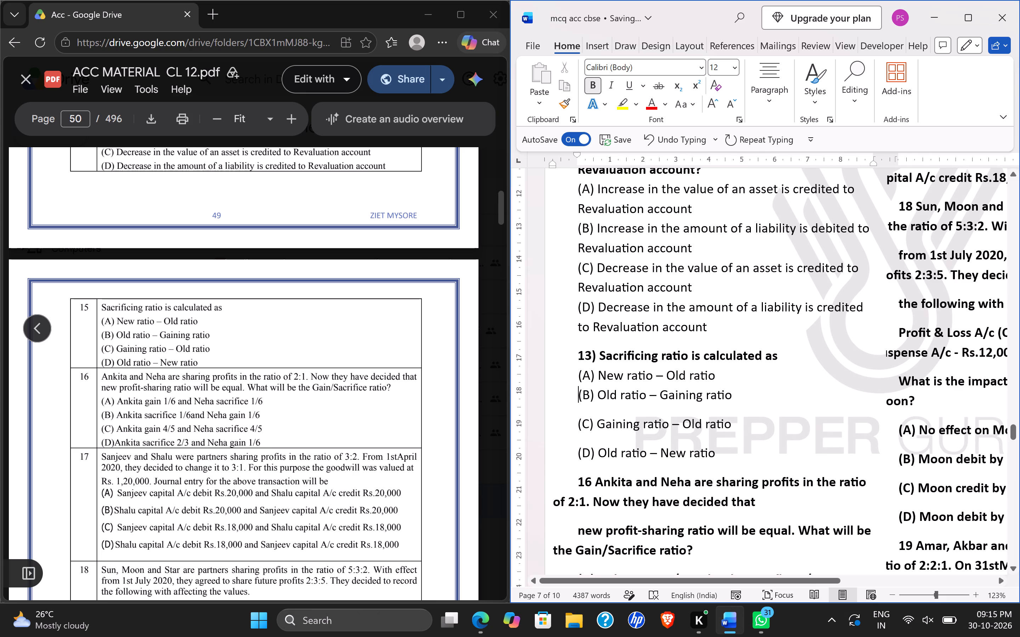
Replace the paragraph break before question 13's option (C) with a line break.
click(577, 430)
key(BackSpace)
key(BackSpace)
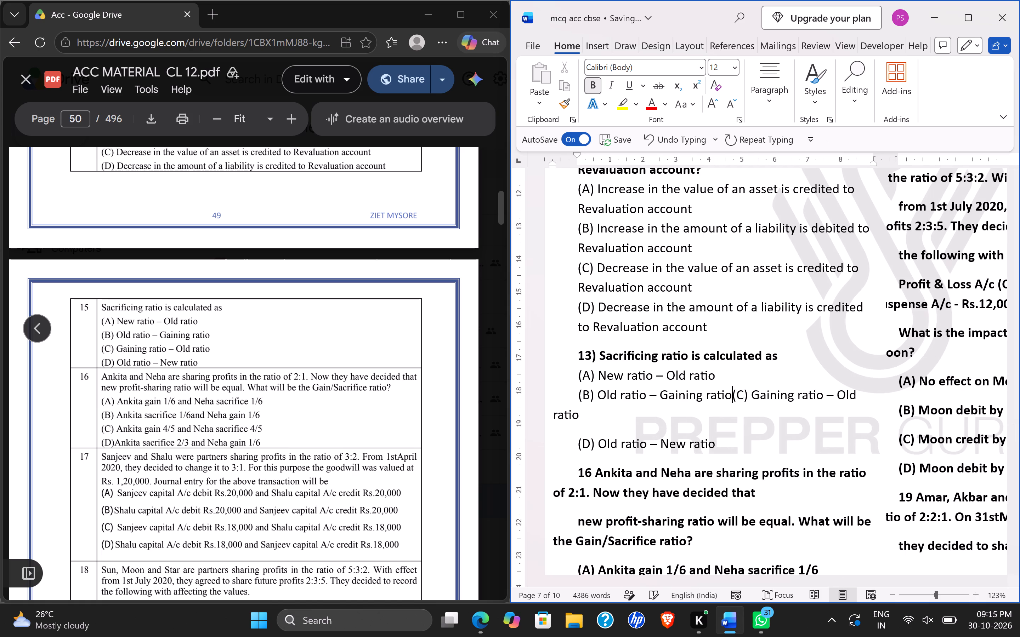
key(shift+Return)
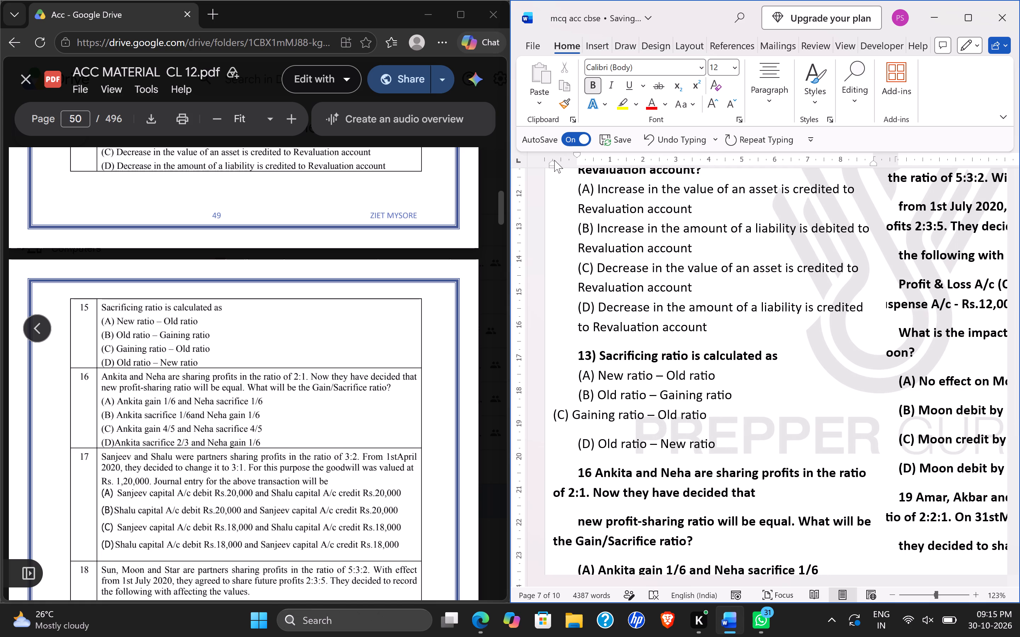
Set question 13's left and first-line indents to the same point, in line with question 12's text.
drag(553, 163, 572, 167)
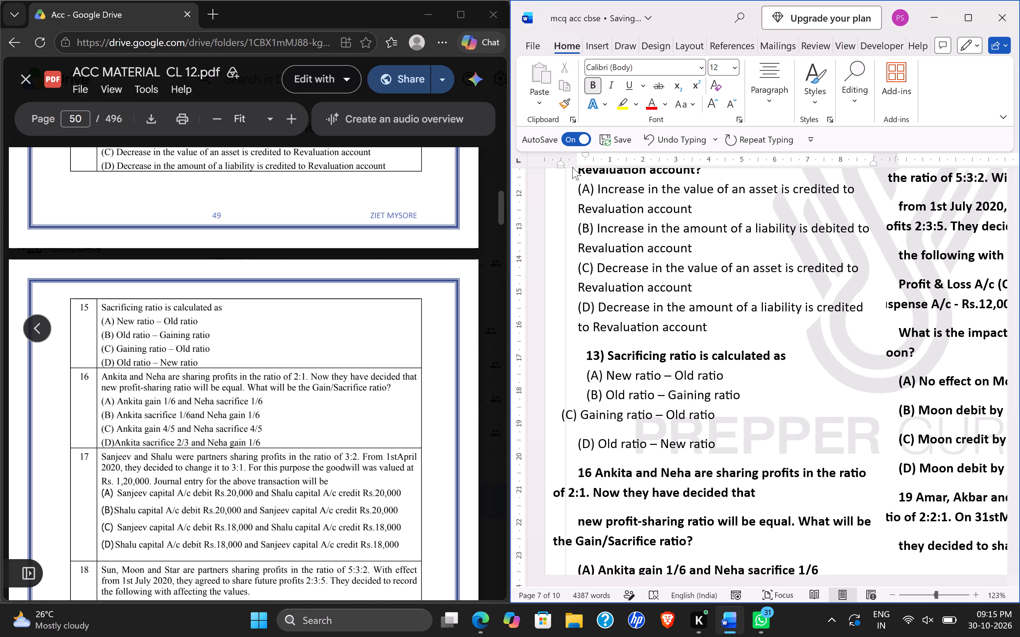
drag(572, 167, 575, 168)
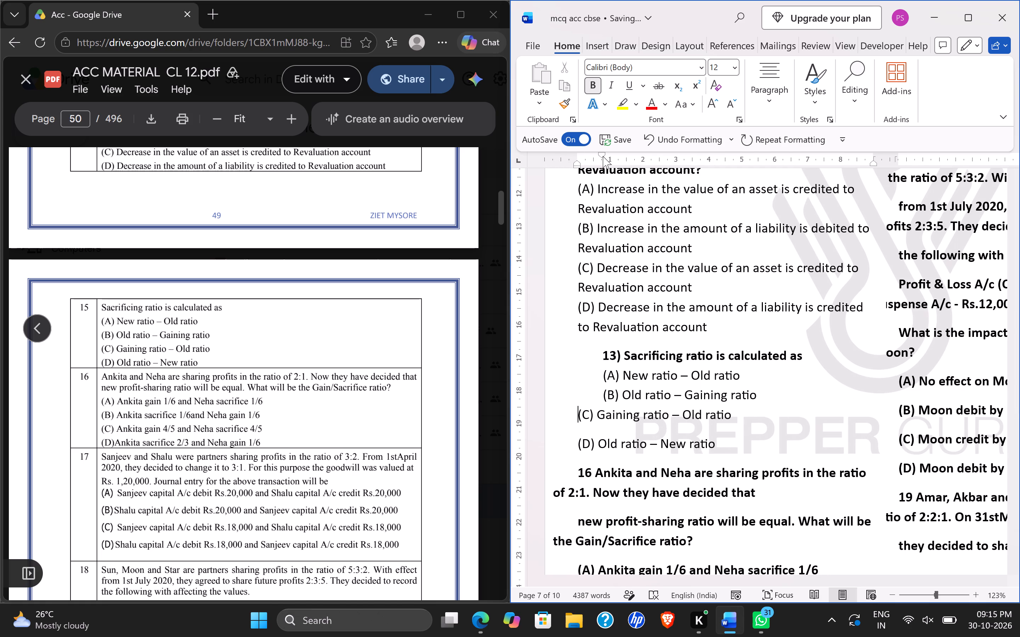
drag(603, 156, 578, 154)
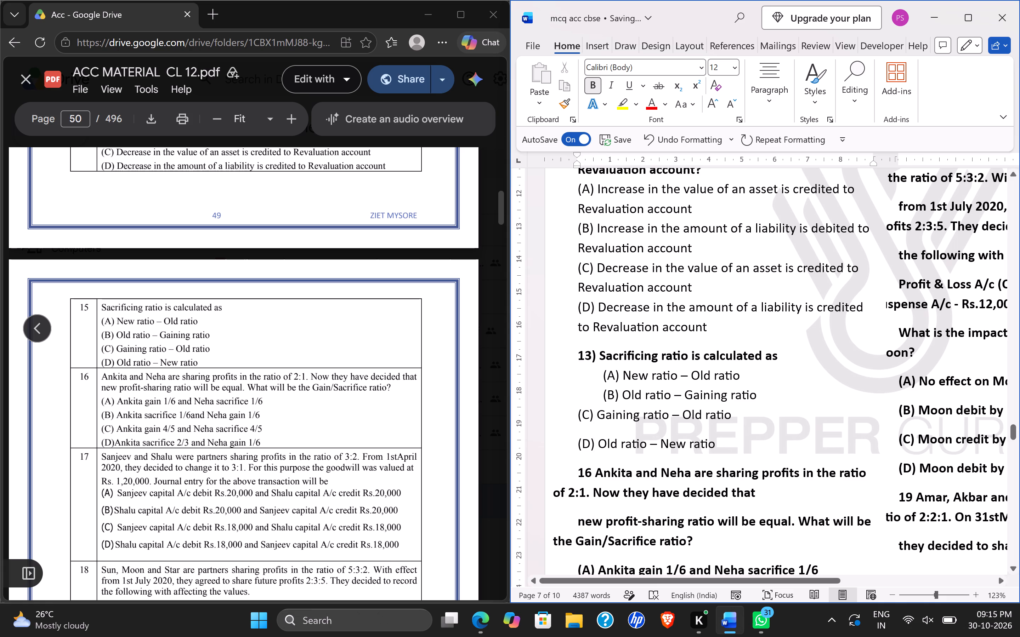
Delete the padding spaces before question 13's option (B) so it lines up with option (C).
click(604, 389)
key(BackSpace)
key(BackSpace)
key(BackSpace)
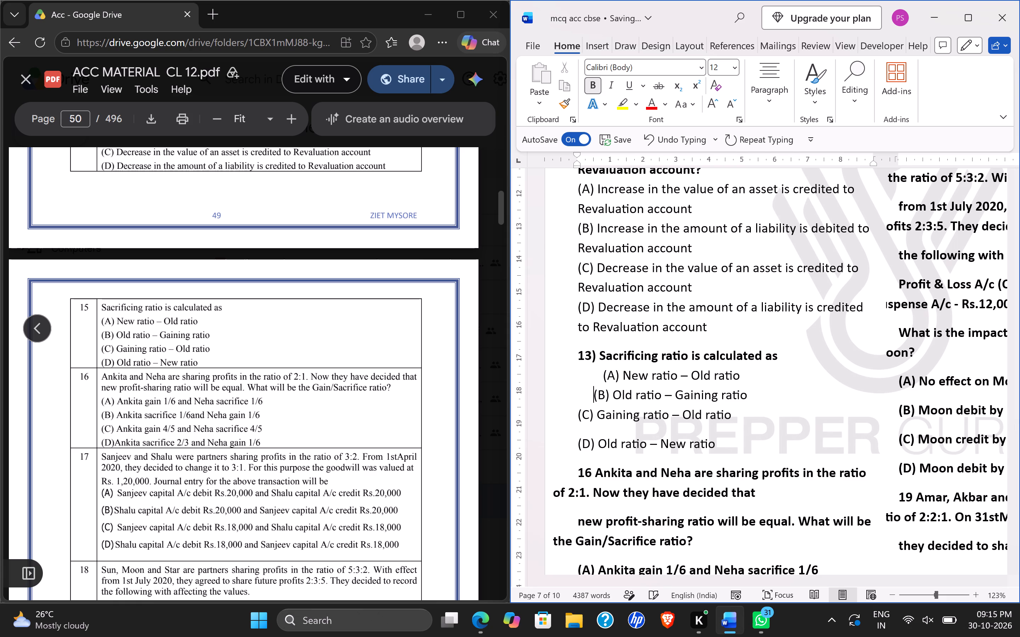
key(BackSpace)
key(BackSpace)
key(BackSpace)
key(BackSpace)
key(BackSpace)
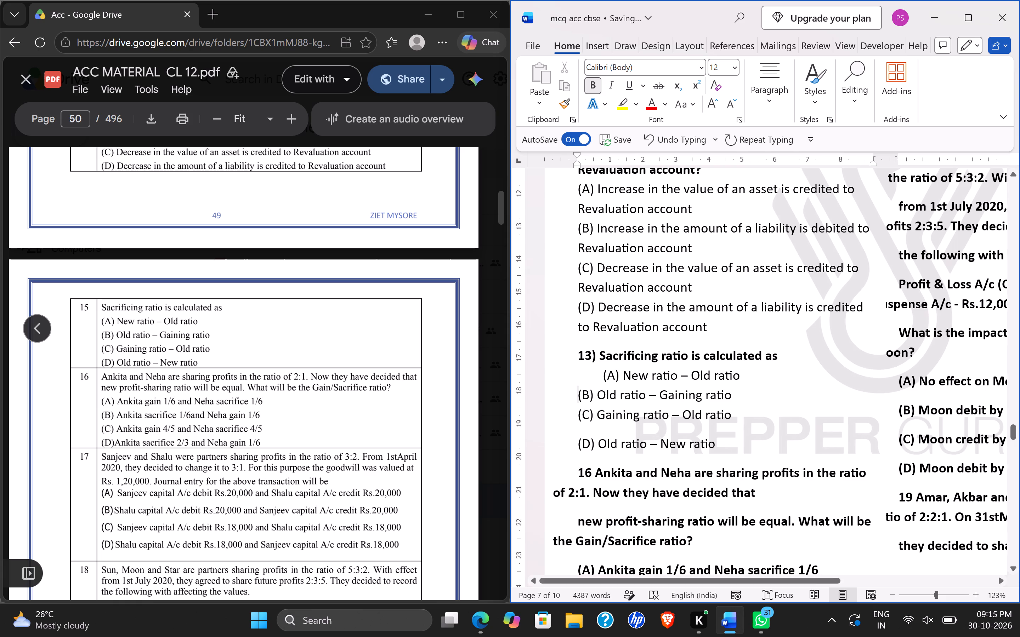
Delete the padding spaces before question 13's option (A), keeping it on its own line through a line break.
click(600, 377)
key(Right)
key(BackSpace)
key(BackSpace)
key(BackSpace)
key(BackSpace)
key(BackSpace)
key(BackSpace)
key(BackSpace)
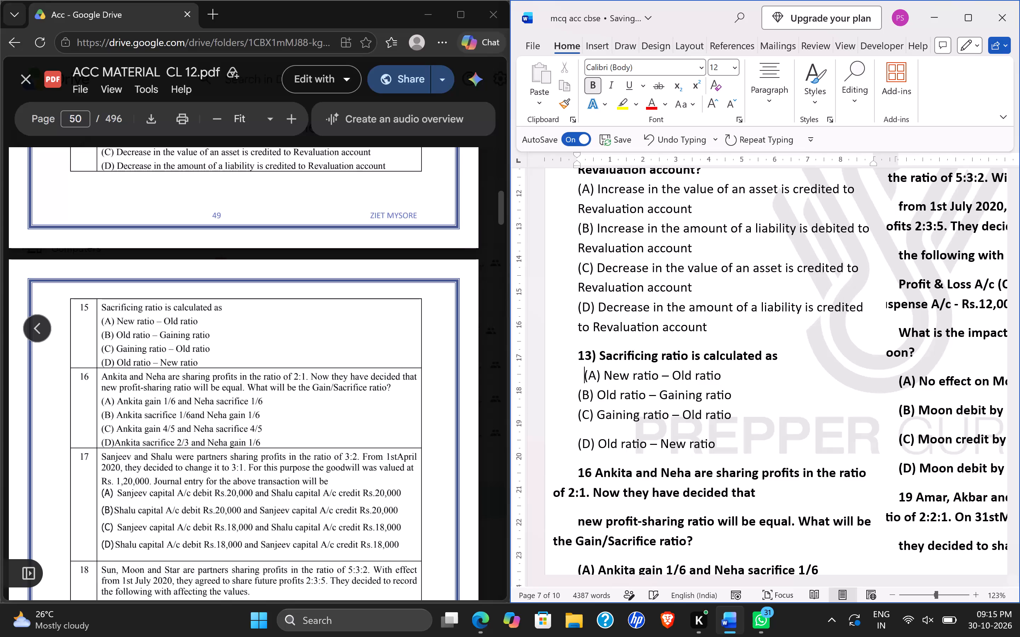
key(BackSpace)
key(BackSpace)
key(shift+Return)
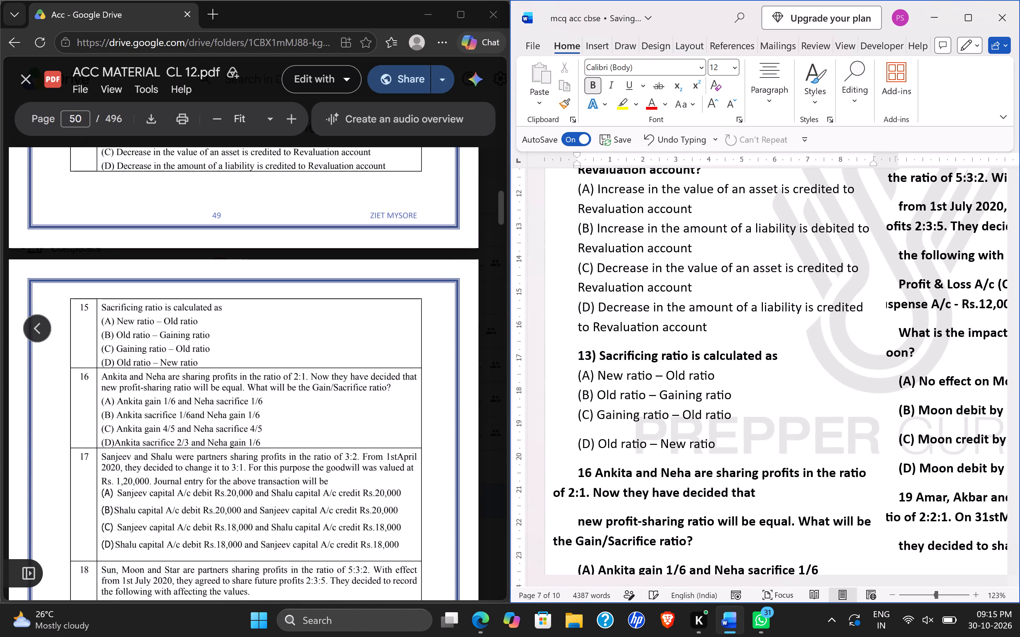
Replace the paragraph break before question 13's option (D) with a line break.
scroll(662, 364, down, 1)
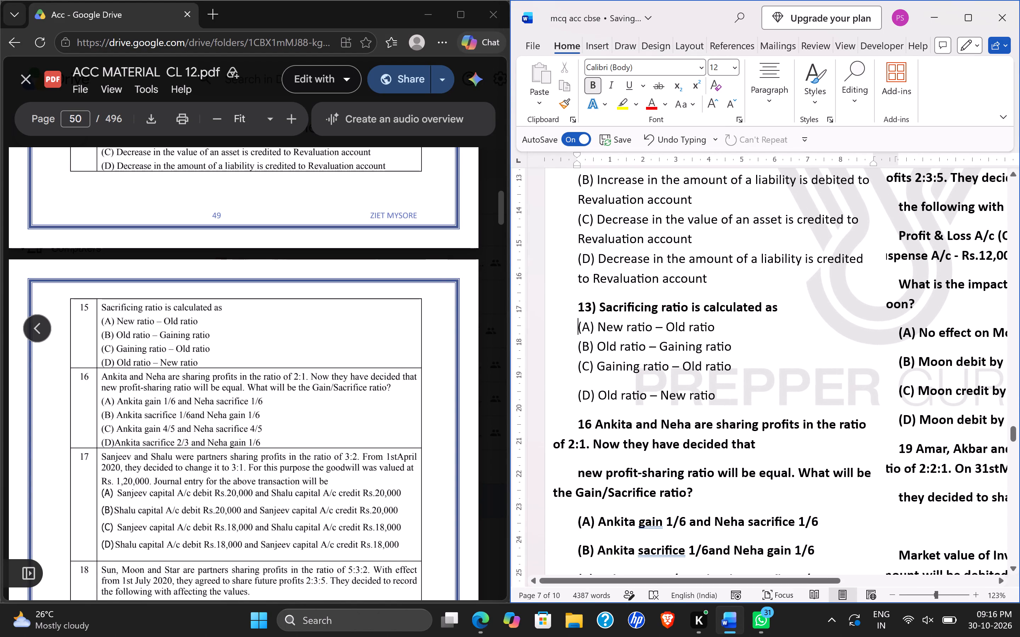
click(576, 398)
key(BackSpace)
key(BackSpace)
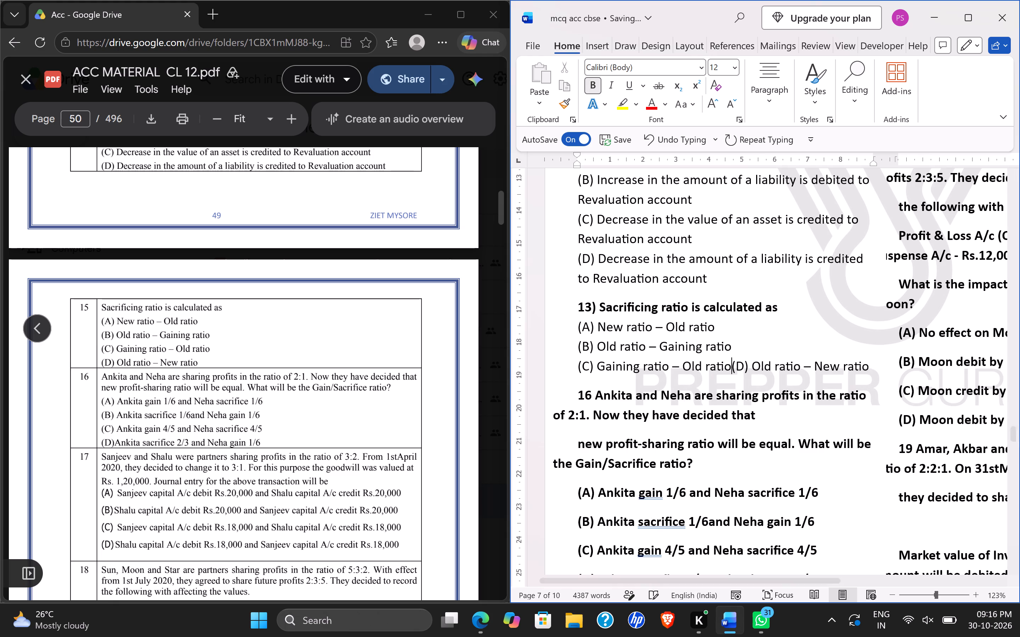
key(shift+Return)
Renumber the question about Ankita and Neha sharing profits as "14)".
scroll(576, 398, down, 1)
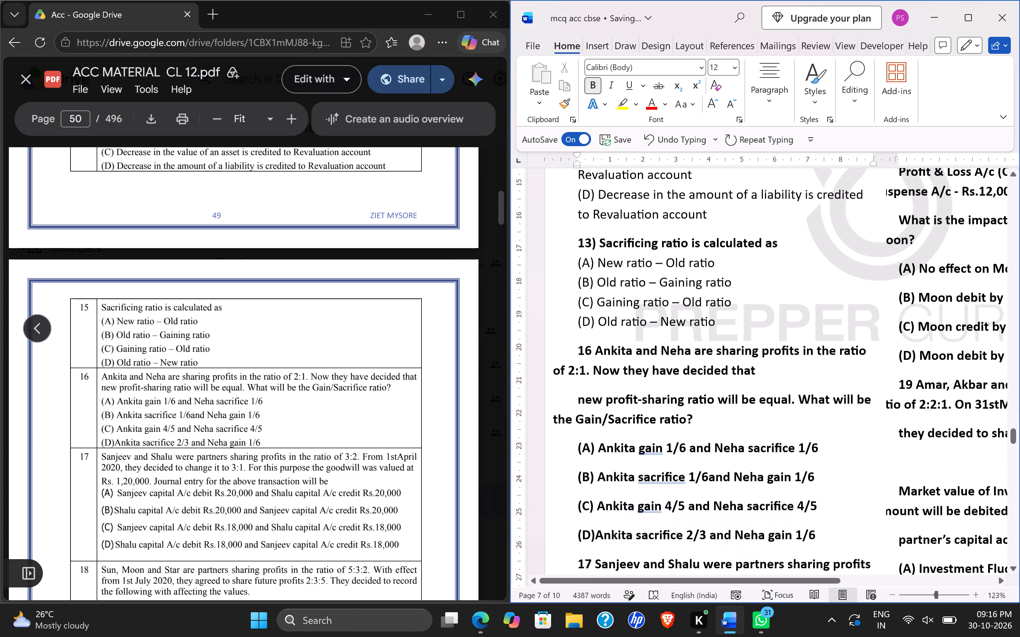
scroll(582, 314, up, 1)
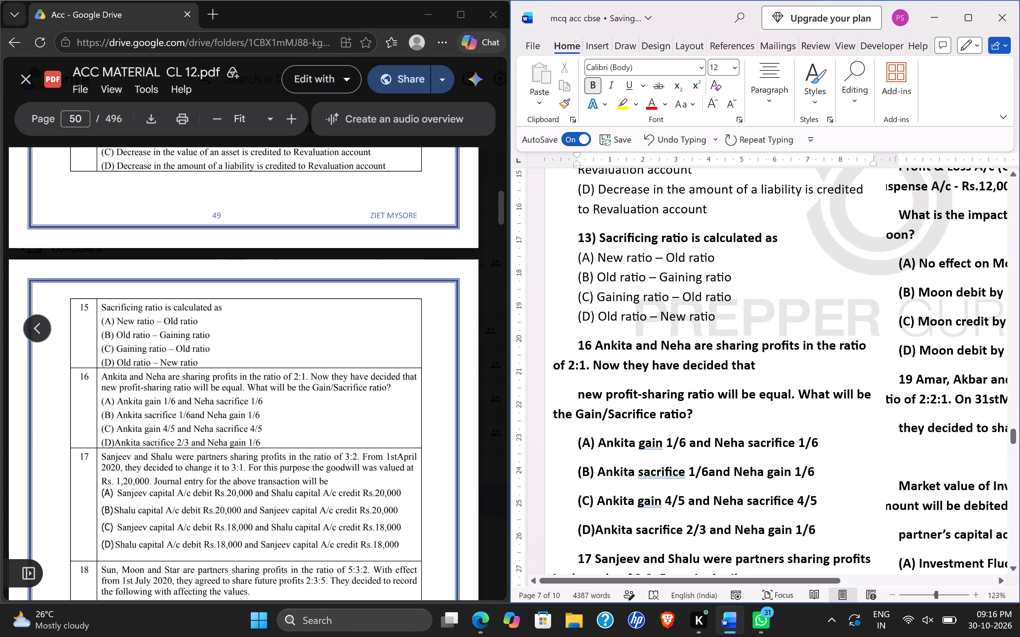
scroll(582, 314, up, 1)
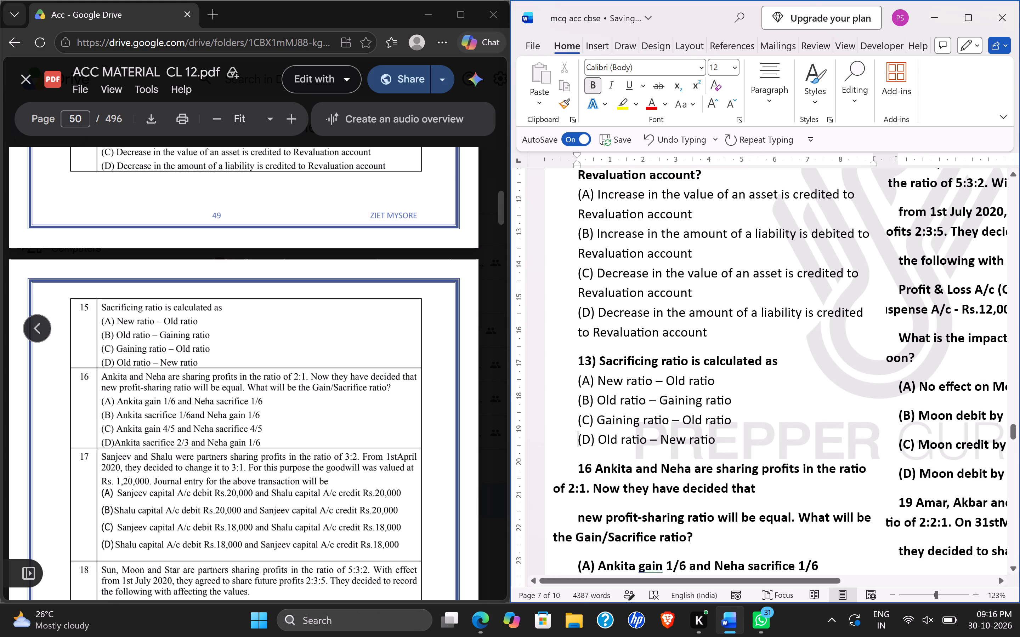
scroll(584, 471, down, 1)
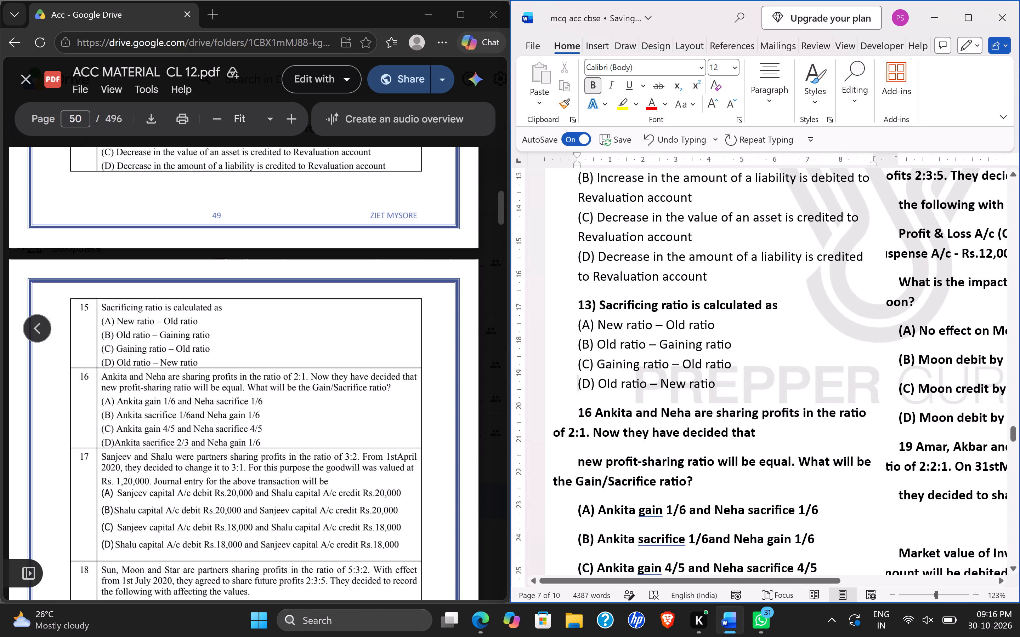
click(591, 418)
key(BackSpace)
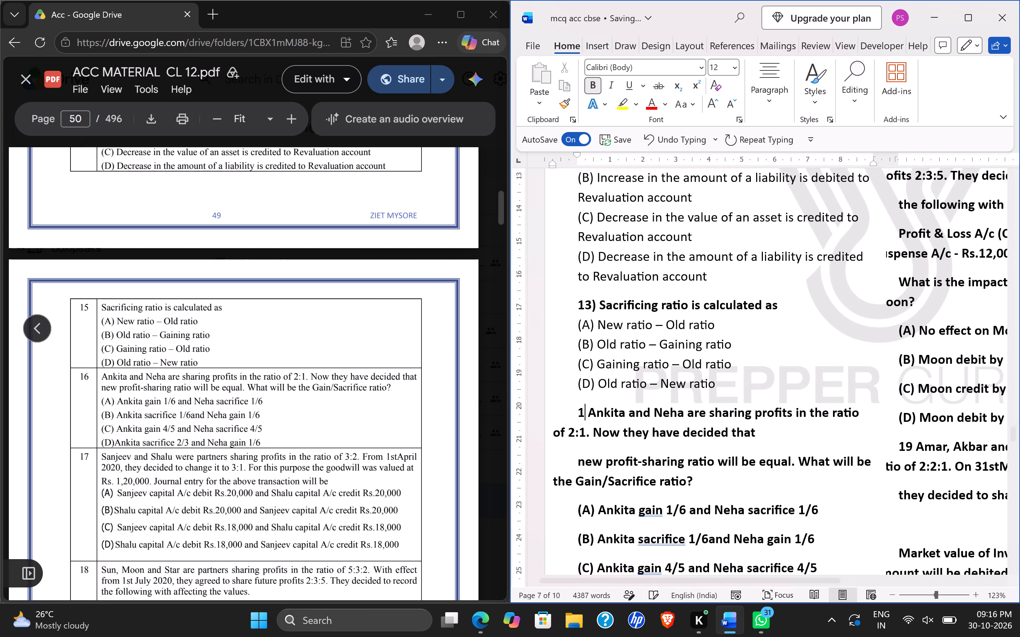
text(4))
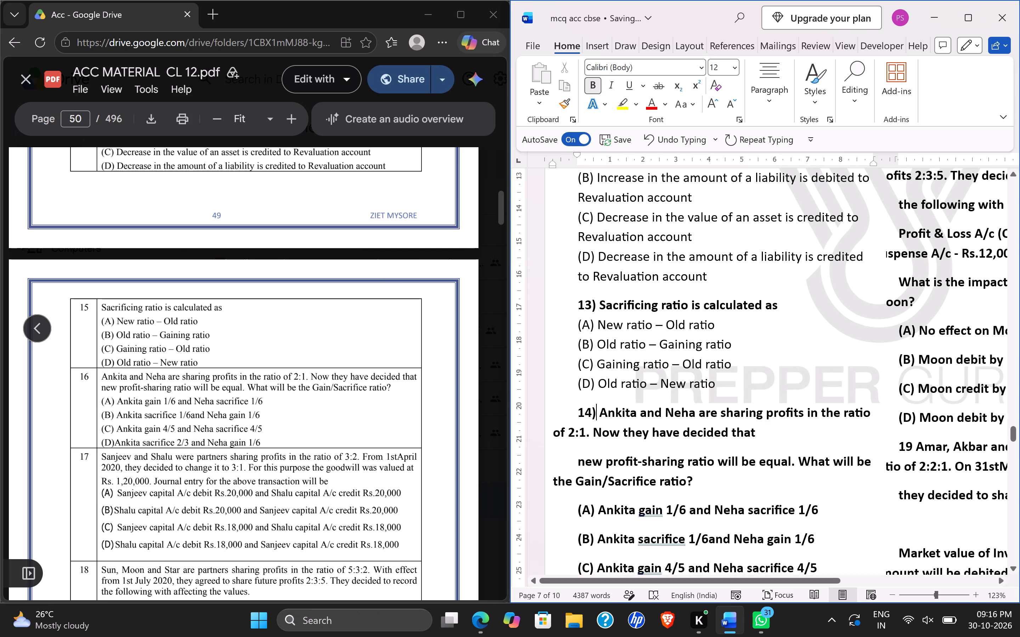
Set the left and first-line indents of question 14 and its options (A) to (D) to the same point, matching question 13.
scroll(581, 416, down, 5)
scroll(581, 416, up, 1)
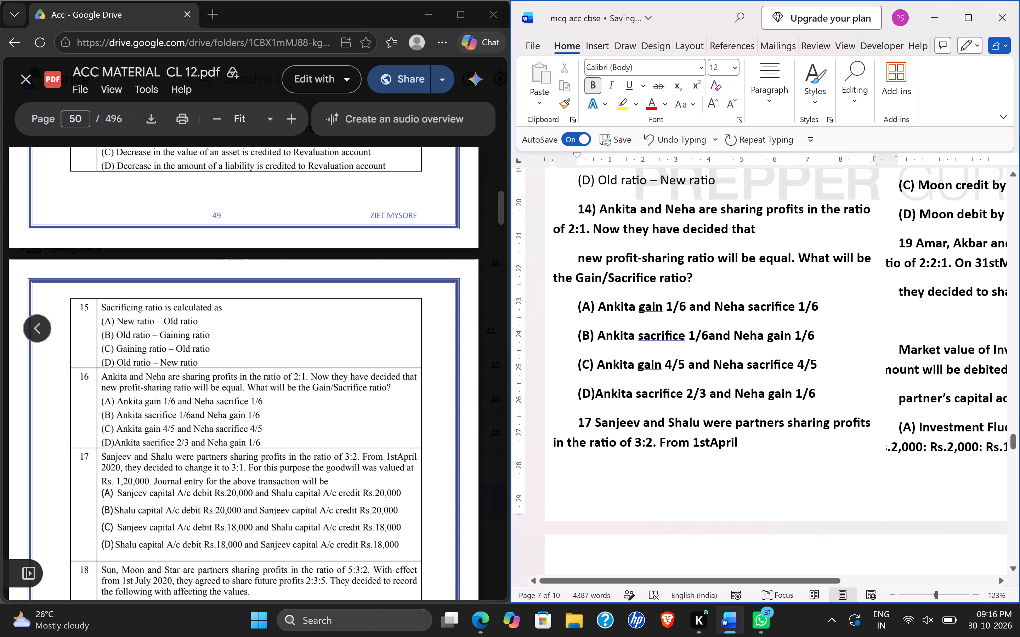
drag(578, 205, 840, 392)
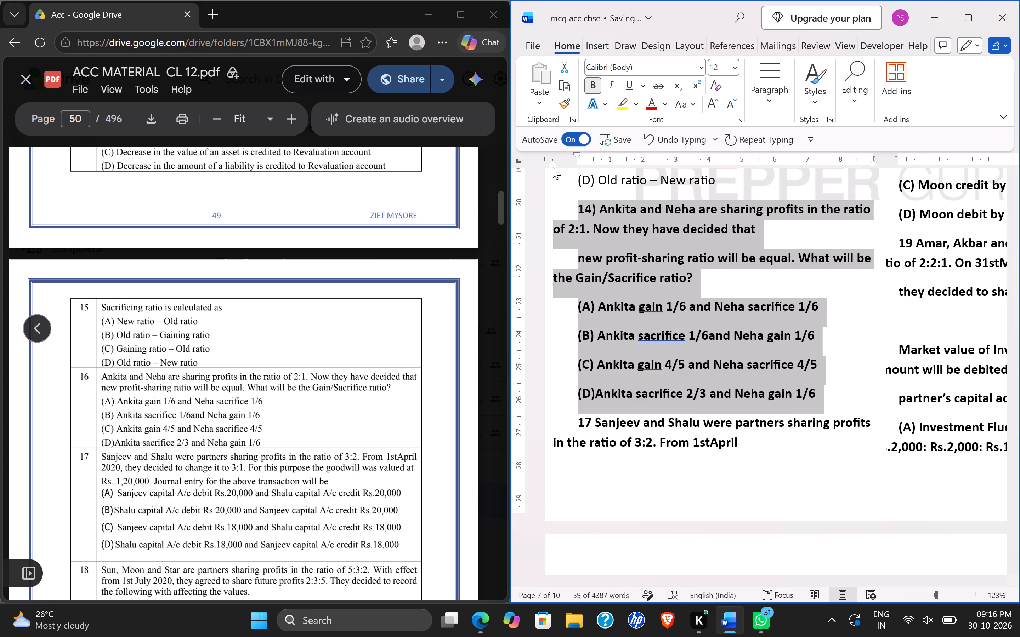
drag(552, 167, 573, 168)
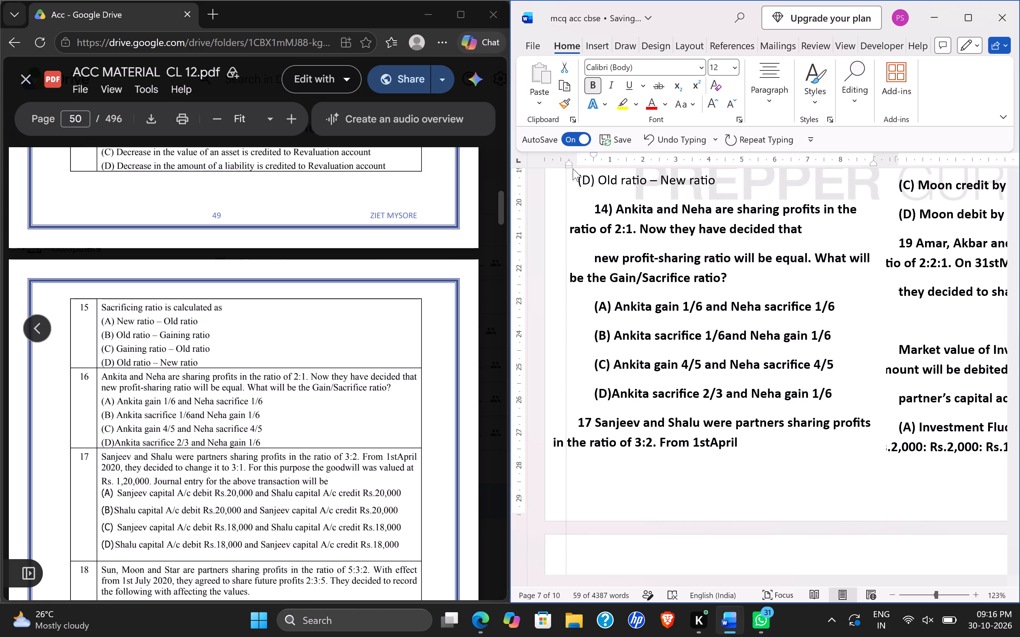
drag(573, 168, 576, 169)
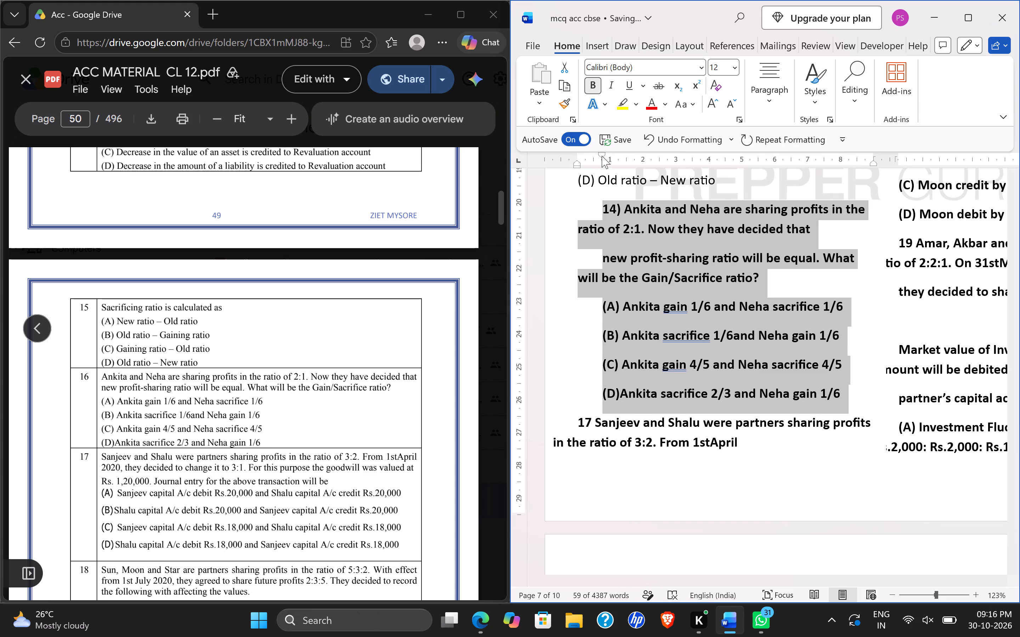
drag(602, 156, 576, 155)
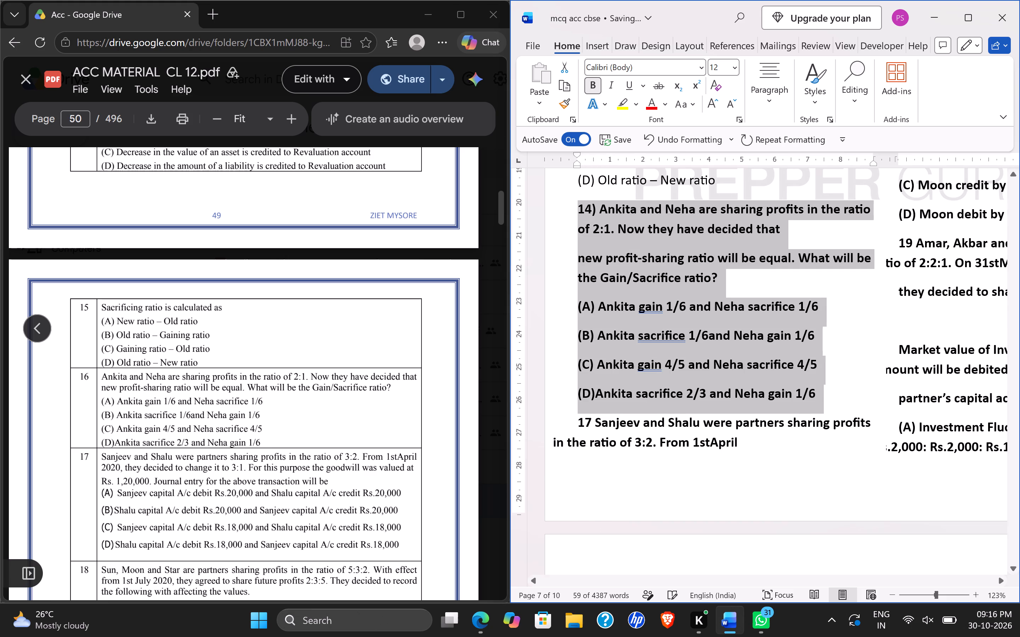
Join question 14's two paragraphs into one, with a space between "decided that" and "new profit-sharing".
click(612, 289)
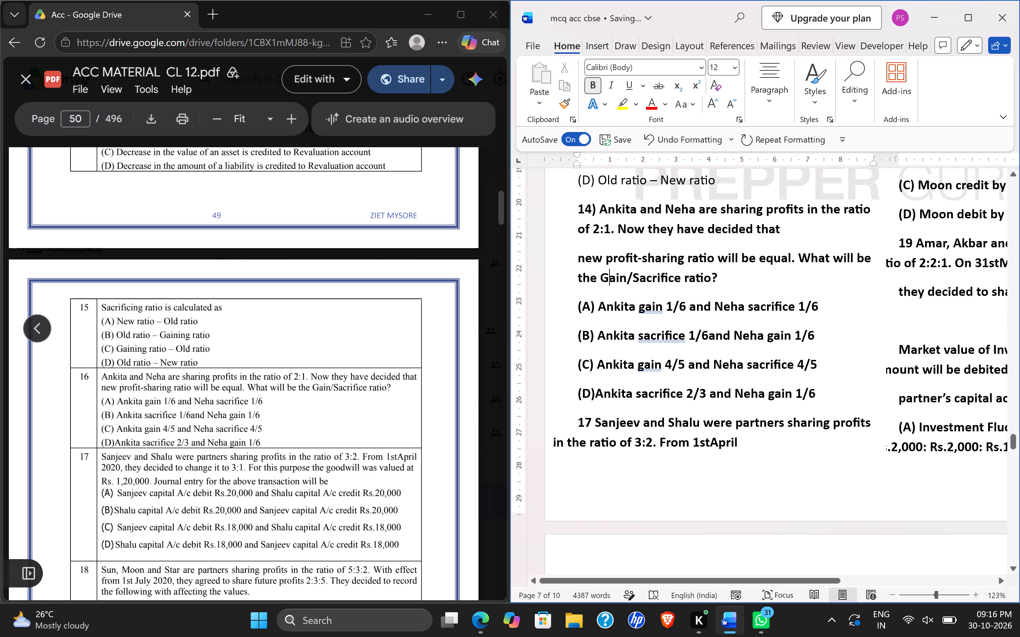
click(584, 261)
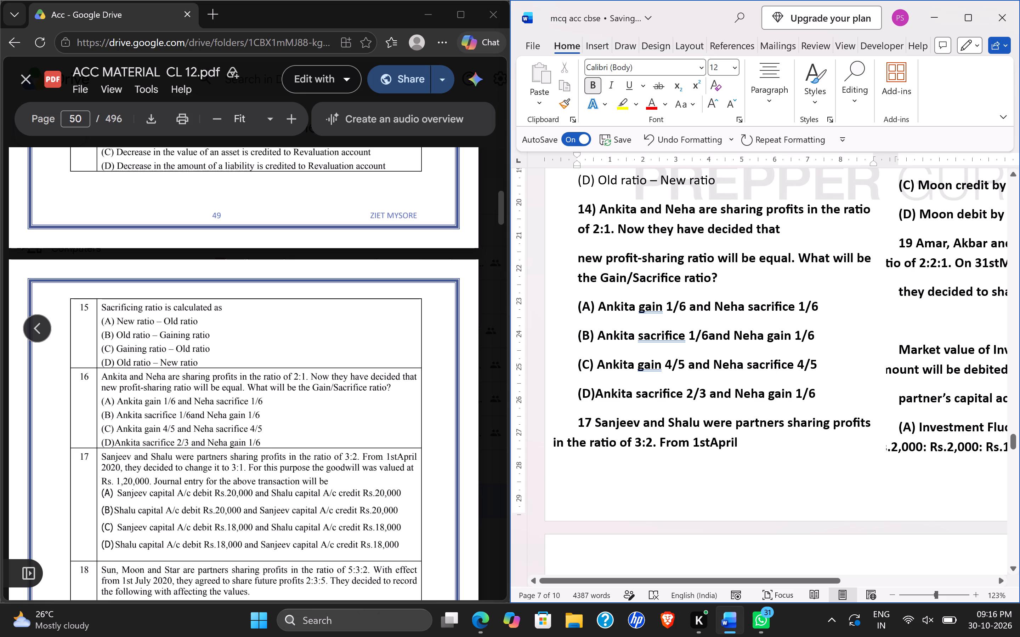
click(577, 265)
key(BackSpace)
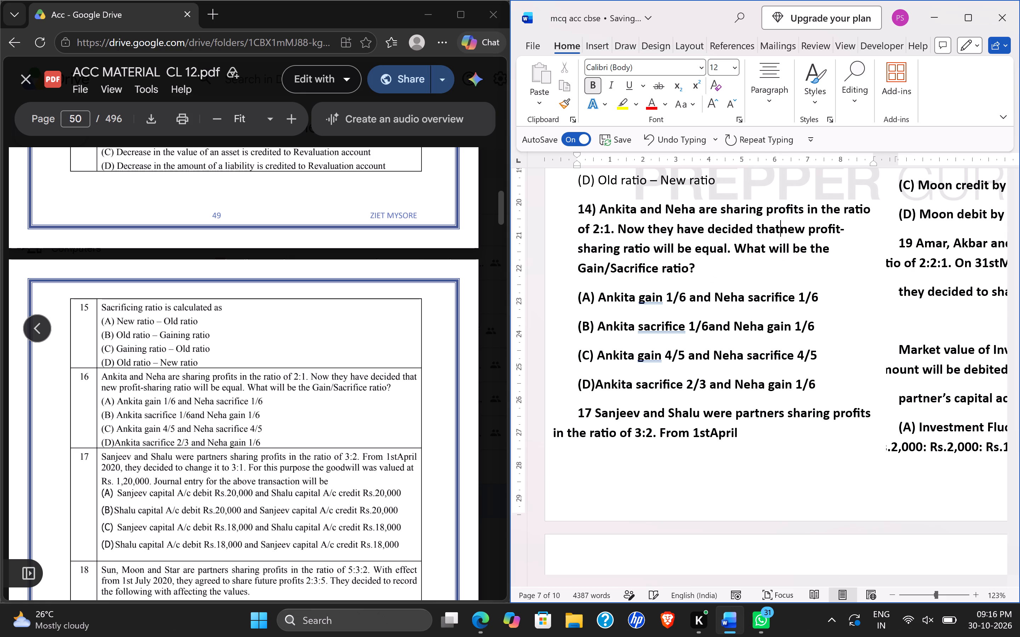
key(space)
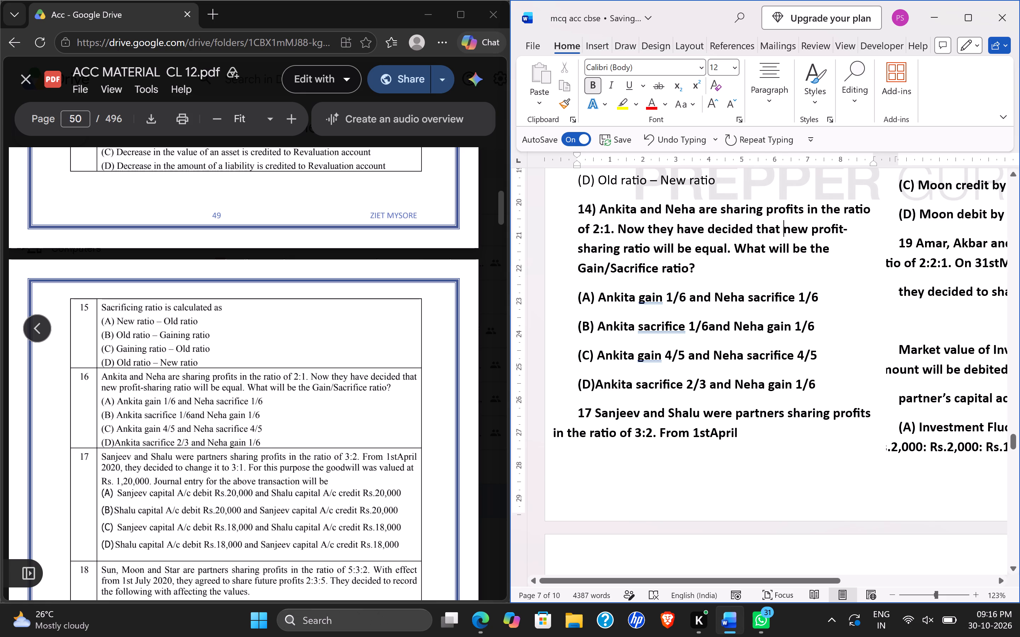
Insert a space before the hyphen in "profit-sharing" and before the slash in "Gain/Sacrifice" in question 14.
click(840, 231)
key(Right)
key(space)
key(Right)
click(601, 264)
key(space)
key(Right)
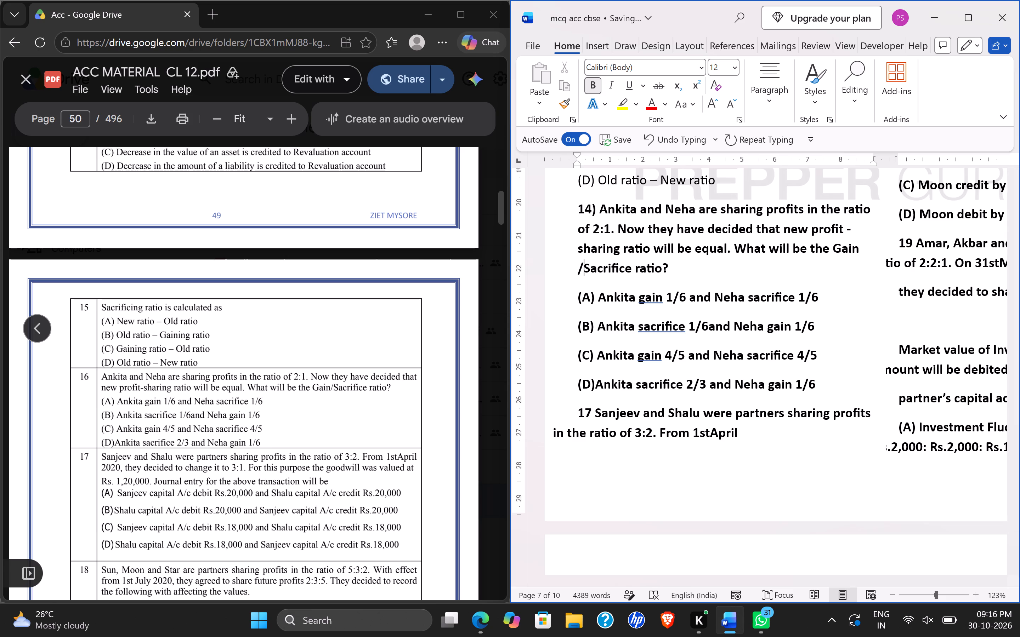
Insert a space after the slash in "Gain /Sacrifice" in question 14.
key(space)
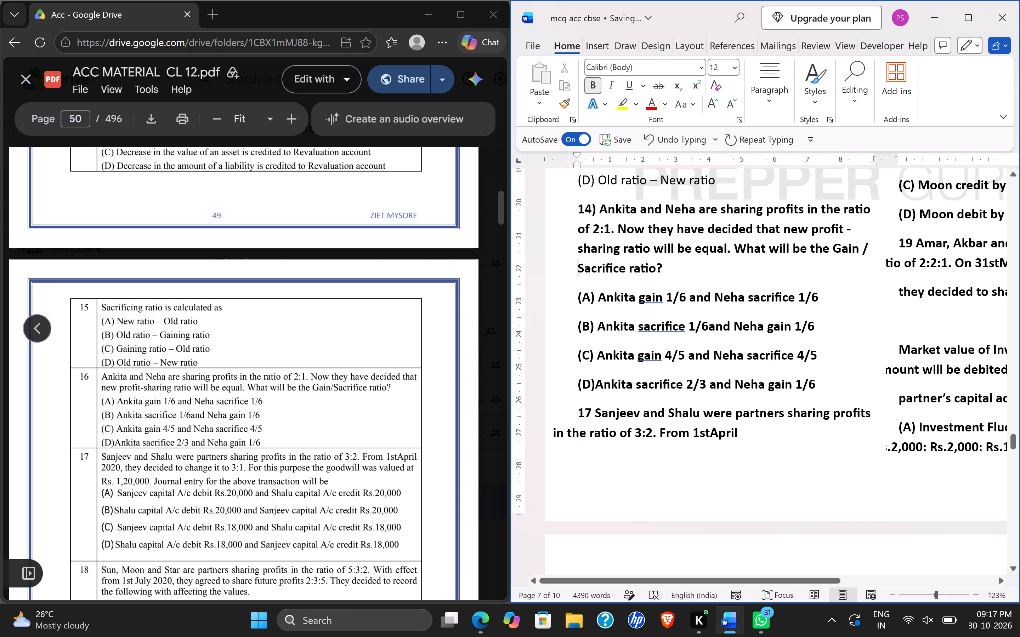
Move question 14's right indent slightly inward, checking it against the right indent of question 10.
drag(871, 158, 867, 159)
scroll(837, 236, up, 7)
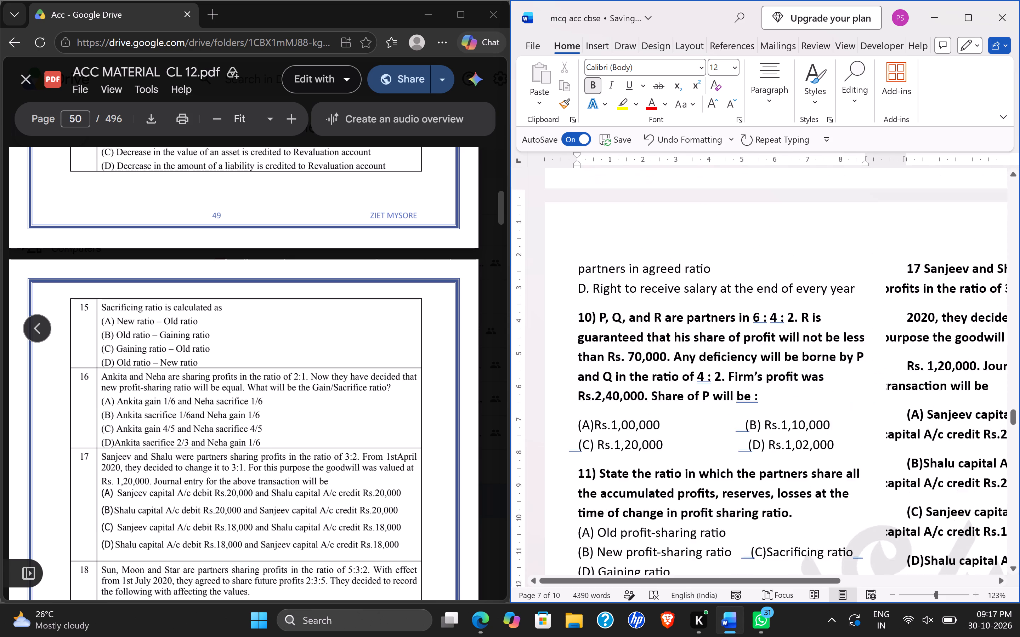
scroll(837, 236, up, 4)
scroll(837, 236, down, 4)
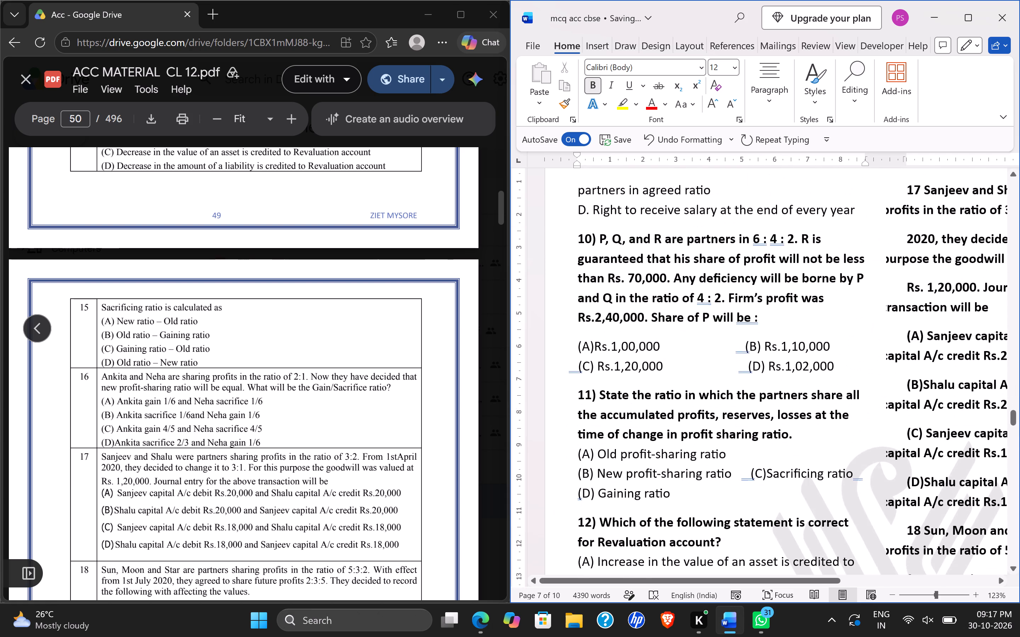
click(837, 236)
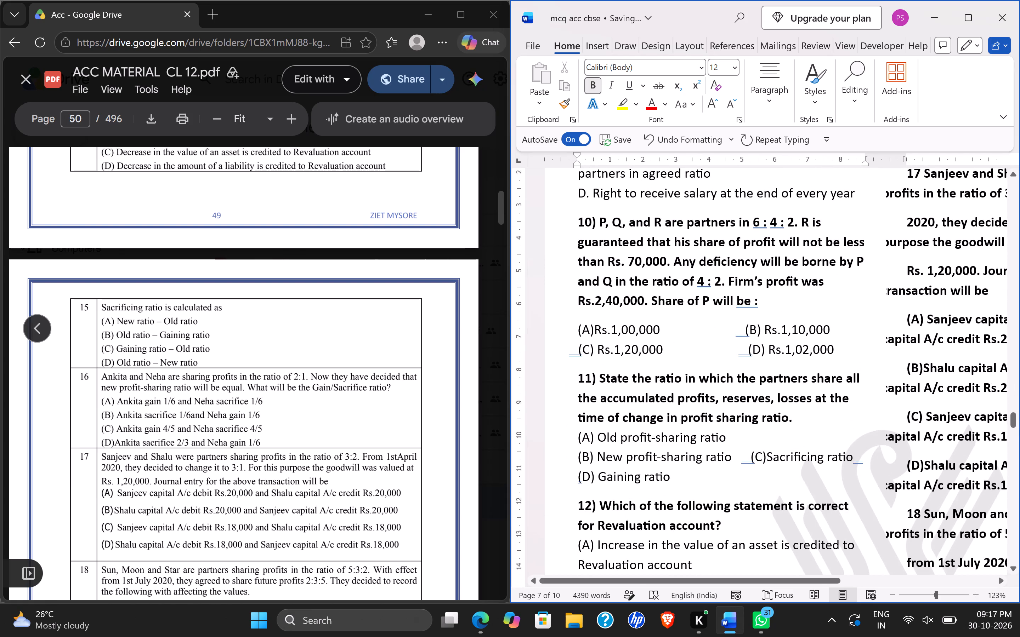
Remove the bold formatting from options (A) to (D) of question 14.
scroll(801, 324, down, 4)
scroll(801, 324, up, 3)
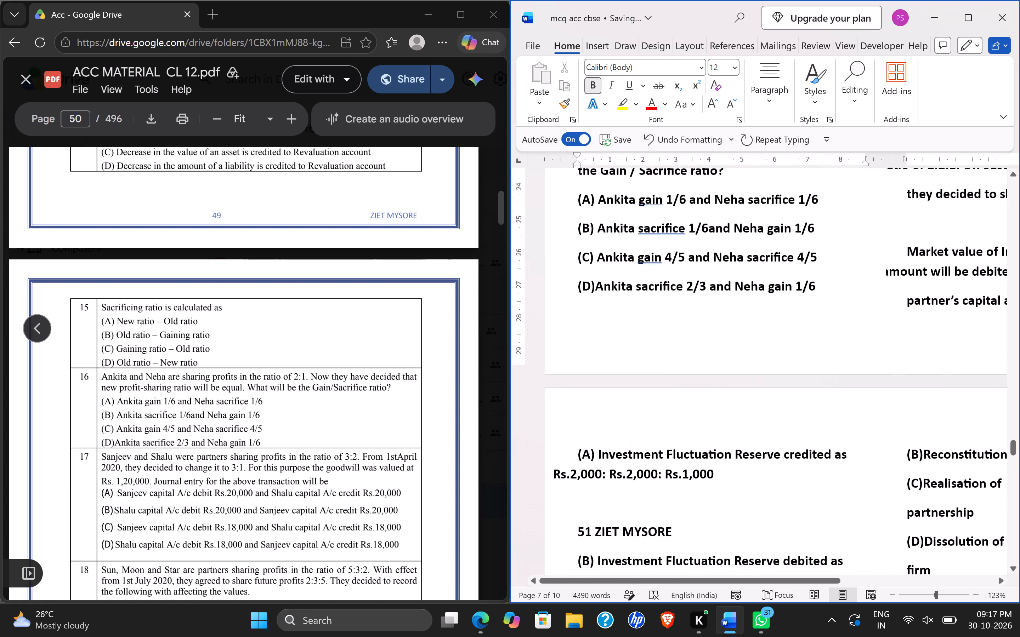
scroll(801, 324, up, 1)
scroll(748, 297, up, 1)
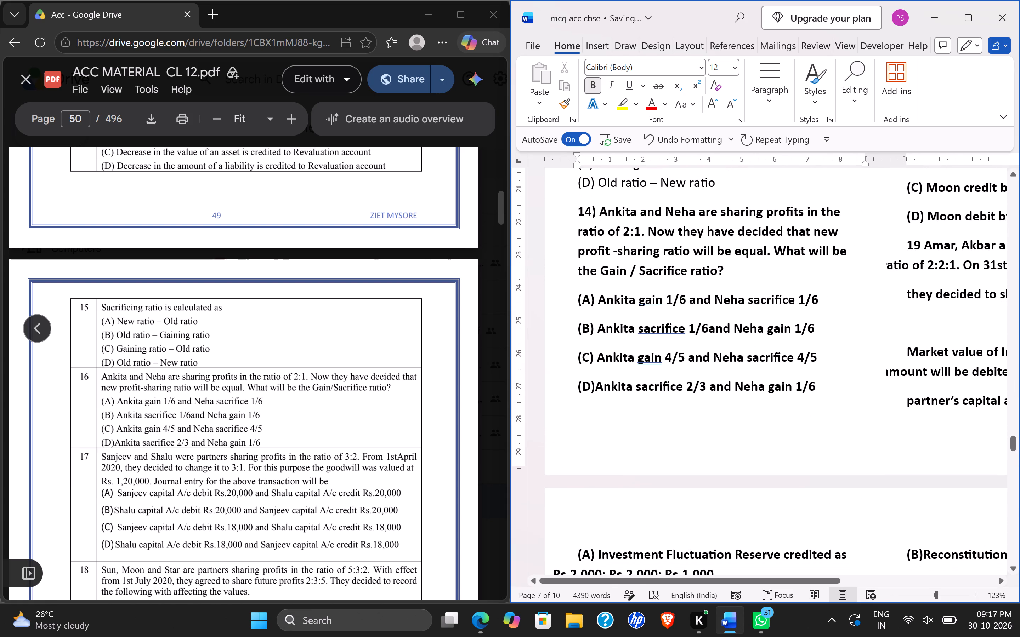
drag(579, 297, 832, 388)
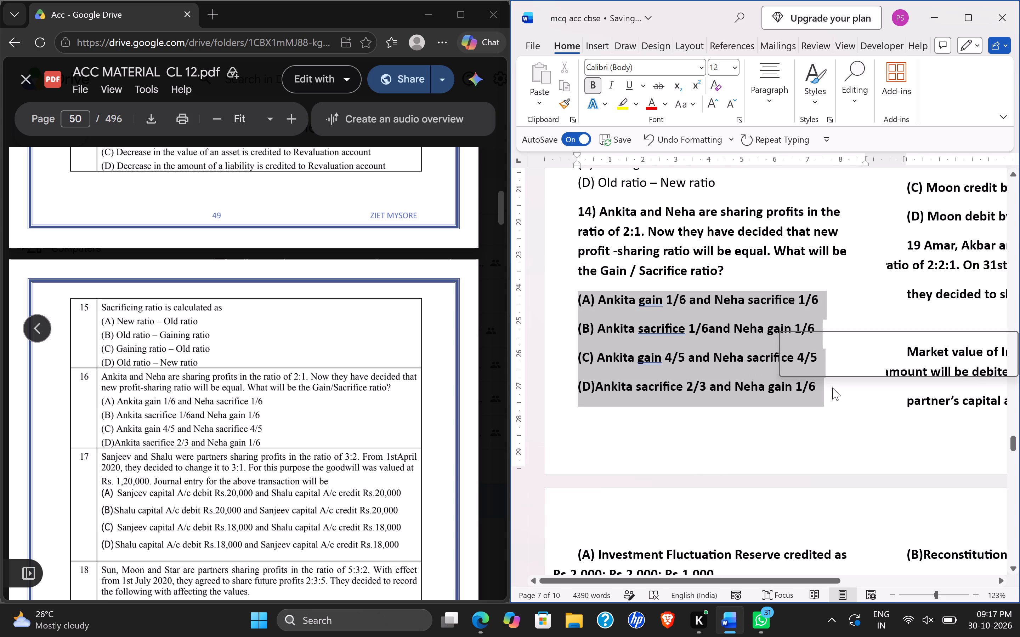
click(794, 362)
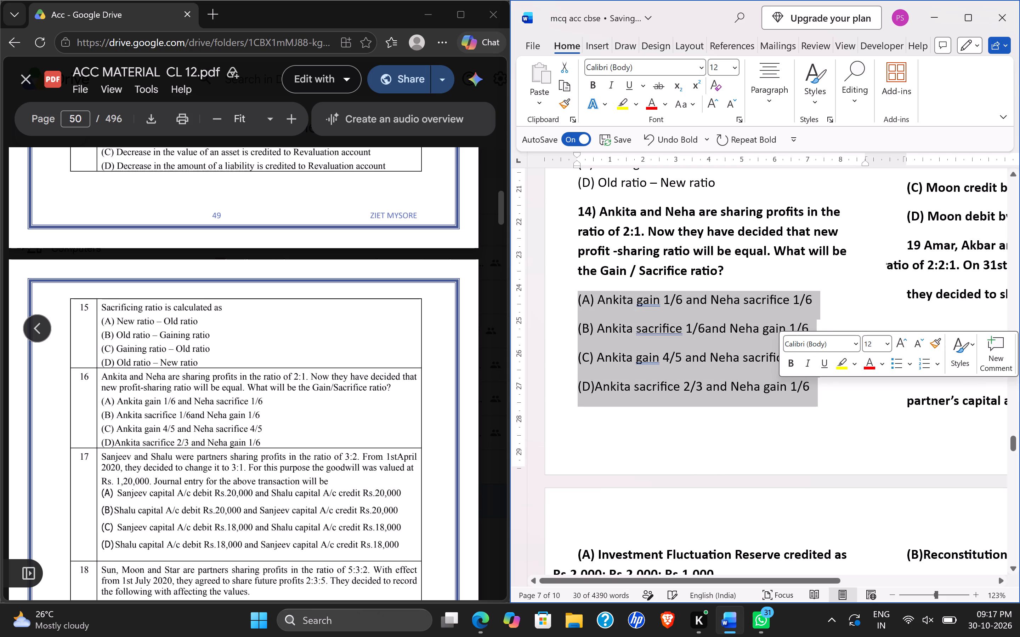
Replace the paragraph break before each of question 14's options (A) to (D) with a line break to close up the spacing.
click(575, 299)
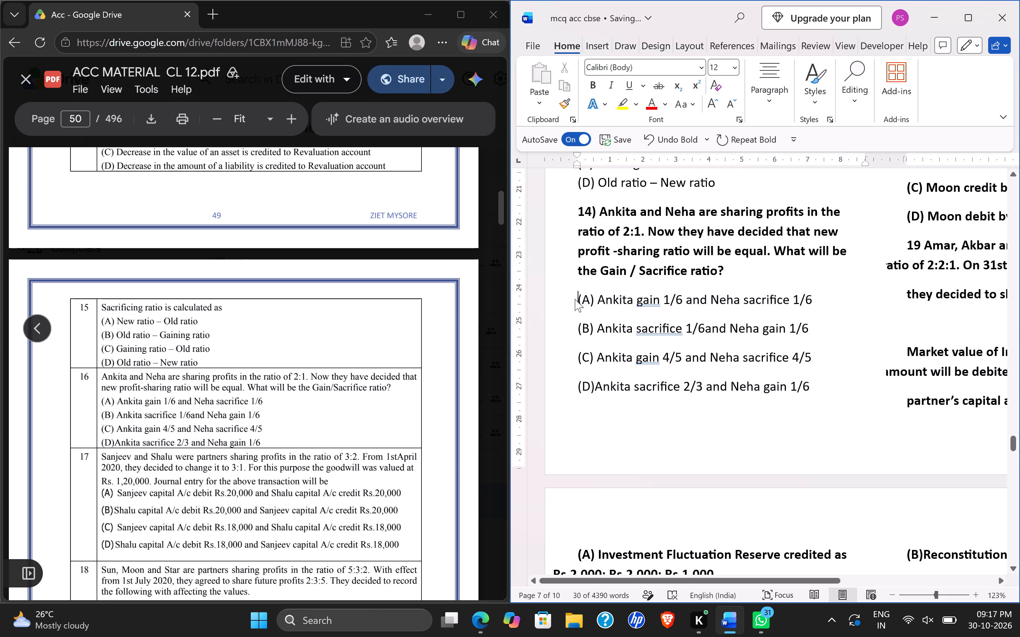
key(BackSpace)
key(shift+Return)
key(Down)
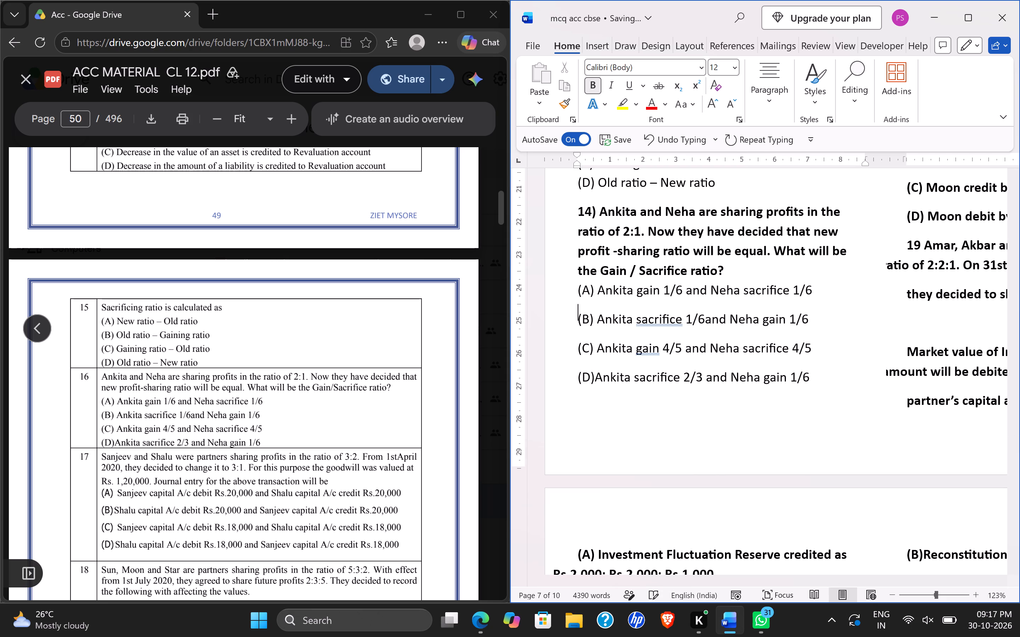
key(BackSpace)
key(shift+Return)
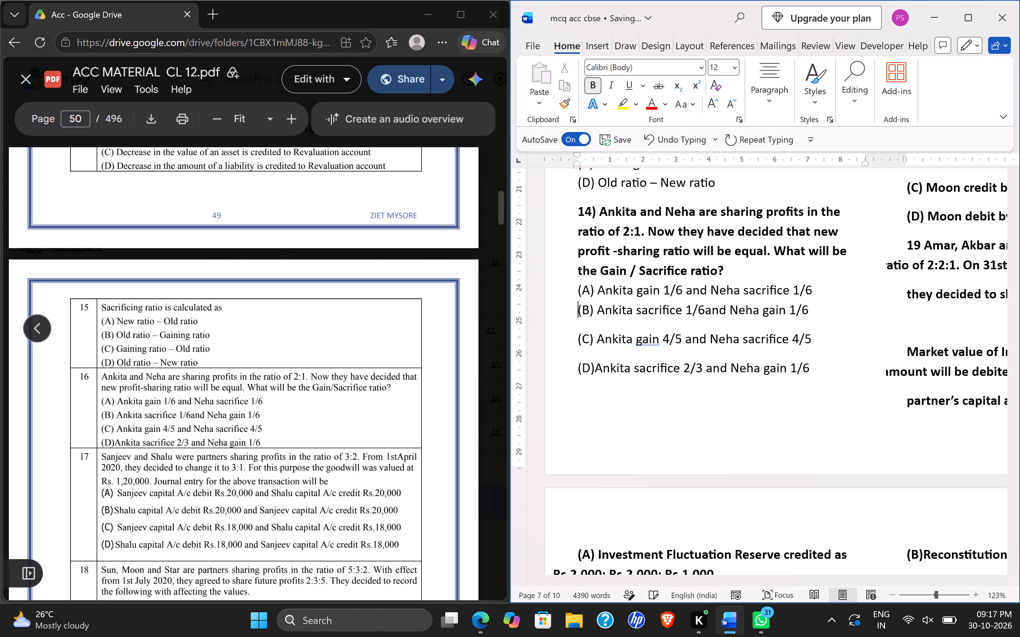
key(Down)
key(BackSpace)
key(shift+Return)
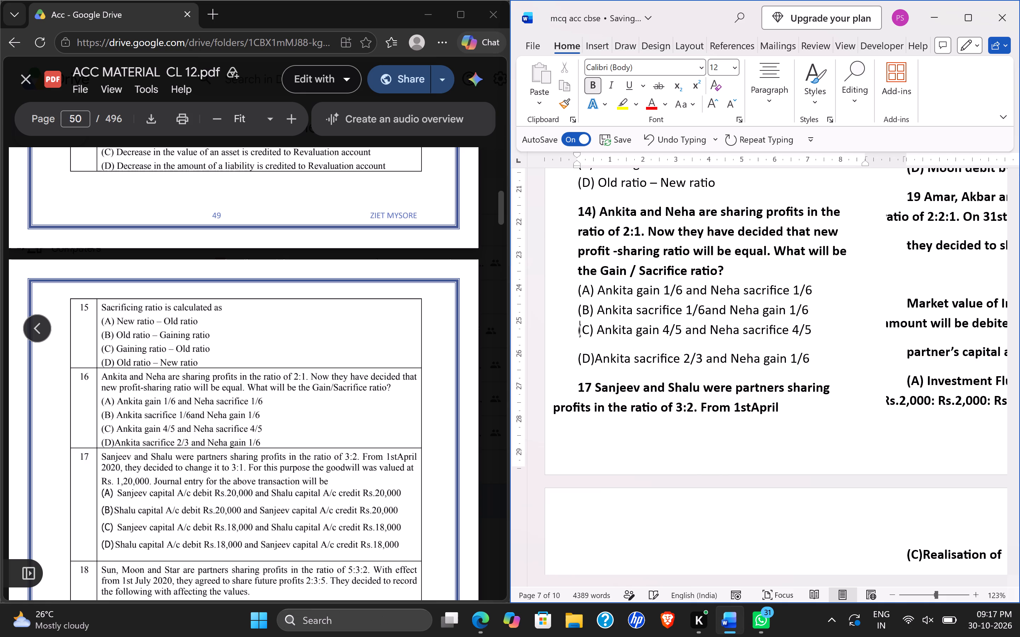
click(574, 360)
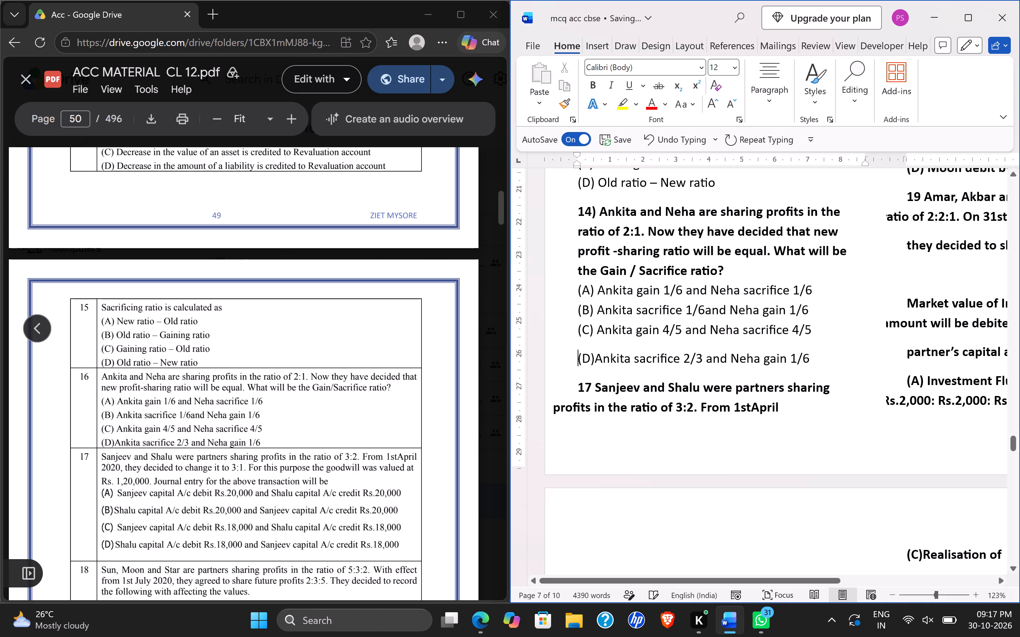
key(BackSpace)
key(shift+Return)
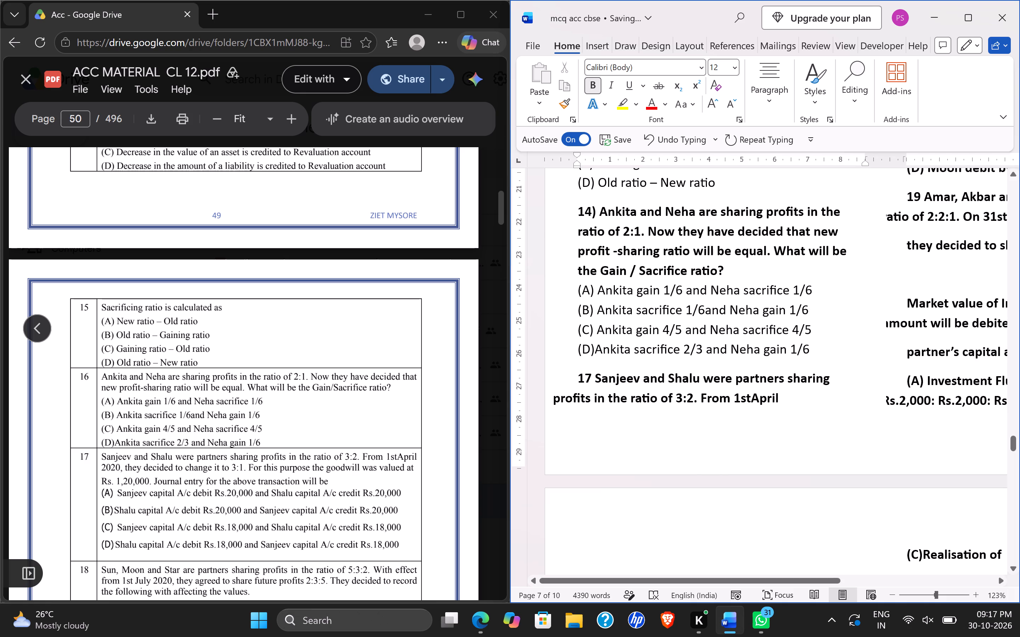
Insert a space between "1/6" and "and" in option (B) of question 14.
click(708, 310)
key(space)
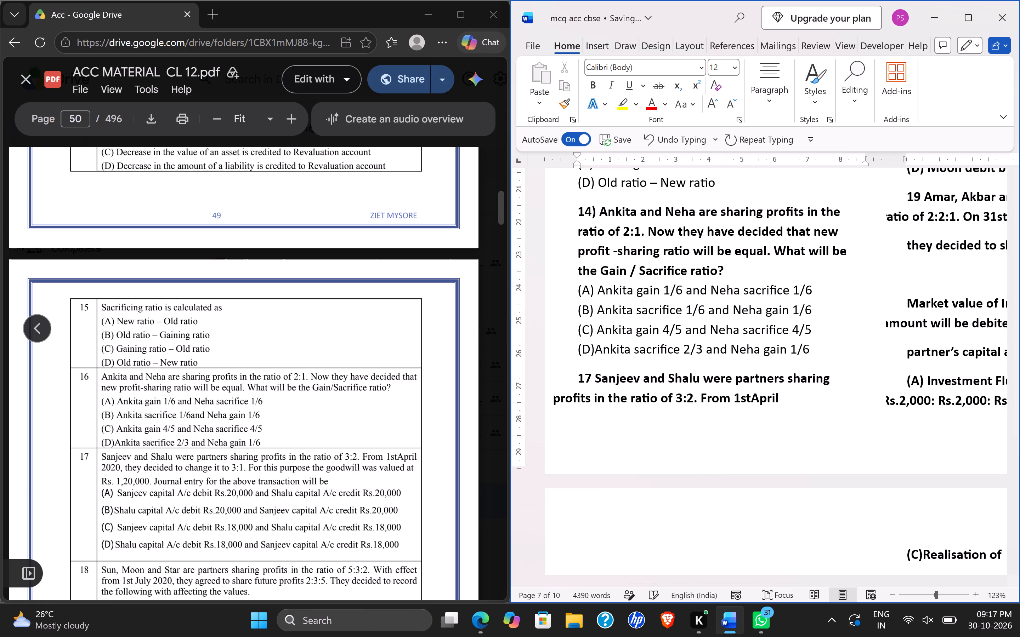
Renumber the question about Sanjeev and Shalu as "15)".
scroll(715, 362, down, 1)
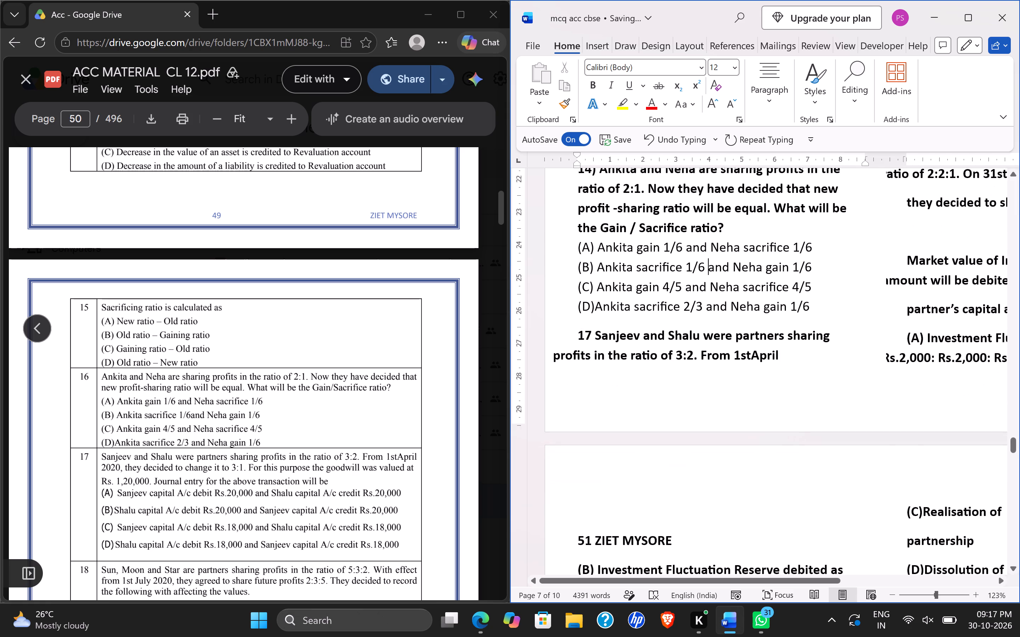
scroll(715, 362, up, 1)
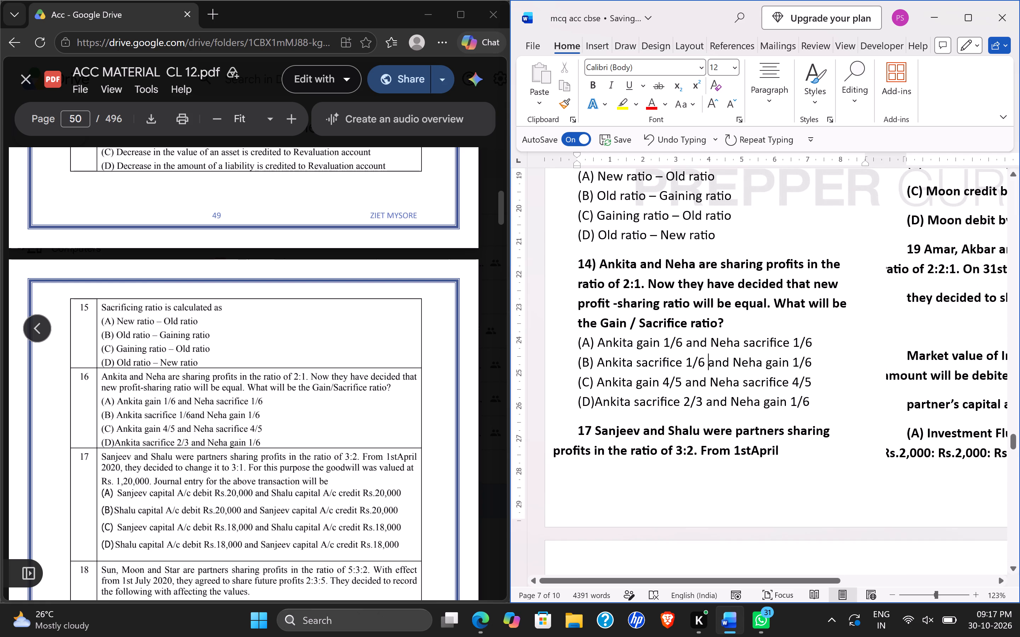
click(594, 436)
key(Left)
key(BackSpace)
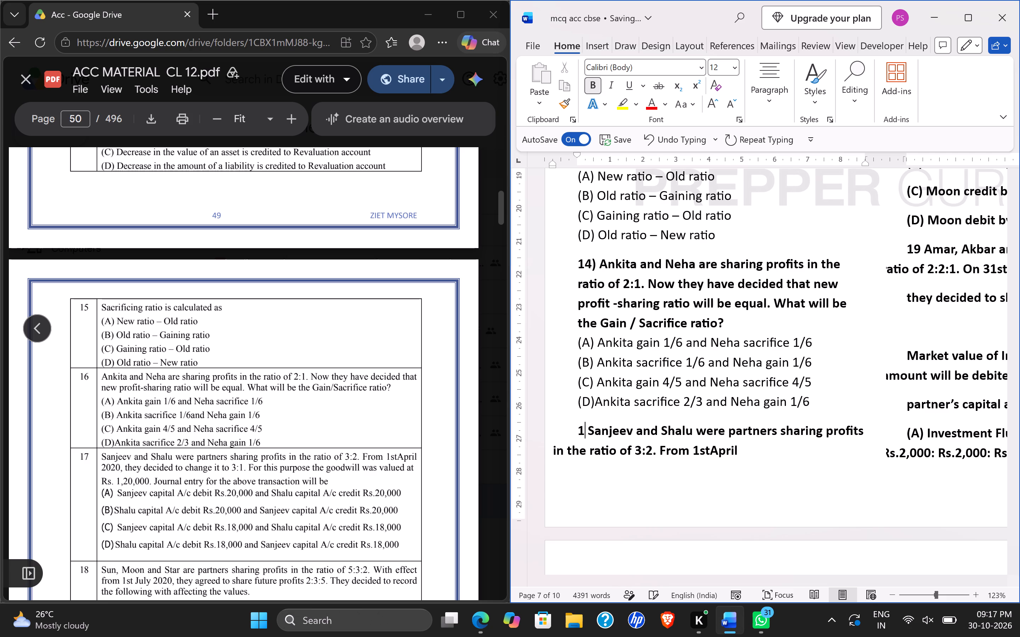
text(5))
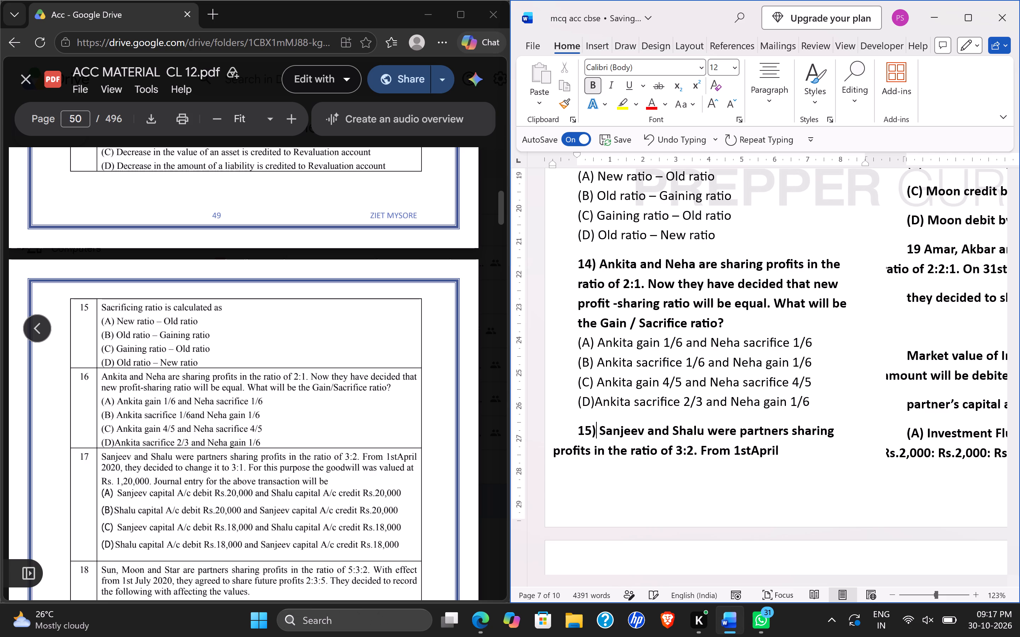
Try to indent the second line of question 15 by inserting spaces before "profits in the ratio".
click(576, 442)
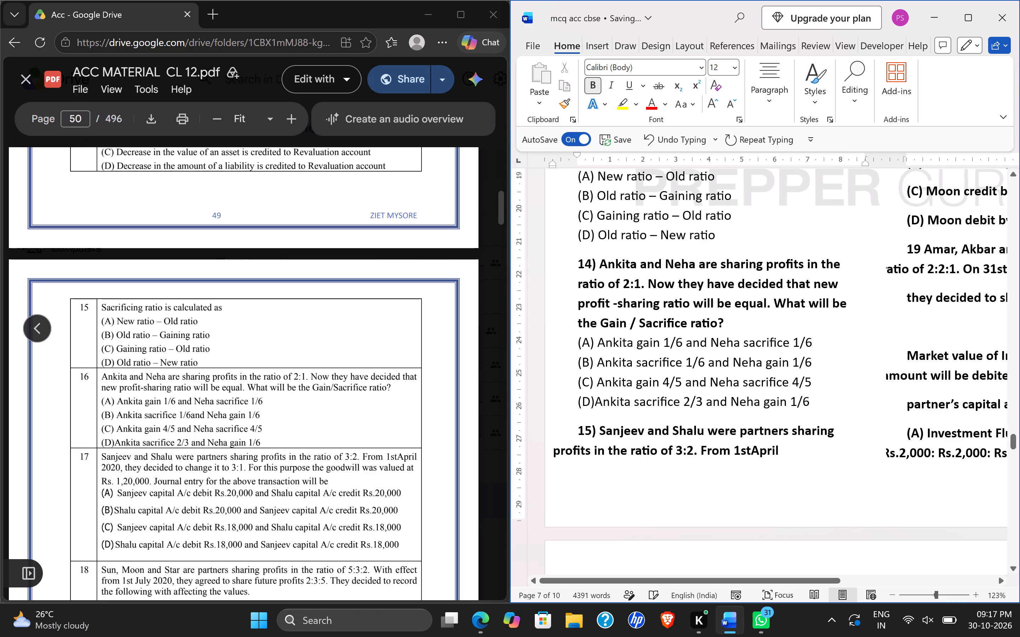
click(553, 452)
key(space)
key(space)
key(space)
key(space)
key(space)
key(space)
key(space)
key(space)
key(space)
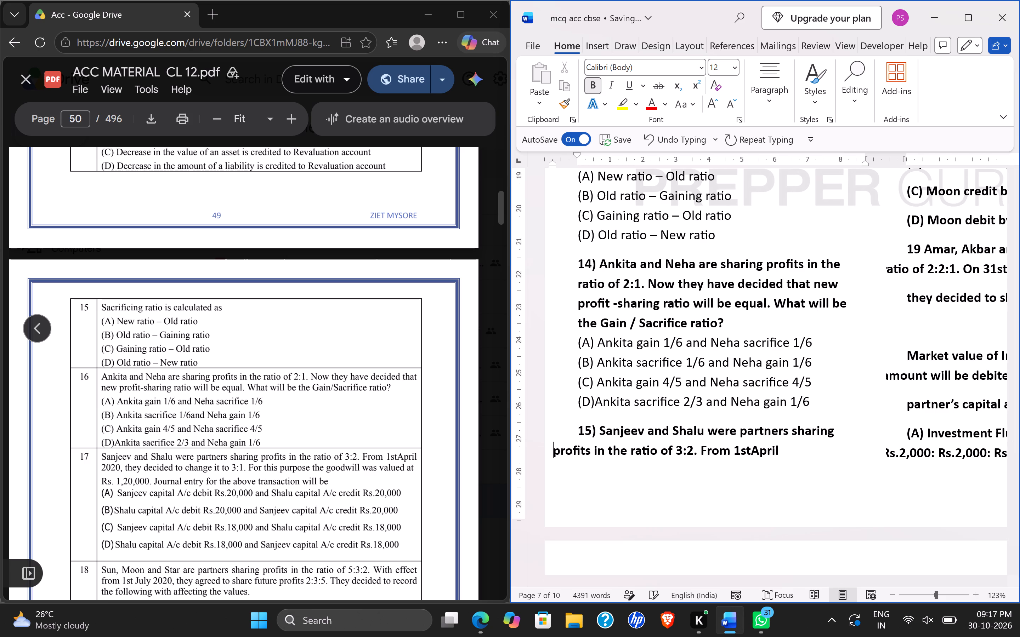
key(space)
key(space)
Set the left and first-line indents of question 15's opening paragraph to the same point, matching question 14.
drag(578, 435, 804, 456)
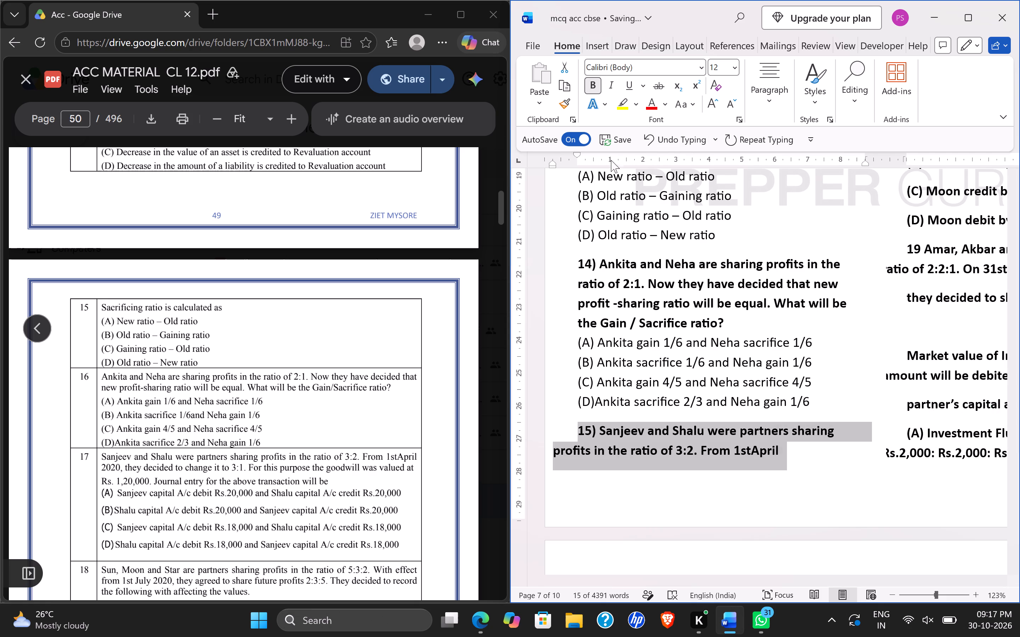
drag(551, 167, 574, 168)
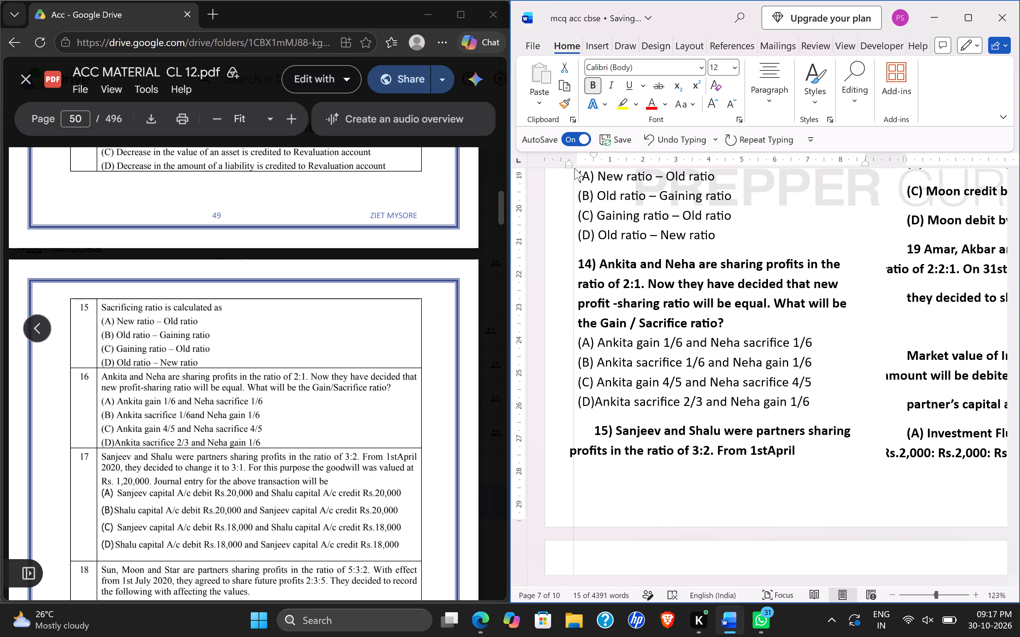
drag(574, 168, 575, 168)
drag(601, 153, 579, 153)
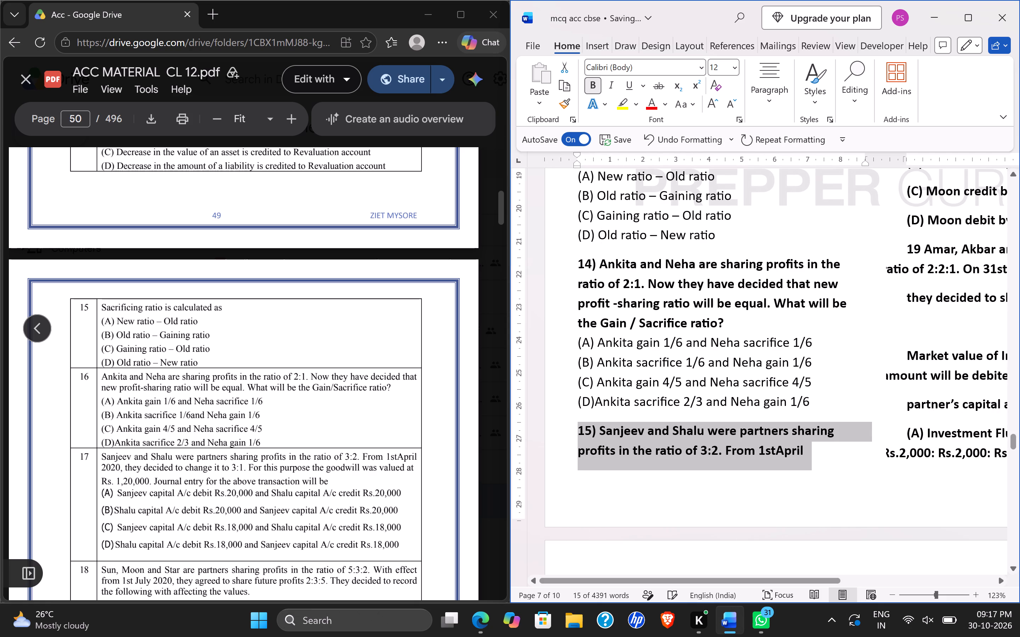
click(656, 459)
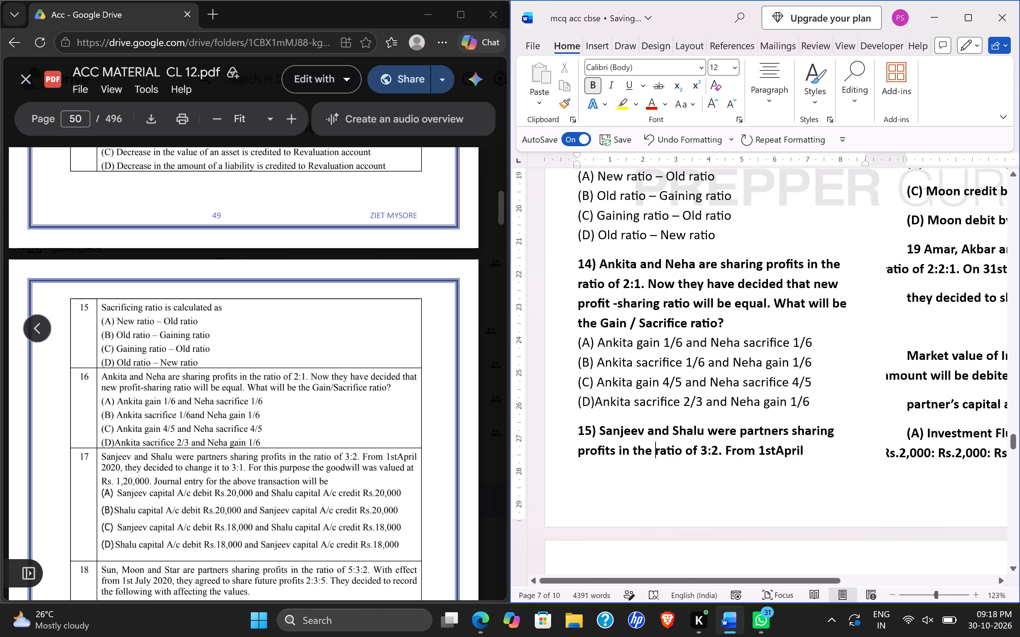
Insert a space between "1st" and "April" in question 15.
click(775, 448)
key(space)
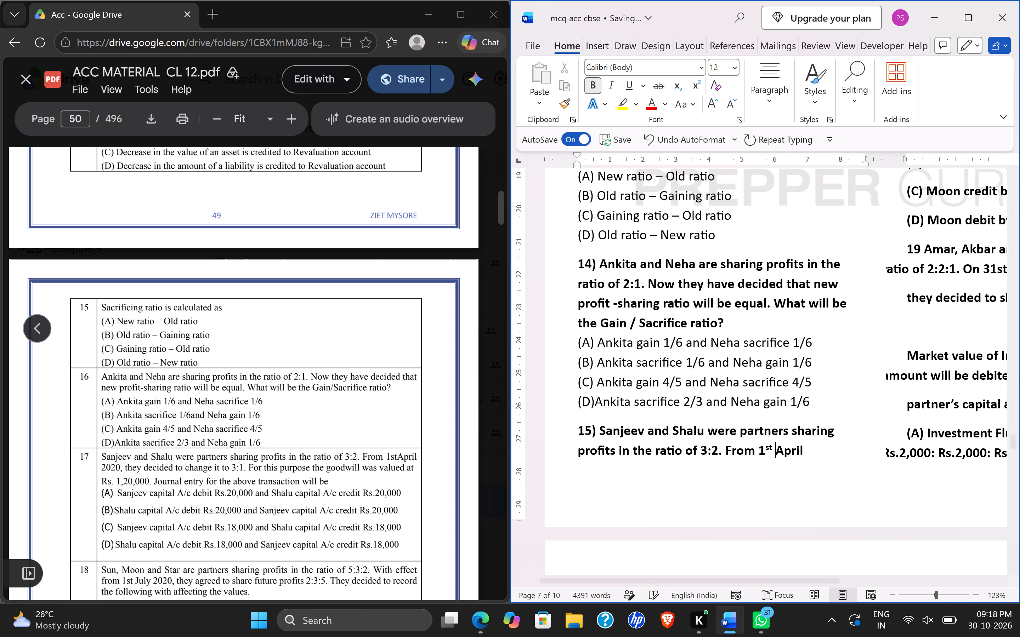
Align the left and first-line indents of question 15's continuation paragraph starting "2020, they decided" to the same point in the second column.
scroll(870, 437, left, 1)
scroll(870, 437, up, 3)
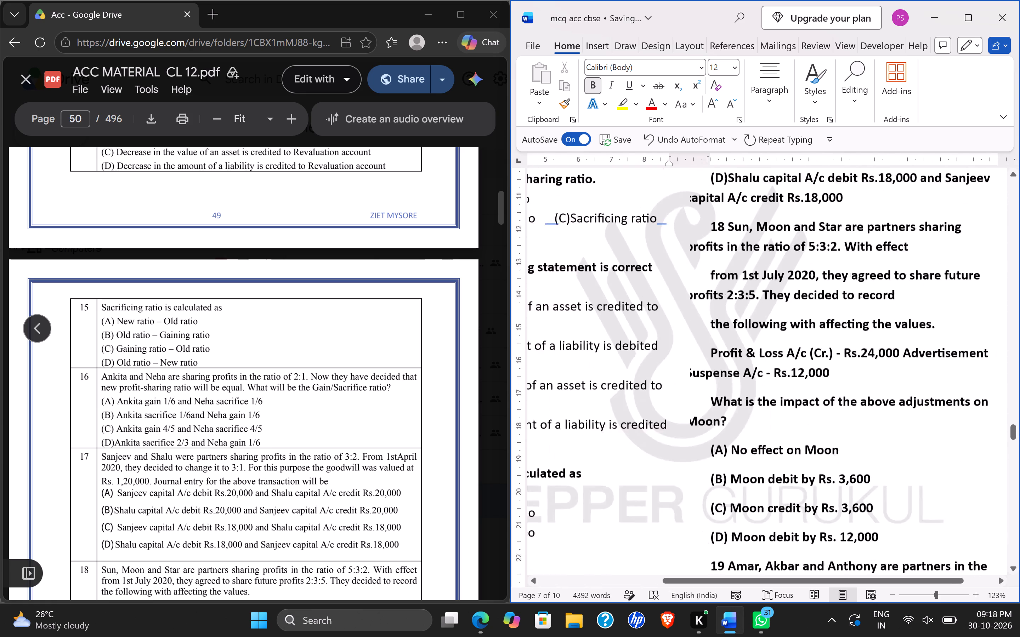
scroll(870, 437, up, 3)
scroll(870, 437, down, 4)
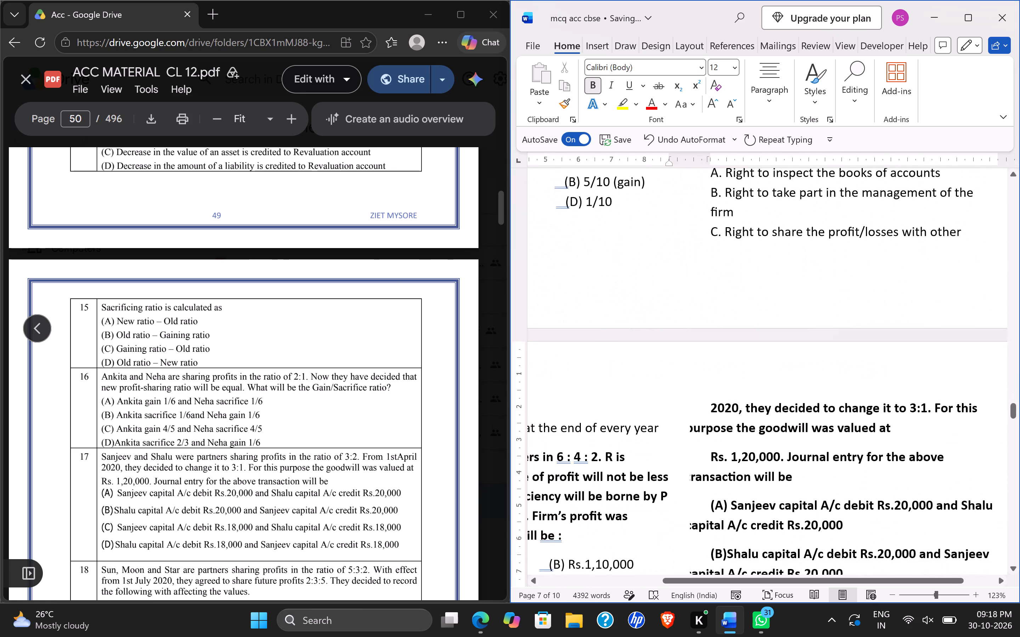
click(848, 423)
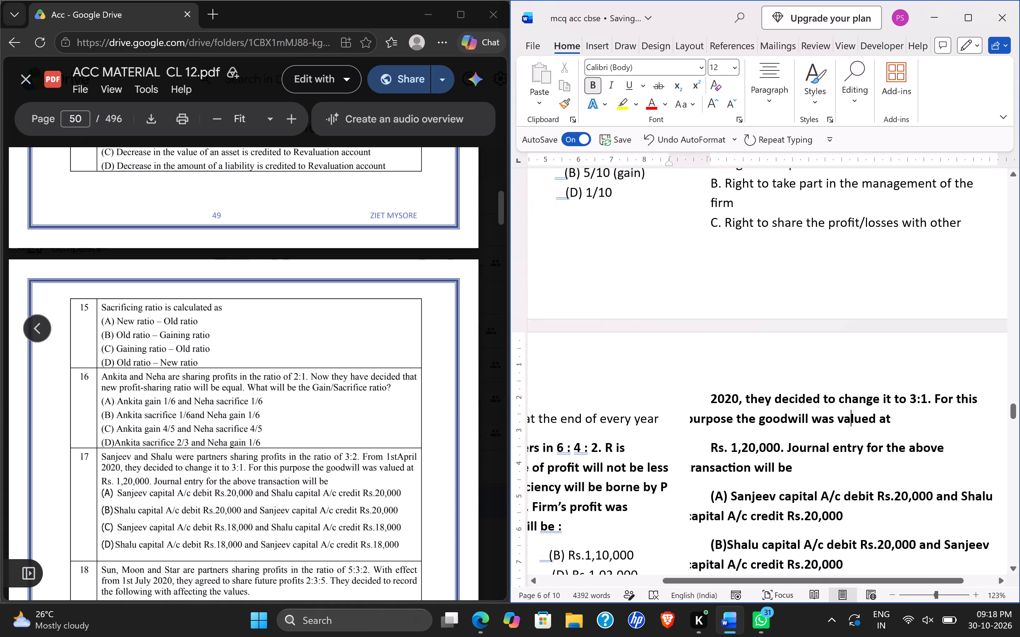
click(798, 413)
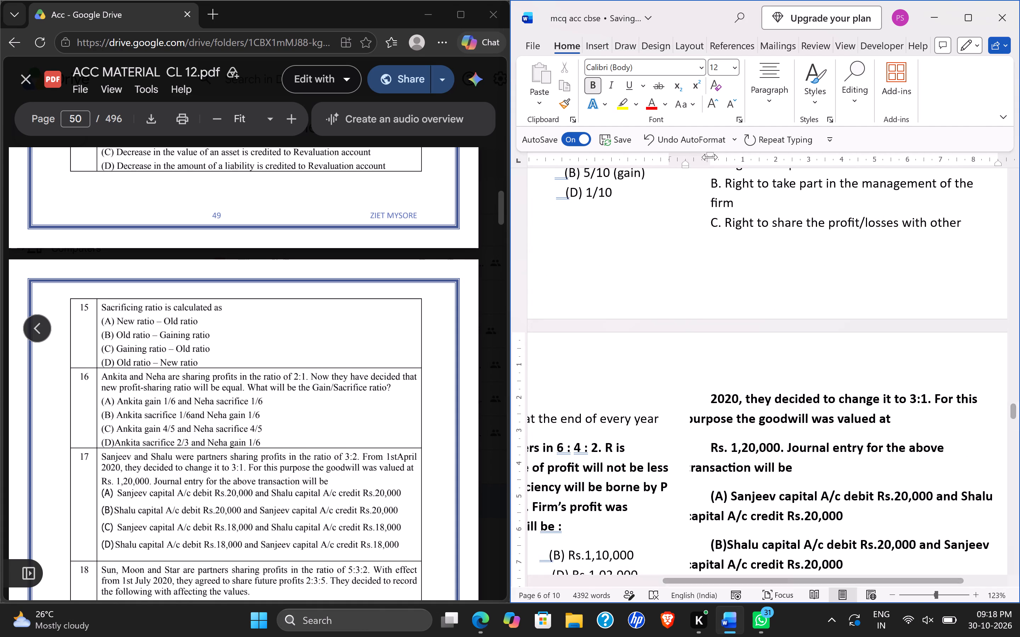
drag(687, 166, 701, 168)
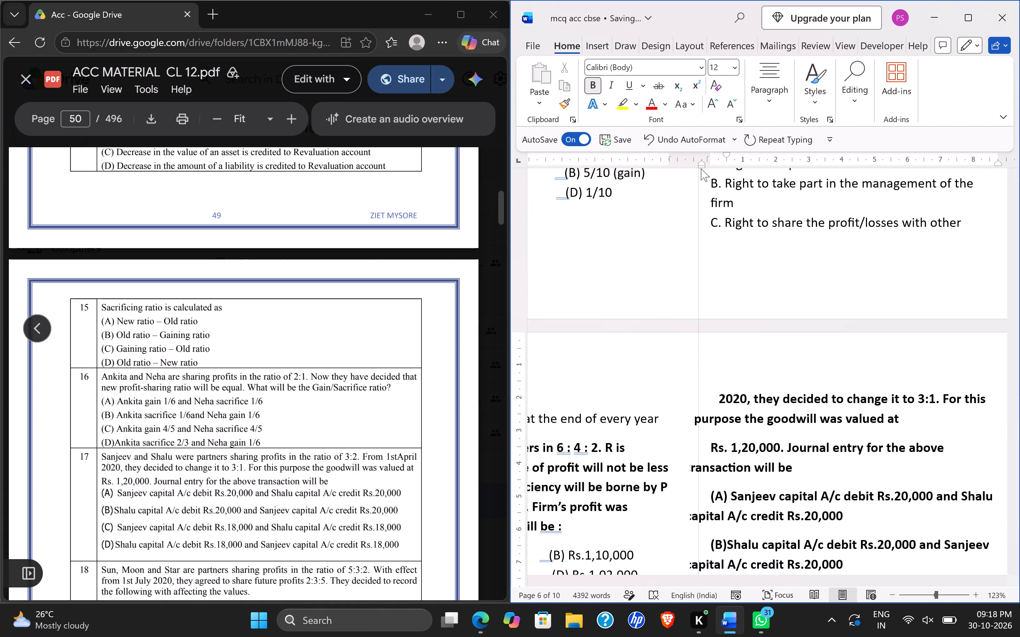
drag(701, 168, 712, 168)
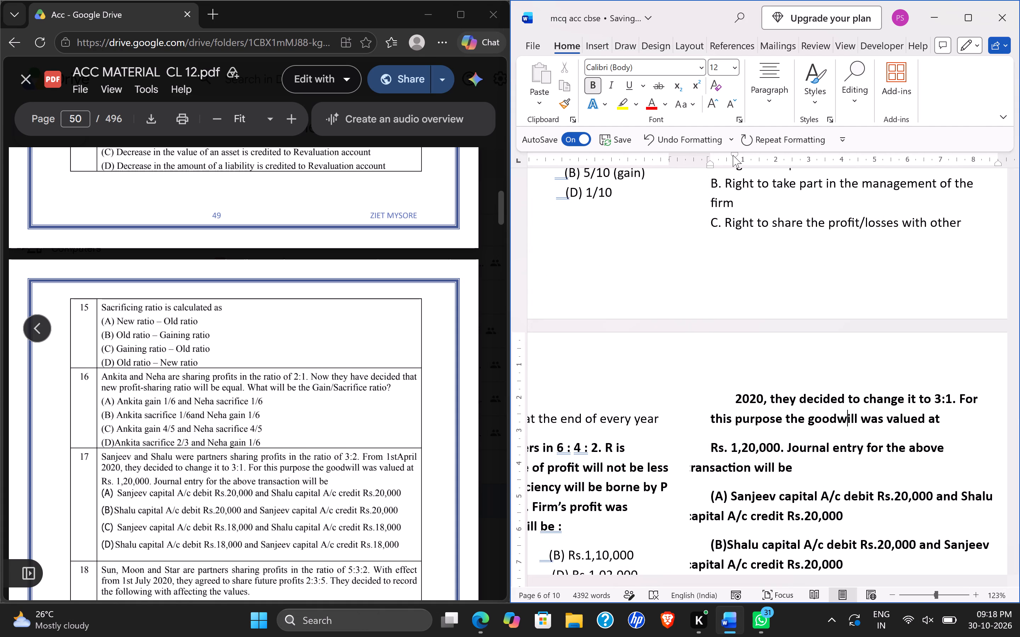
drag(733, 155, 711, 155)
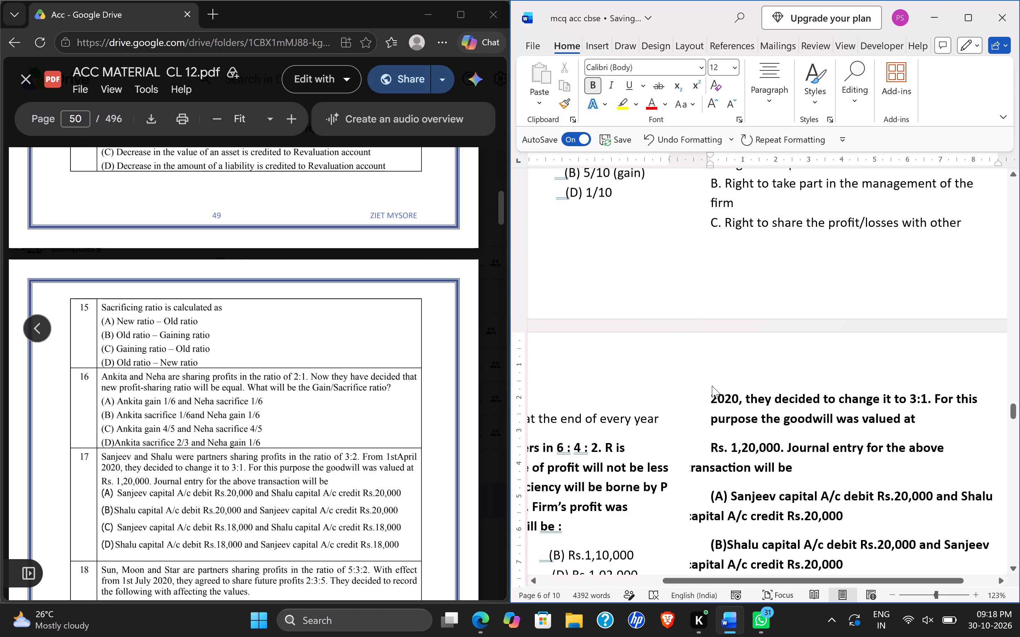
Join the "Rs. 1,20,000. Journal entry" paragraph to the one before it, with a space after "valued at".
click(711, 448)
key(BackSpace)
key(backslash)
key(BackSpace)
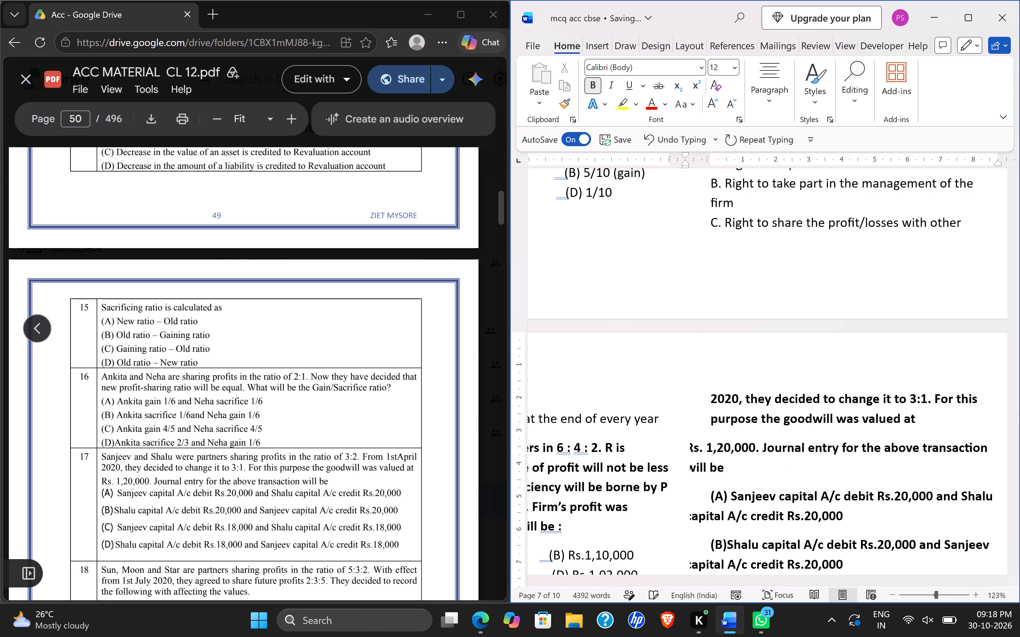
key(BackSpace)
key(BackSpace)
key(space)
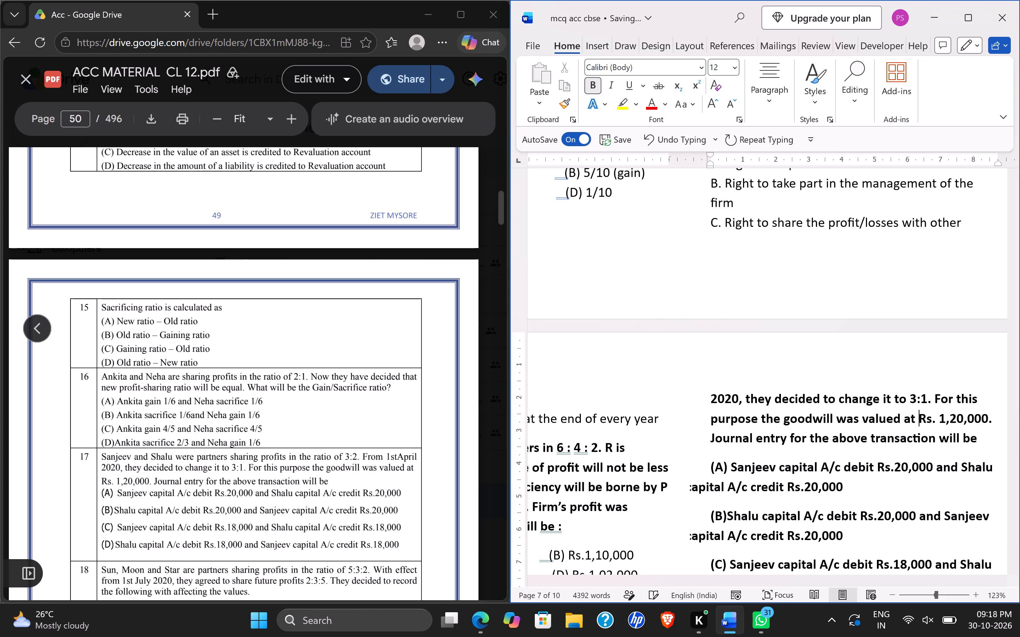
Add a colon after "Journal entry for the above transaction will be" in question 15.
scroll(718, 465, down, 1)
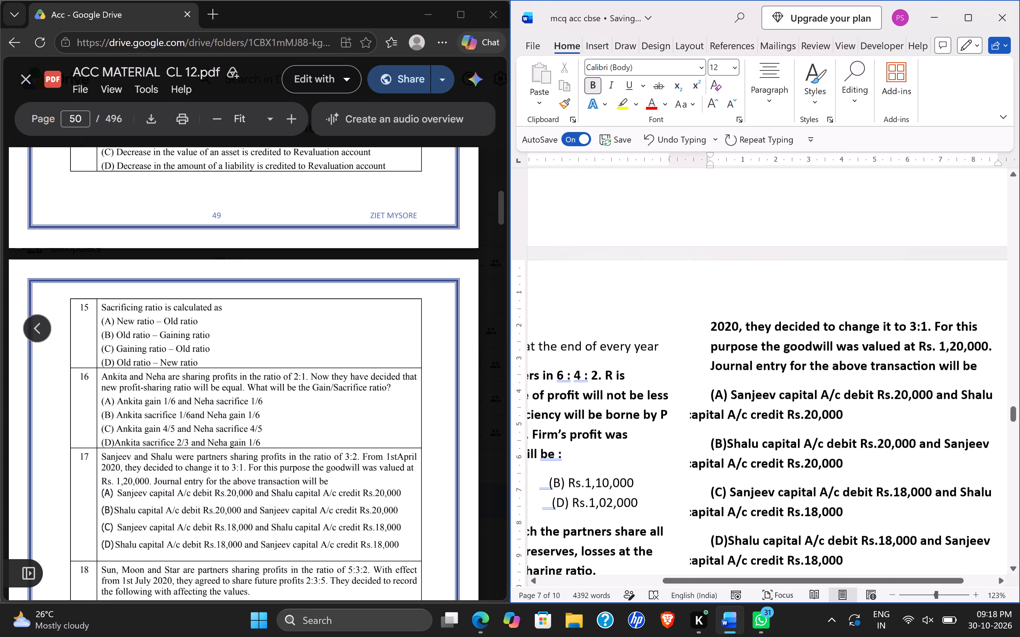
click(987, 367)
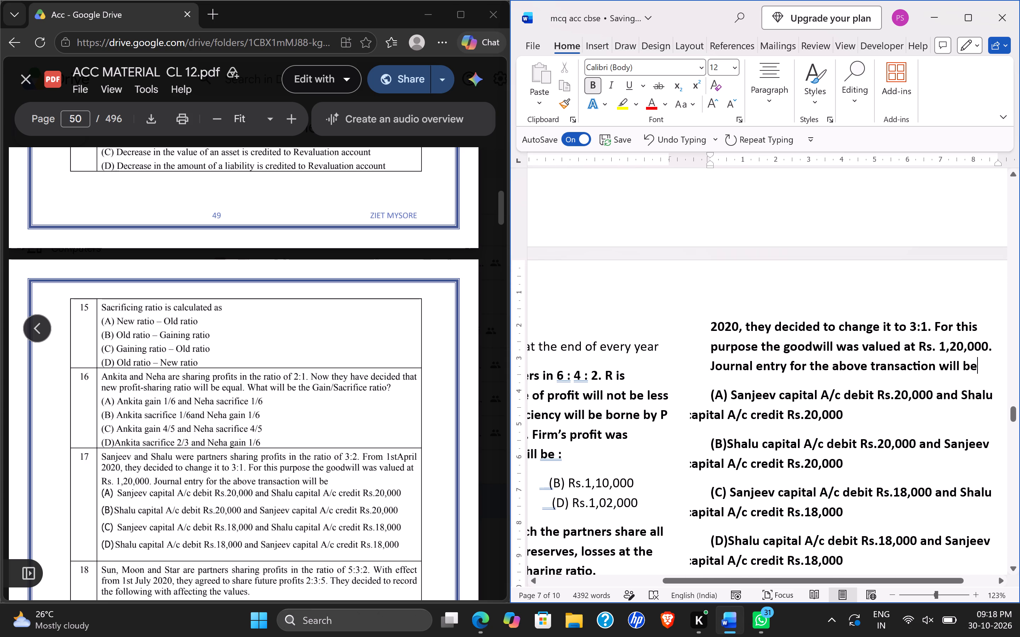
key(shift+colon)
Align the left and first-line indents of question 15's options (A) to (D) to the question text's left edge.
scroll(893, 376, down, 3)
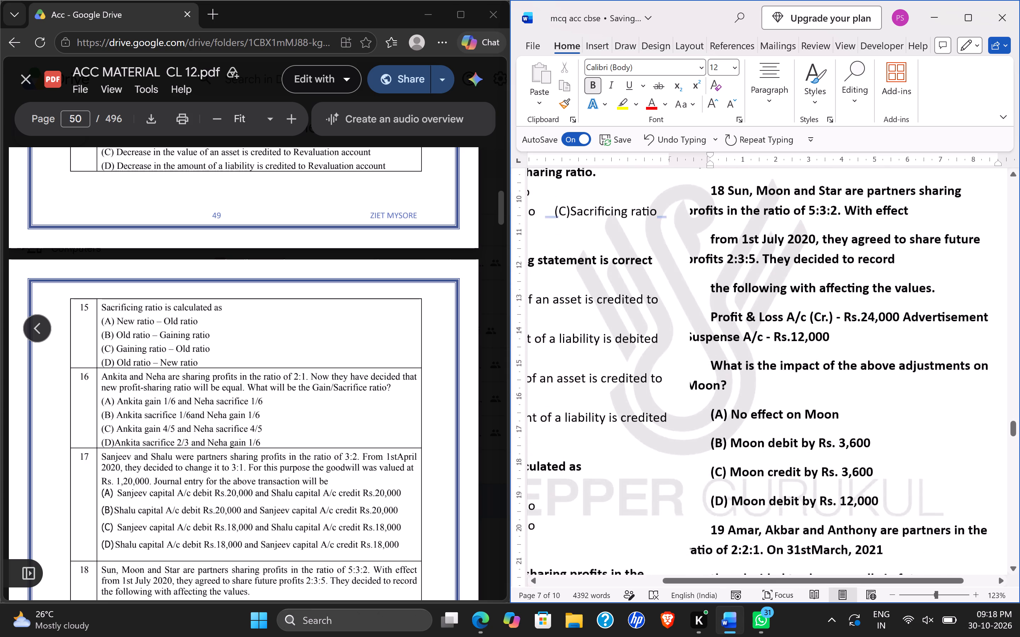
scroll(893, 376, right, 2)
scroll(893, 376, down, 2)
scroll(893, 376, up, 3)
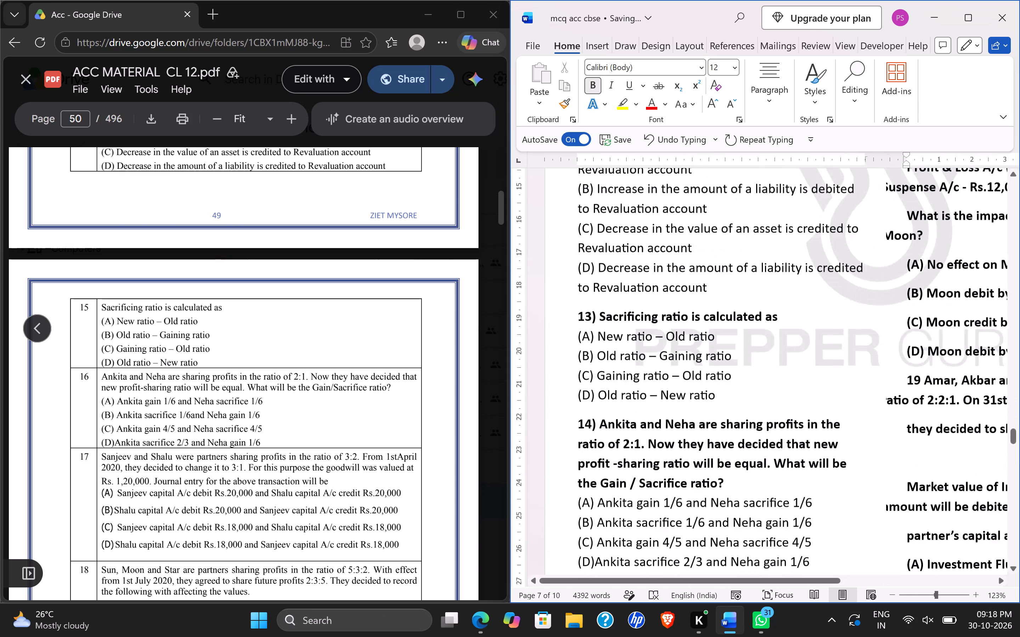
scroll(893, 376, left, 1)
scroll(893, 376, up, 2)
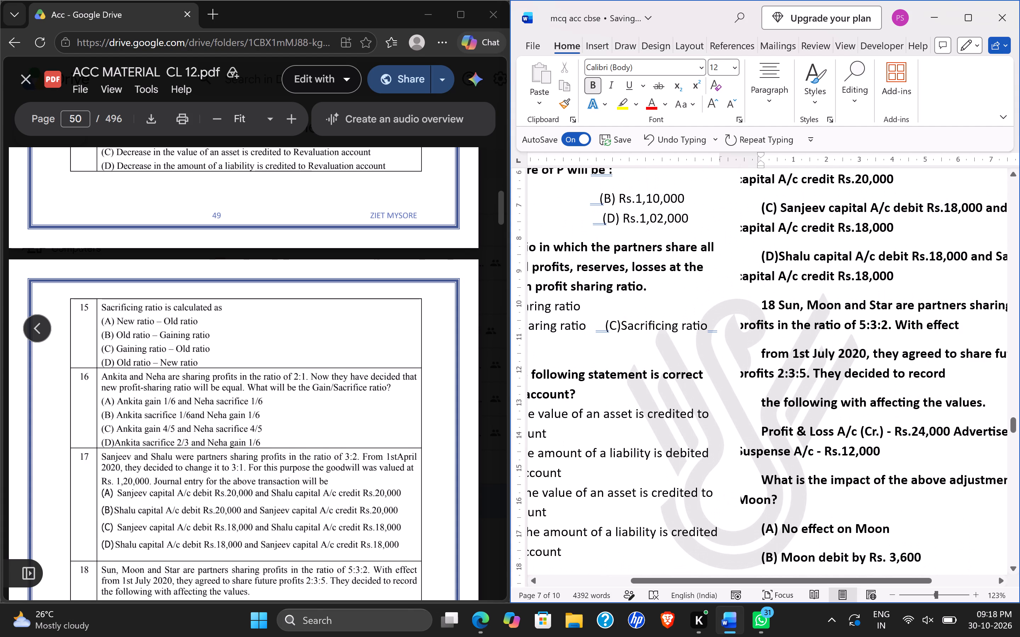
scroll(848, 243, up, 1)
drag(753, 201, 844, 290)
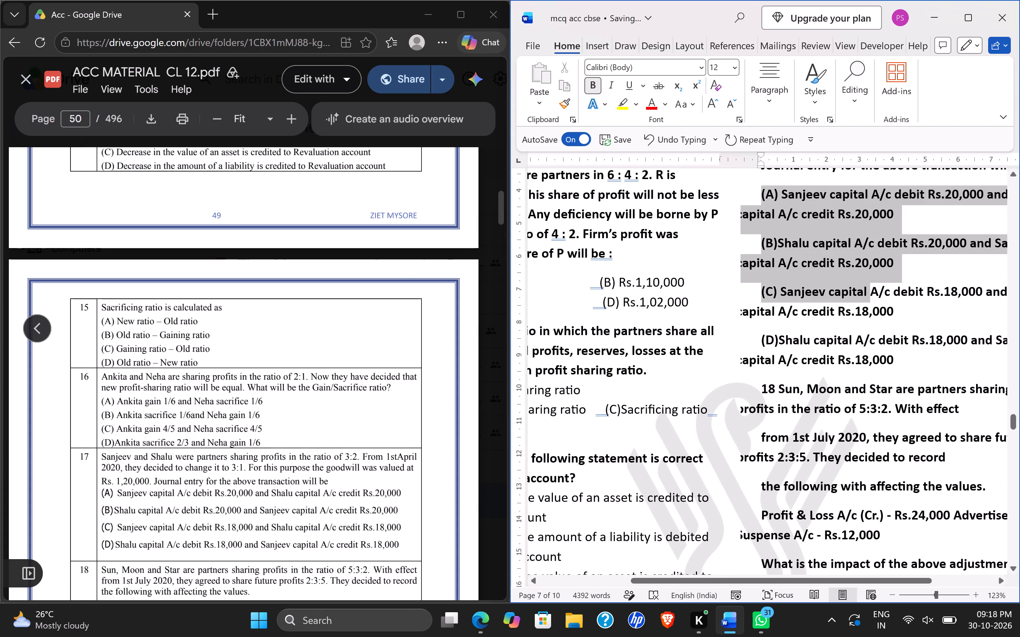
drag(844, 290, 898, 363)
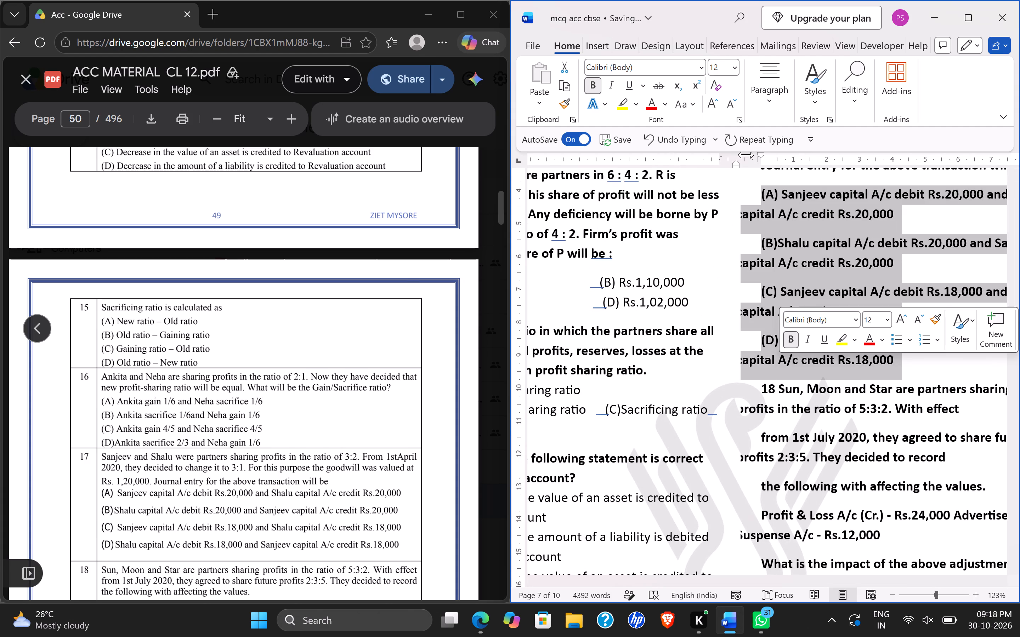
drag(737, 165, 761, 166)
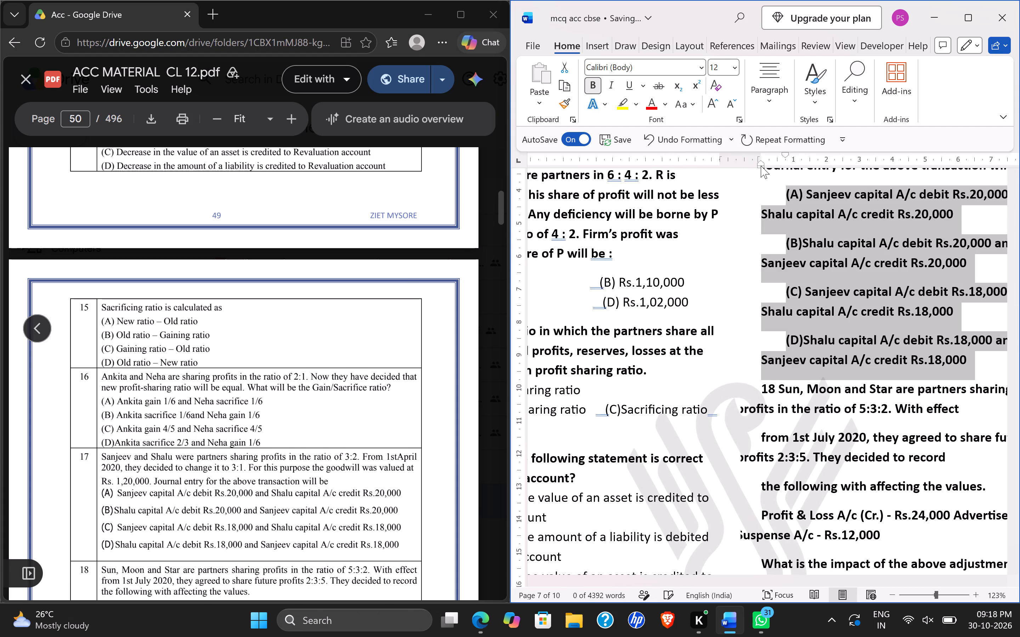
drag(788, 155, 781, 156)
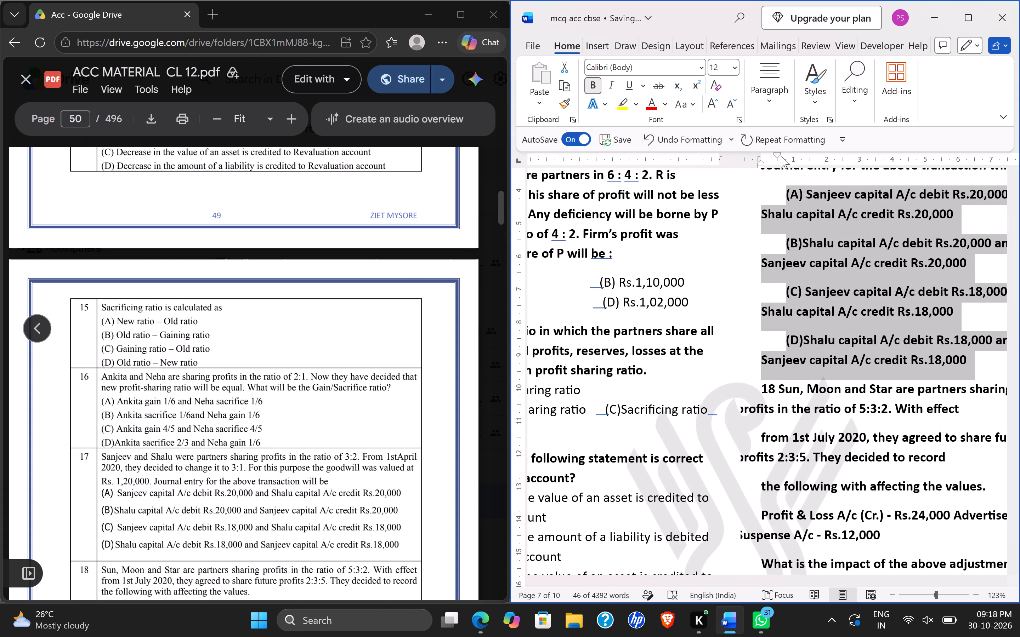
drag(781, 156, 761, 153)
click(791, 211)
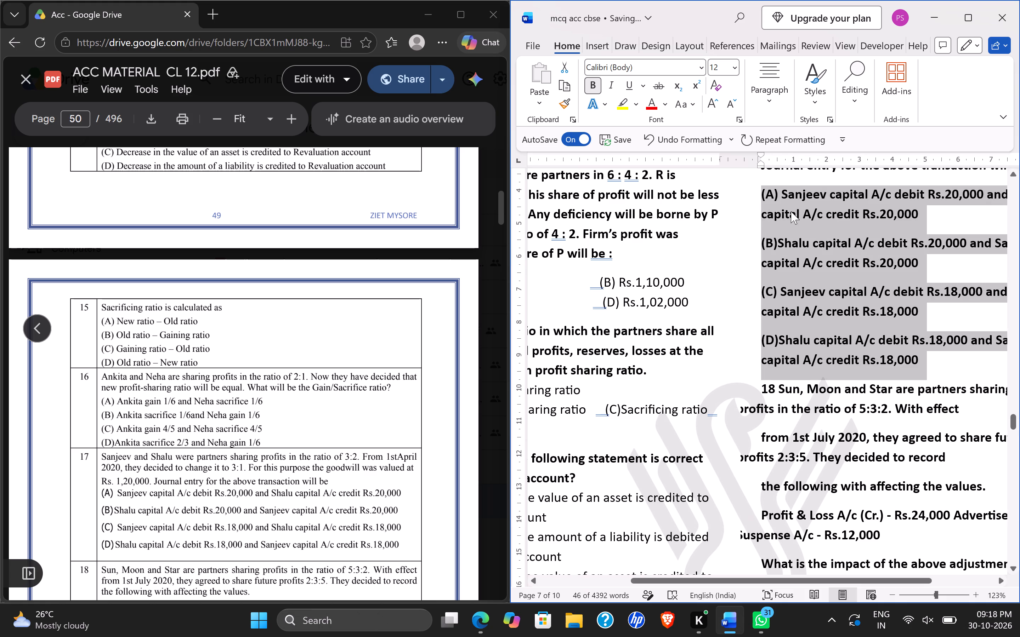
Replace the paragraph breaks before question 15's options (A), (B), (C) and (D) with line breaks to close up the spacing.
scroll(791, 211, up, 1)
click(756, 224)
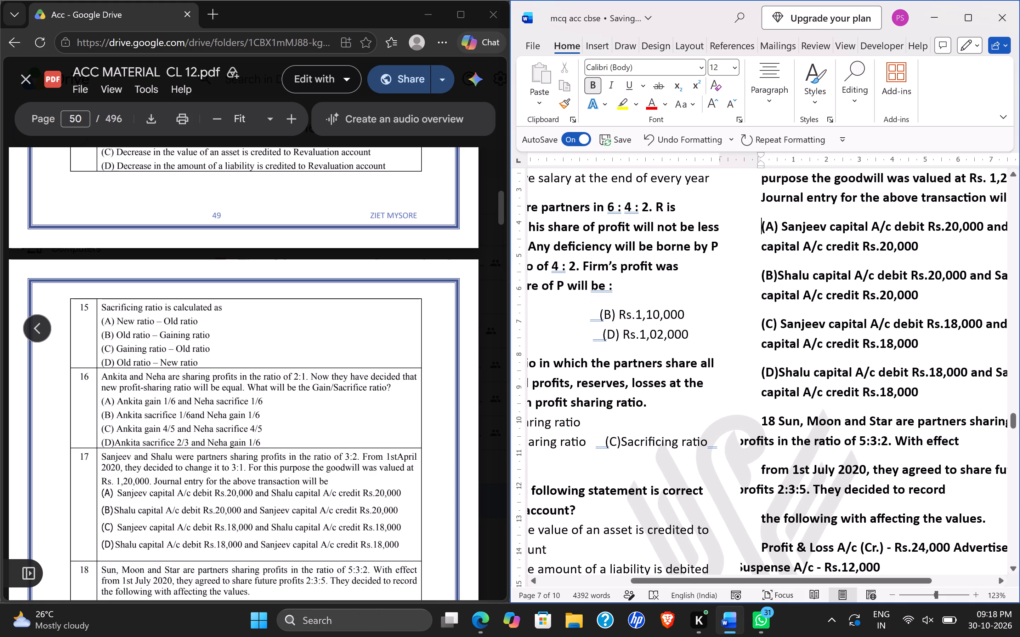
key(BackSpace)
key(shift+Return)
key(Down)
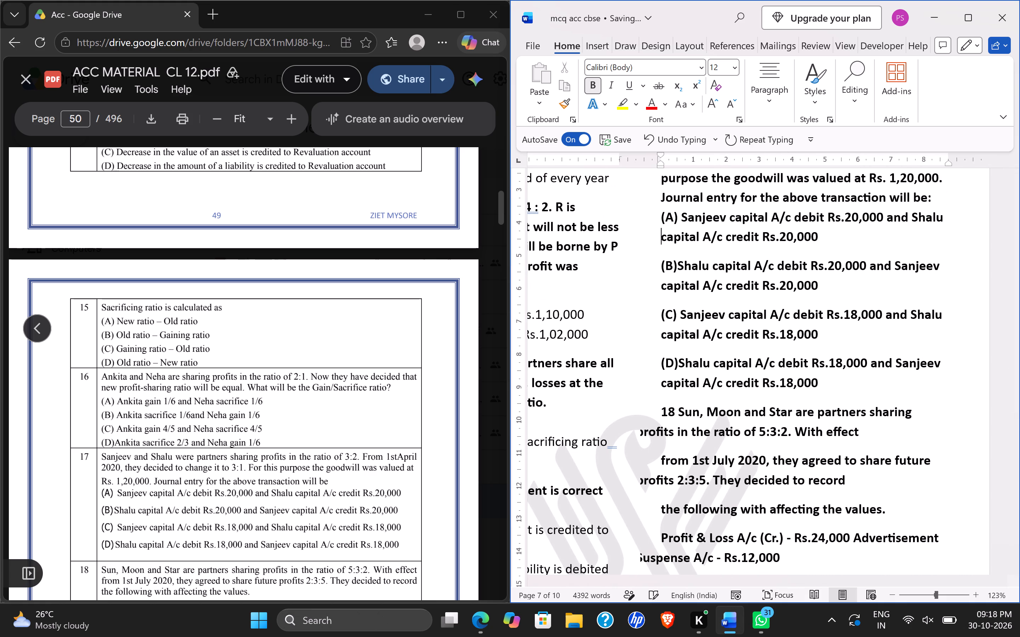
key(Down)
key(BackSpace)
key(shift+Return)
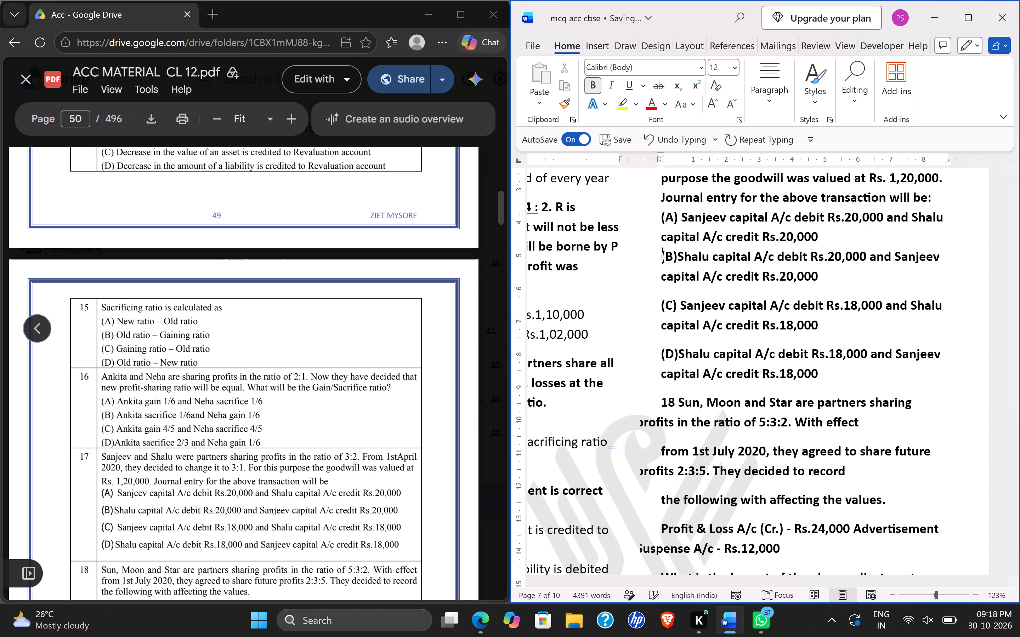
click(659, 309)
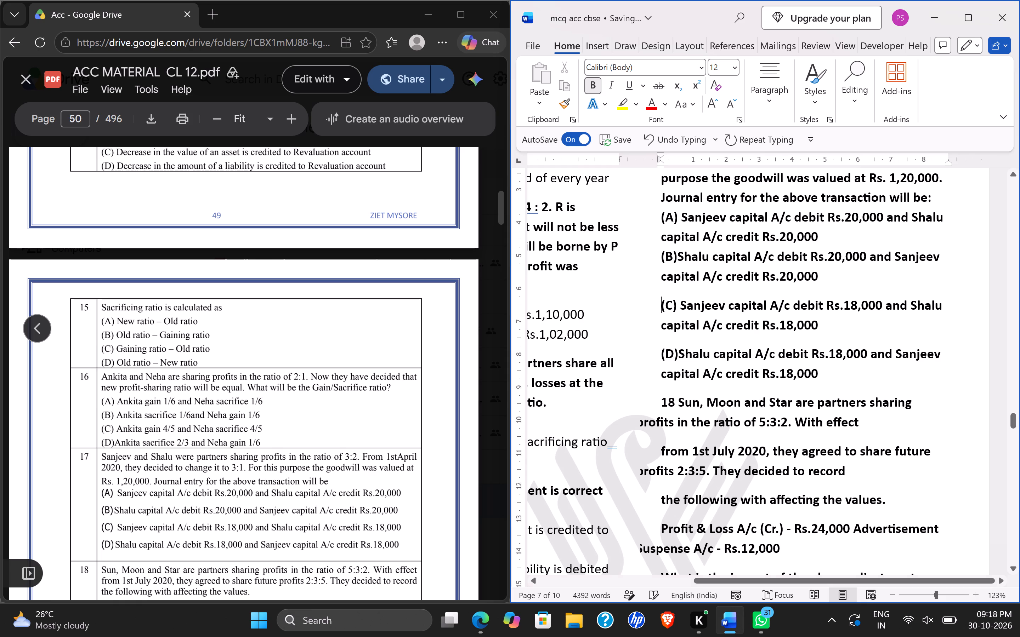
key(BackSpace)
key(shift+Return)
key(Down)
key(Down)
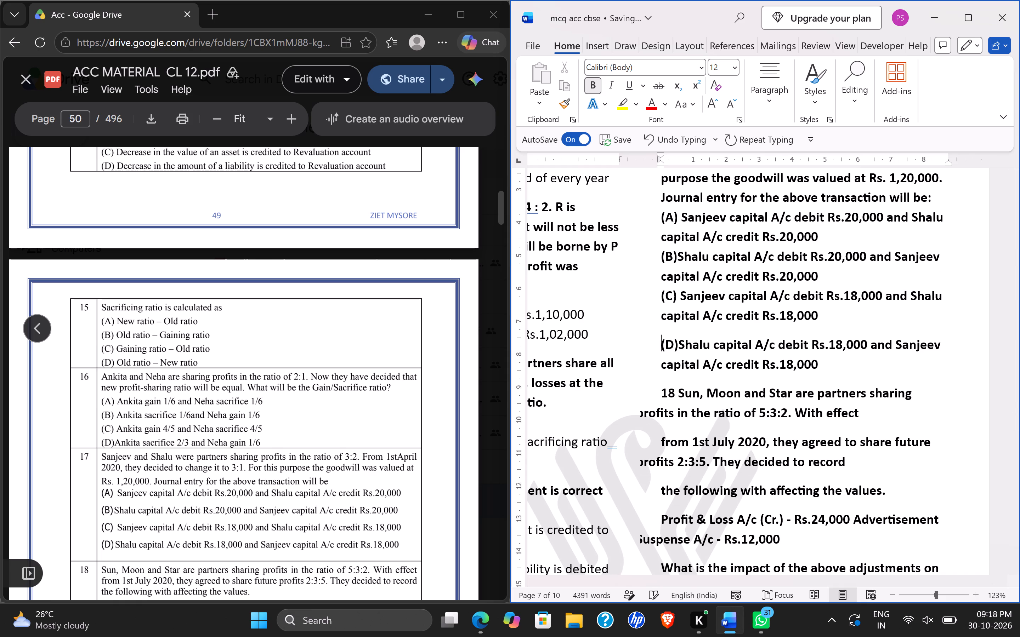
key(BackSpace)
key(shift+Return)
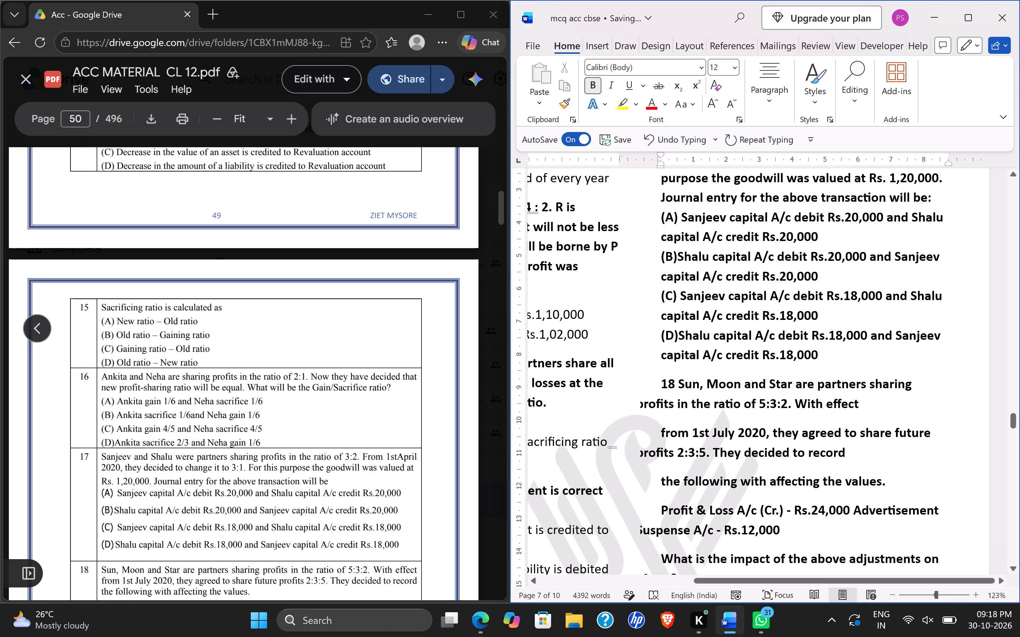
Remove the bold formatting from question 15's options (A) to (D).
drag(656, 219, 833, 318)
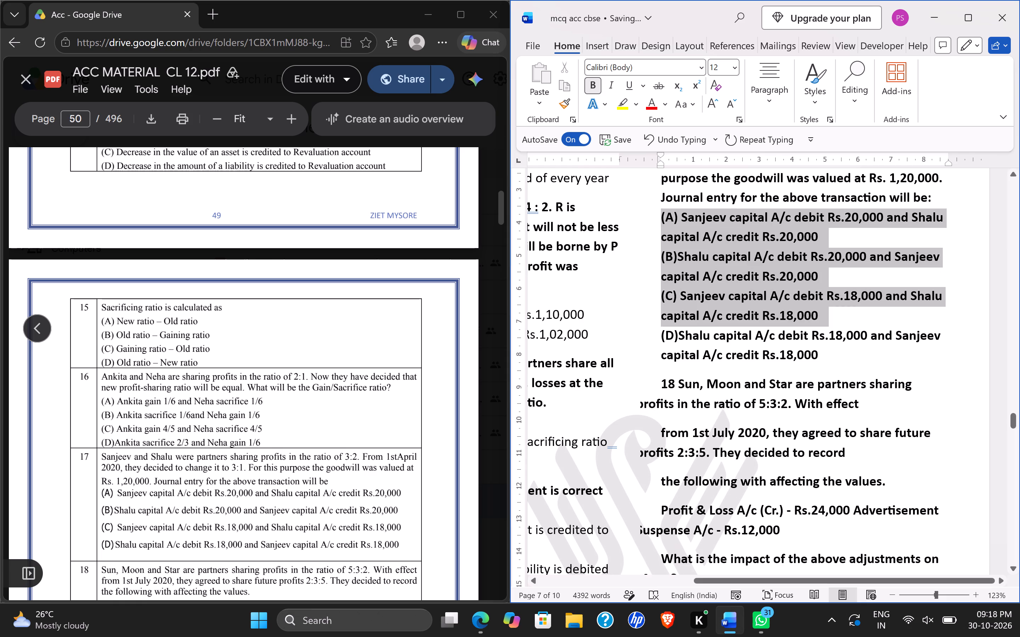
drag(833, 318, 846, 359)
key(ctrl+b)
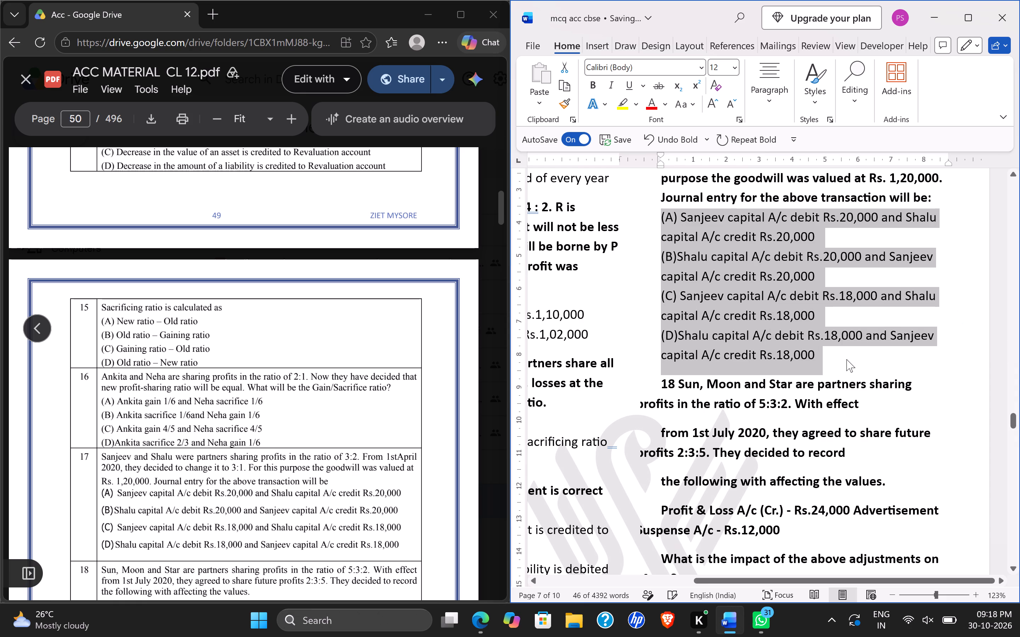
click(770, 279)
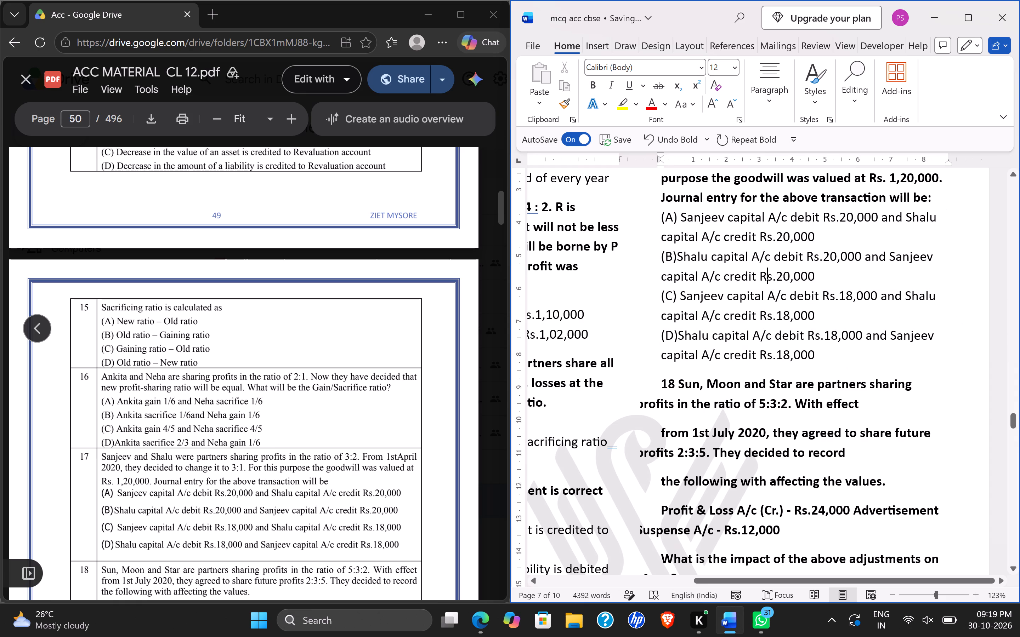
Check the preceding question numbers and renumber the "Sun, Moon and Star" question as 16).
scroll(783, 337, down, 1)
scroll(783, 337, up, 1)
scroll(760, 382, up, 1)
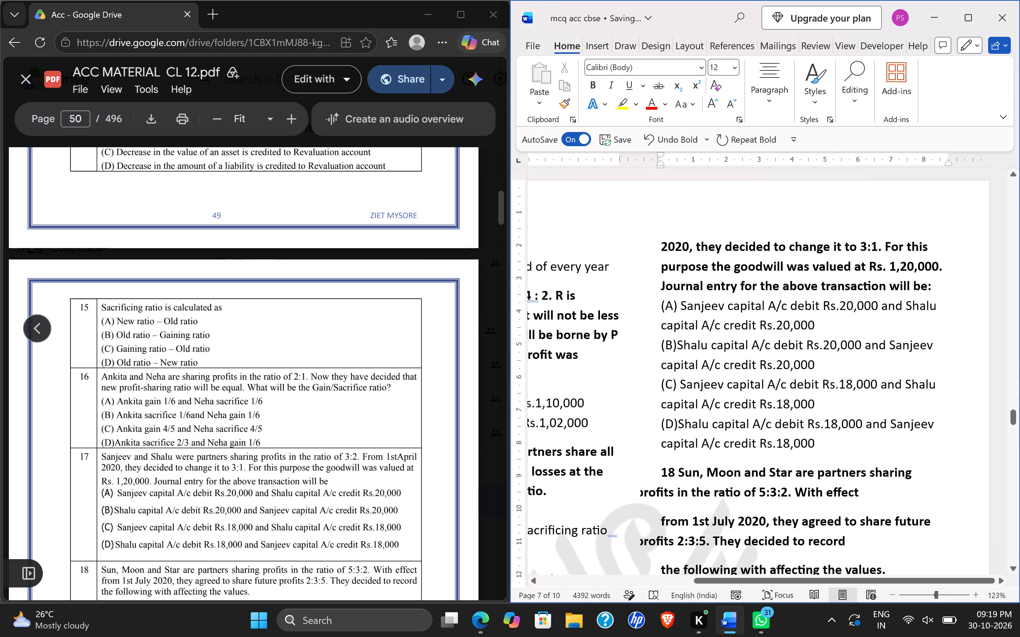
scroll(760, 382, down, 2)
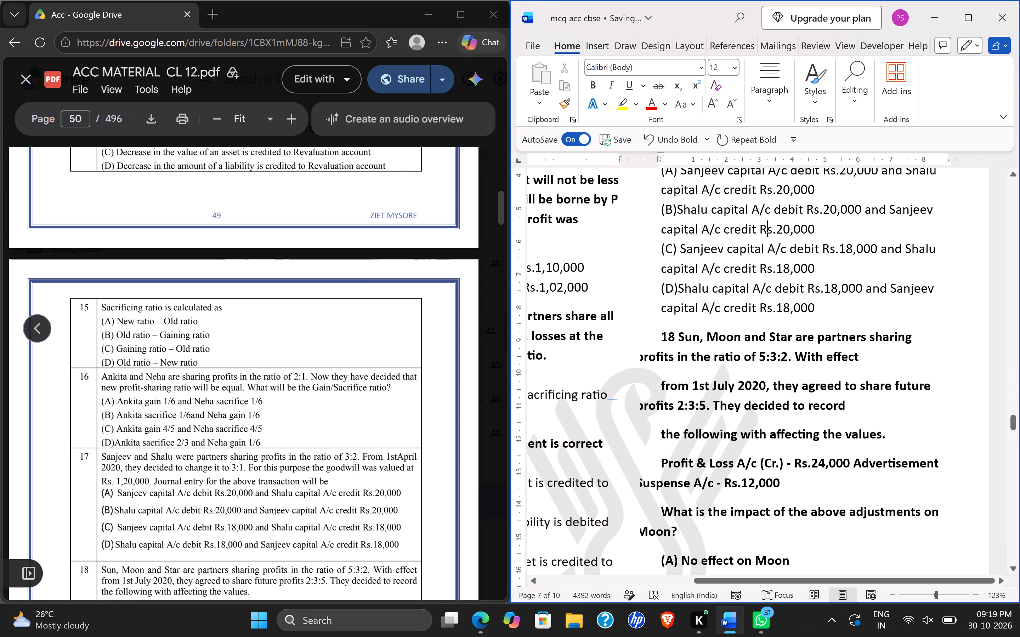
click(662, 334)
scroll(662, 339, up, 1)
scroll(662, 339, right, 1)
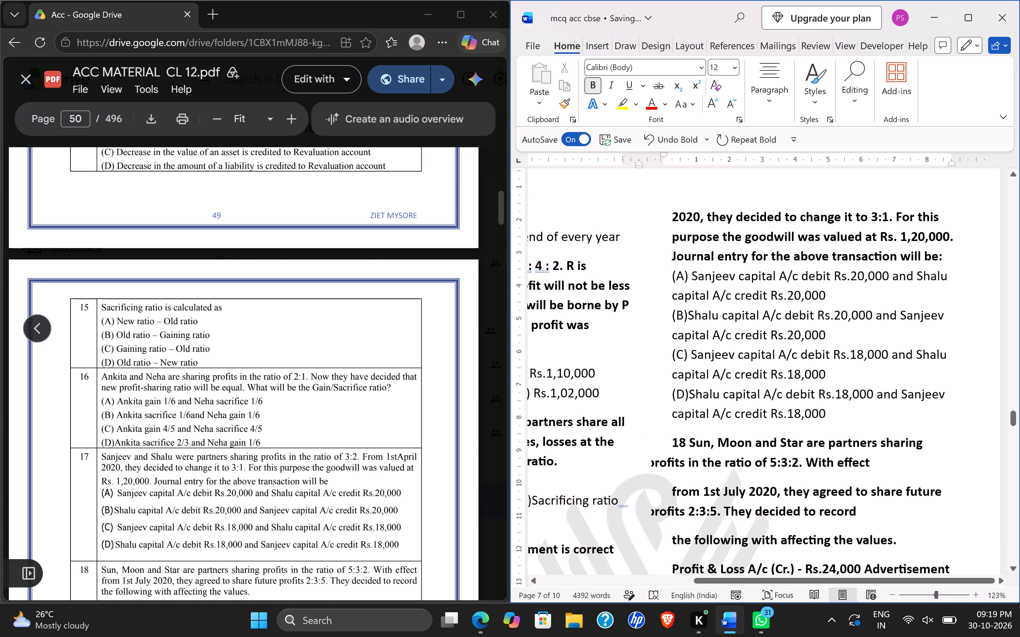
scroll(662, 339, right, 3)
scroll(662, 339, down, 2)
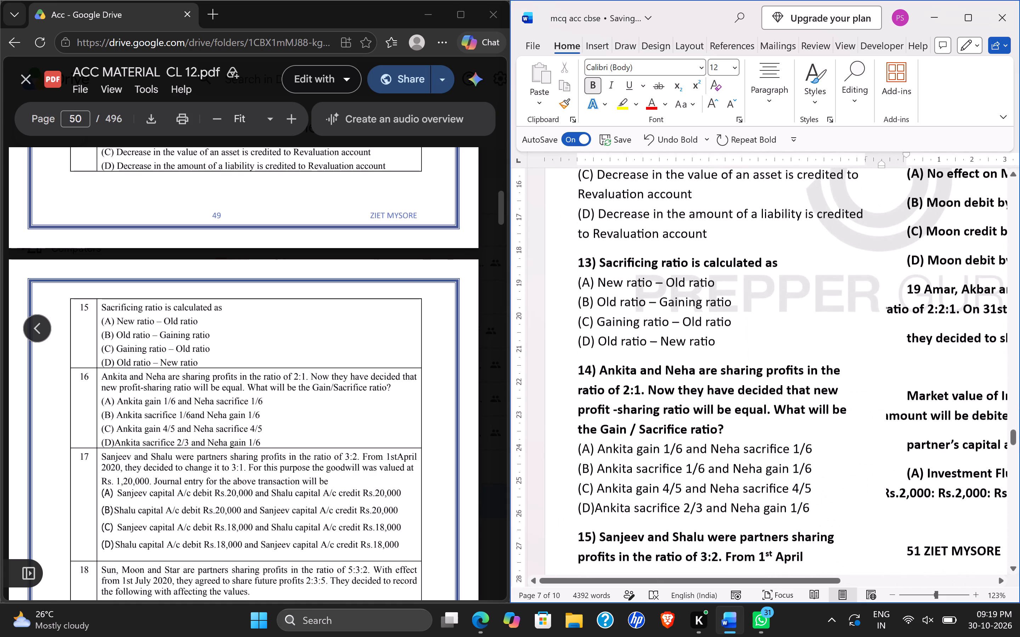
scroll(662, 339, down, 4)
scroll(662, 339, up, 5)
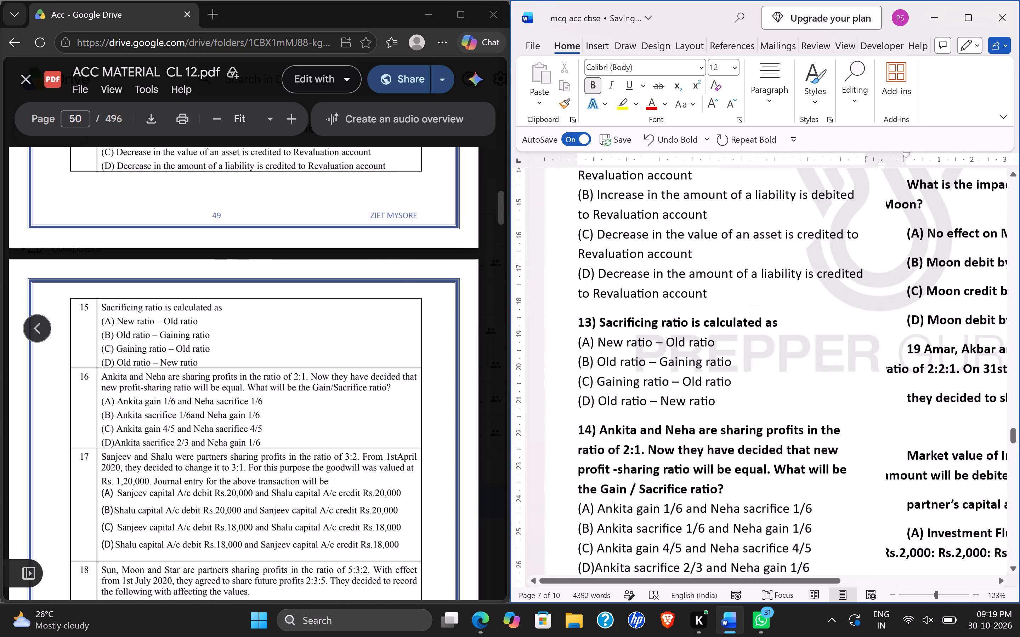
scroll(662, 339, left, 3)
scroll(662, 339, up, 5)
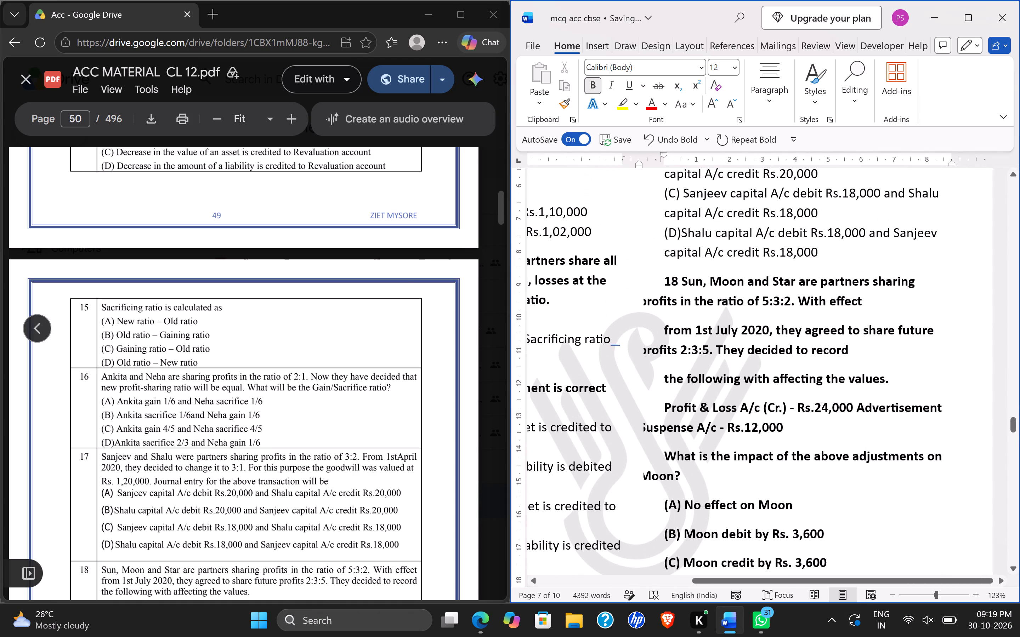
click(679, 281)
key(BackSpace)
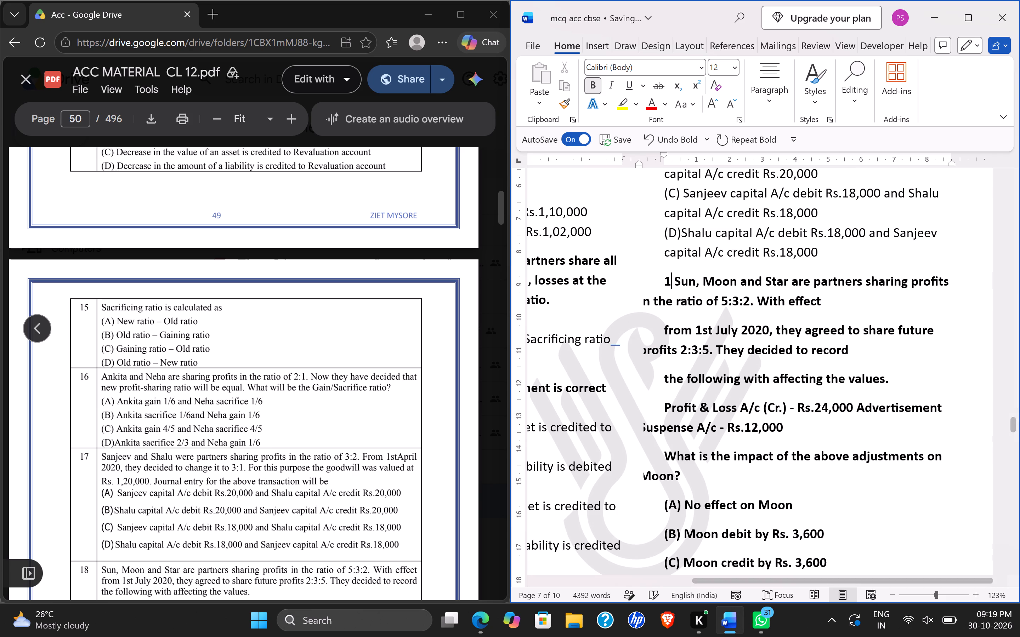
key(6)
key(shift+parenright)
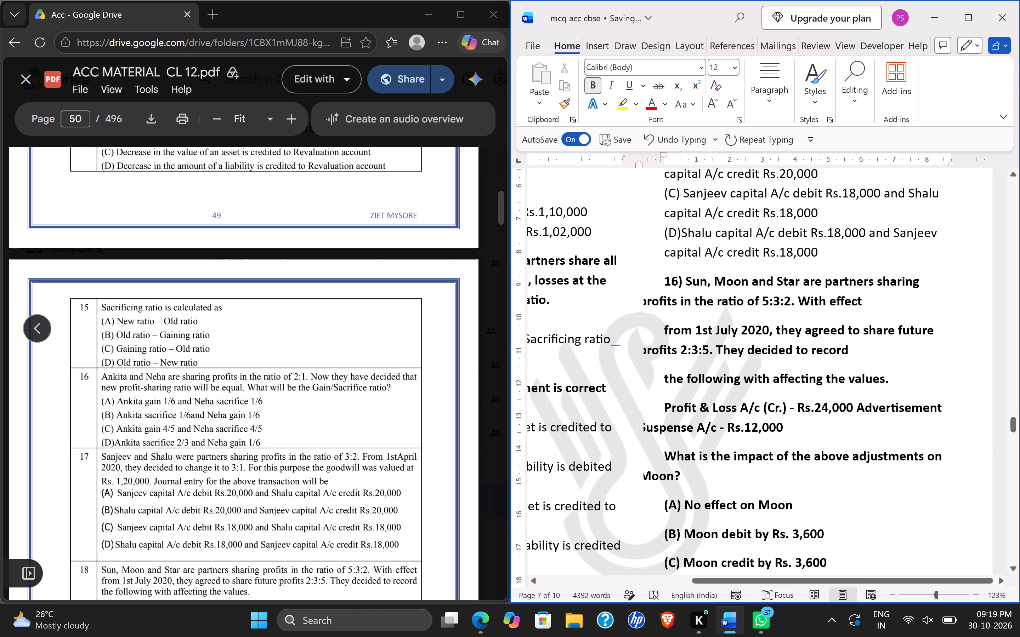
Align the left and first-line indents of question 16's text, from "Sun, Moon and Star" through "Moon?", to the same point.
drag(665, 281, 778, 447)
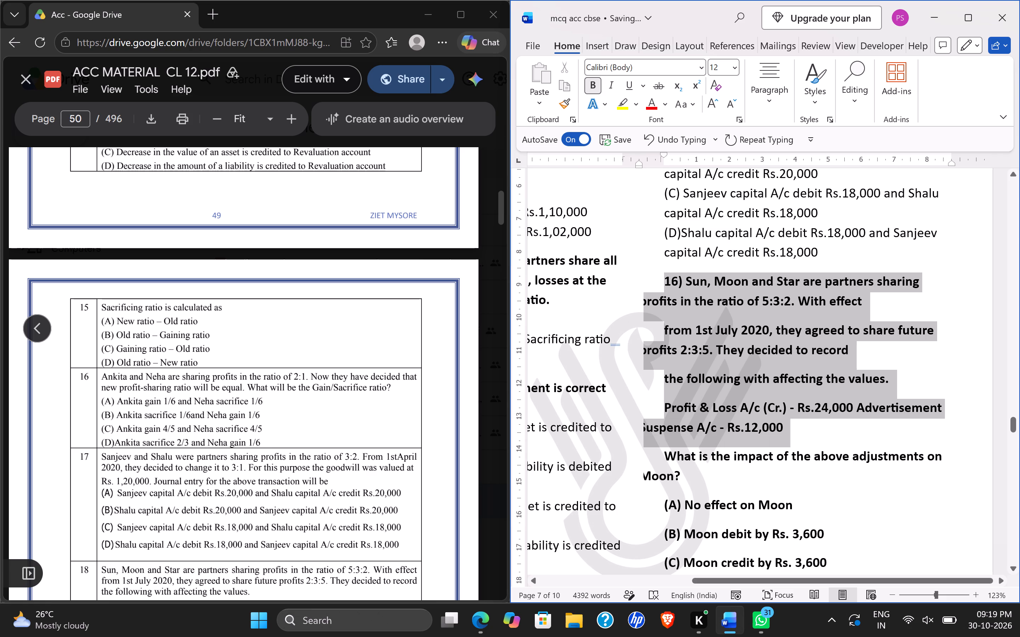
drag(778, 447, 772, 482)
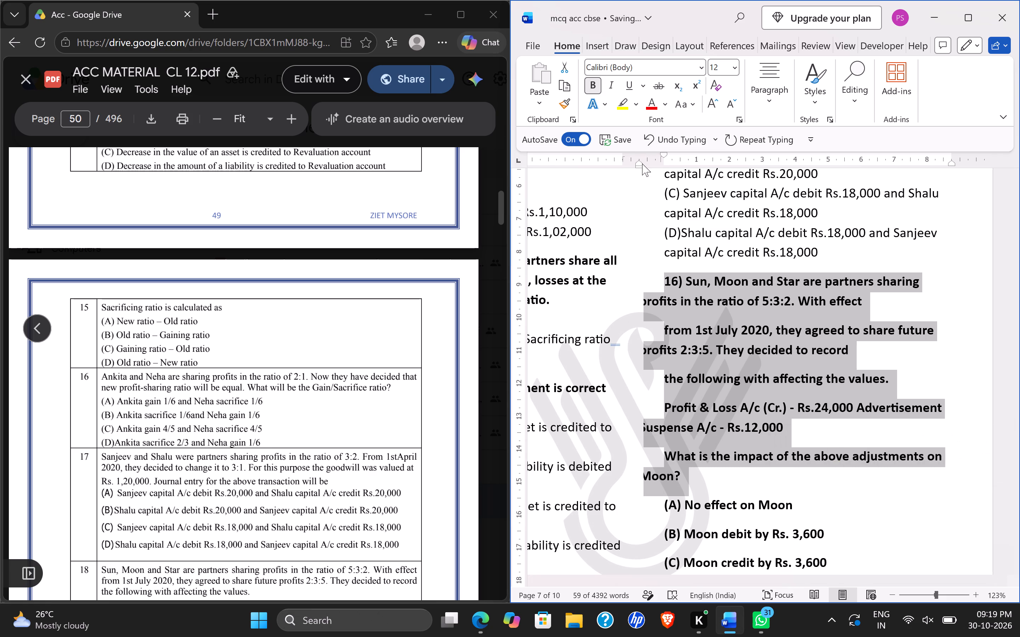
drag(642, 163, 661, 167)
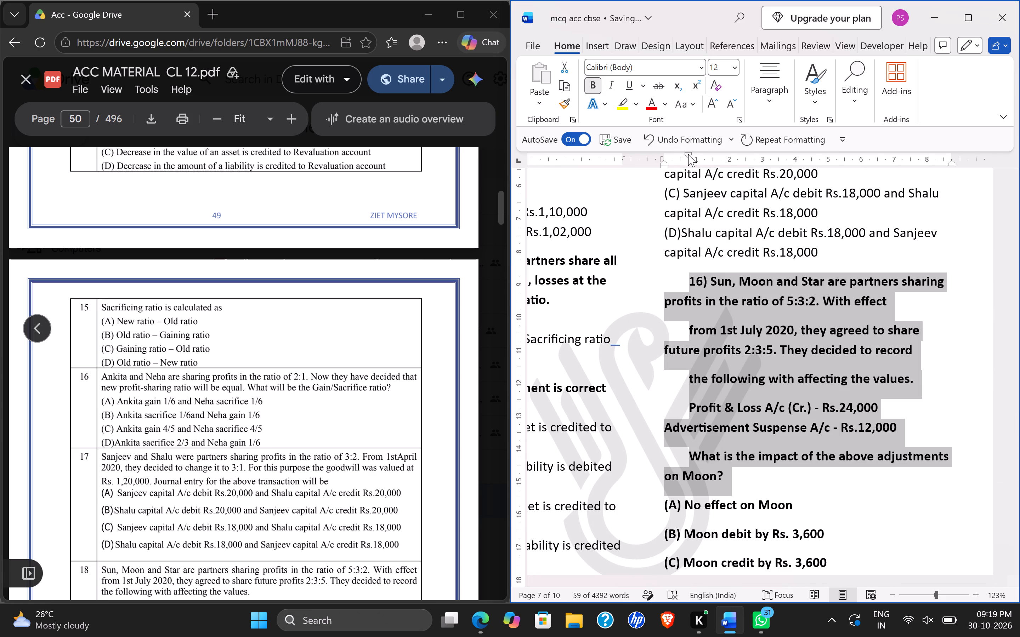
drag(688, 154, 666, 154)
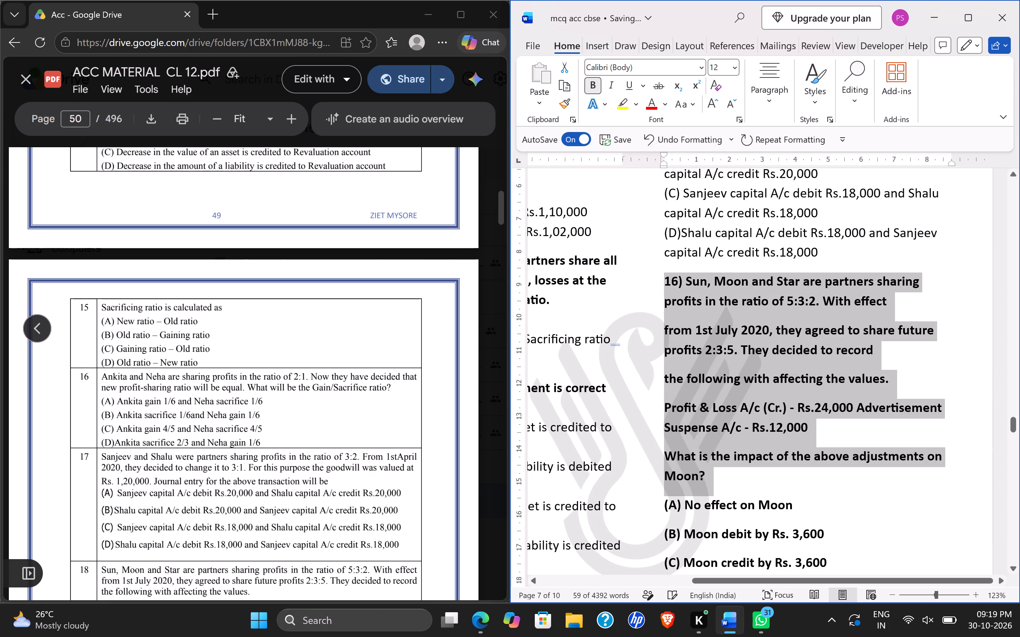
Join question 16's "from 1st July 2020" and "the following with affecting" paragraphs to the preceding text, with a space at each join.
click(659, 331)
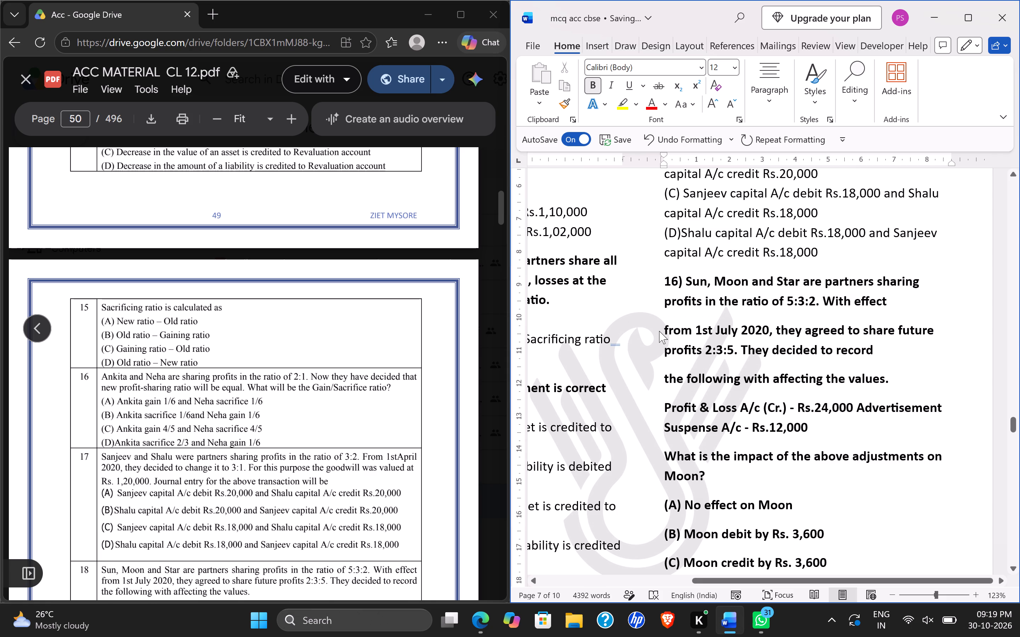
key(BackSpace)
key(space)
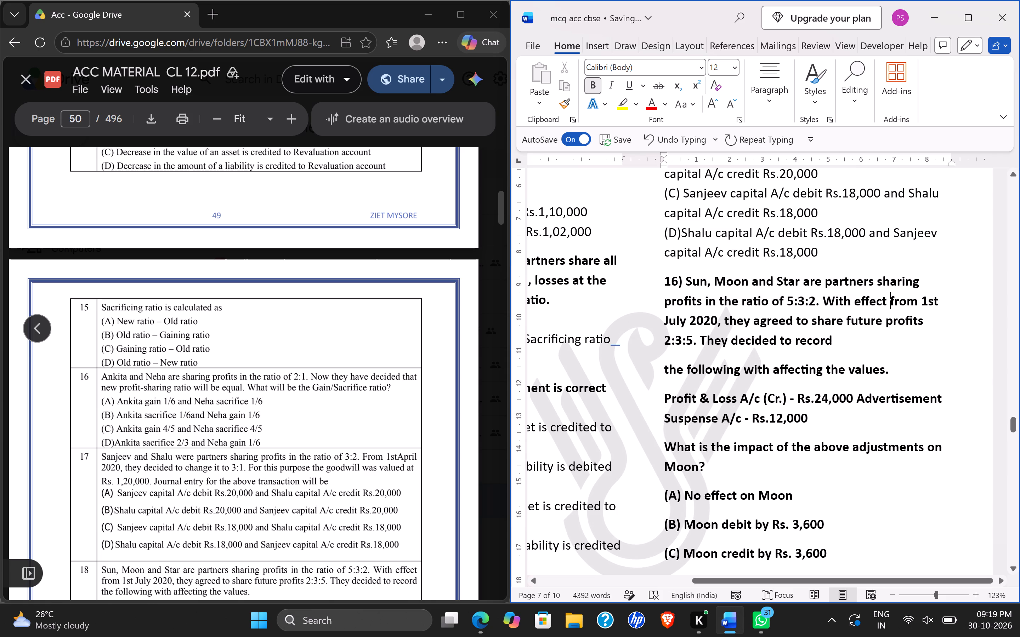
click(660, 369)
key(BackSpace)
key(space)
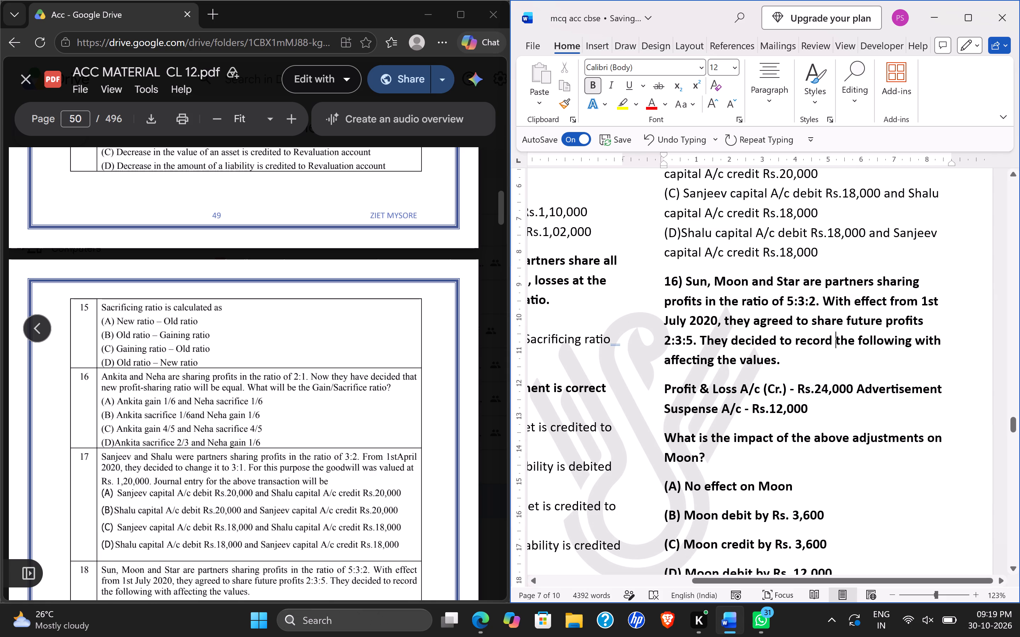
Join question 16's "Profit & Loss A/c (Cr.)" paragraph to the text ending "affecting the values.", with a space at the join.
click(655, 384)
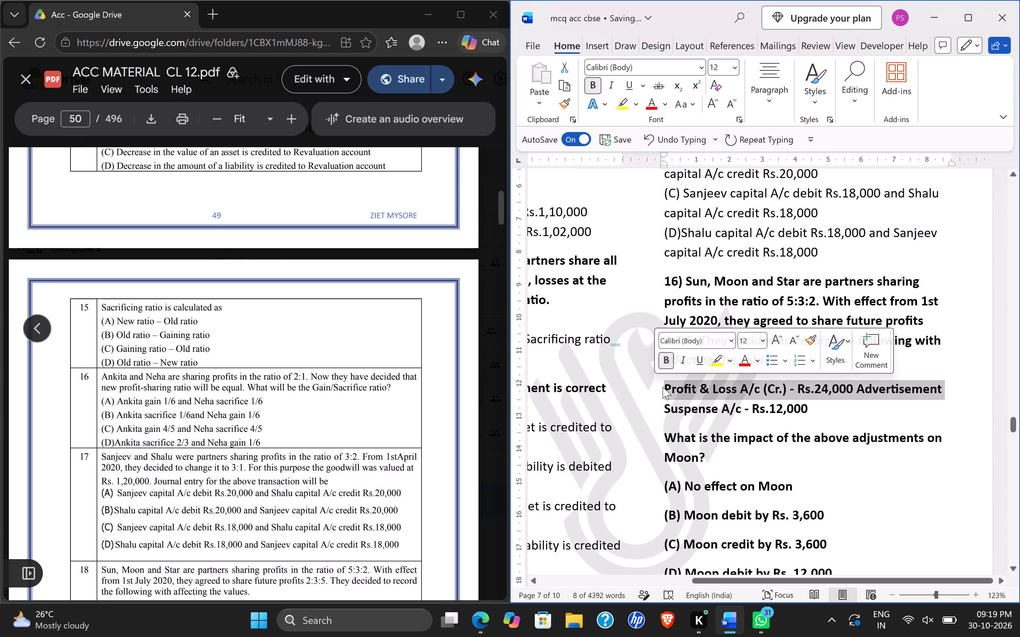
click(663, 387)
key(BackSpace)
key(space)
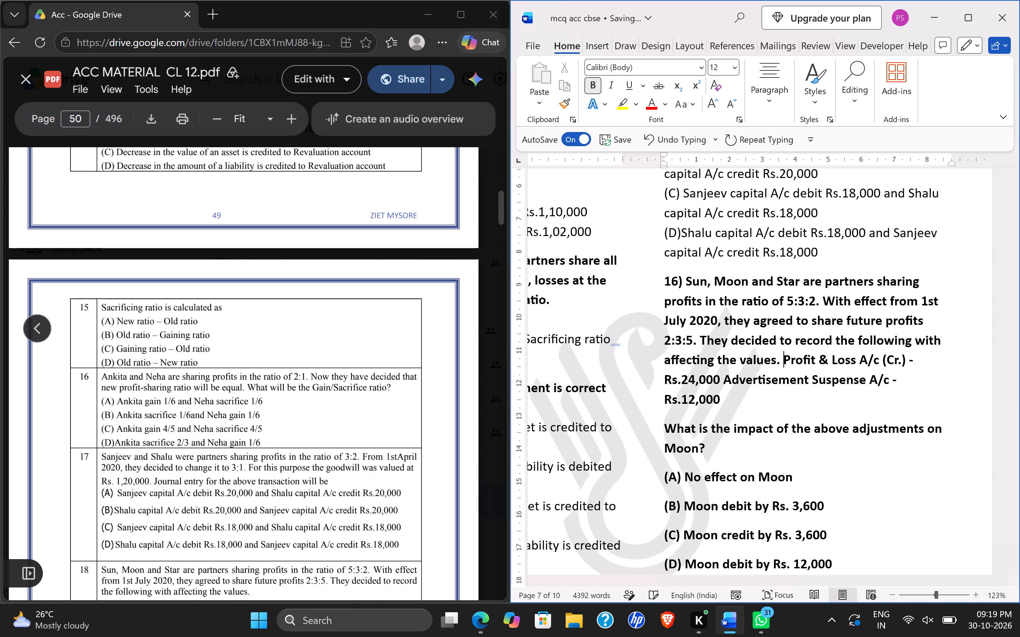
Review the formatting and numbering of questions 11 to 16 in the Word document.
scroll(797, 318, right, 3)
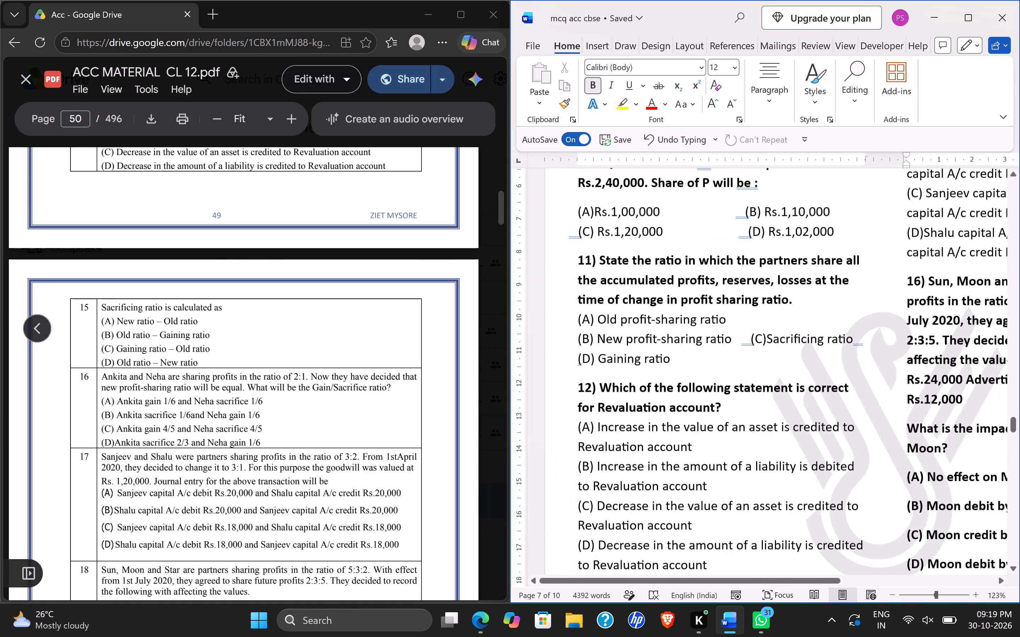
scroll(797, 318, down, 3)
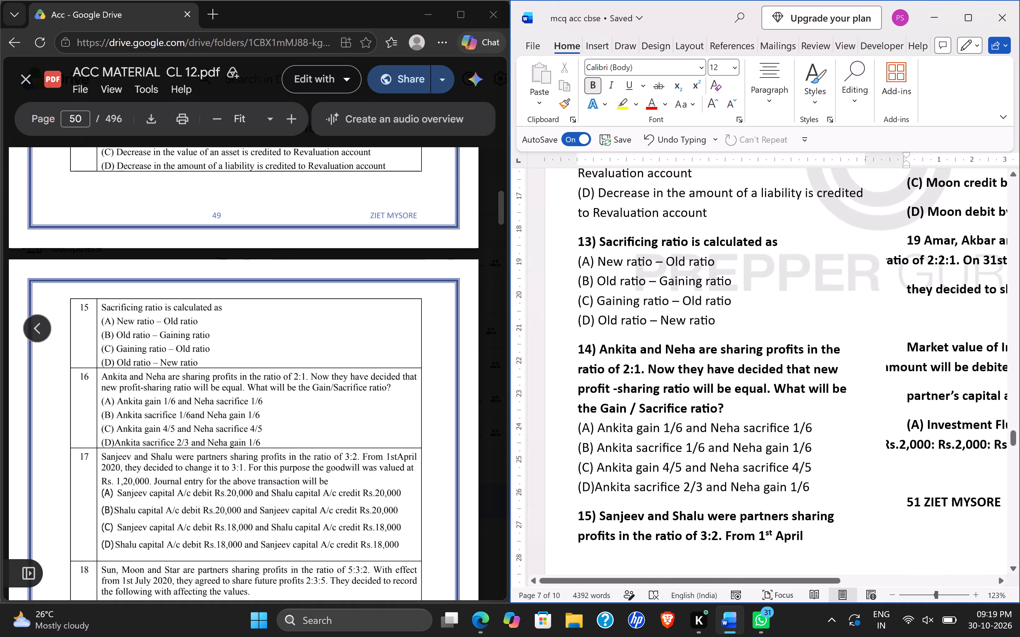
scroll(797, 318, down, 2)
scroll(797, 318, left, 1)
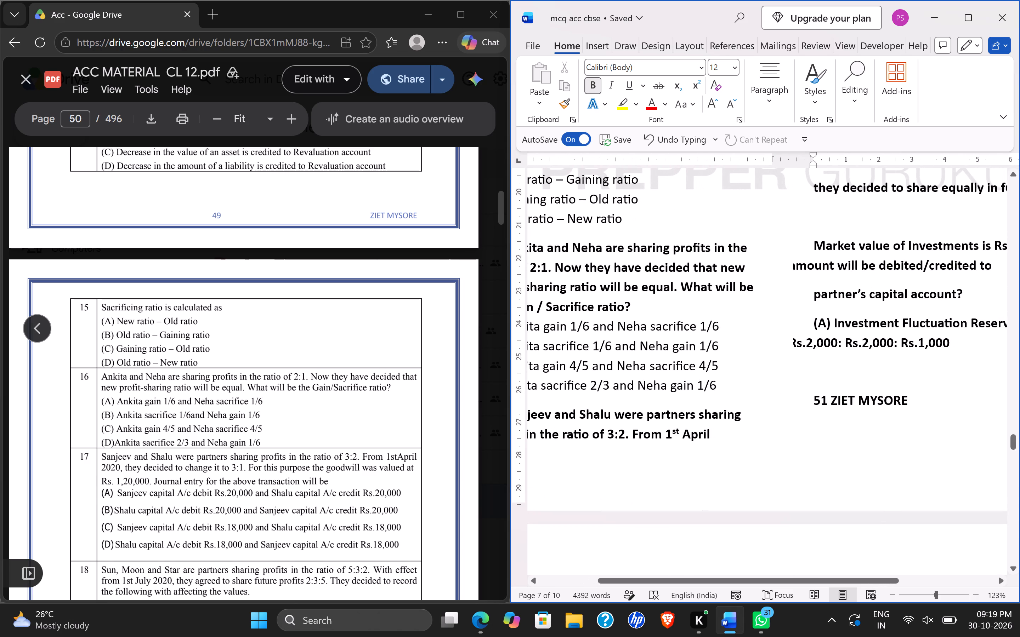
scroll(627, 381, right, 1)
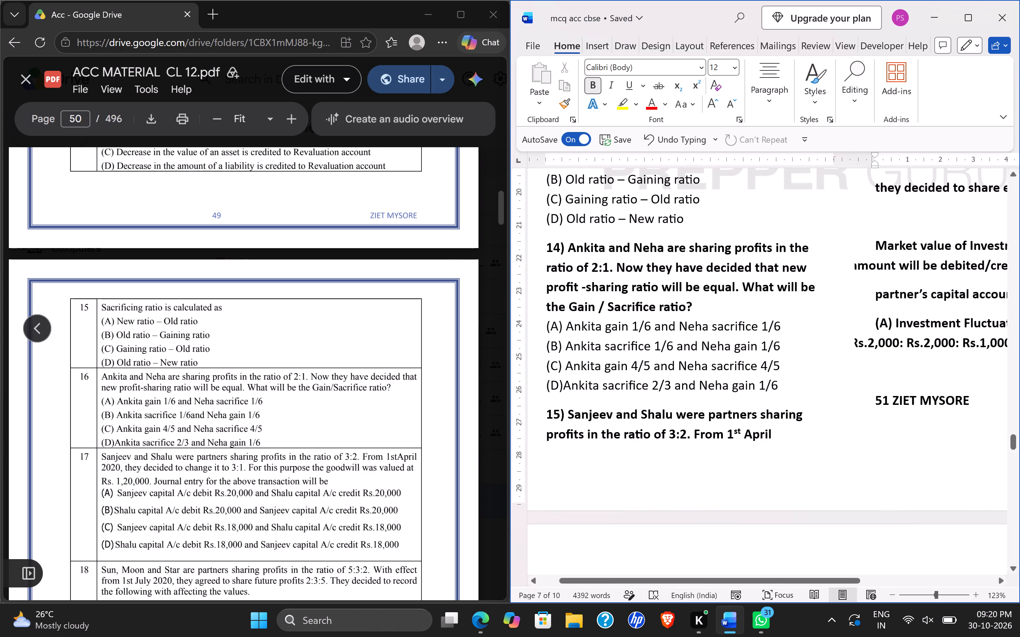
scroll(573, 376, up, 1)
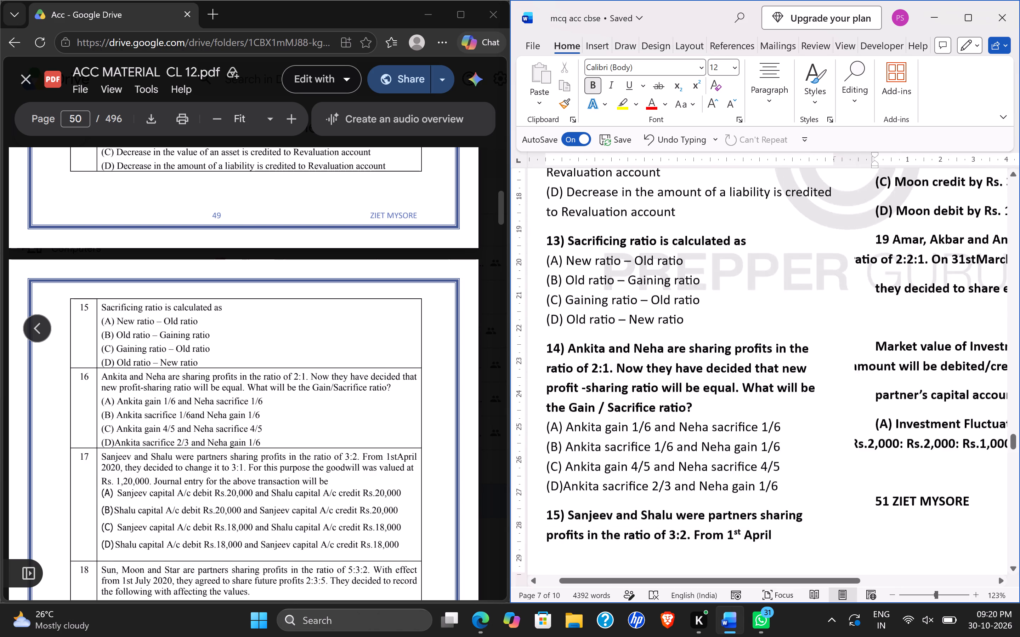
scroll(573, 376, up, 1)
scroll(573, 376, left, 2)
scroll(573, 376, up, 1)
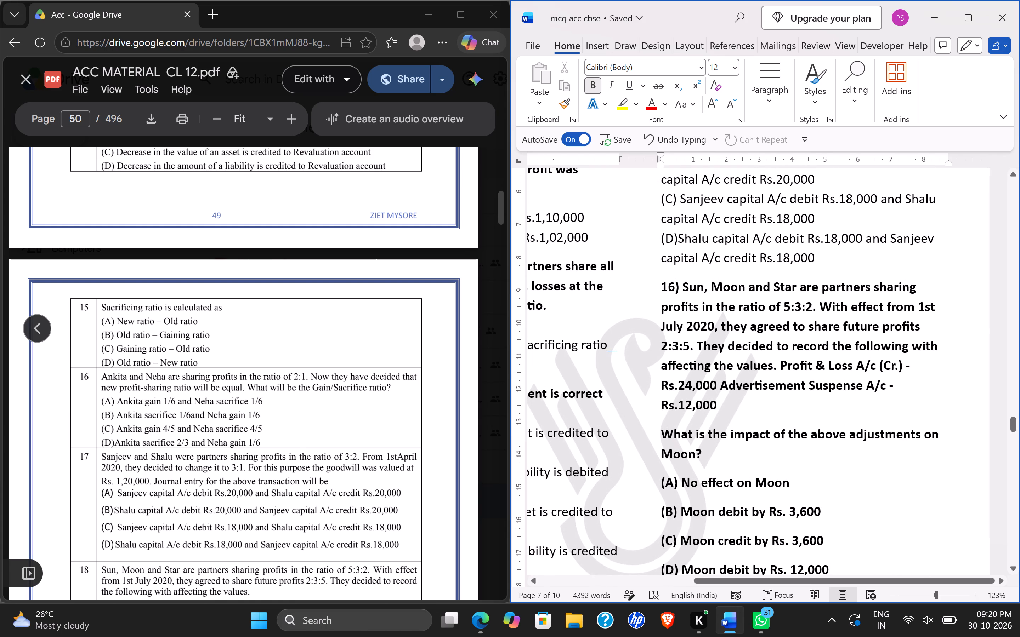
Examine pages 49 and 50 of the source PDF and compare the "Sun, Moon and Star" question with question 16 in the document.
scroll(207, 458, up, 3)
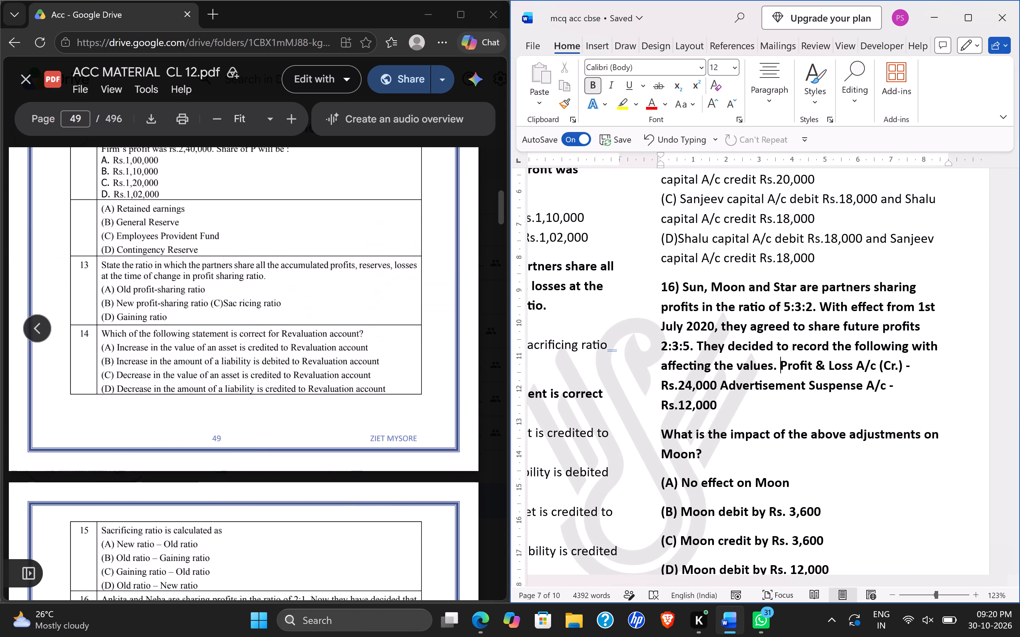
scroll(207, 458, up, 3)
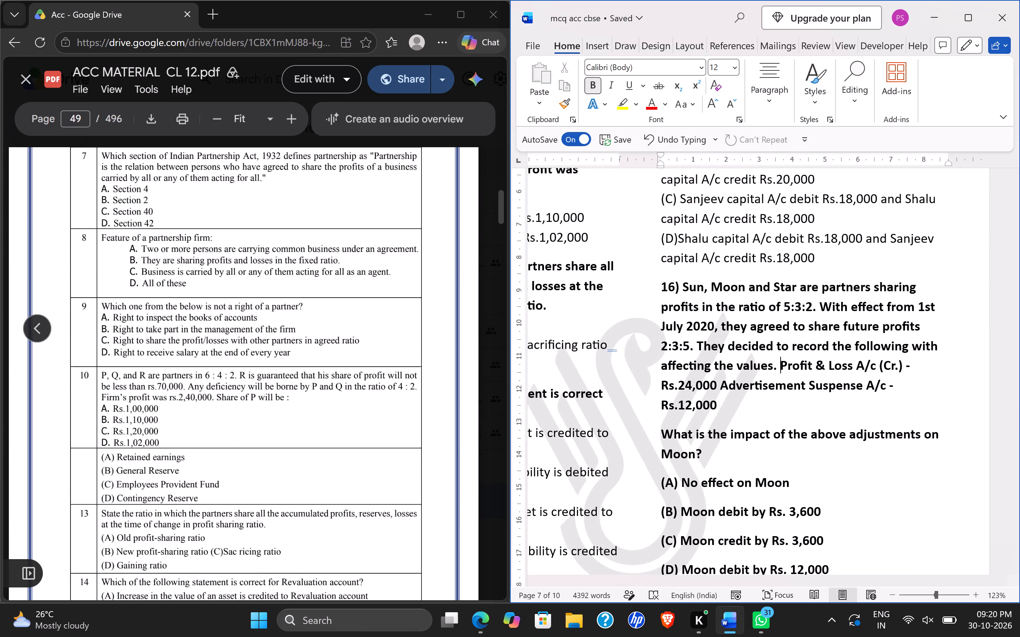
scroll(207, 458, up, 3)
scroll(207, 458, down, 3)
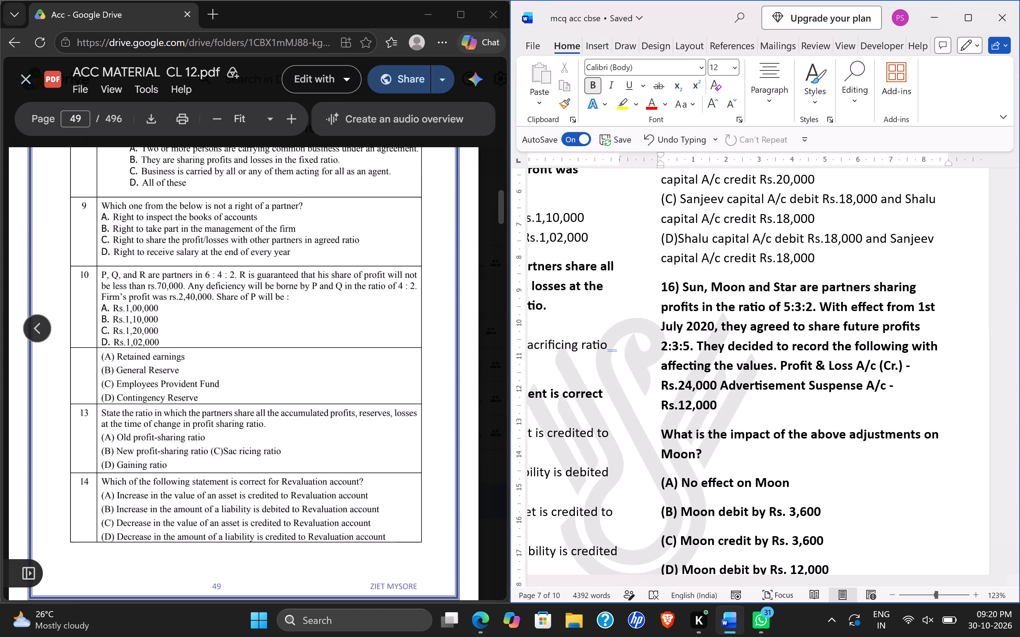
scroll(207, 458, down, 6)
scroll(207, 458, up, 1)
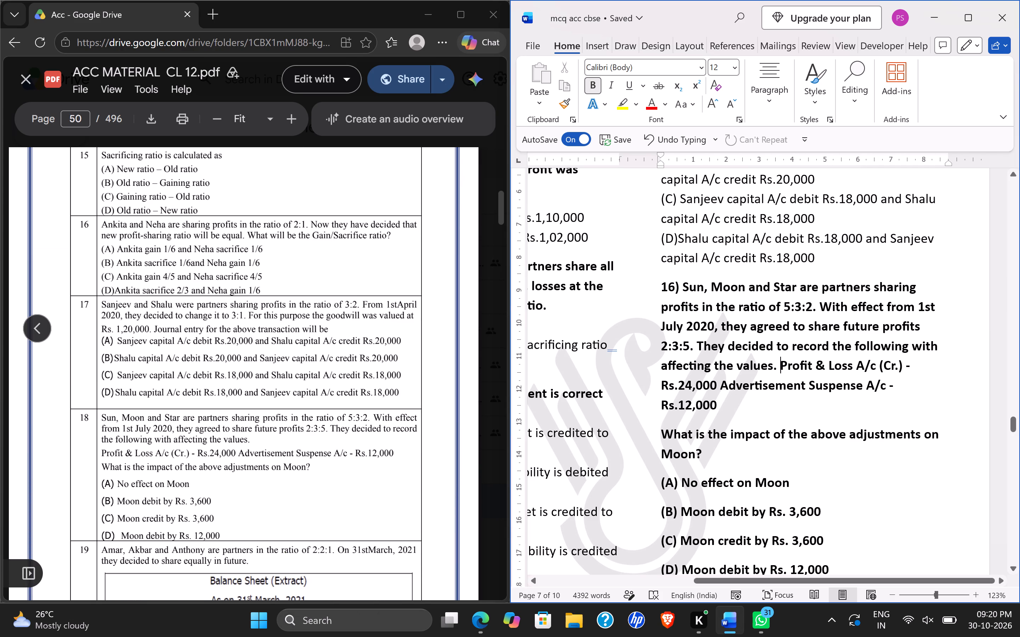
scroll(715, 310, right, 2)
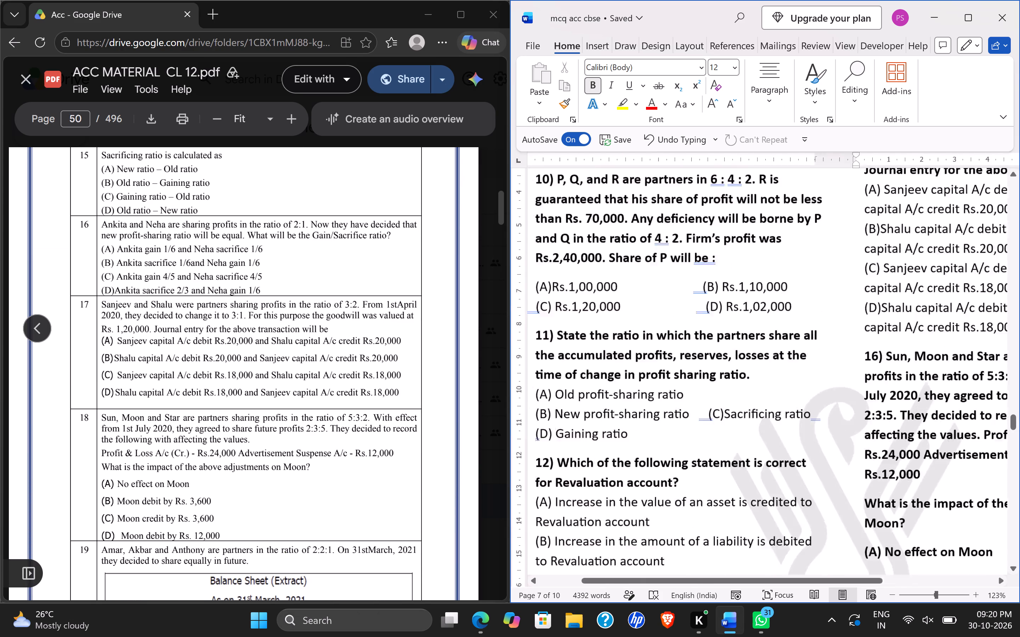
scroll(715, 310, down, 2)
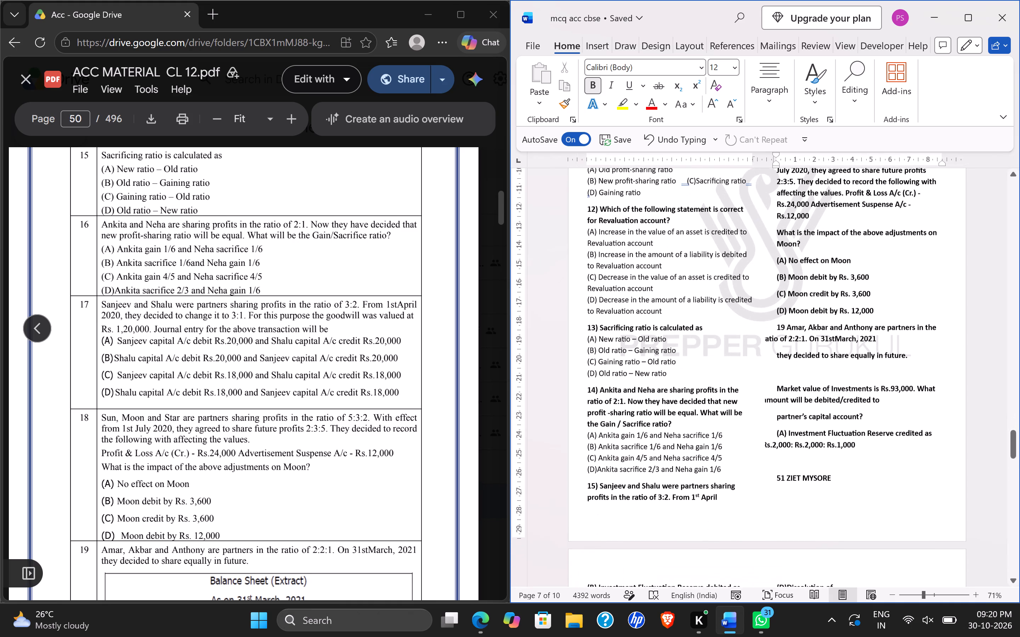
scroll(715, 310, up, 1)
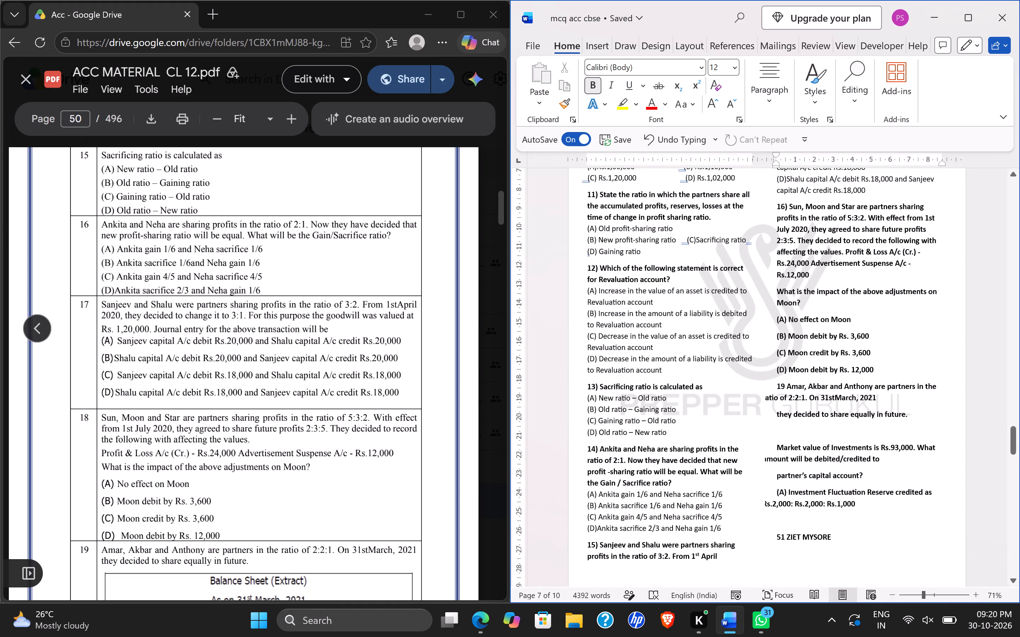
ctrl+scroll(809, 264, up, 1)
scroll(809, 264, left, 1)
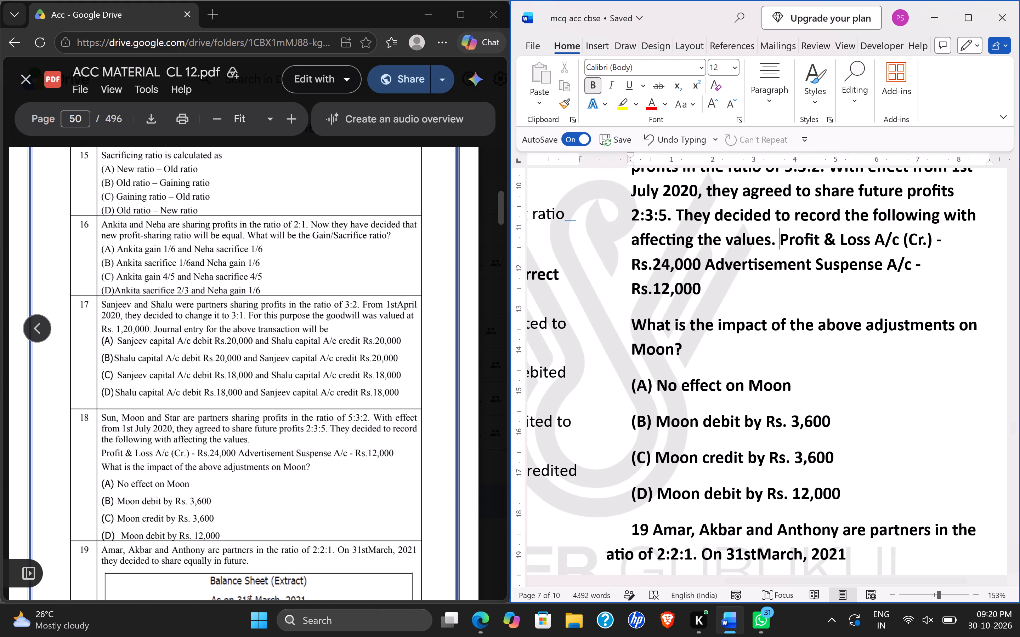
key(Return)
key(BackSpace)
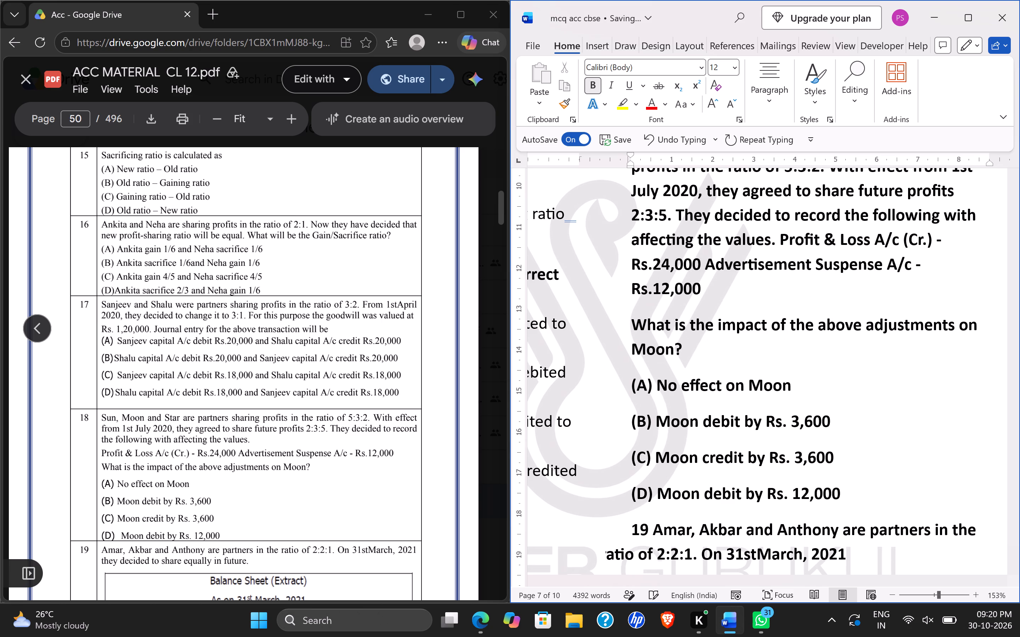
key(shift+Return)
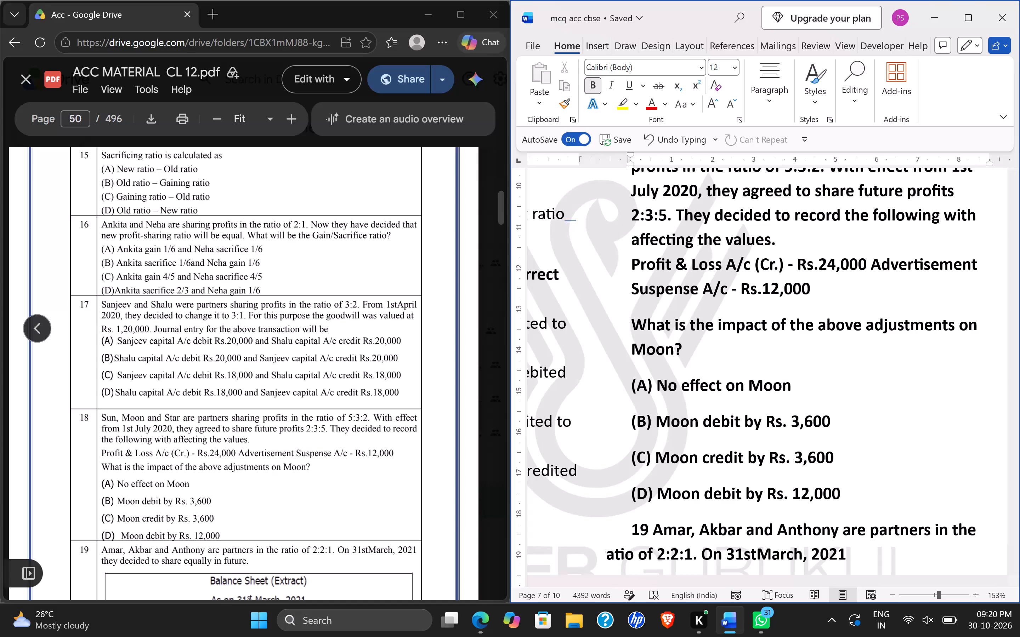
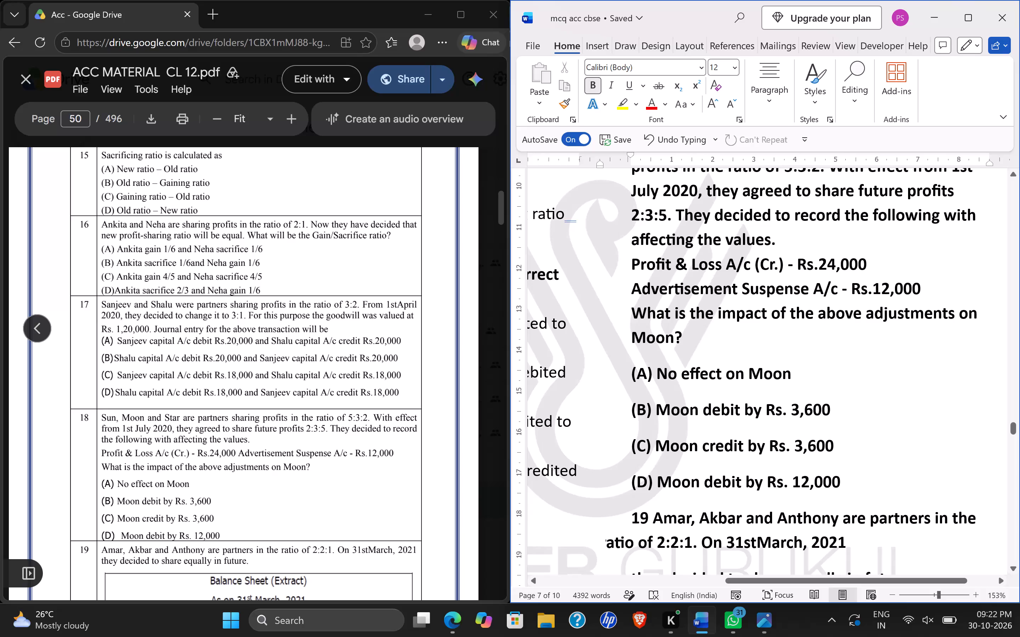
Replace the paragraph breaks before options (A), (B) and (C) of question 16, about Sun, Moon and Star, with manual line breaks.
key(BackSpace)
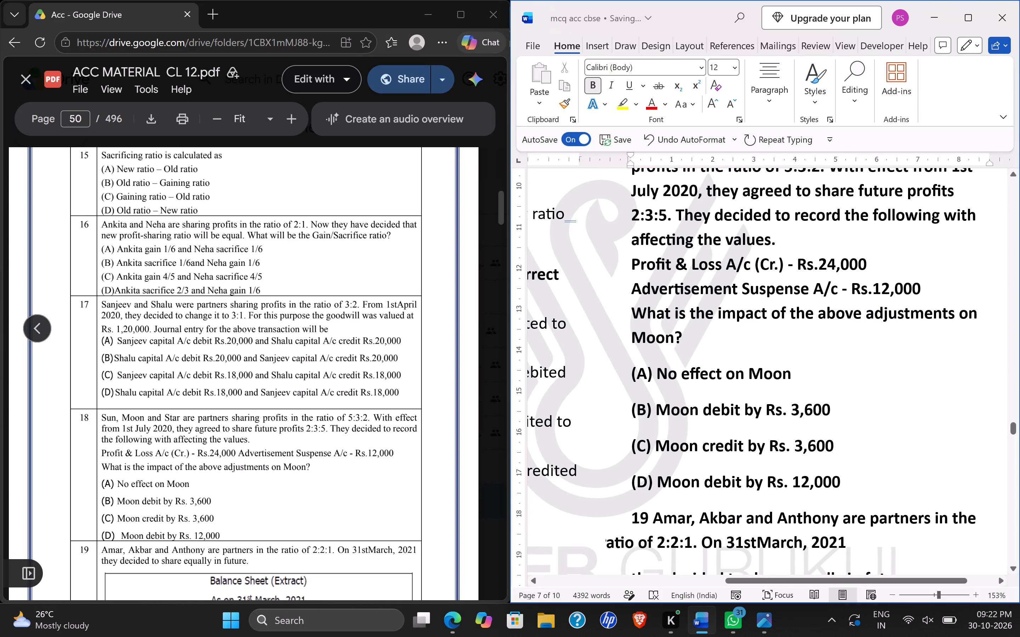
key(BackSpace)
key(shift+Return)
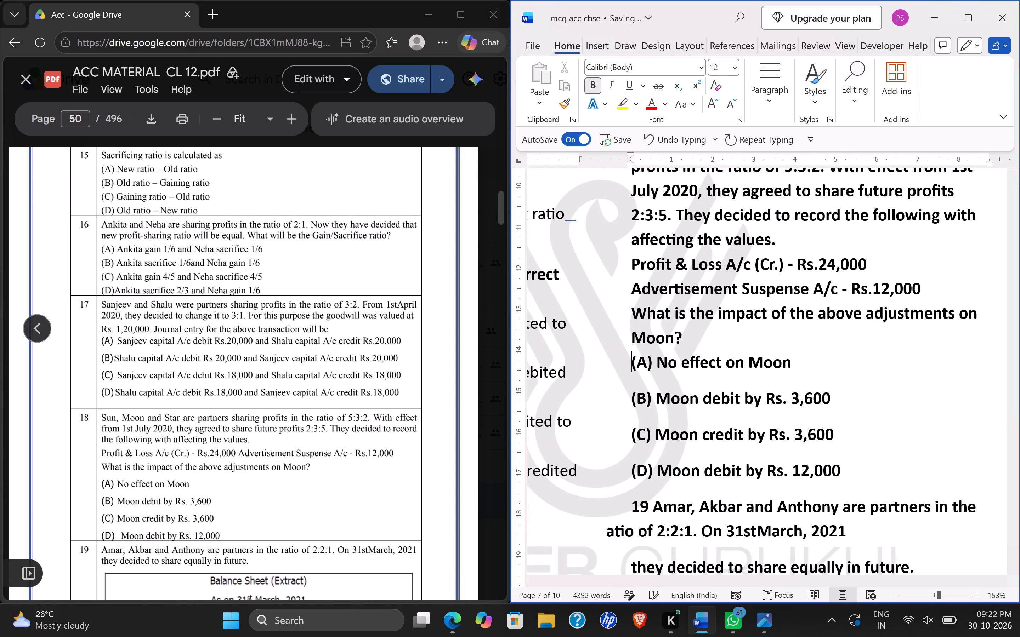
key(Down)
key(BackSpace)
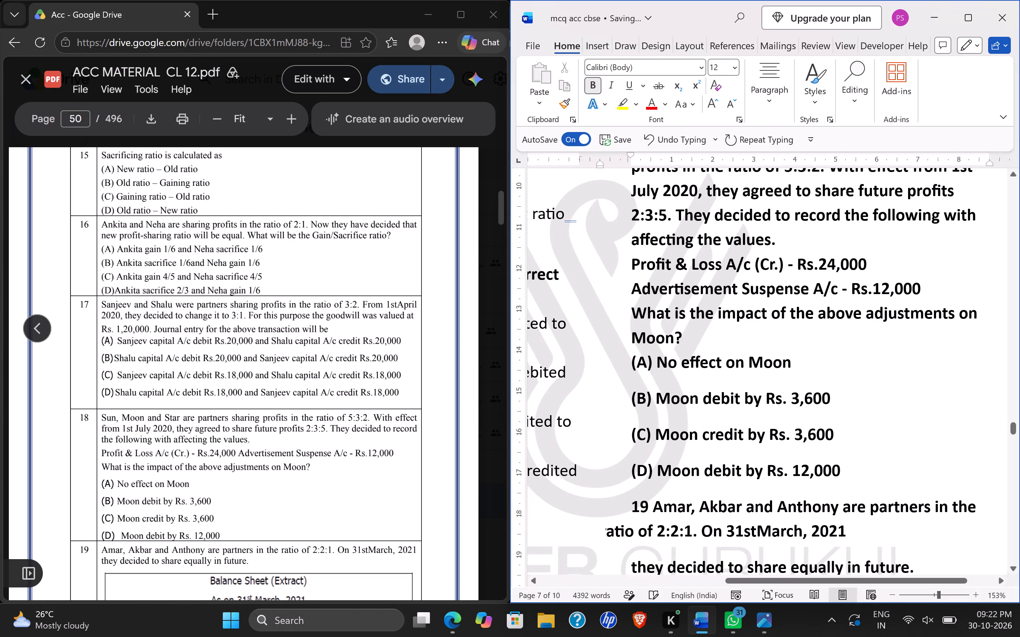
key(BackSpace)
key(shift+Return)
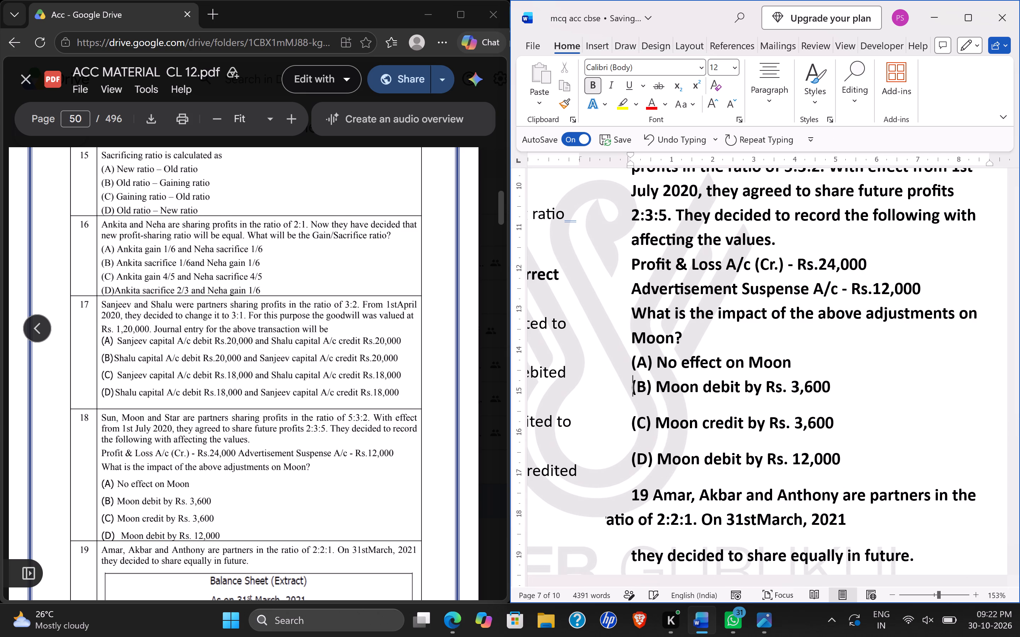
key(Down)
key(BackSpace)
key(BackSpace)
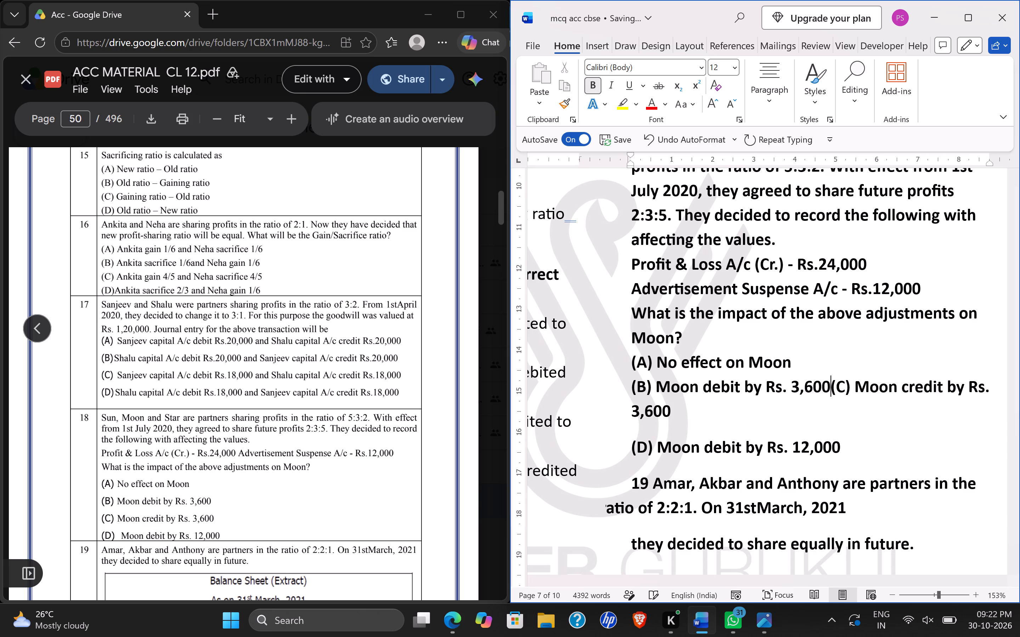
key(shift+Return)
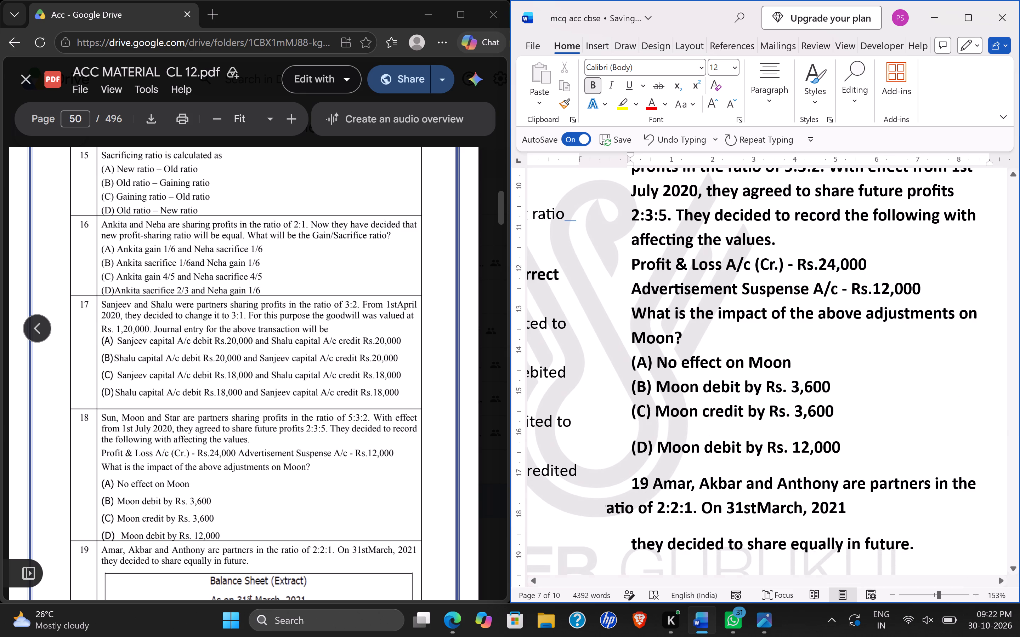
Replace the paragraph break before question 16's option "(D) Moon debit by Rs. 12,000" with a line break.
click(630, 448)
key(BackSpace)
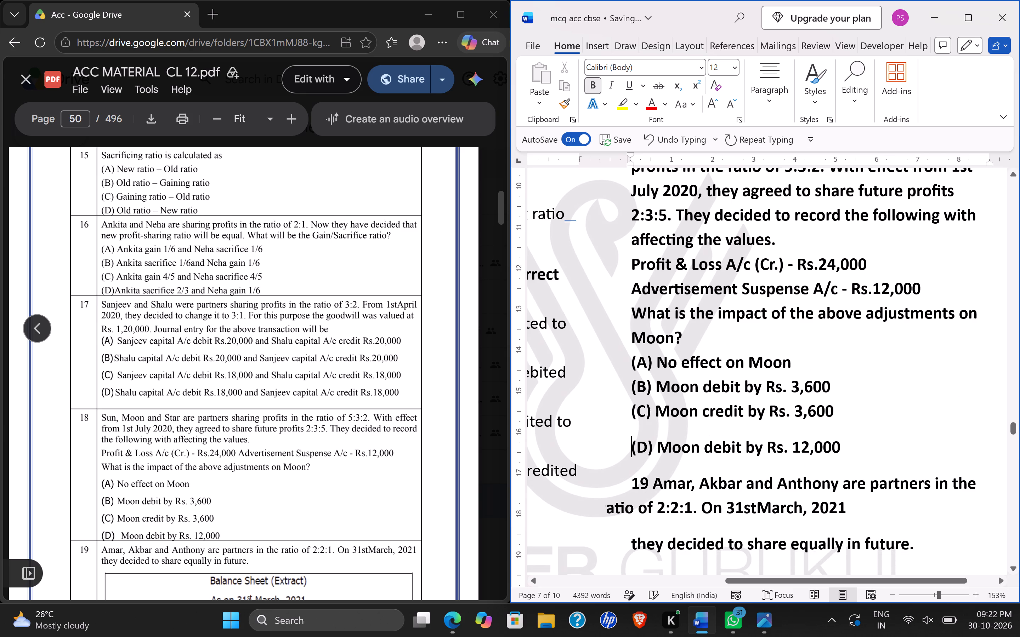
key(BackSpace)
key(shift+Return)
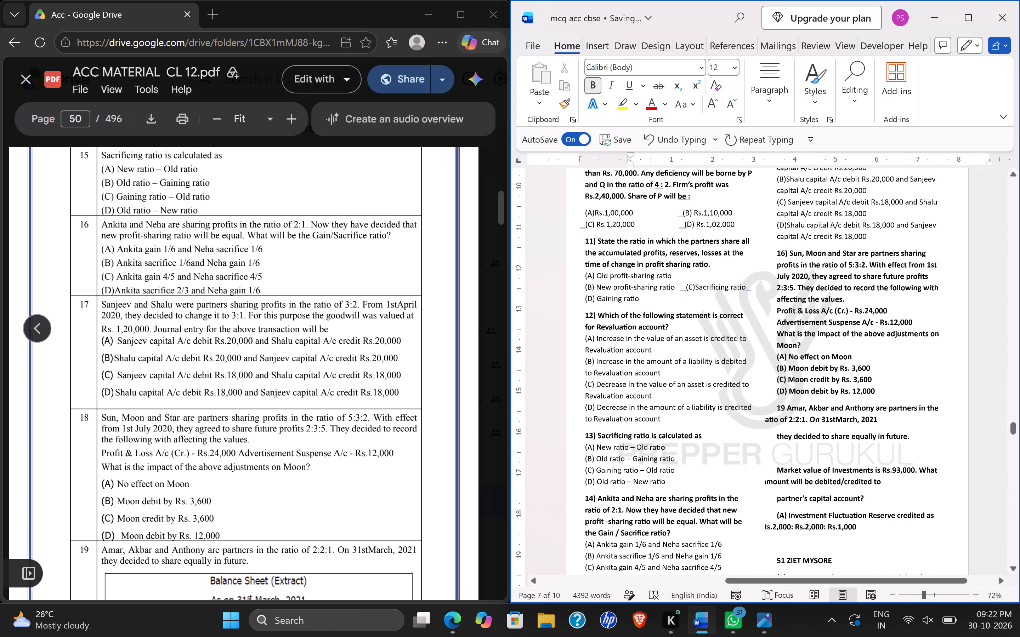
Remove the bold formatting from question 16's options (A) to (D), from "No effect on Moon" to "Moon debit by Rs. 12,000".
drag(776, 354, 884, 383)
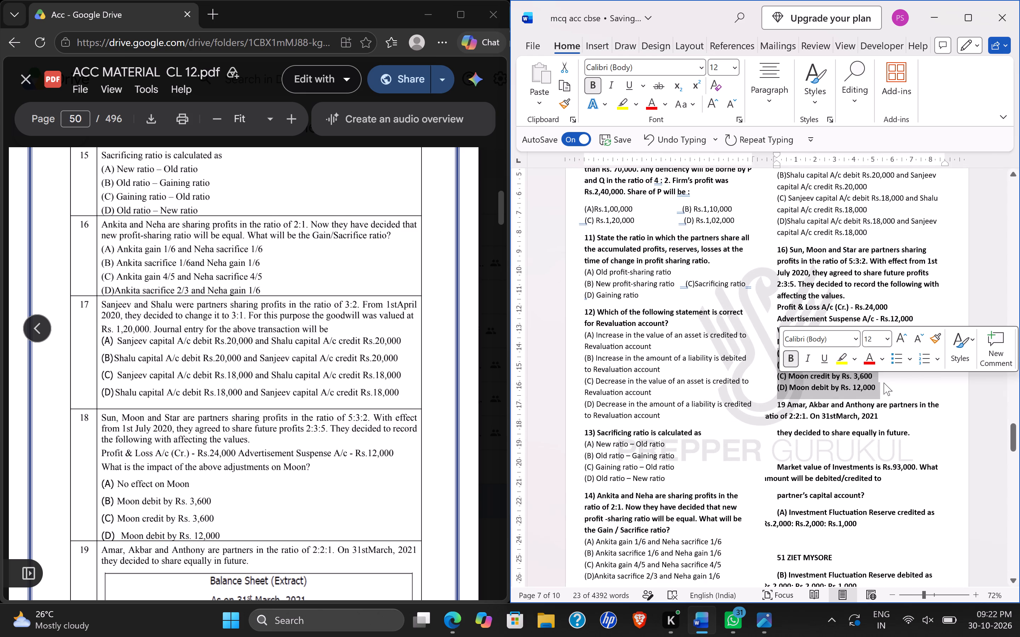
key(ctrl+b)
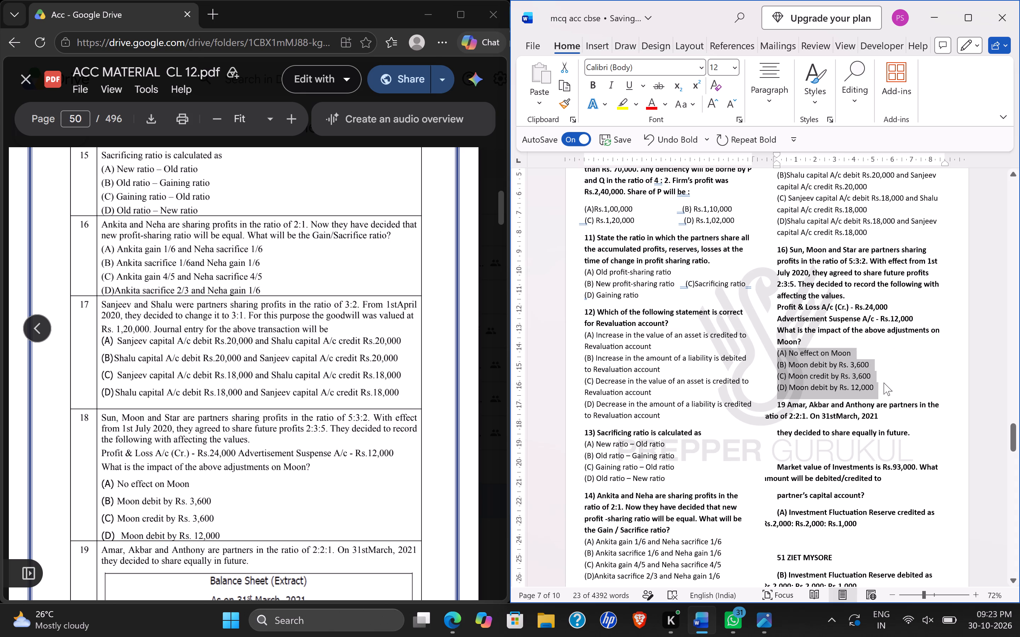
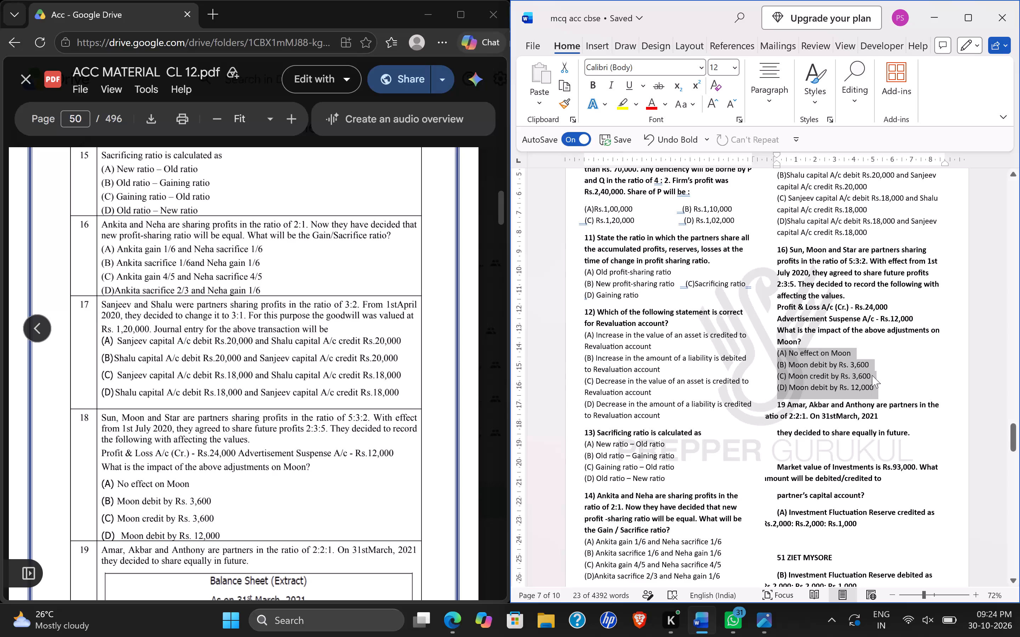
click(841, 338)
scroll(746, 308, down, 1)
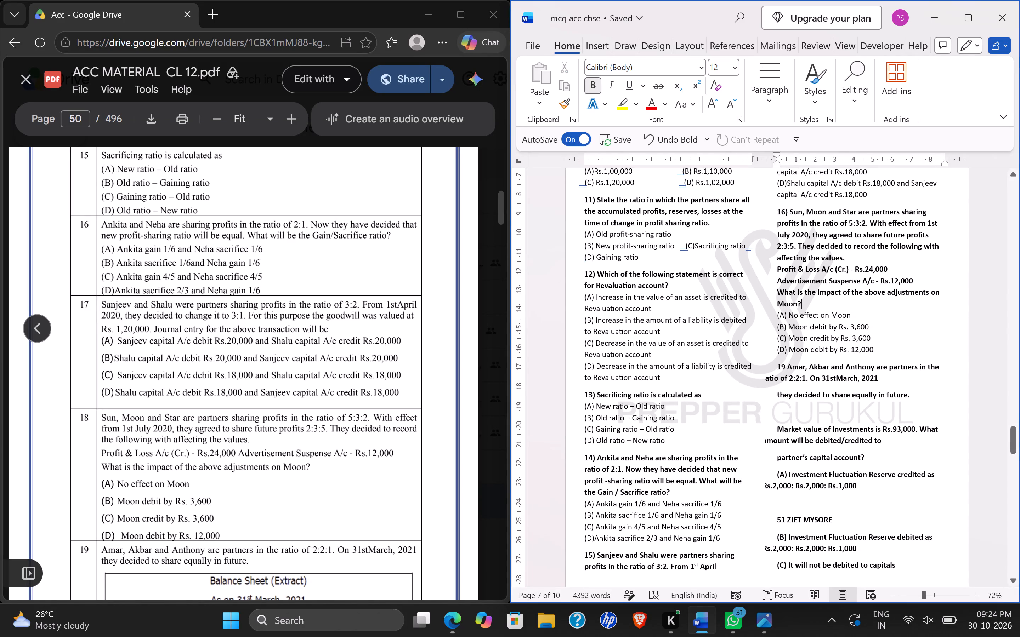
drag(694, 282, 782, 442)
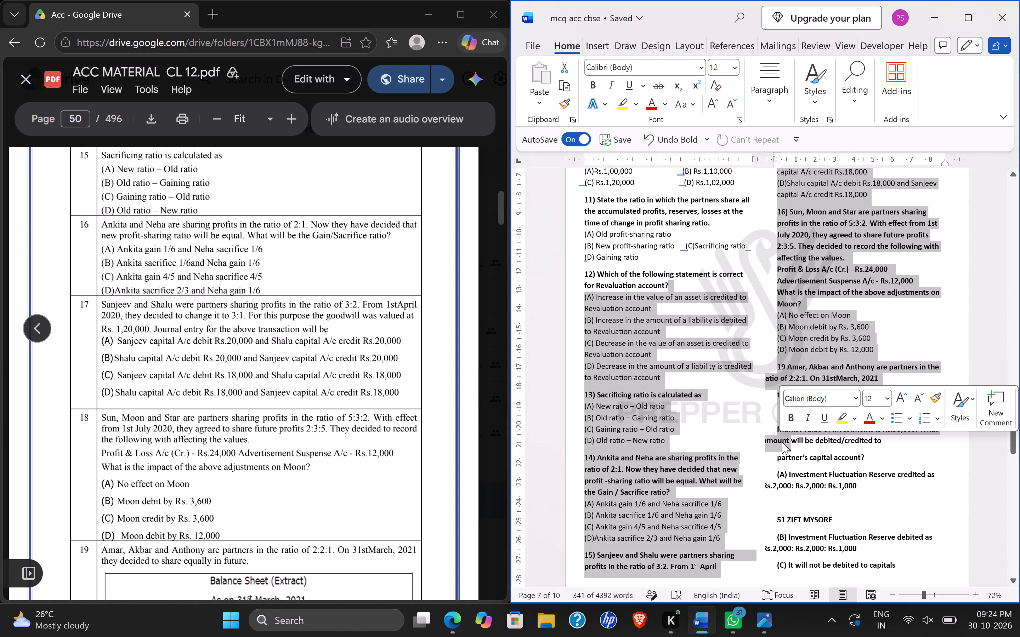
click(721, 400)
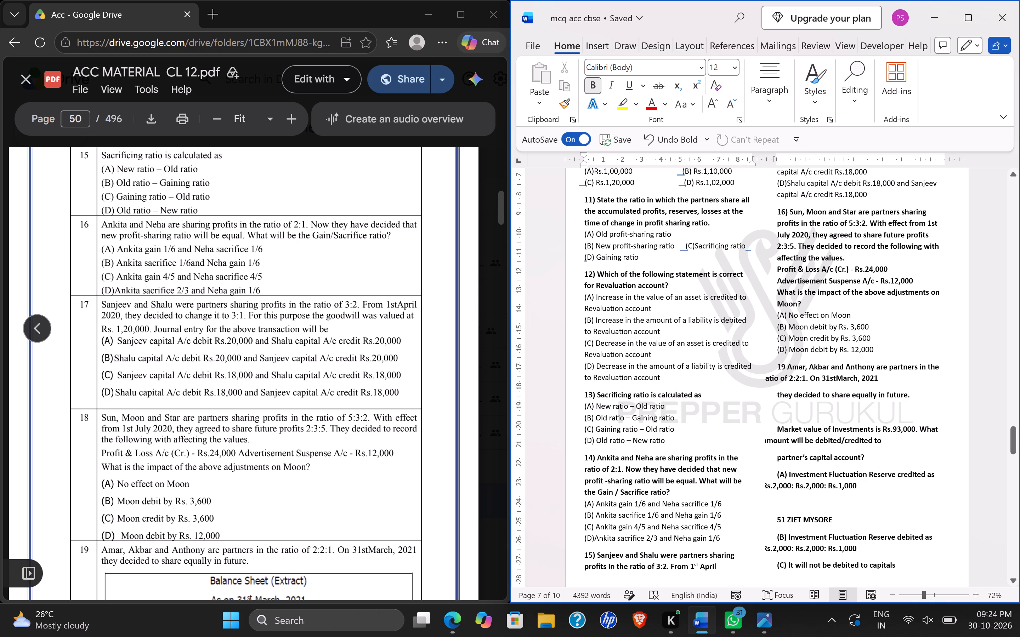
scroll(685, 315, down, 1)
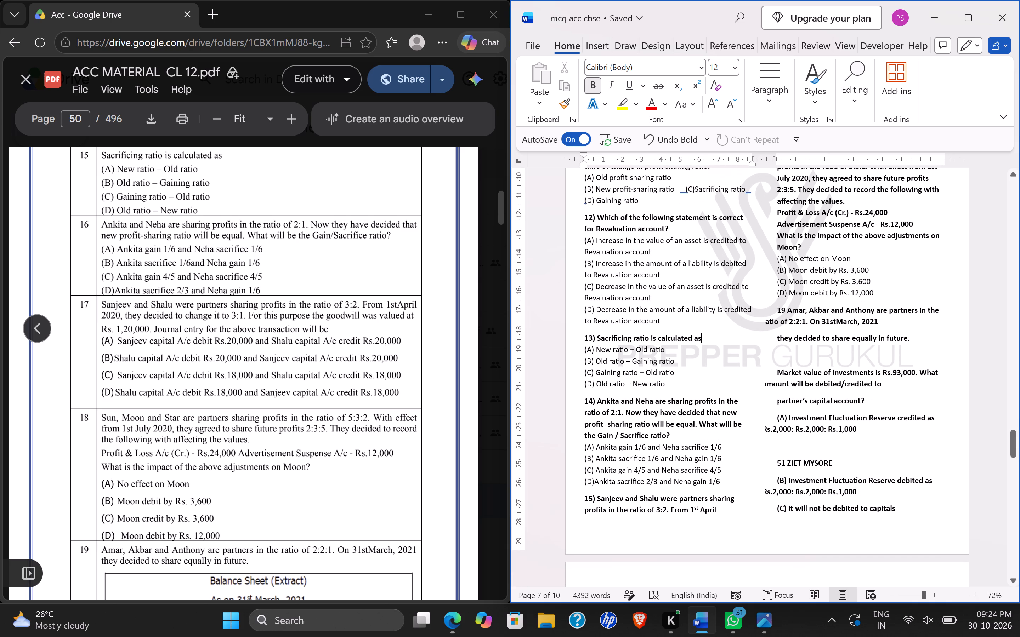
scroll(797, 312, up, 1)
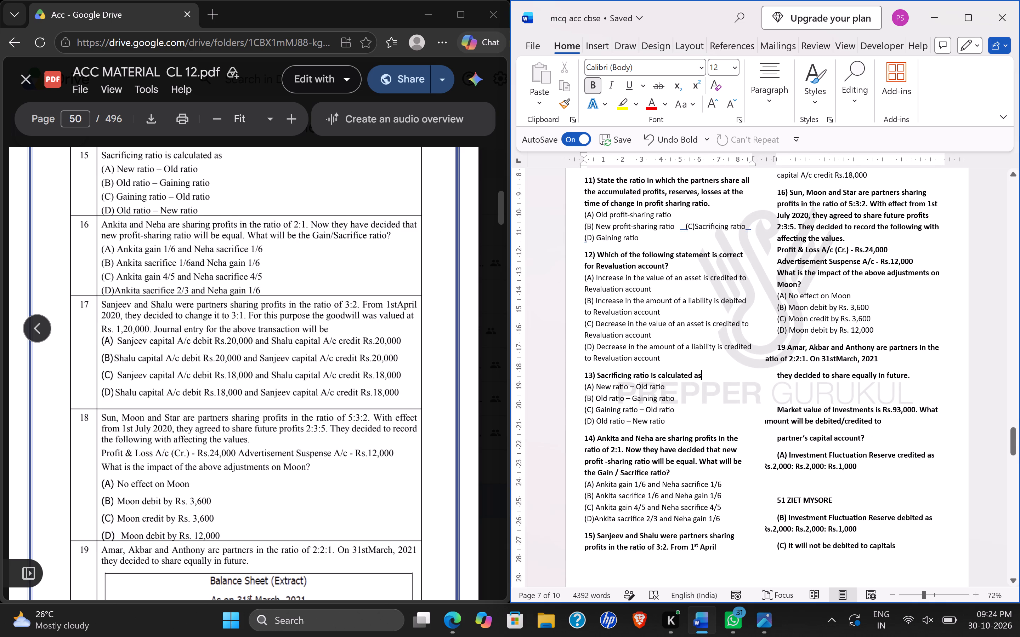
Renumber the Amar, Akbar and Anthony question from "19" style to "17)".
click(785, 345)
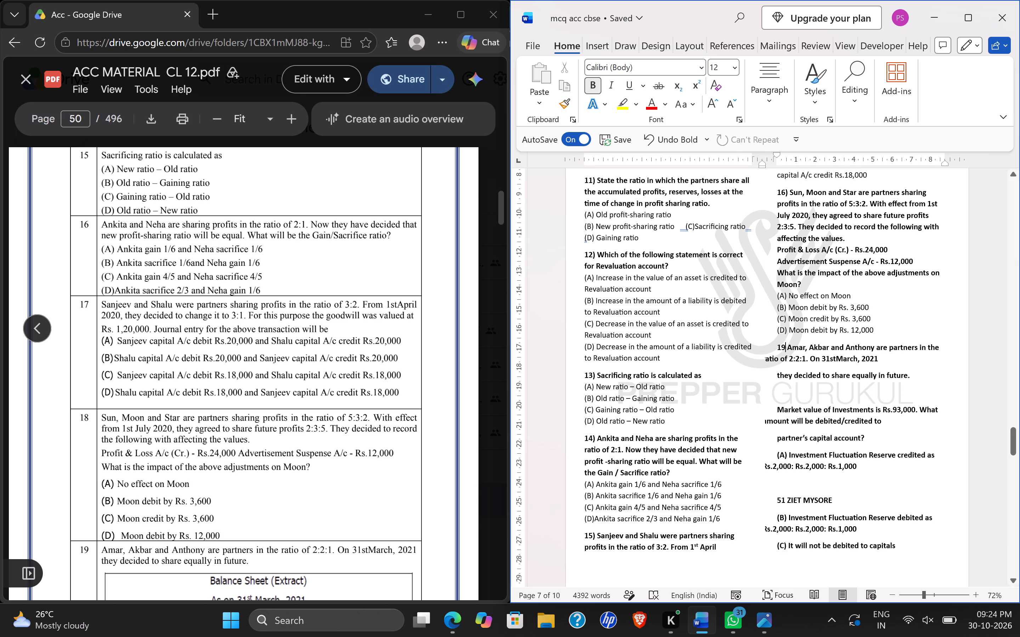
key(BackSpace)
key(7)
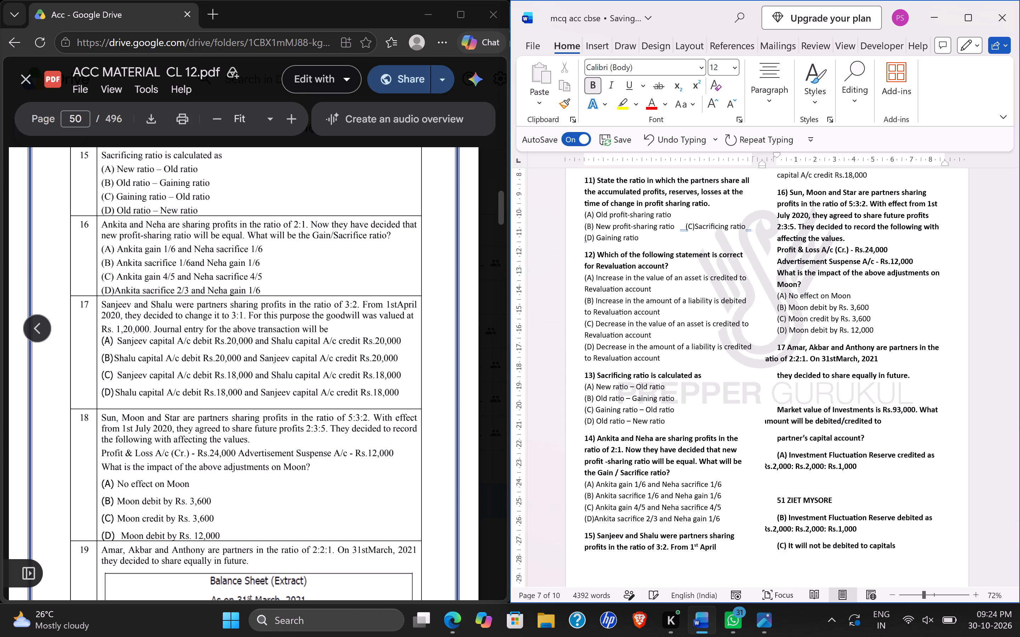
key(shift+parenright)
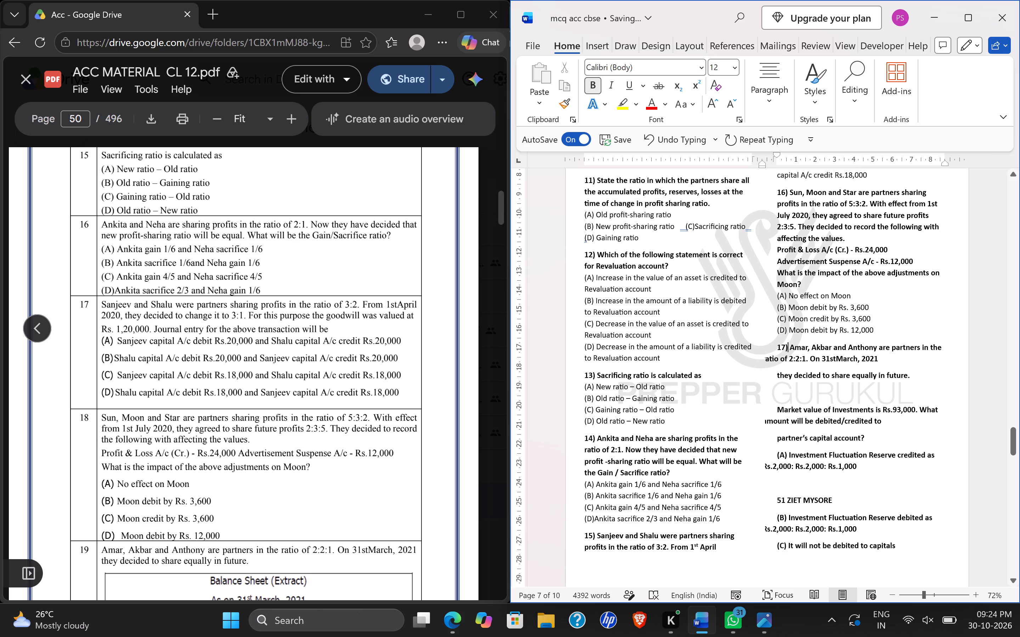
Join "they decided to share equally in future." onto question 17's preceding line, separated by a single space.
click(779, 375)
key(Left)
key(BackSpace)
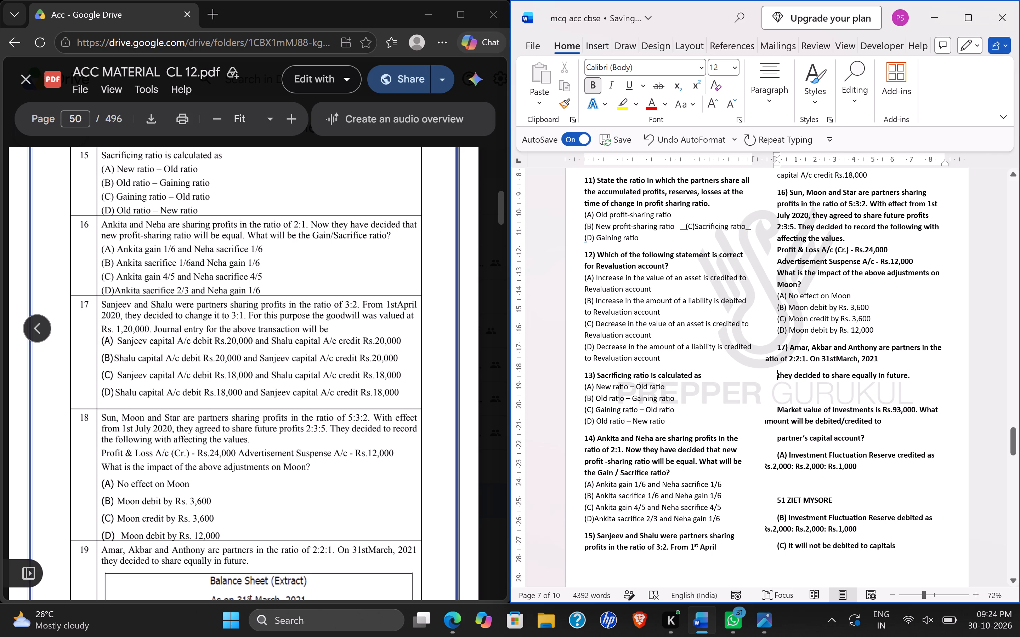
key(BackSpace)
key(space)
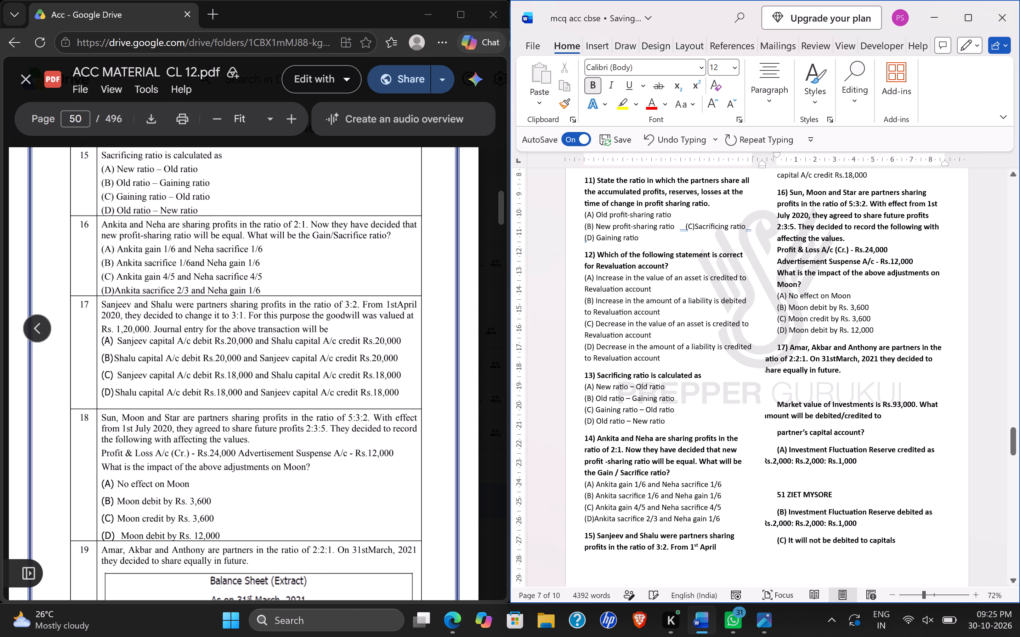
Align the left and first-line indents of question 17's text, through option (C) "It will not be debited to capitals", with question 16.
drag(775, 346, 845, 536)
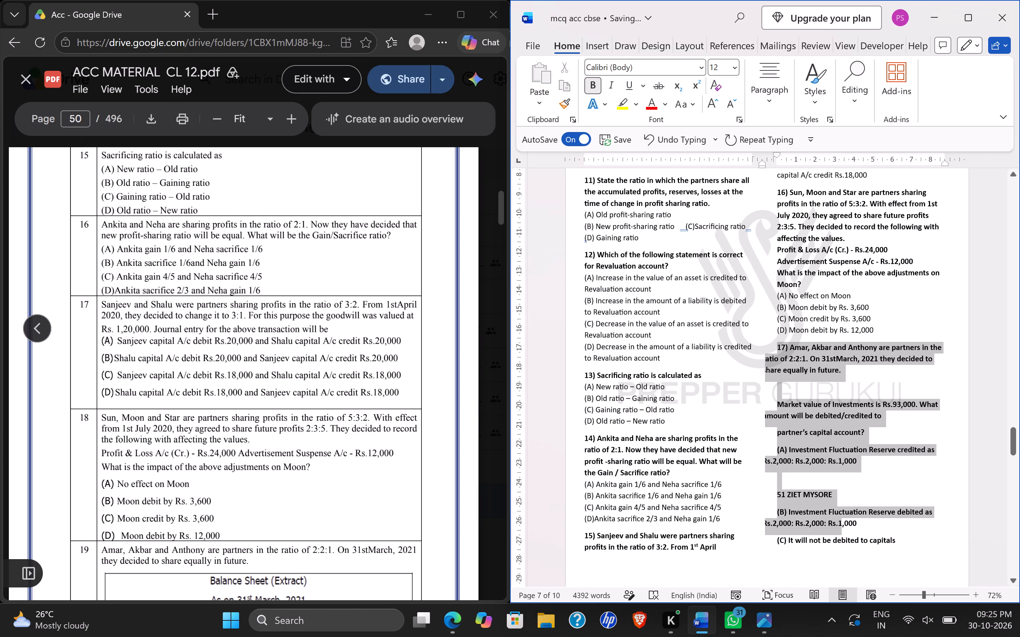
drag(845, 536, 898, 552)
click(846, 479)
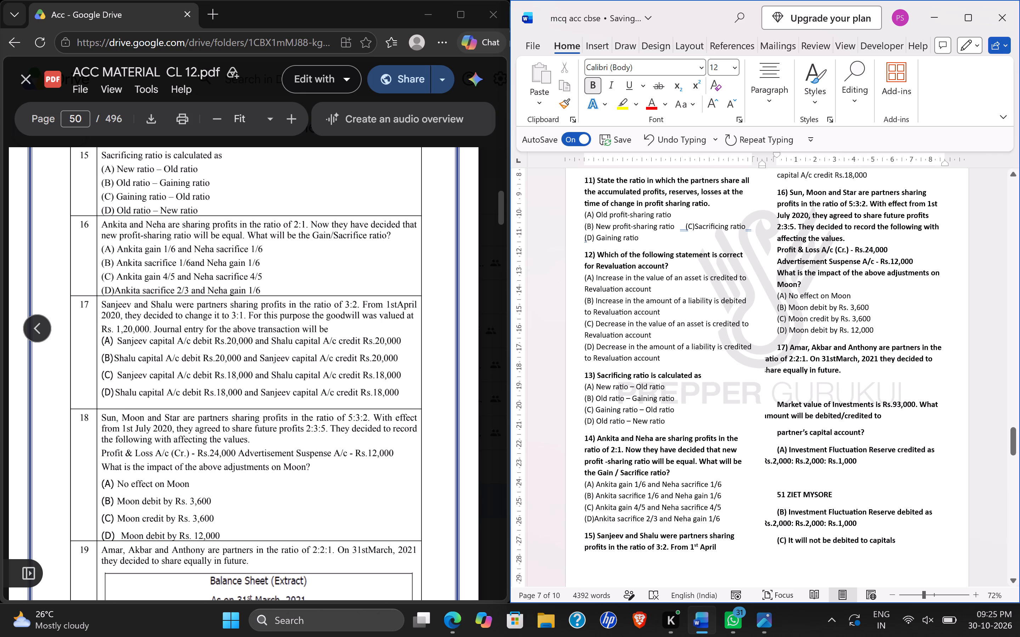
drag(776, 348, 912, 537)
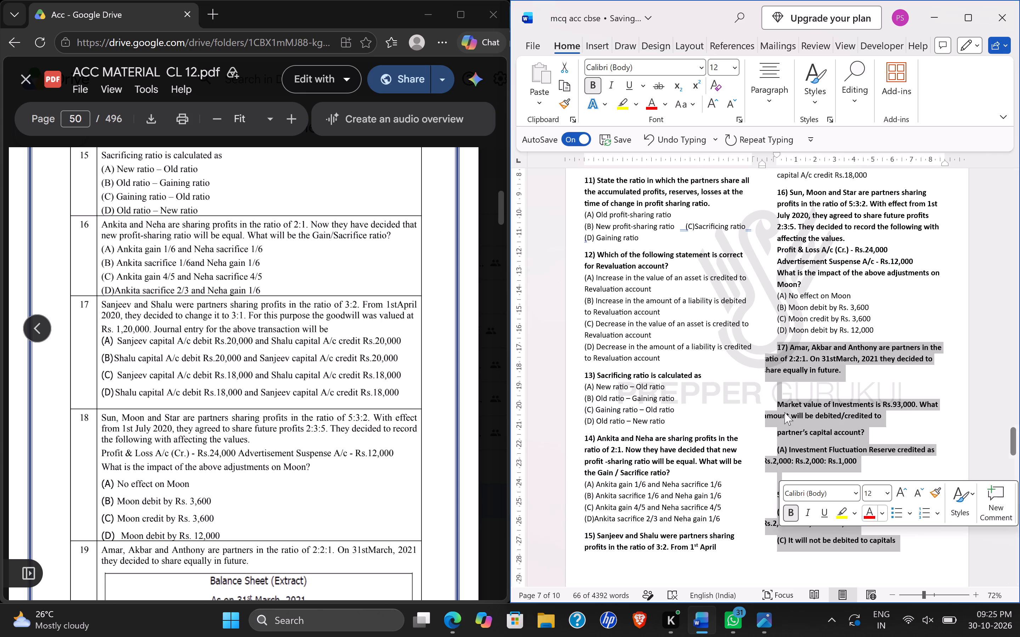
drag(763, 164, 774, 168)
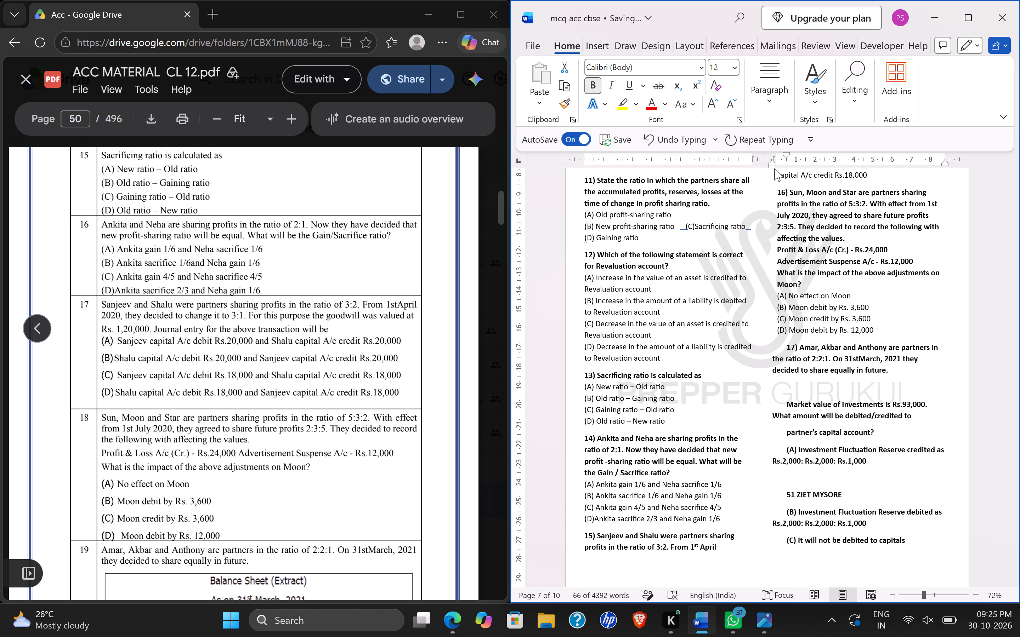
drag(774, 168, 775, 169)
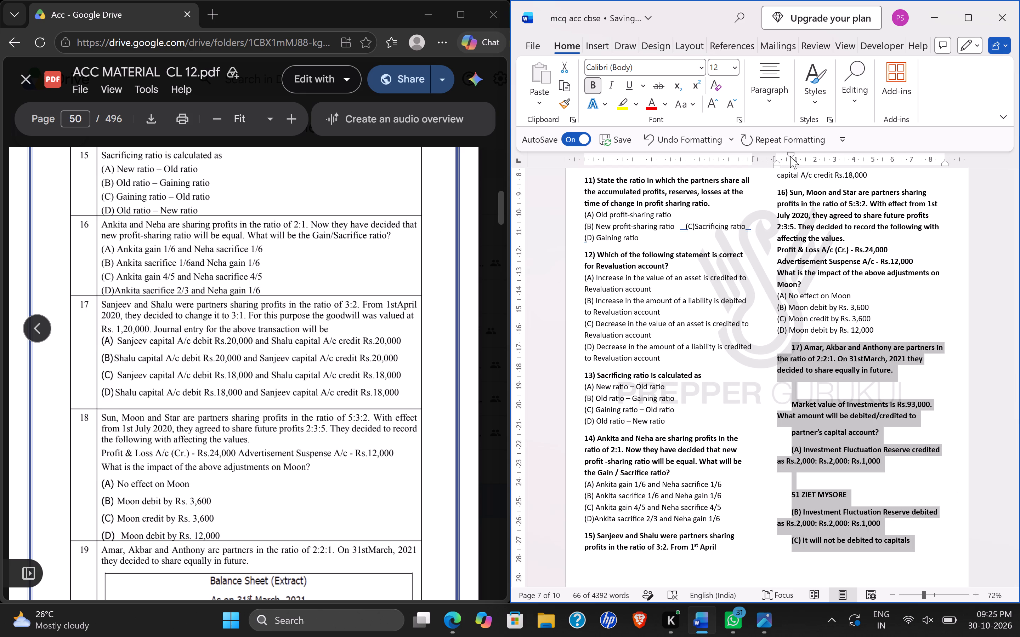
drag(790, 156, 776, 154)
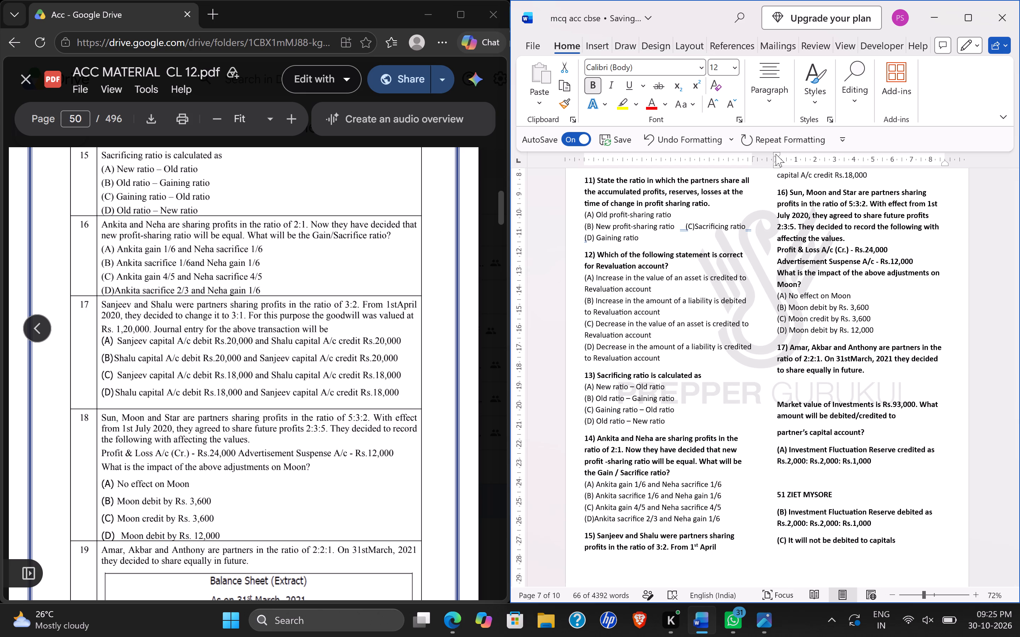
Insert a table of four columns and three rows on the blank line below question 17's opening sentences, for the PDF's balance sheet extract.
click(825, 398)
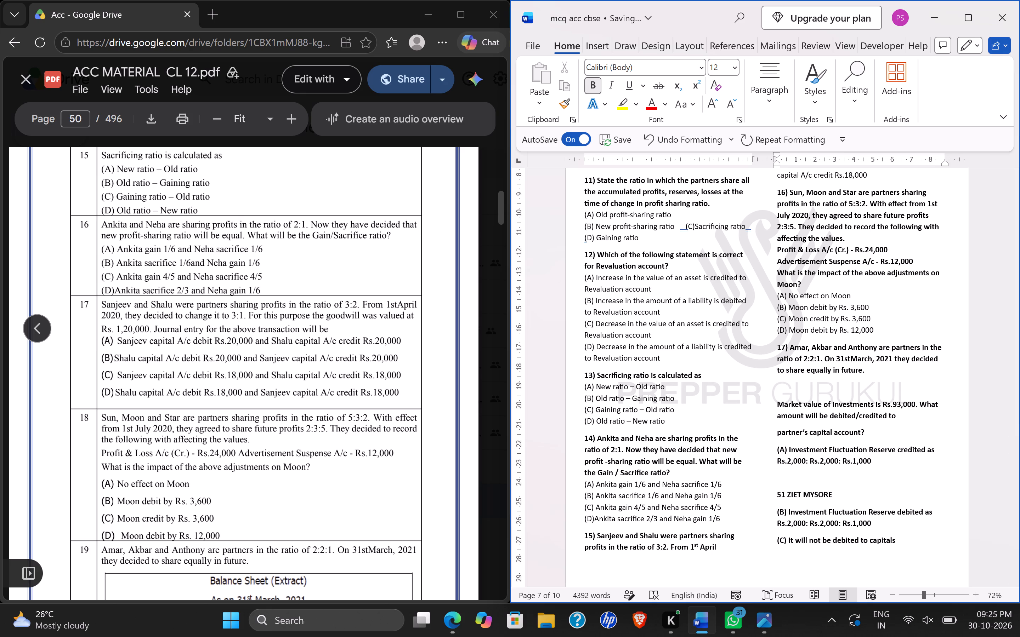
scroll(224, 470, down, 3)
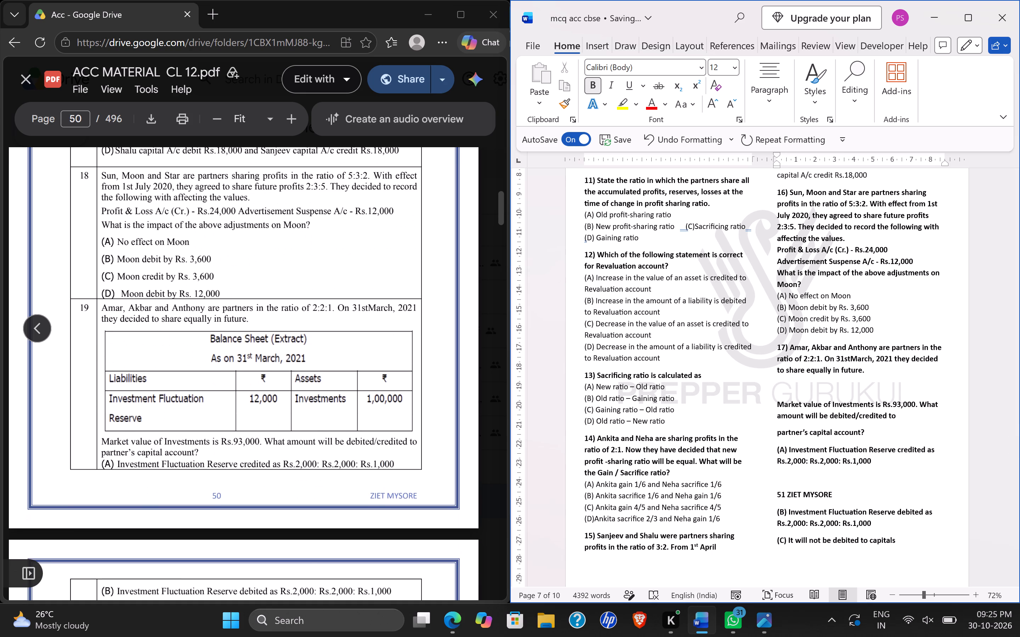
scroll(224, 470, down, 1)
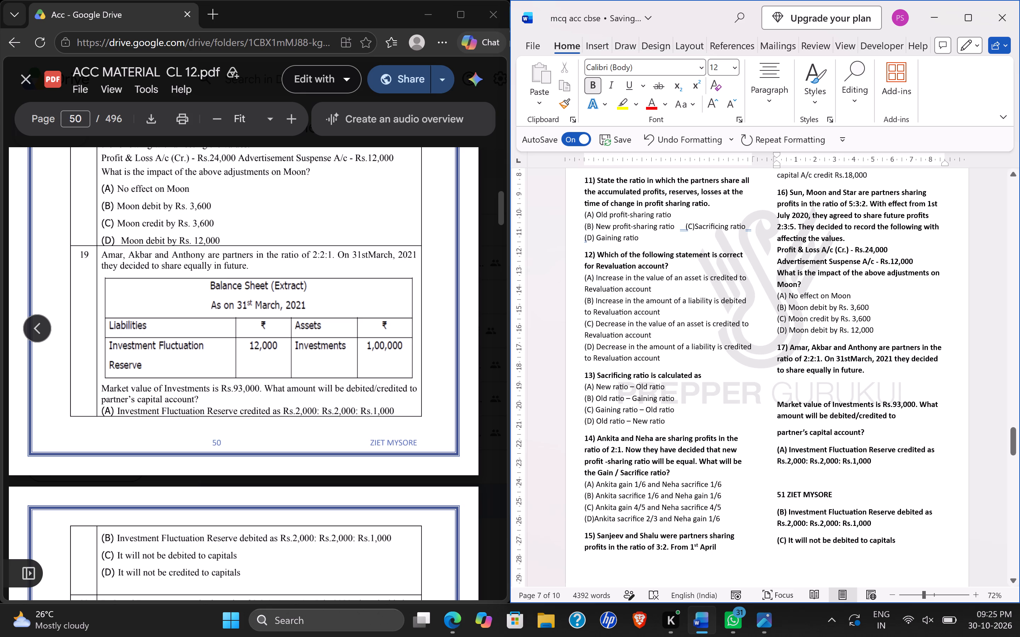
click(598, 53)
click(591, 86)
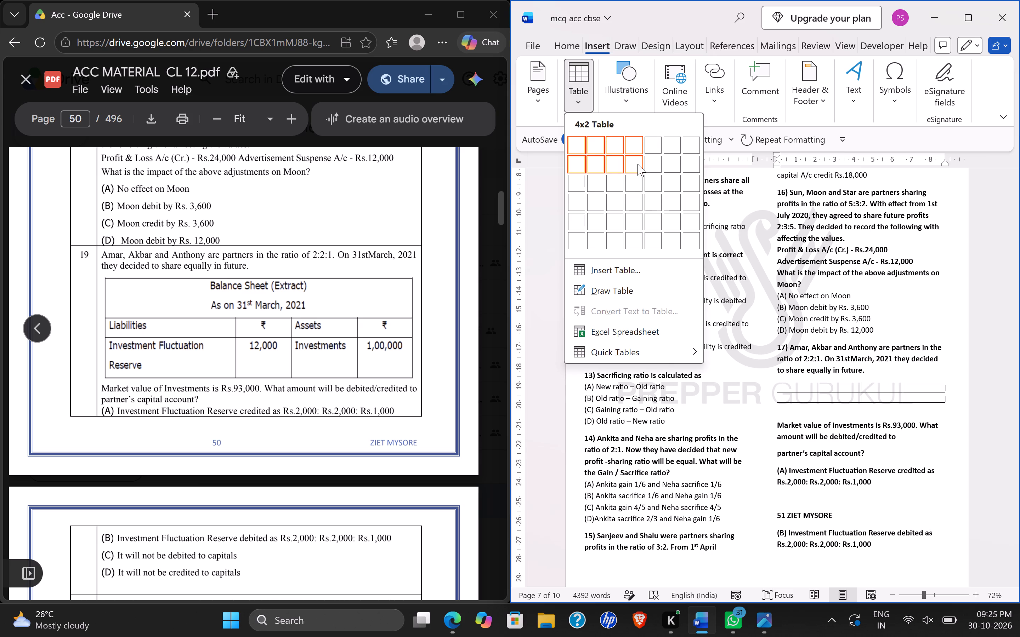
click(637, 185)
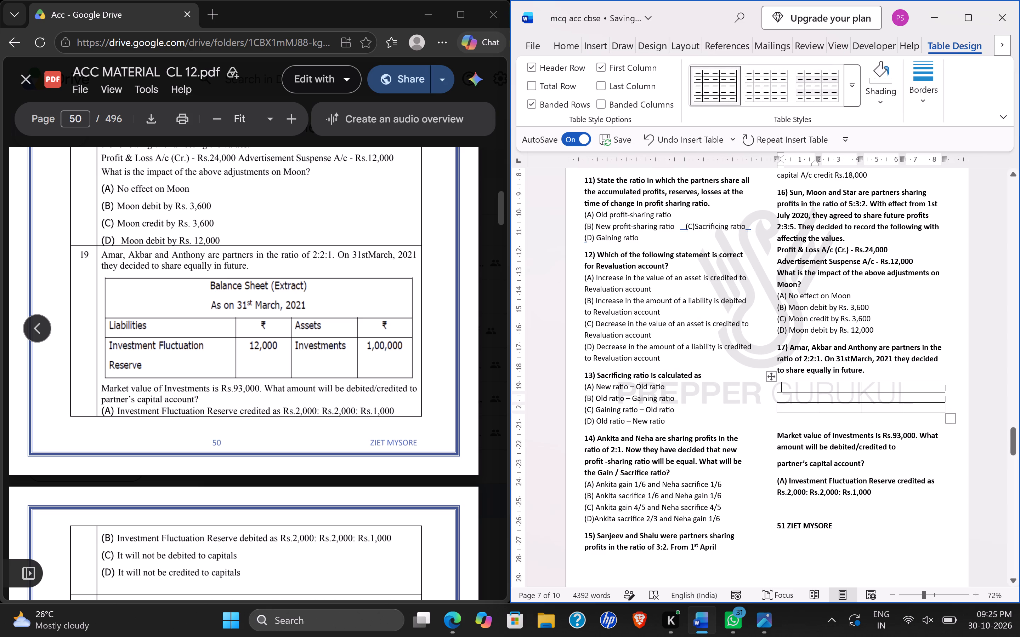
Merge the four cells of the new table's top row into one heading cell.
drag(790, 387, 909, 392)
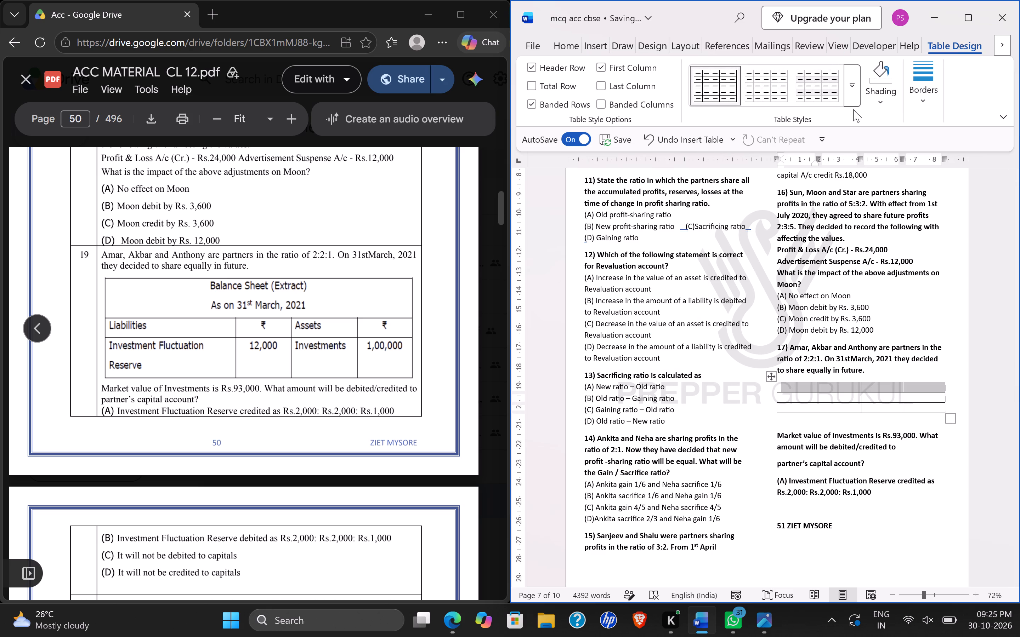
click(884, 104)
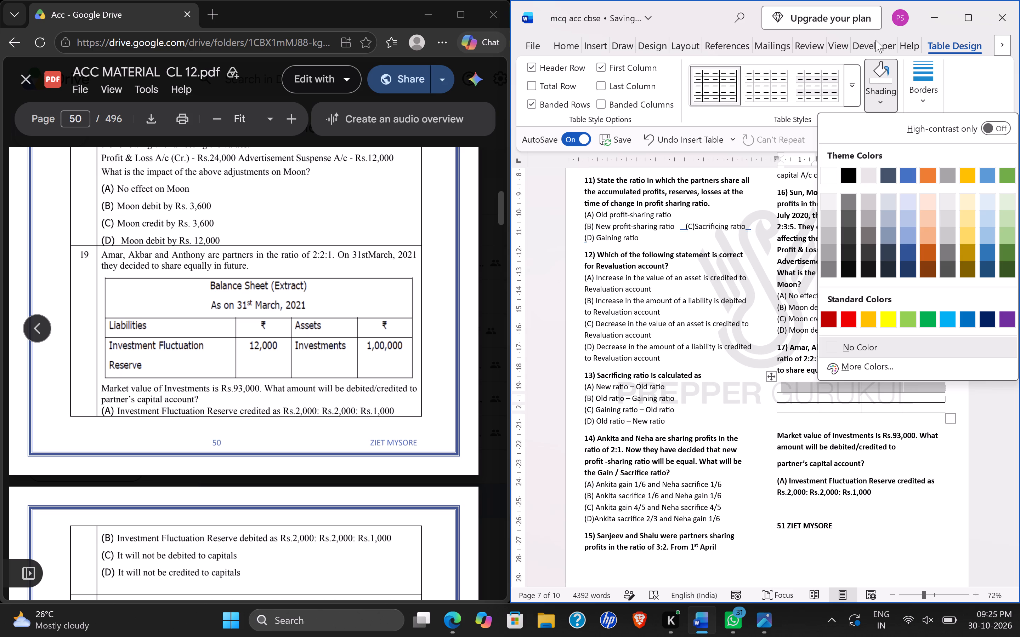
click(999, 40)
double_click(999, 40)
click(973, 45)
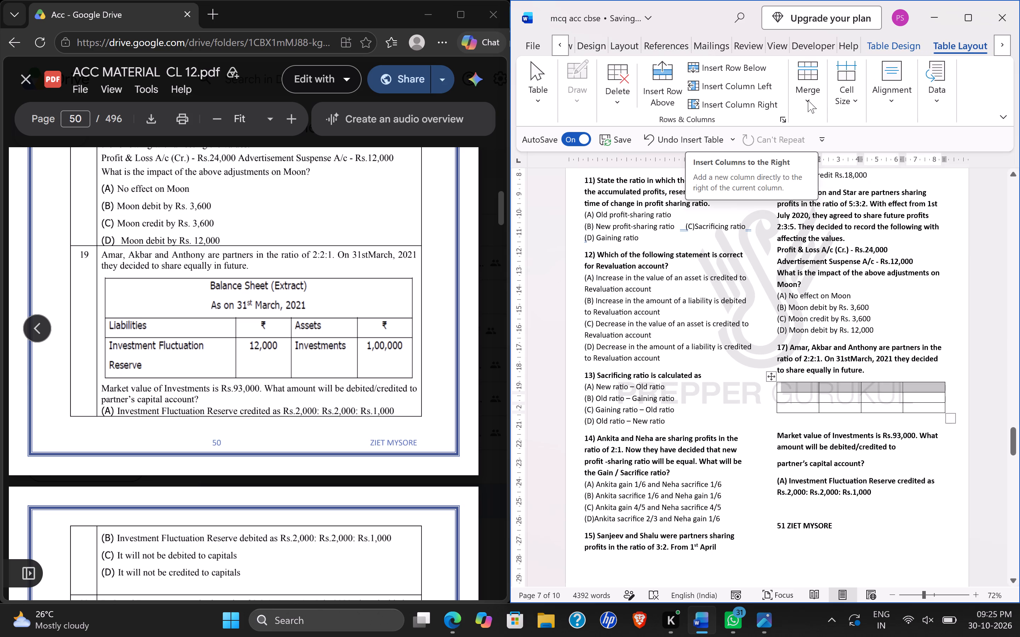
click(808, 100)
click(808, 144)
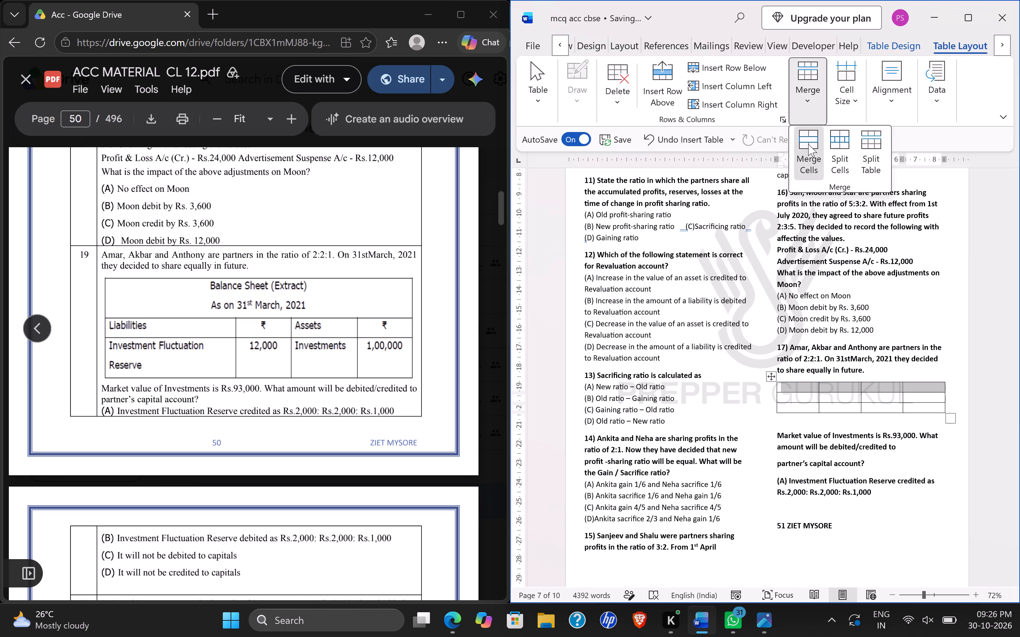
Enter the heading "Balance Sheet (Extract)" in the table's merged top cell.
click(819, 387)
double_click(819, 387)
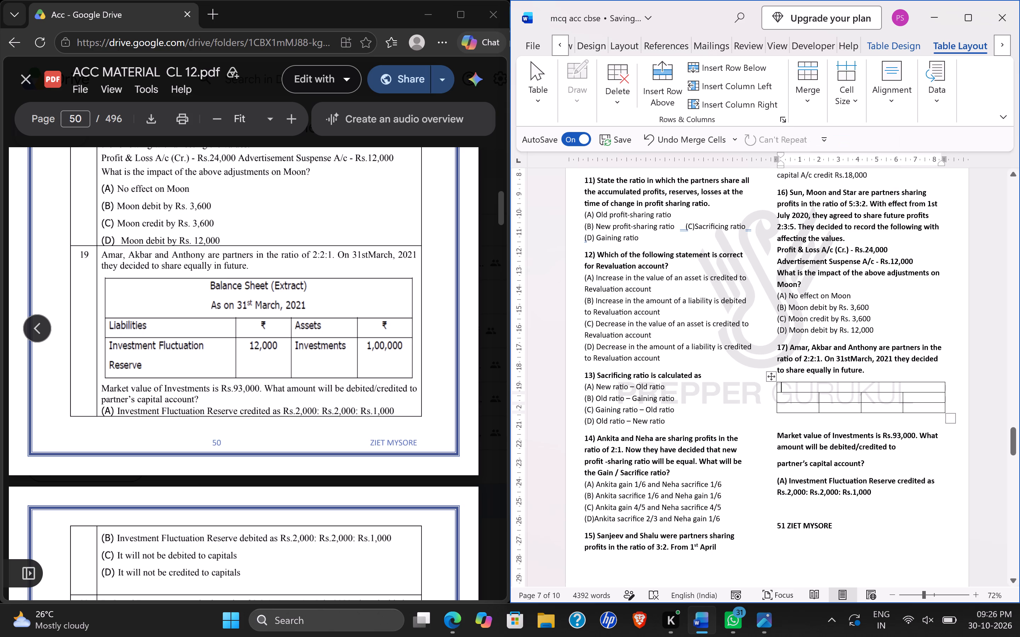
key(b)
key(a)
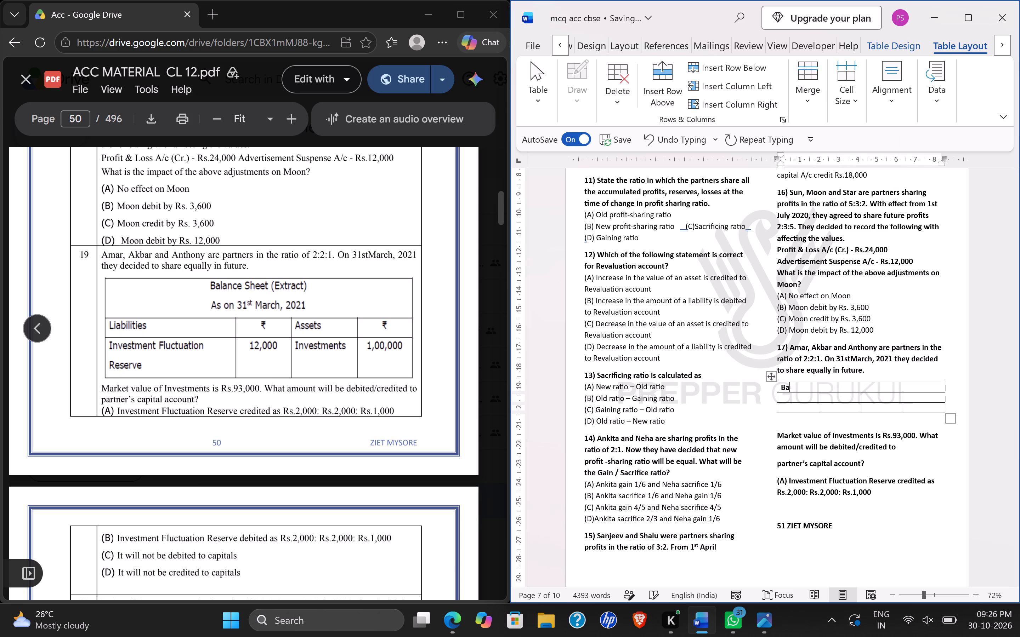
text(la)
text(nce)
key(space)
text(Sheet)
key(space)
key(shift+parenleft)
key(shift+e)
text(xtract)
key(shift+parenright)
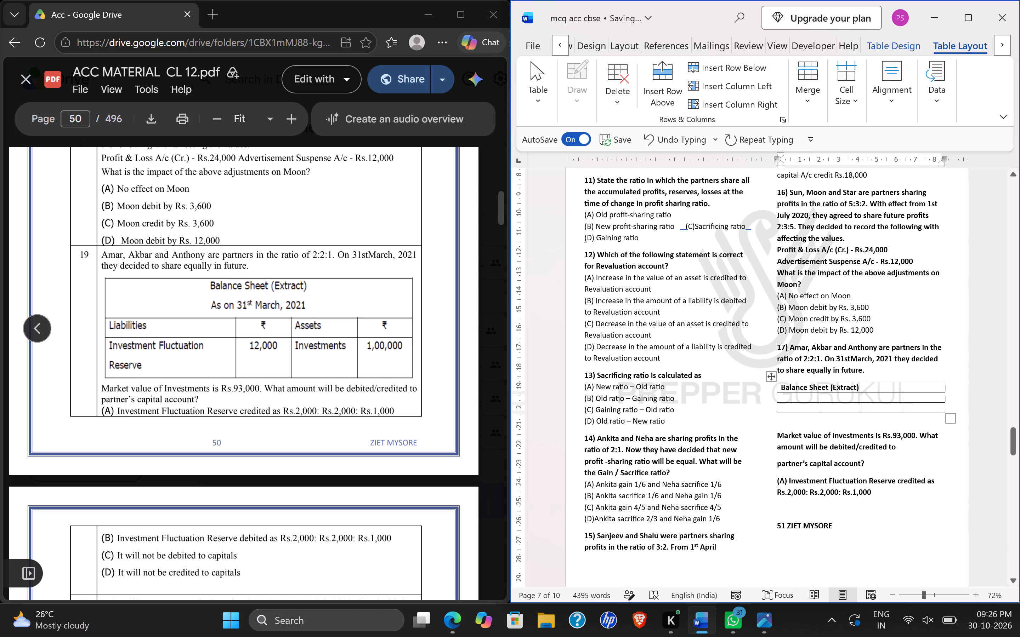
Add a second heading line "As on 31st March, 2021" below "Balance Sheet (Extract)" in the merged top cell.
key(Return)
key(a)
key(BackSpace)
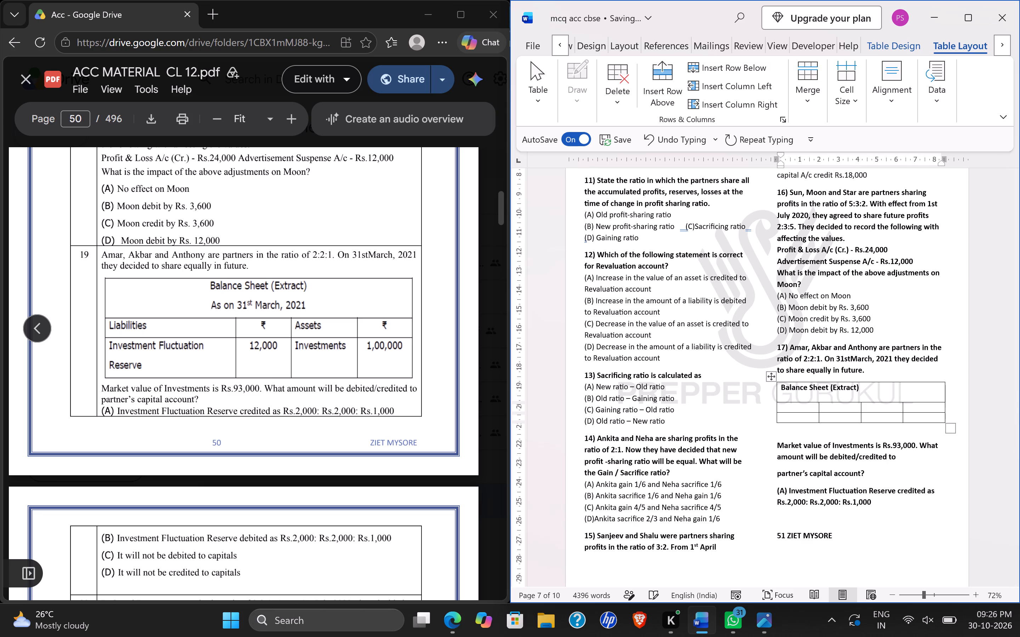
text(As)
key(space)
text(on 31st)
key(space)
key(shift+m)
key(a)
text(rch)
text(,)
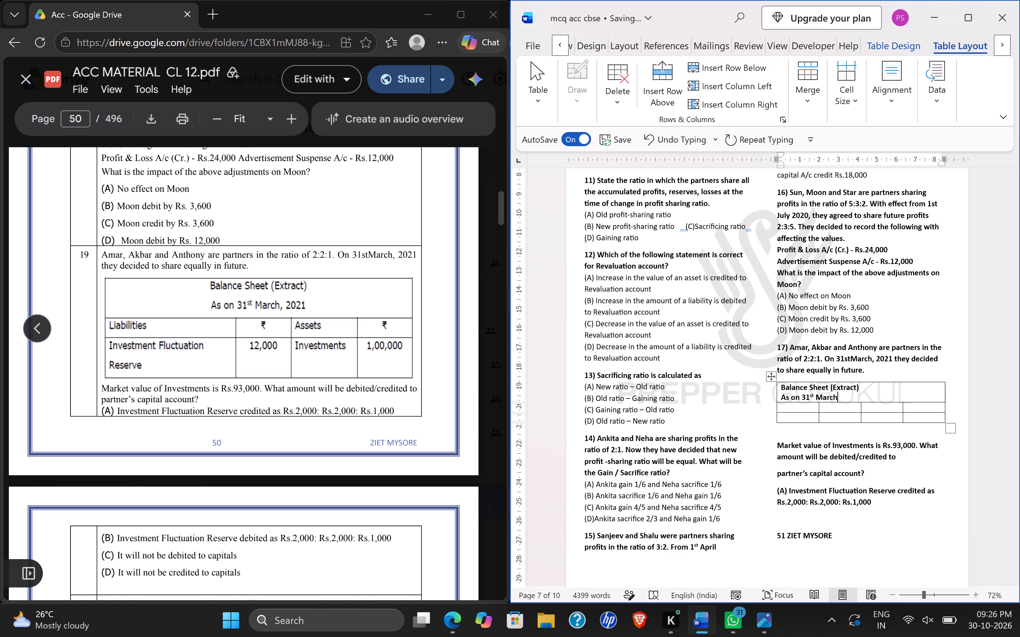
key(space)
text(202)
key(1)
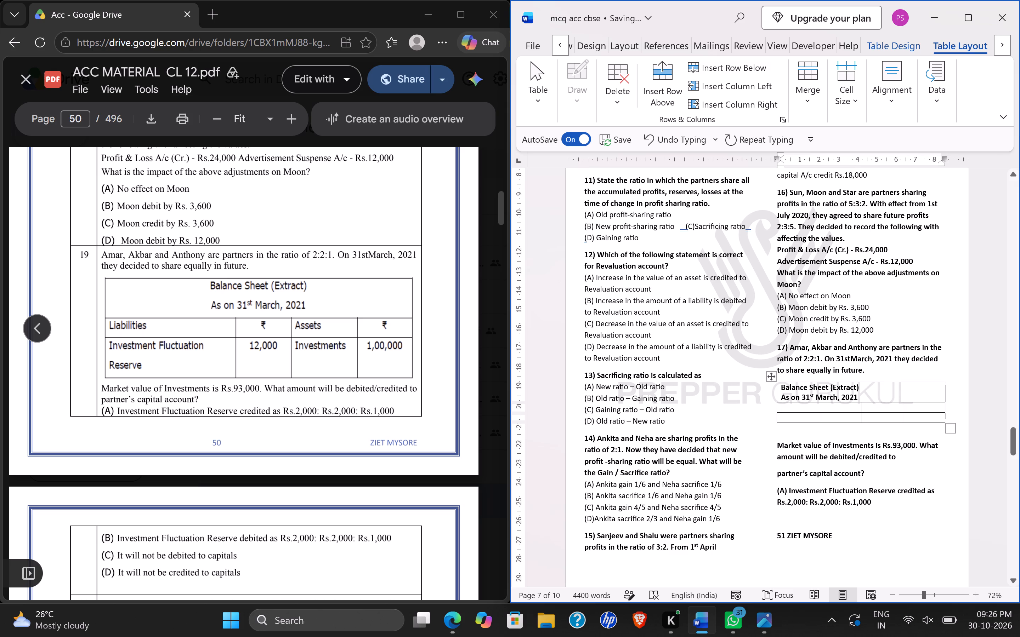
Centre both heading lines in the balance sheet table's merged top cell.
drag(781, 390, 821, 401)
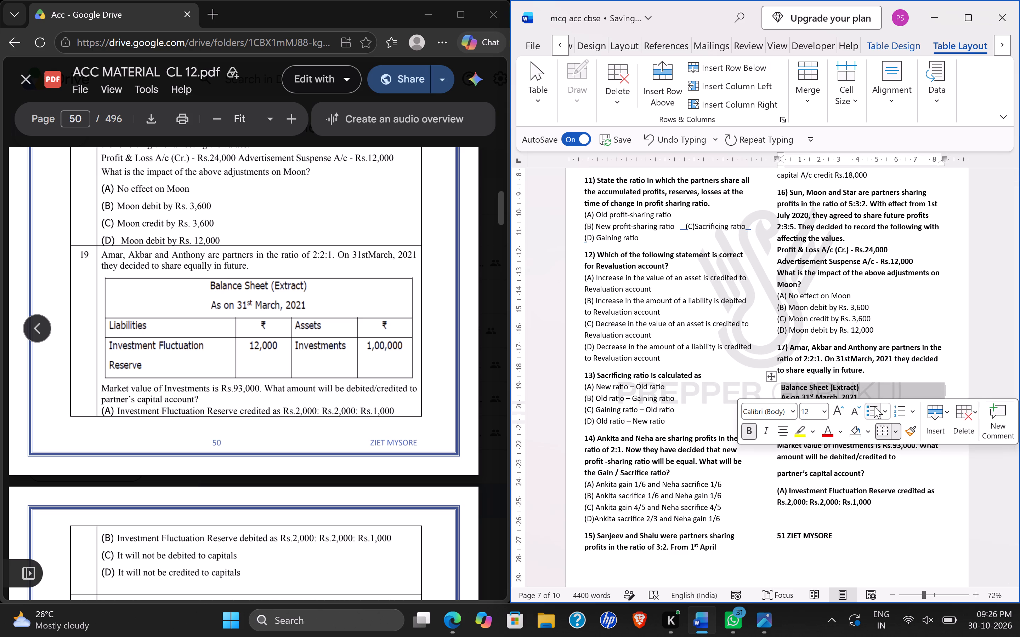
triple_click(560, 42)
triple_click(560, 42)
double_click(560, 42)
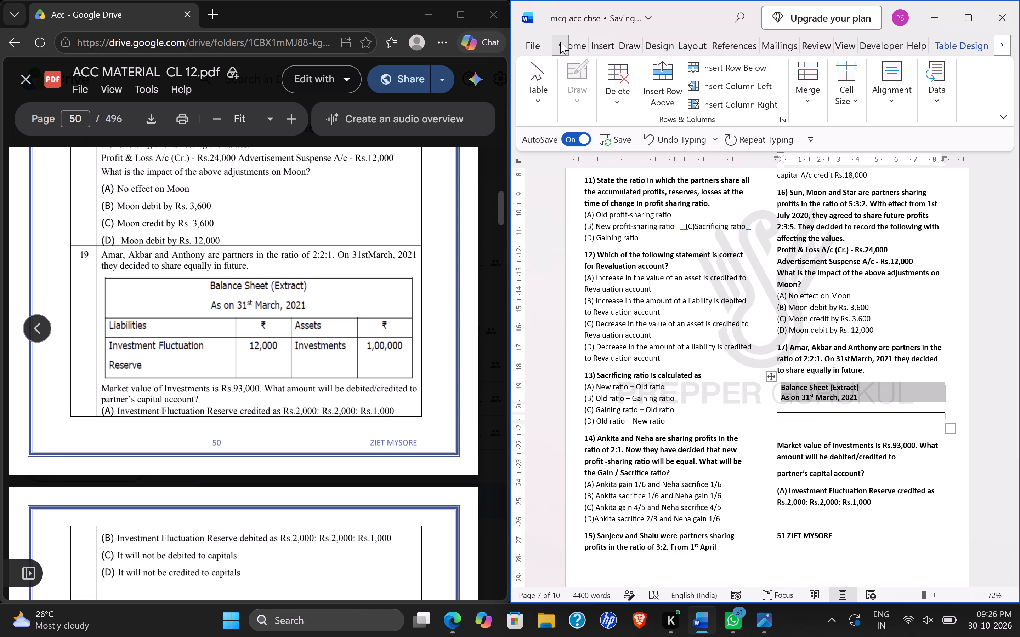
click(562, 46)
click(759, 82)
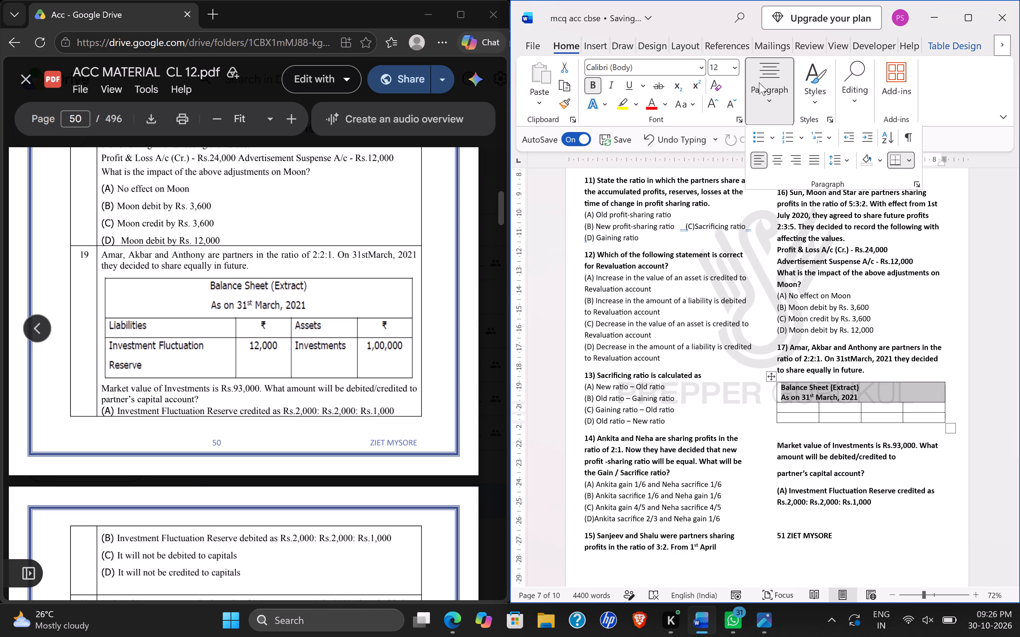
click(782, 166)
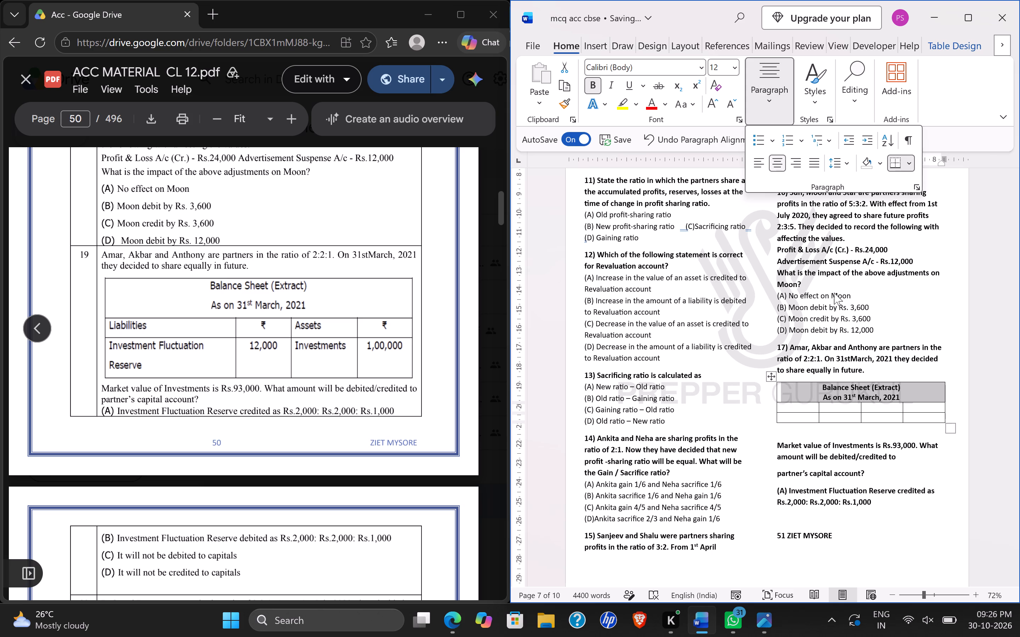
click(843, 401)
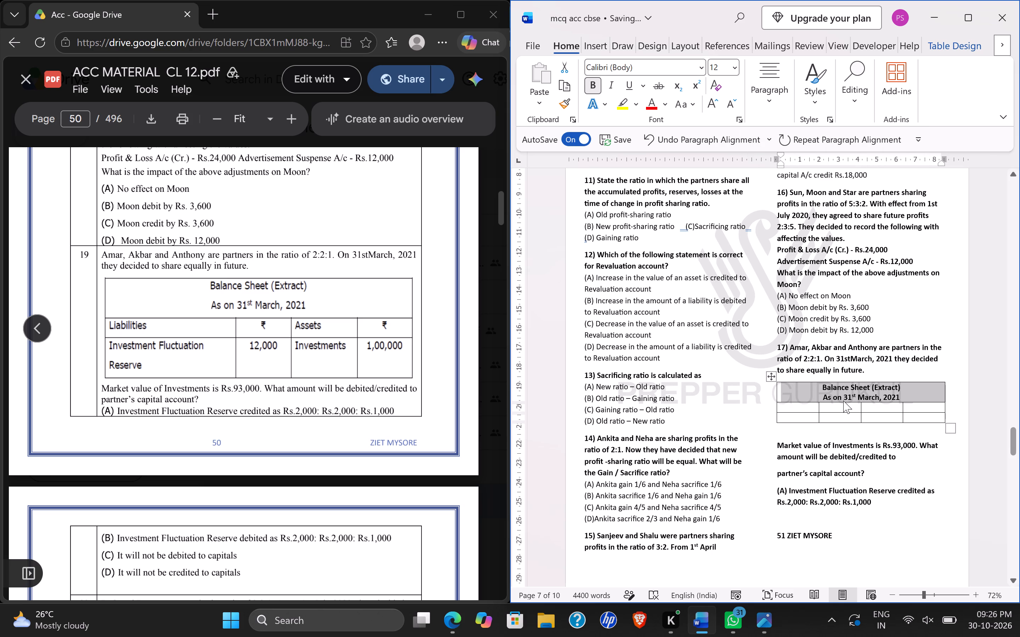
Place the cursor in the first cell of the balance sheet table's second row.
click(835, 415)
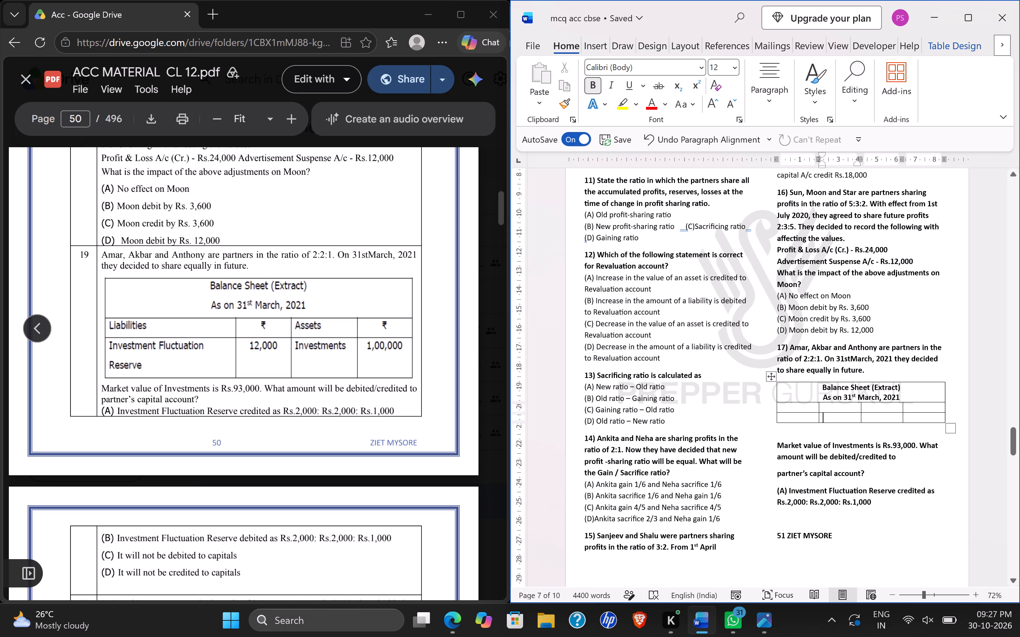
click(792, 407)
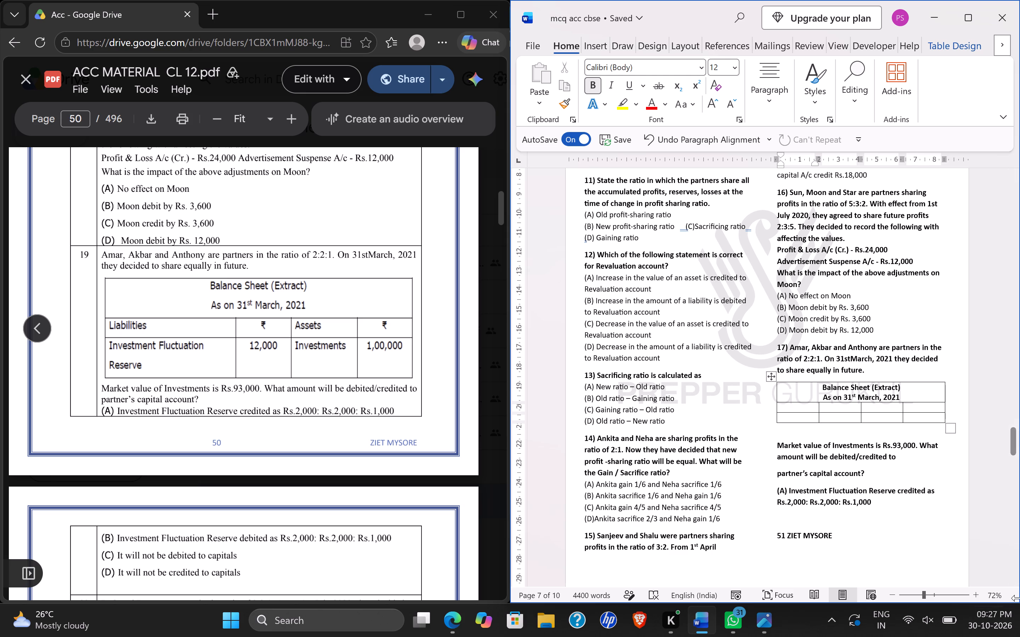
Turn on Bluetooth in the system quick settings and connect to the AB-TWS-S19 audio device, then return to the document.
click(895, 620)
click(934, 614)
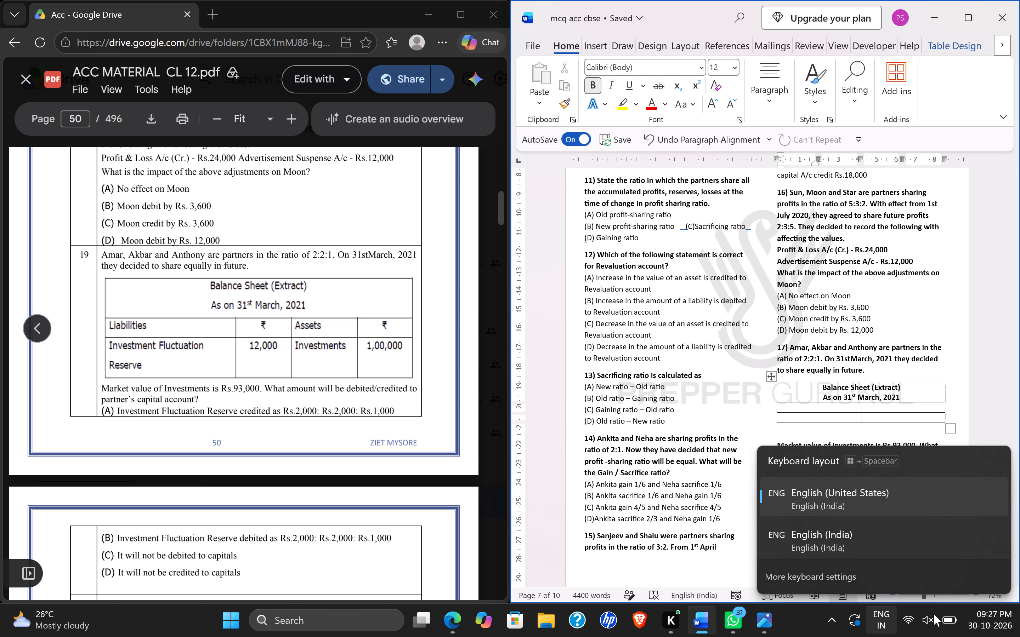
click(924, 619)
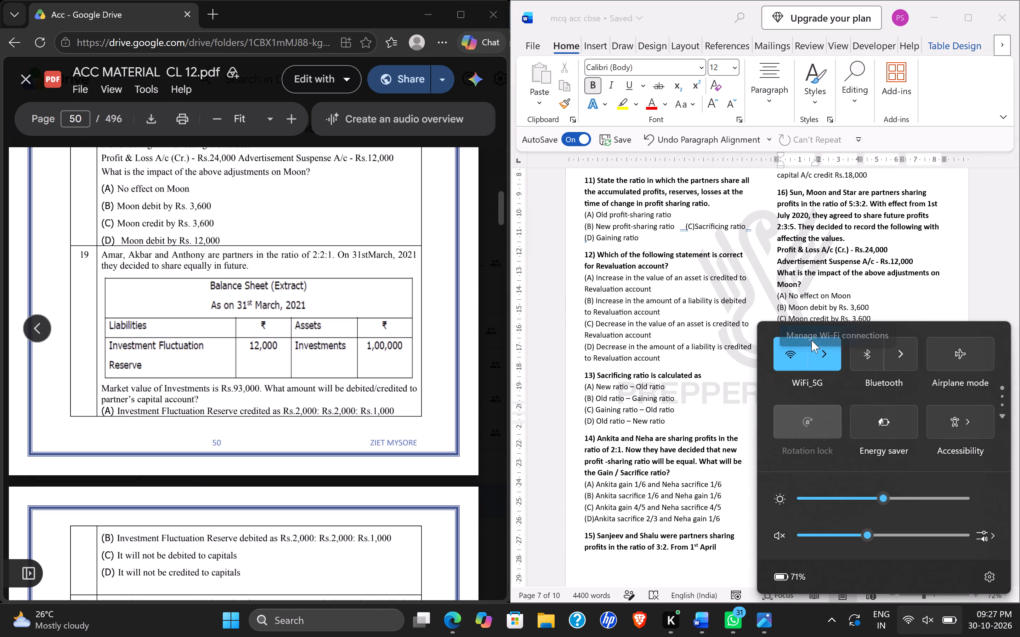
click(830, 346)
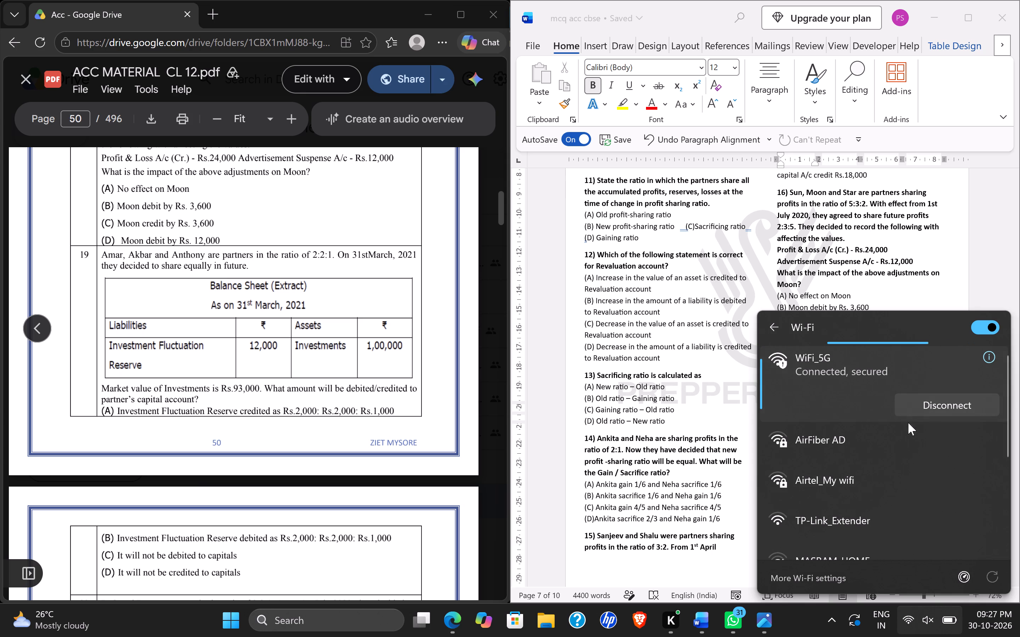
click(926, 620)
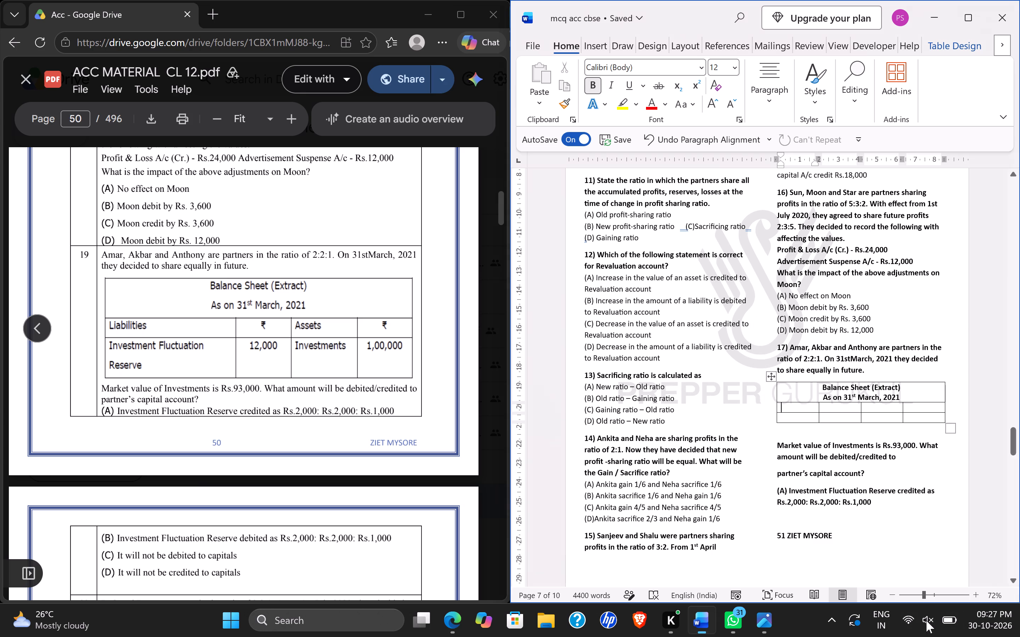
click(926, 620)
click(875, 352)
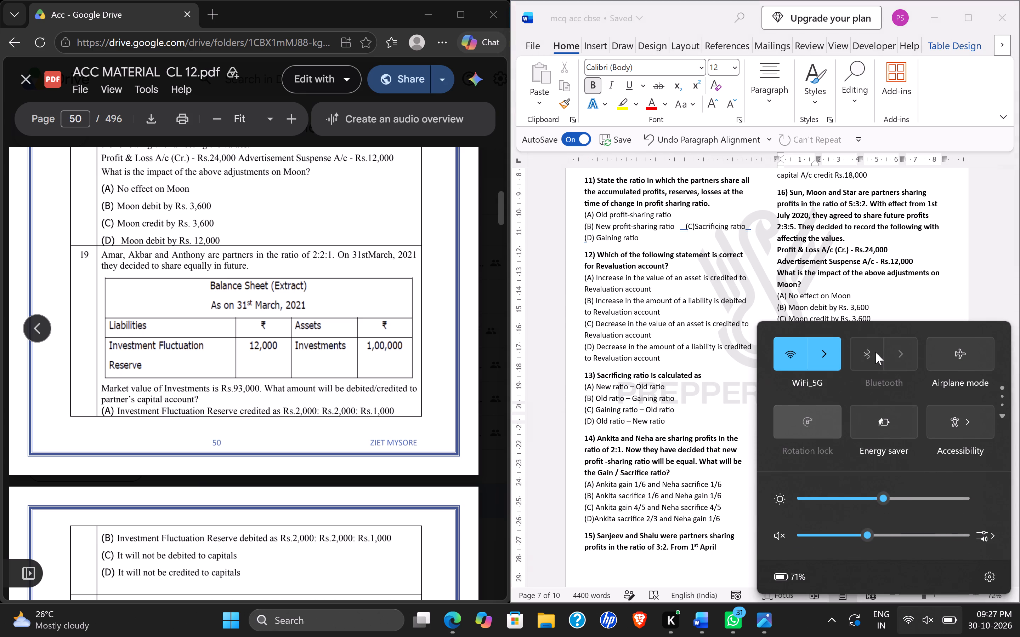
click(905, 349)
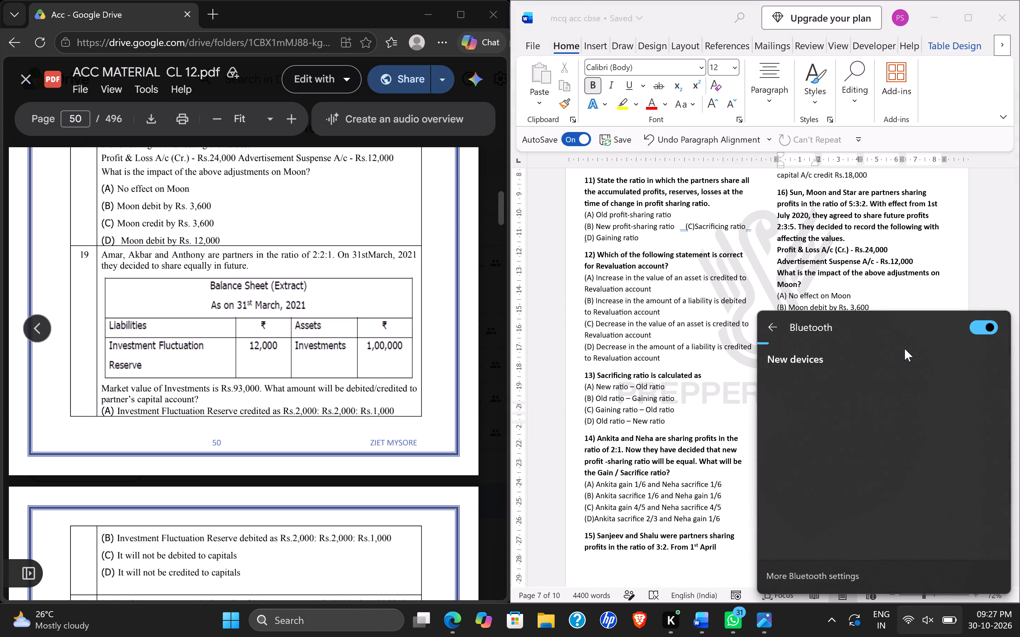
click(895, 395)
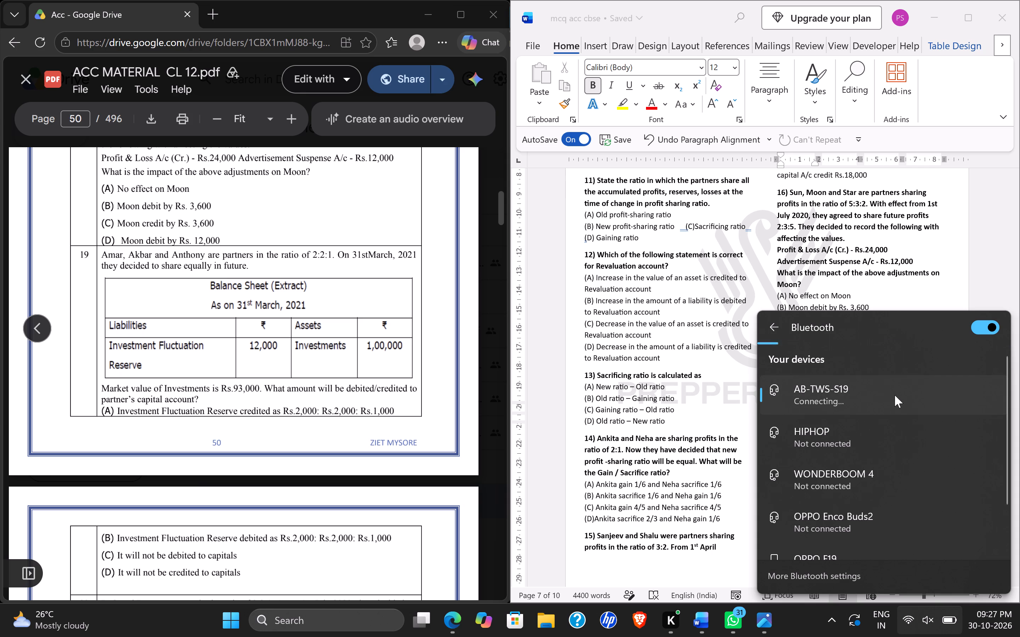
click(698, 327)
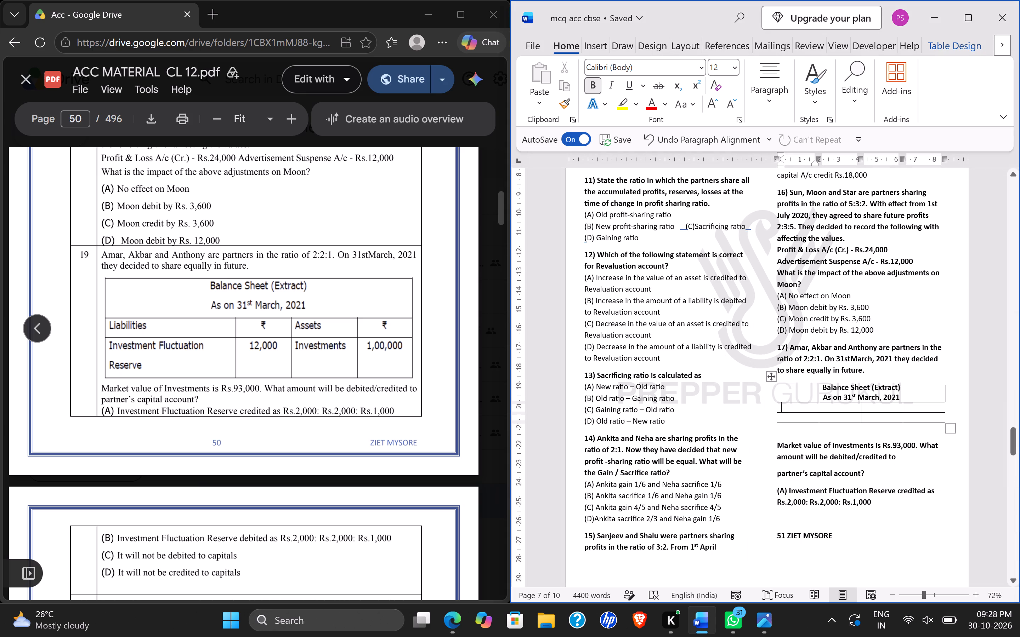
Fill the balance sheet table's second row with the column headings "Liabilities", "Rs.", "Assets" and "Rs.".
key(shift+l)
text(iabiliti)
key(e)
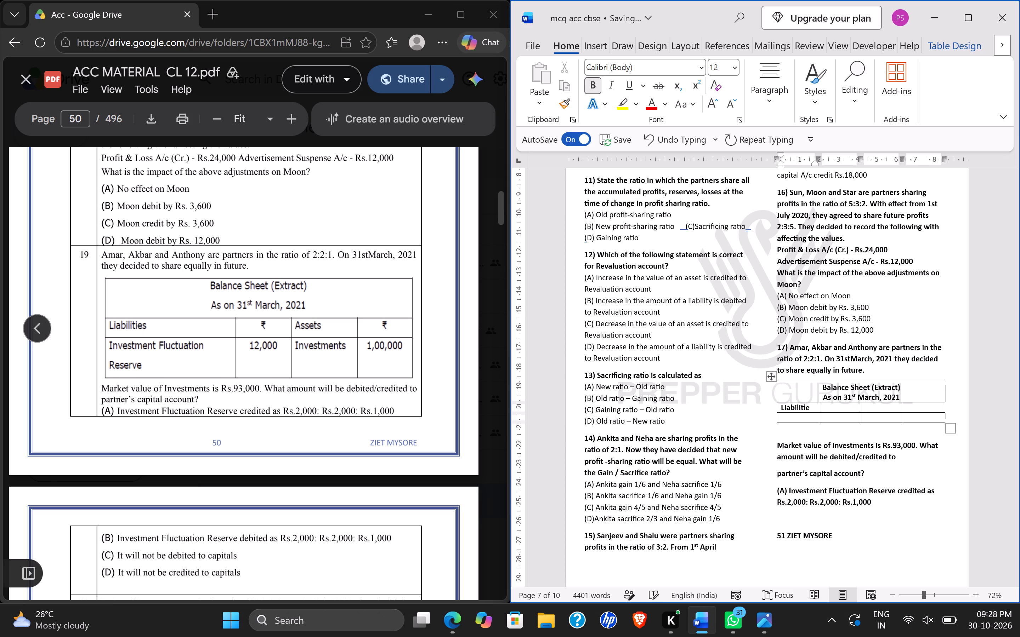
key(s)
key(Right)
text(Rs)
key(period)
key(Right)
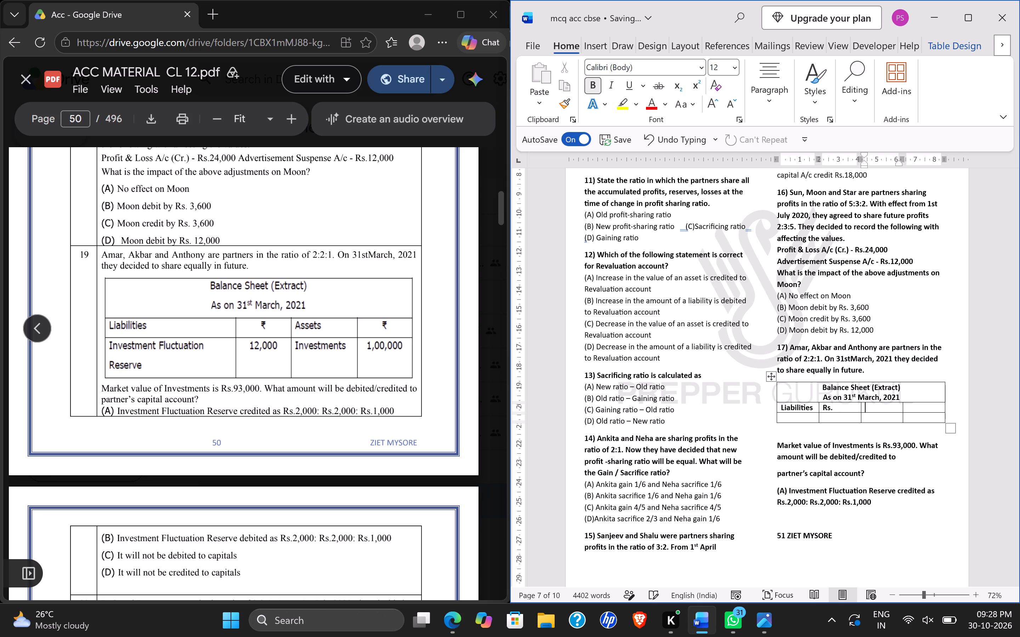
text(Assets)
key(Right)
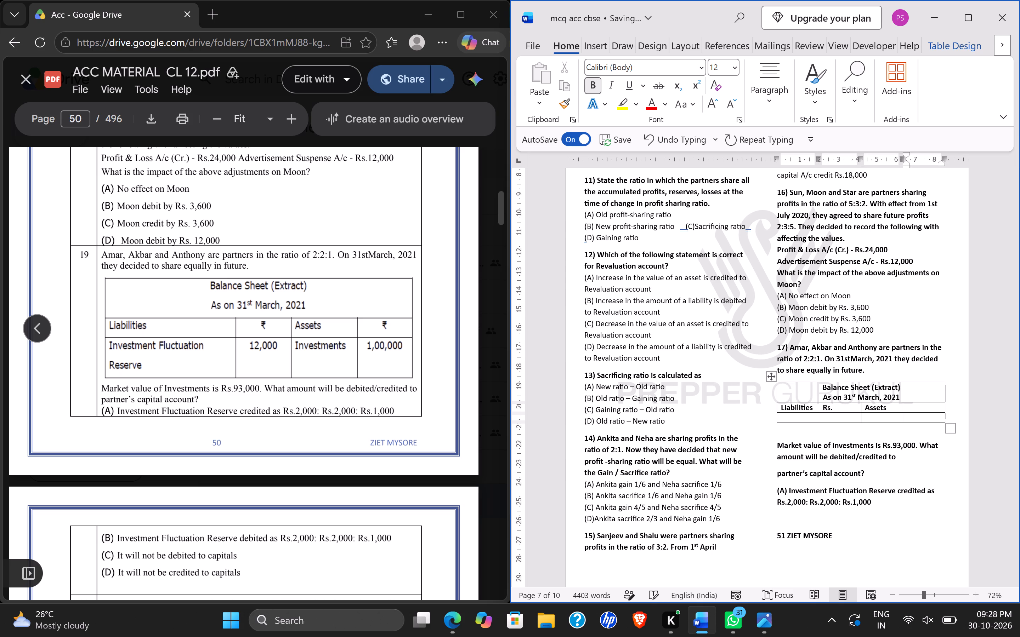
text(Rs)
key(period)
Enter "Investment Fluctuation Reserve" in the third row's cell under Liabilities.
key(Down)
key(Left)
key(Left)
key(Left)
key(shift+i)
text(nvestment)
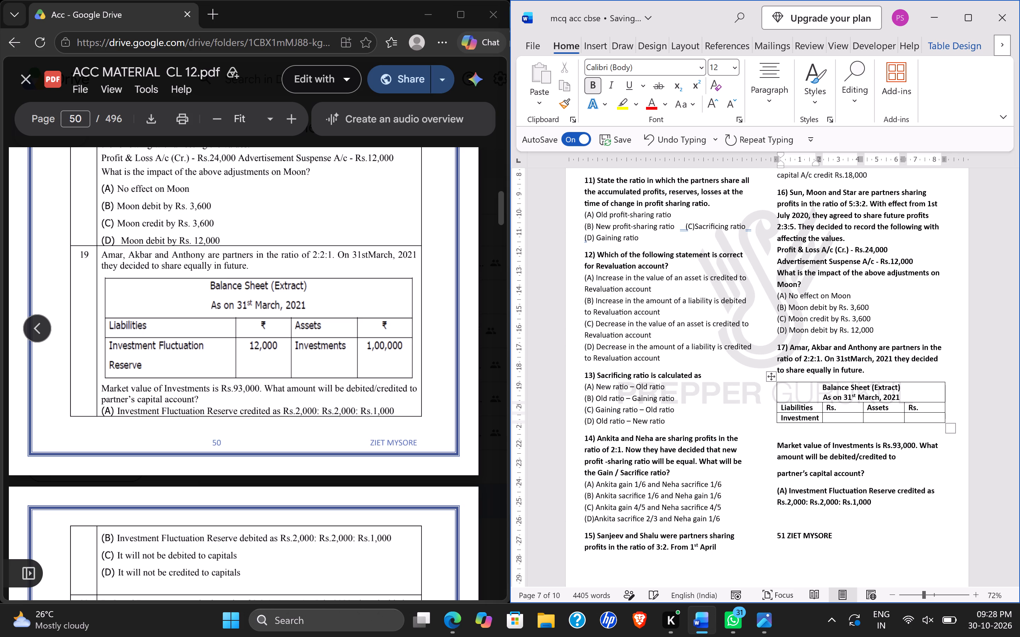
key(space)
key(shift+f)
text(luctuat)
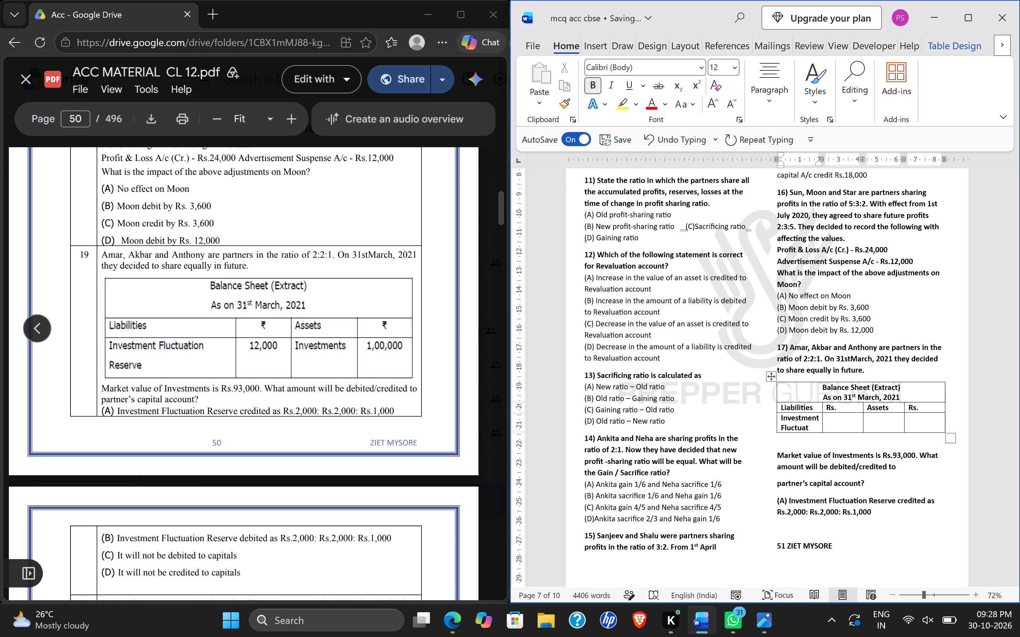
text(ion)
key(space)
text(Reserve)
key(Right)
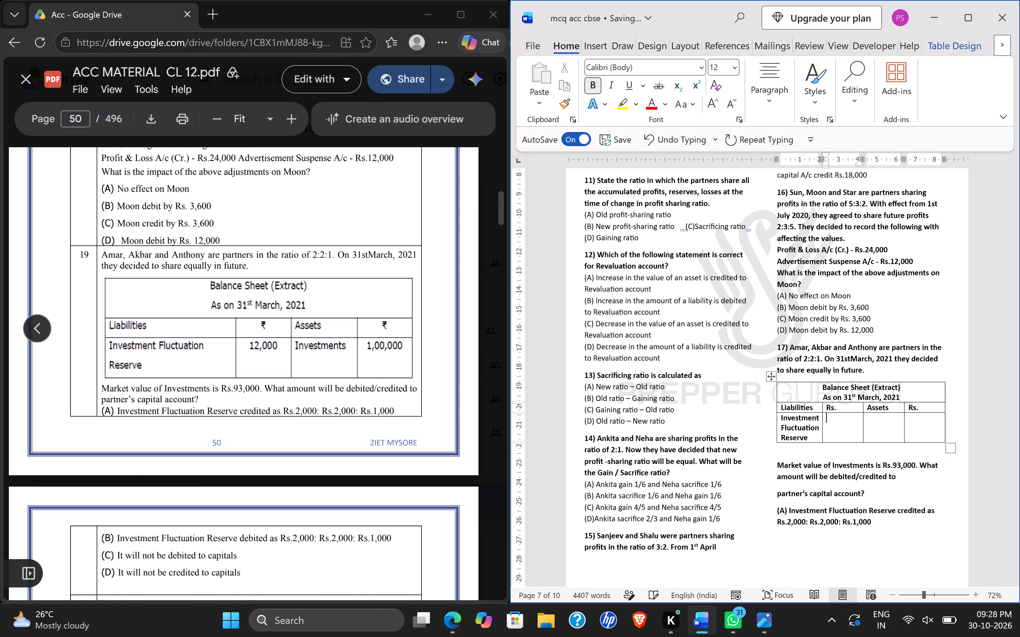
Complete the third row with 12,000, "Investments" and 1,00,000 in the remaining three cells.
text(12,000)
key(Right)
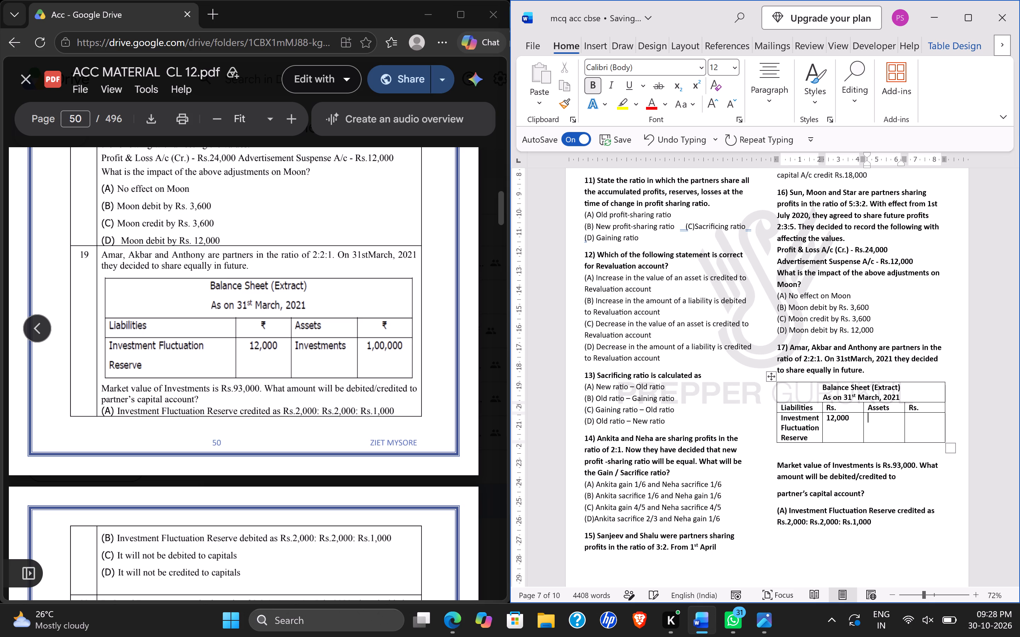
text(Investments)
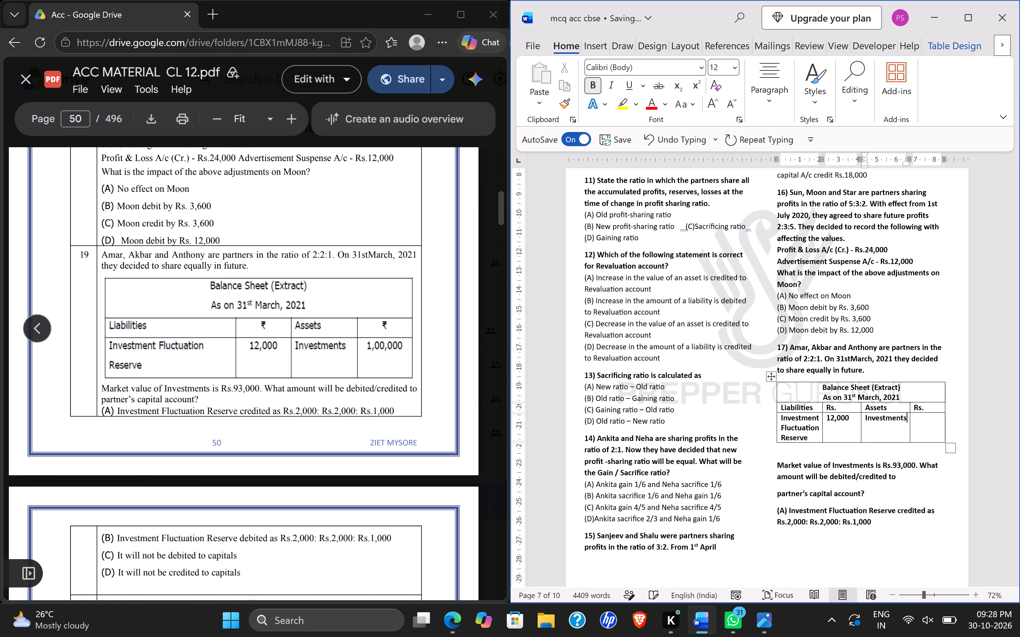
key(space)
key(Right)
text(1,00)
text(,000)
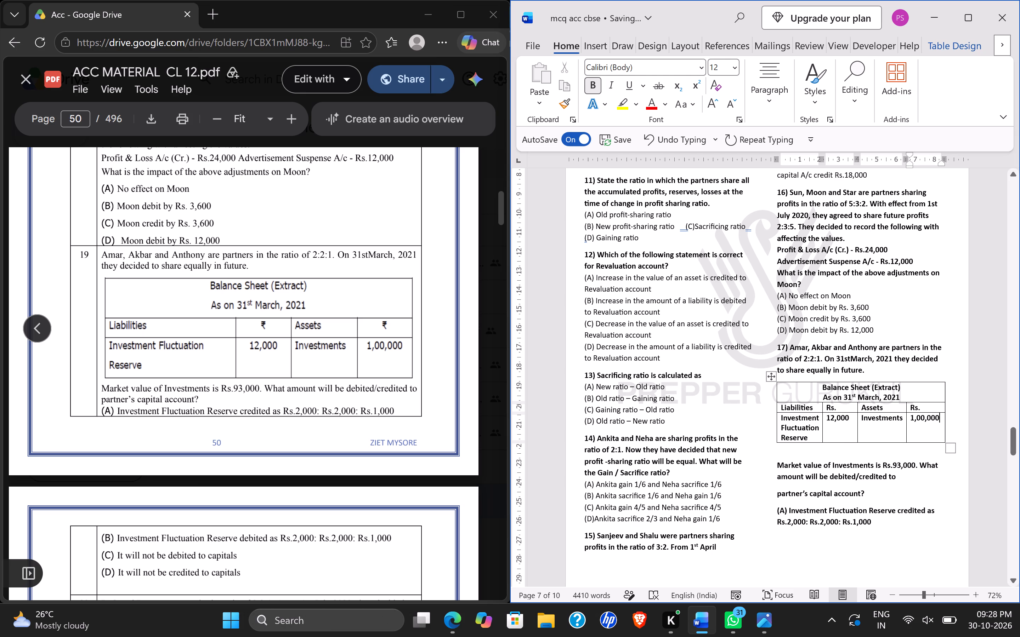
Set the border line weight to 3 pt and paint it along the top edge of question 17's balance sheet table.
click(768, 375)
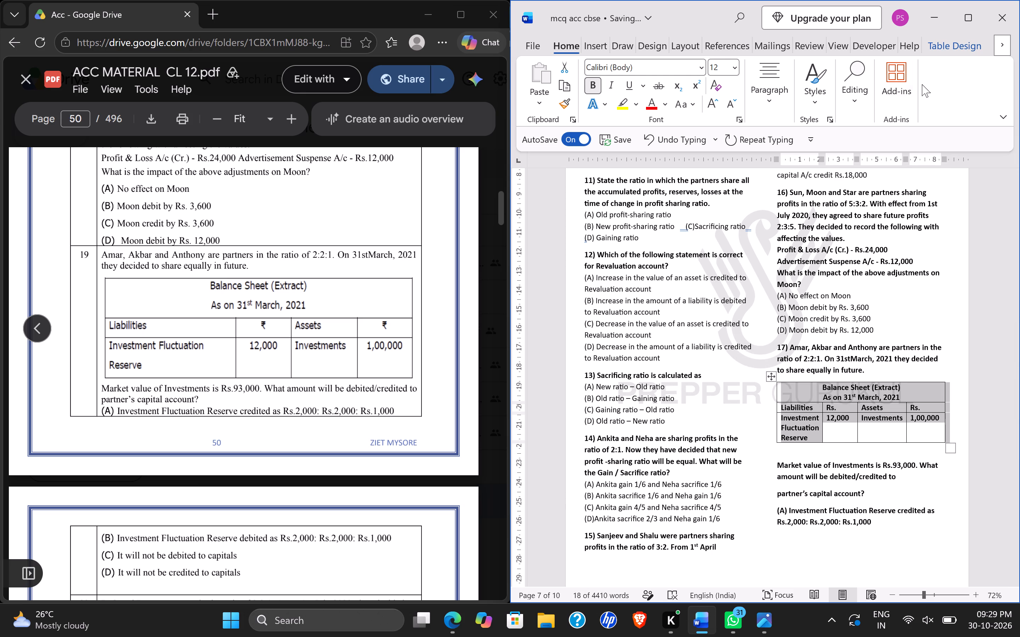
click(960, 45)
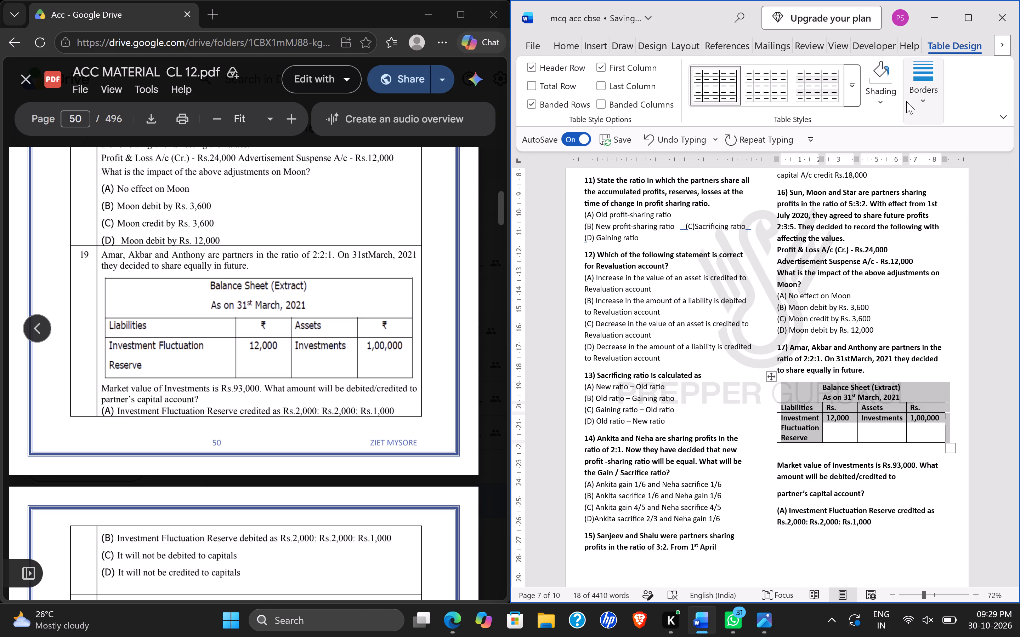
click(906, 101)
click(960, 171)
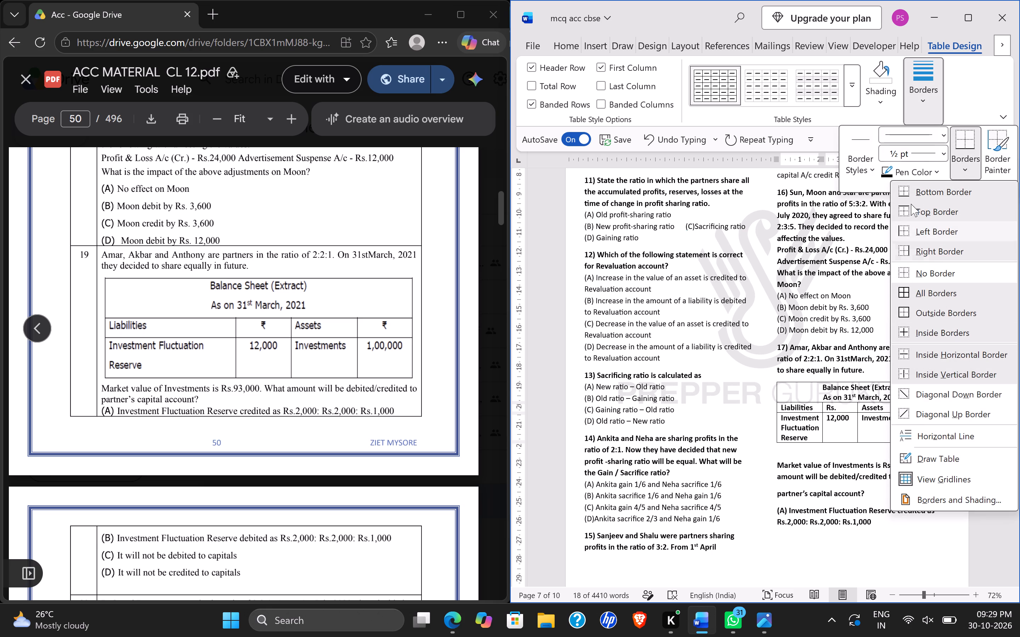
click(944, 152)
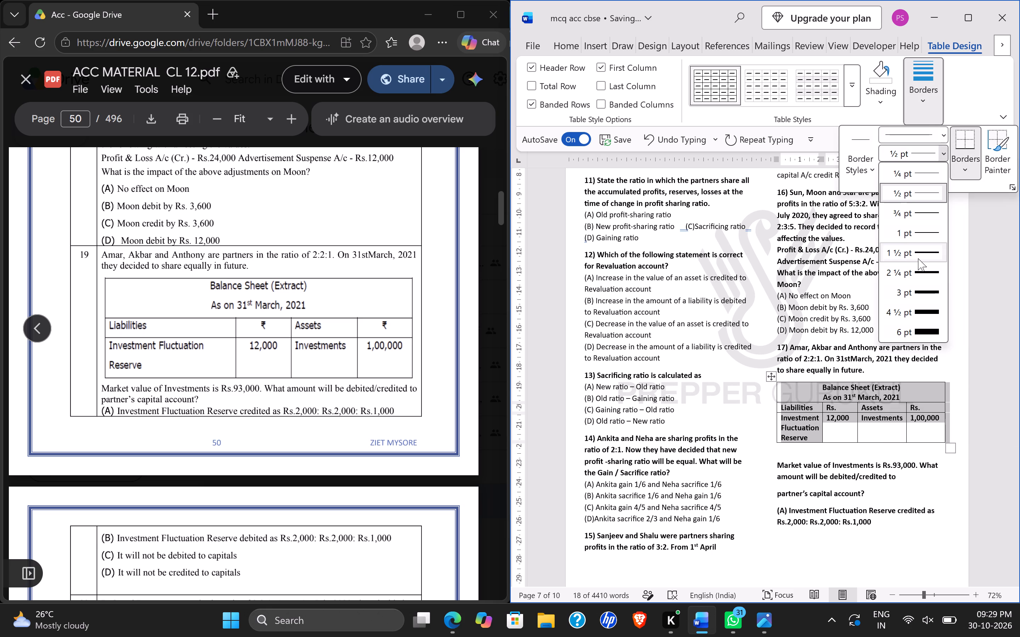
click(924, 288)
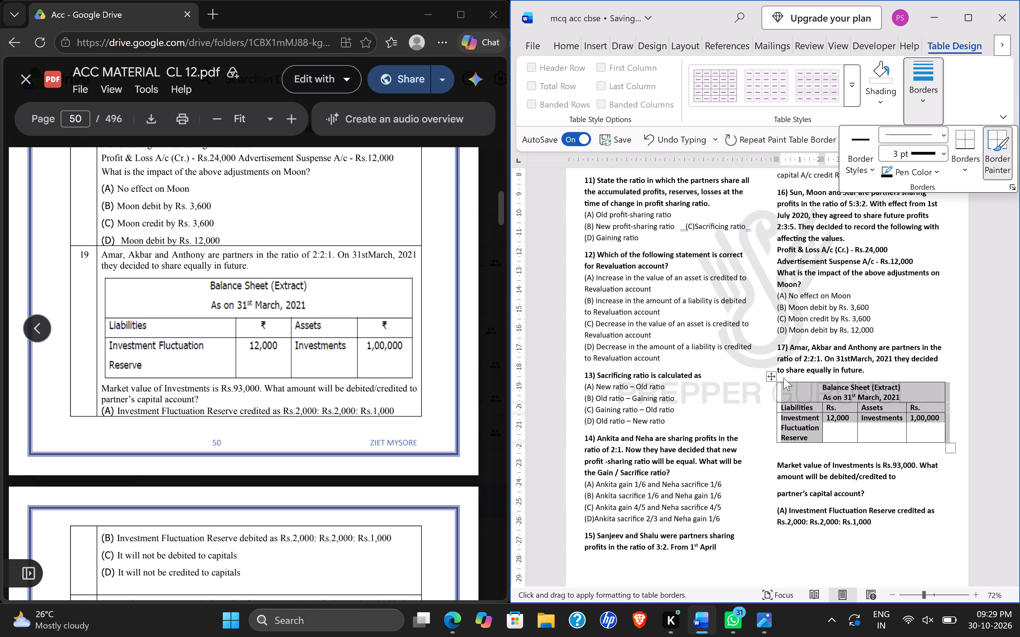
click(771, 377)
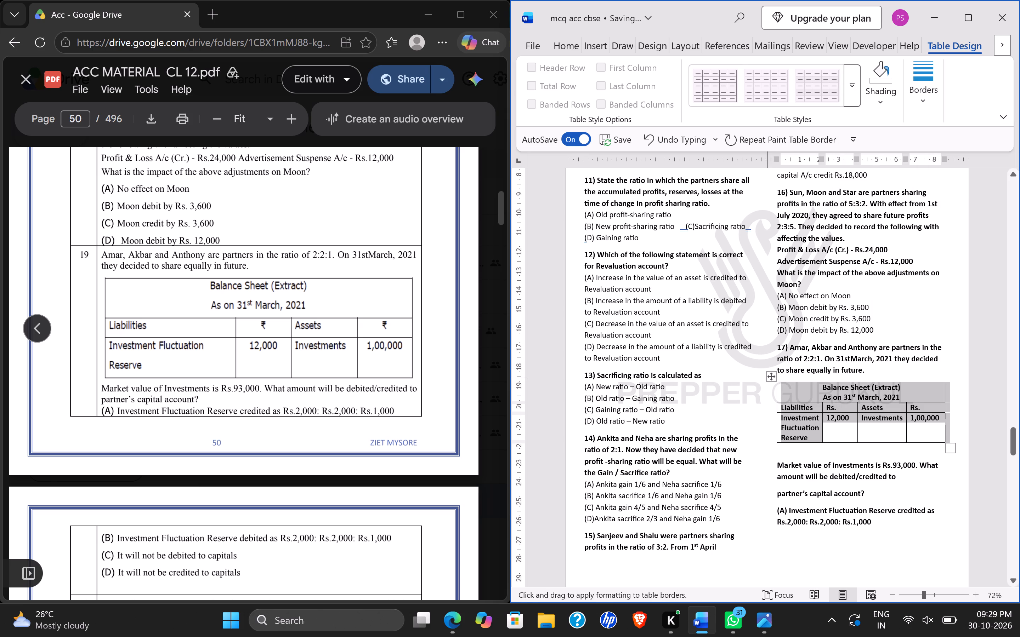
click(776, 382)
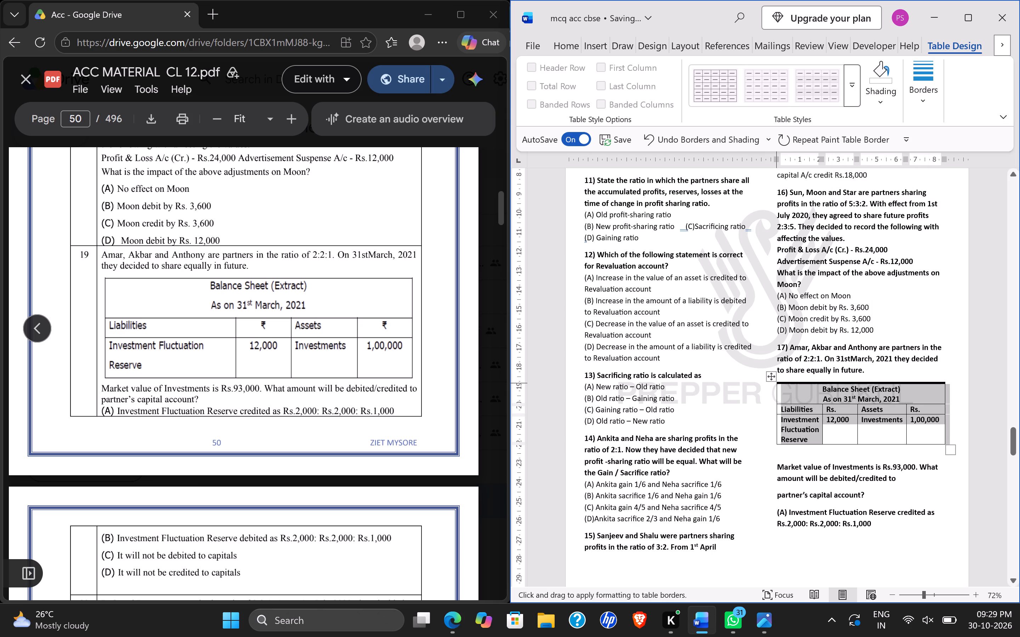
Paint 3 pt horizontal borders above and below the Liabilities cell and beneath the Investment Fluctuation Reserve cell.
click(780, 401)
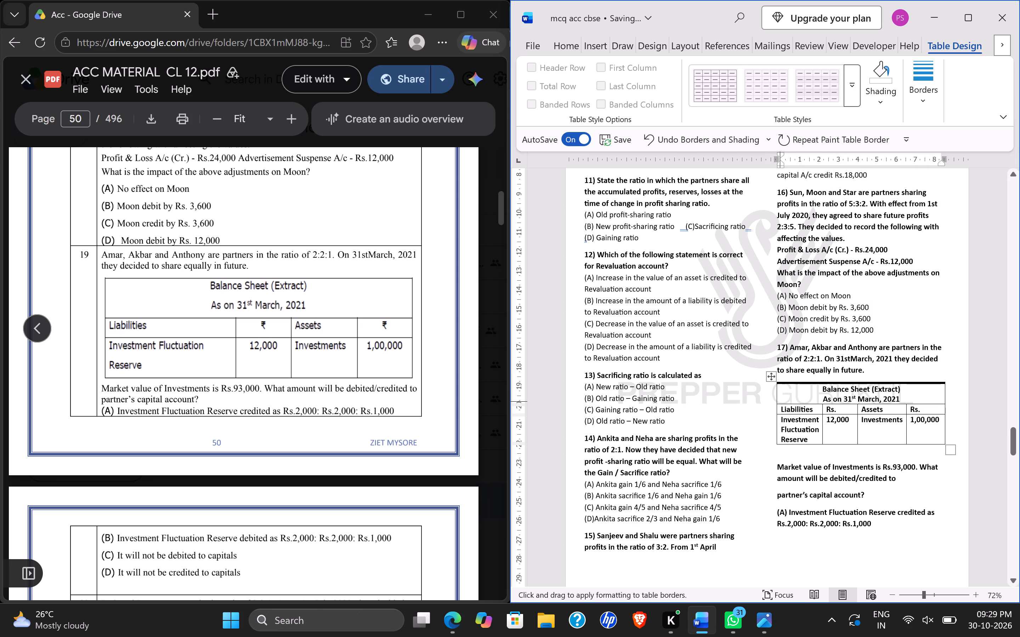
click(780, 404)
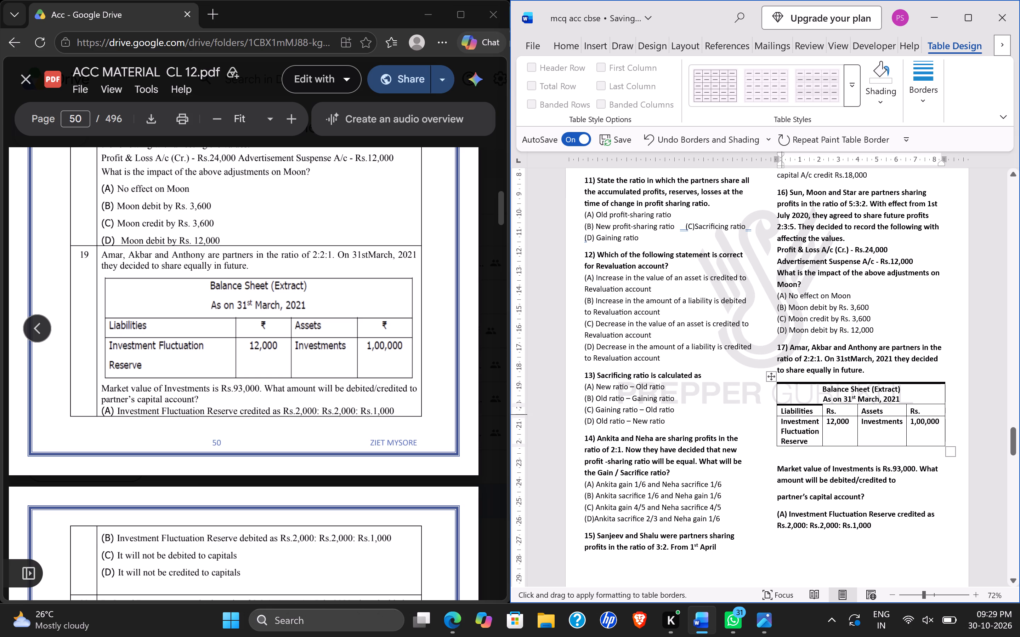
click(782, 416)
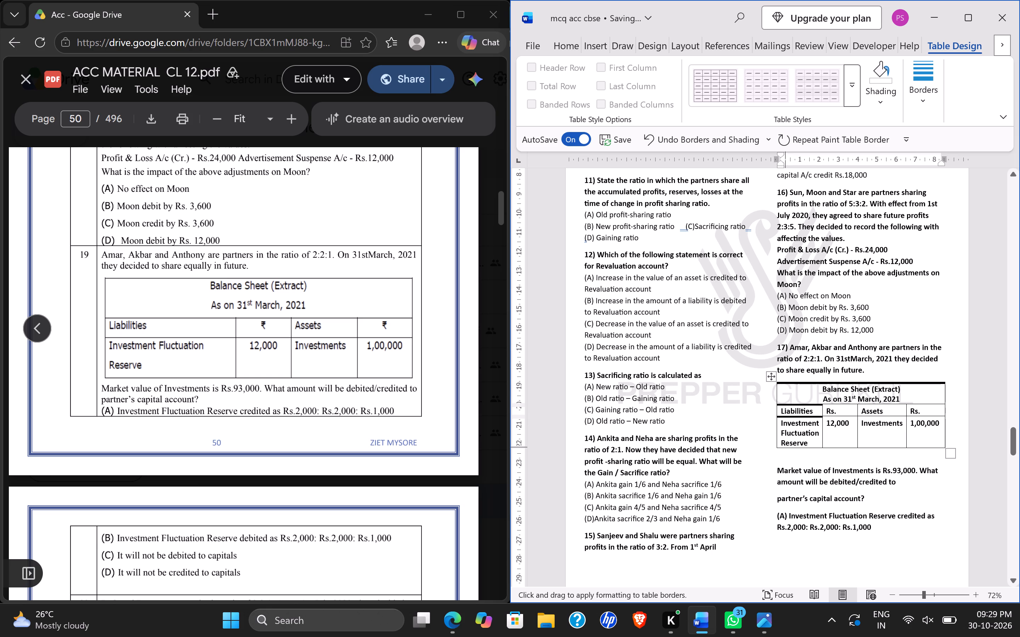
click(785, 447)
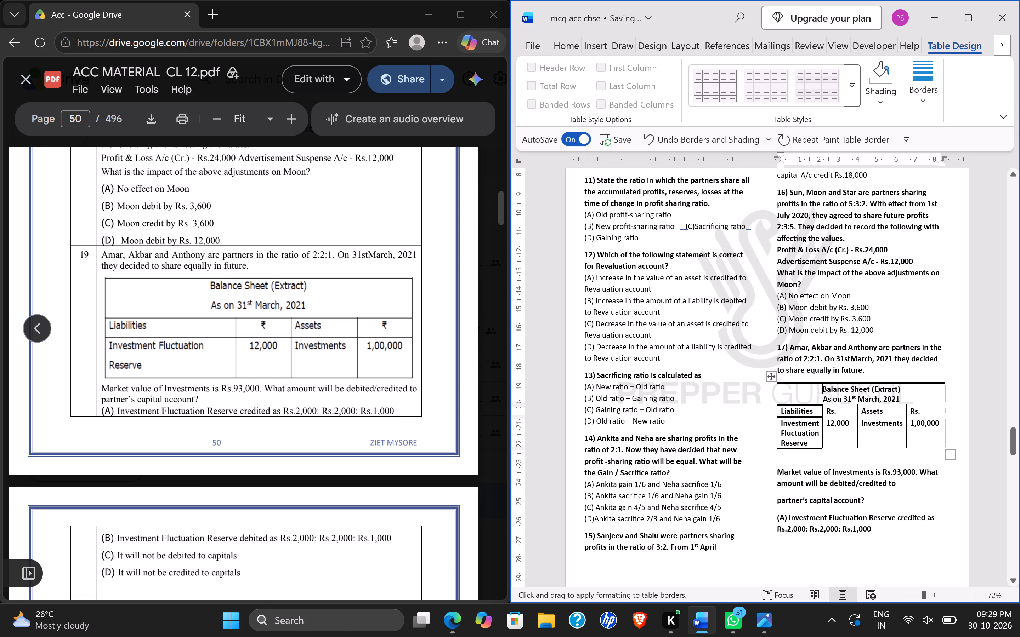
Paint the 3 pt border down the table's right edge, including beside the merged heading cell.
click(824, 407)
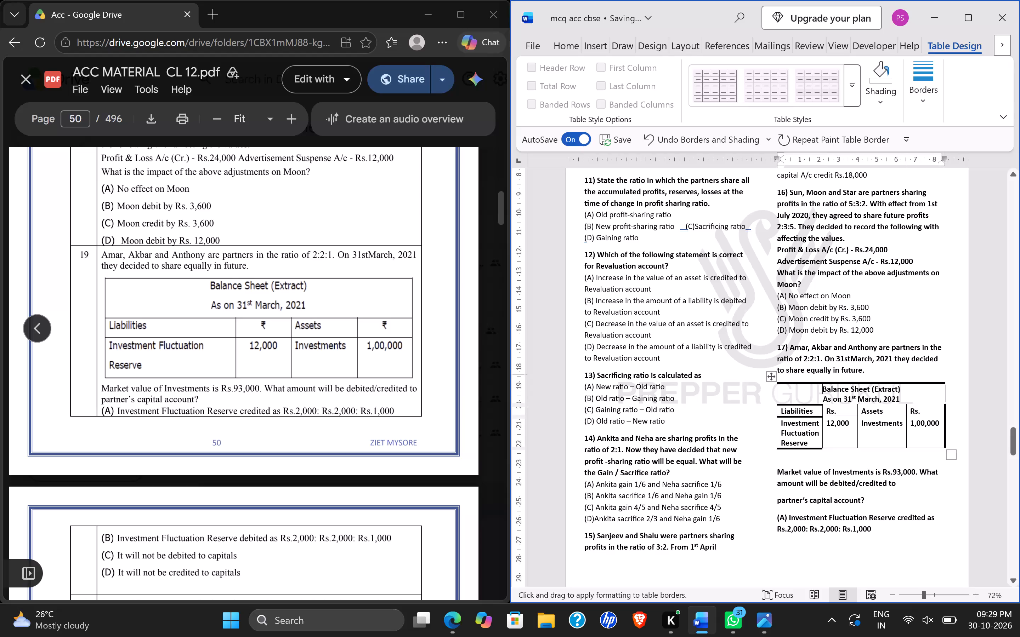
click(942, 390)
click(942, 390)
drag(943, 386, 943, 399)
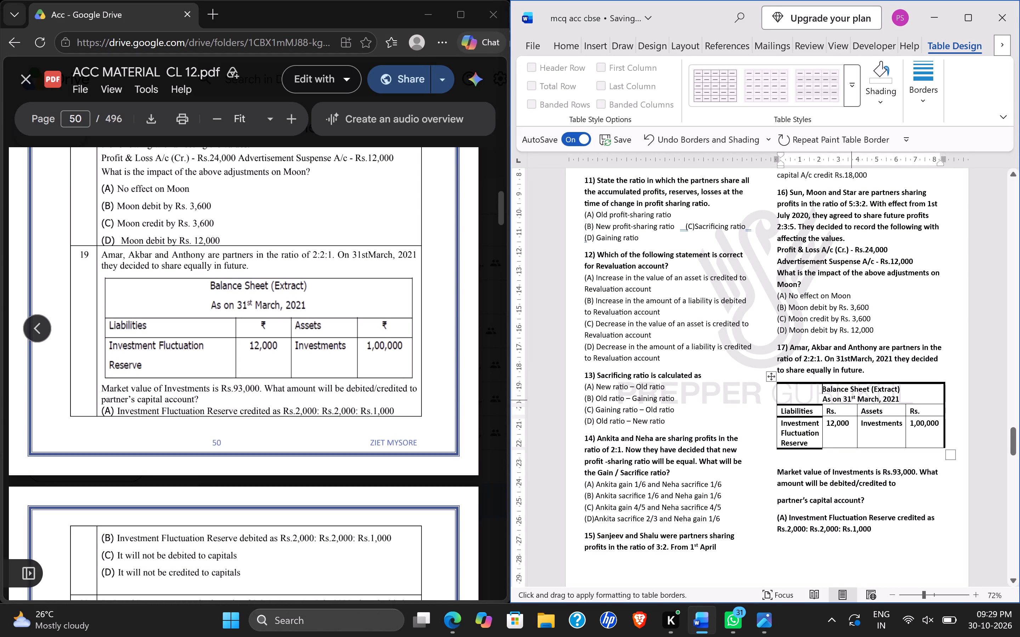
Extend the 3 pt line under the merged heading cell across the Rs., Assets and Rs. columns.
drag(838, 403, 896, 401)
drag(881, 403, 906, 406)
drag(906, 406, 909, 406)
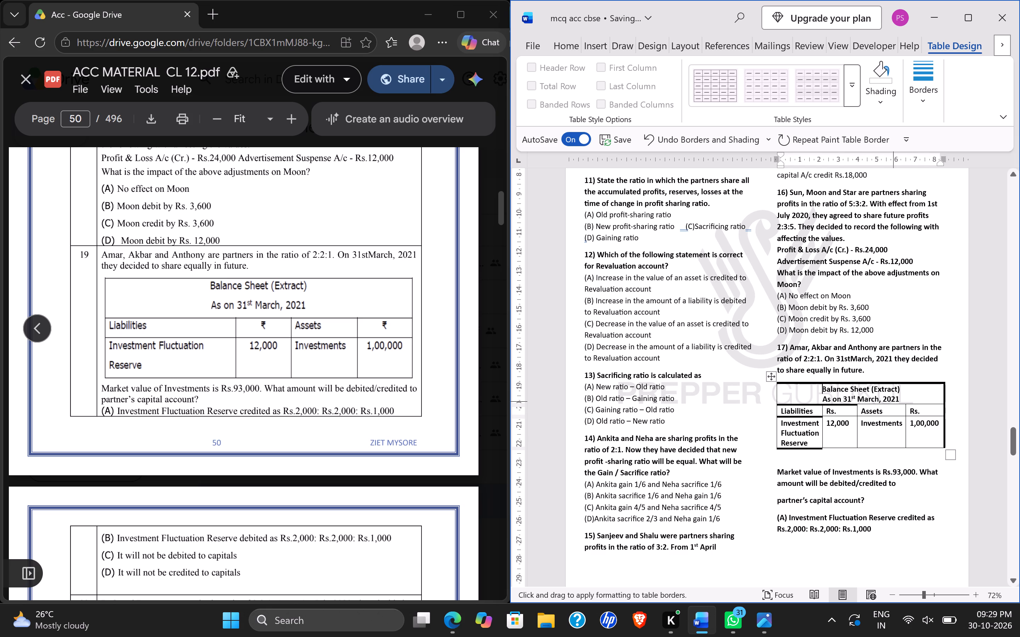
drag(894, 402, 938, 402)
drag(859, 403, 921, 398)
drag(921, 398, 924, 399)
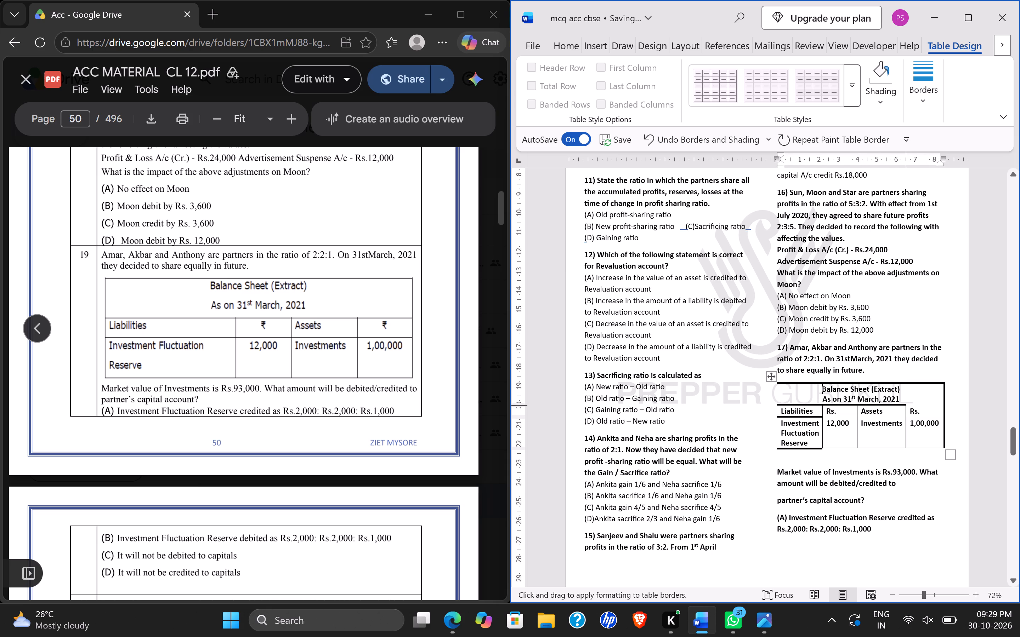
drag(906, 405, 932, 405)
Paint 3 pt borders along the table's left edge and the three vertical dividers between its columns.
drag(777, 384, 782, 437)
drag(782, 437, 776, 439)
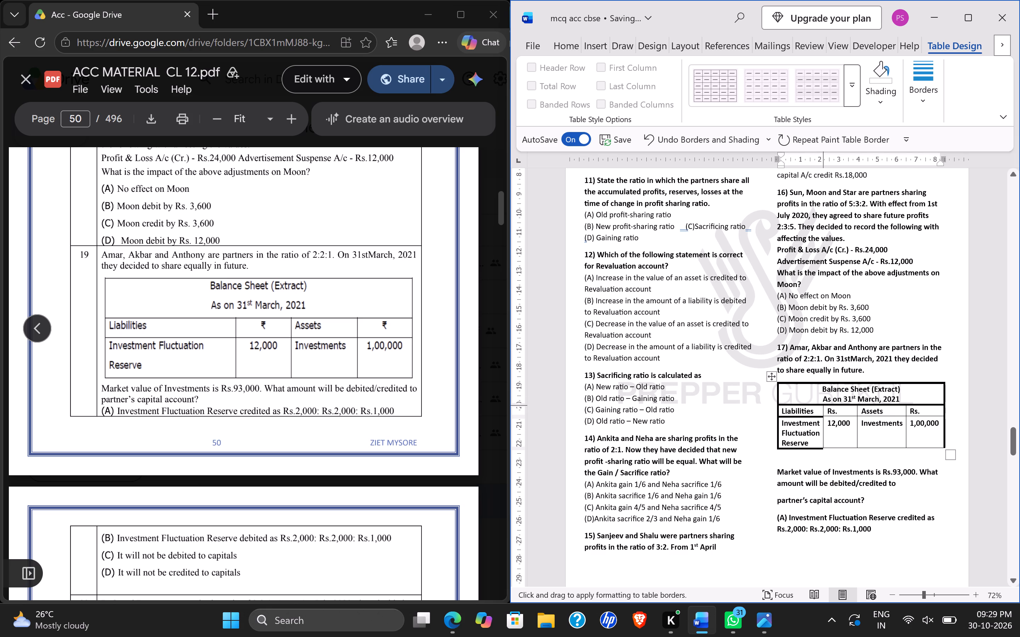
drag(823, 405, 826, 436)
drag(856, 408, 879, 447)
drag(879, 447, 853, 449)
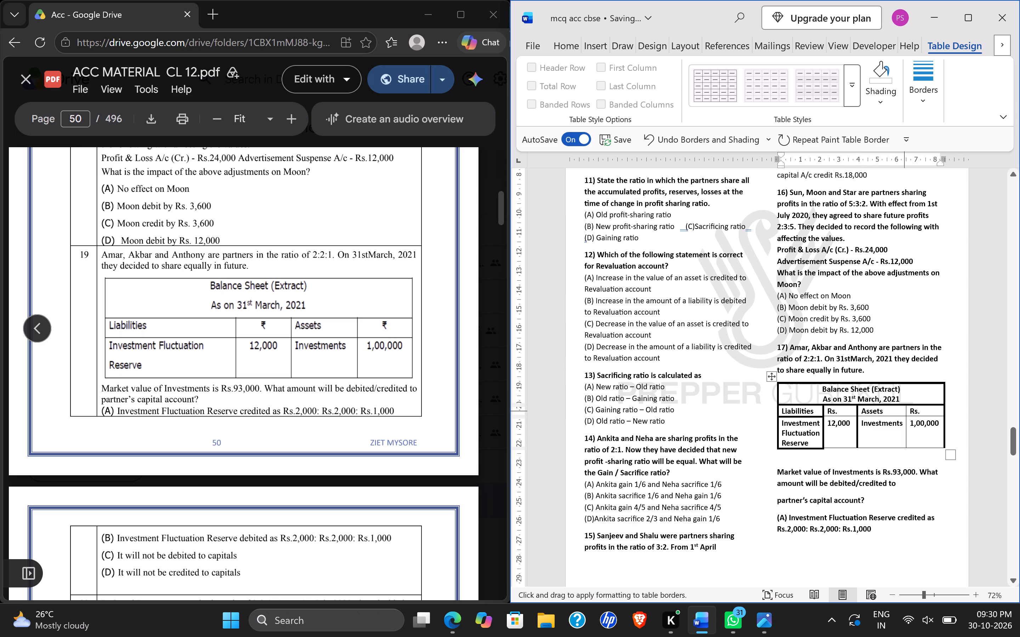
drag(904, 410, 905, 448)
drag(905, 448, 905, 449)
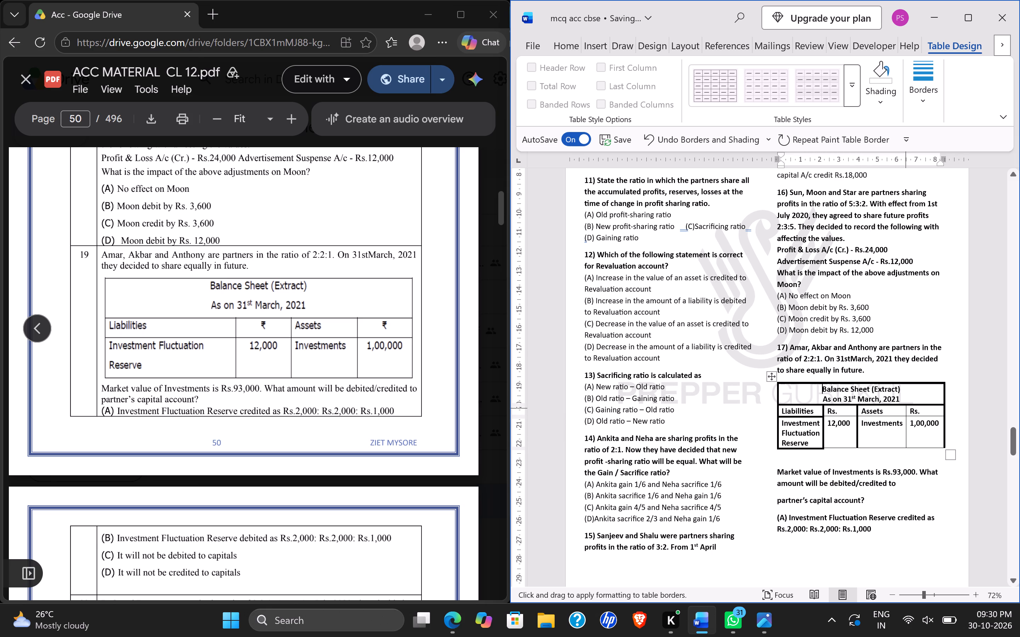
drag(906, 405, 906, 436)
Complete the 3 pt borders along the table's bottom edge and beneath the remaining column headings, and check the finished grid up close.
drag(829, 446, 907, 447)
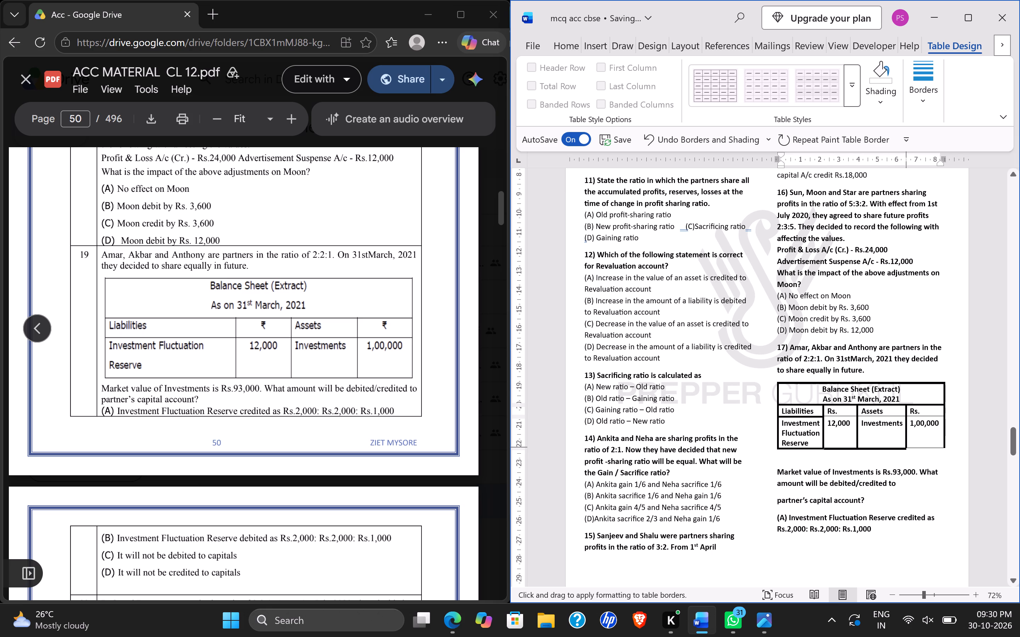
drag(907, 447, 923, 447)
drag(827, 415, 924, 415)
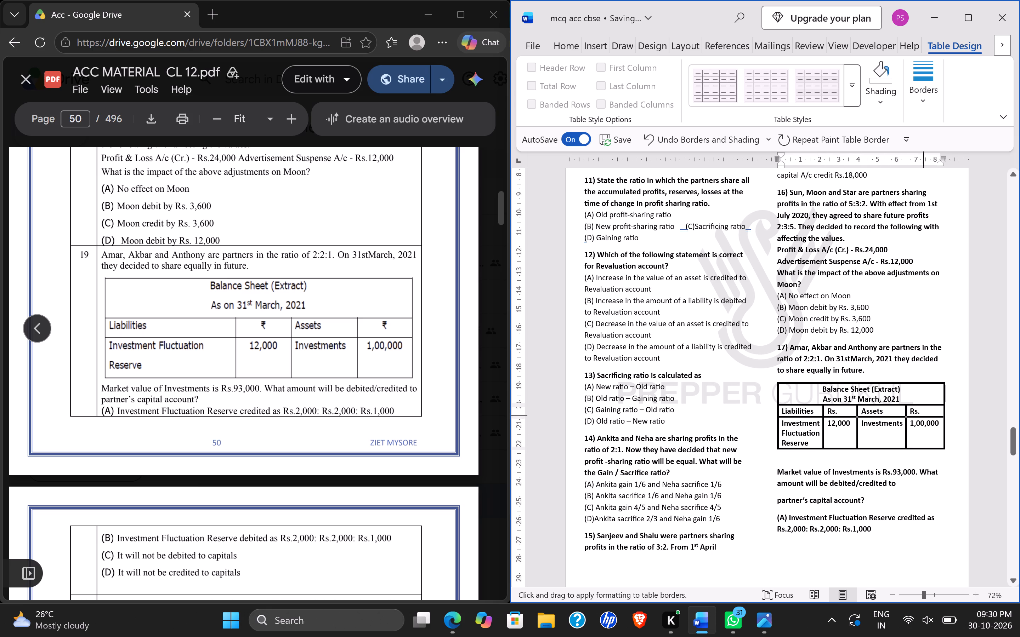
drag(924, 415, 925, 415)
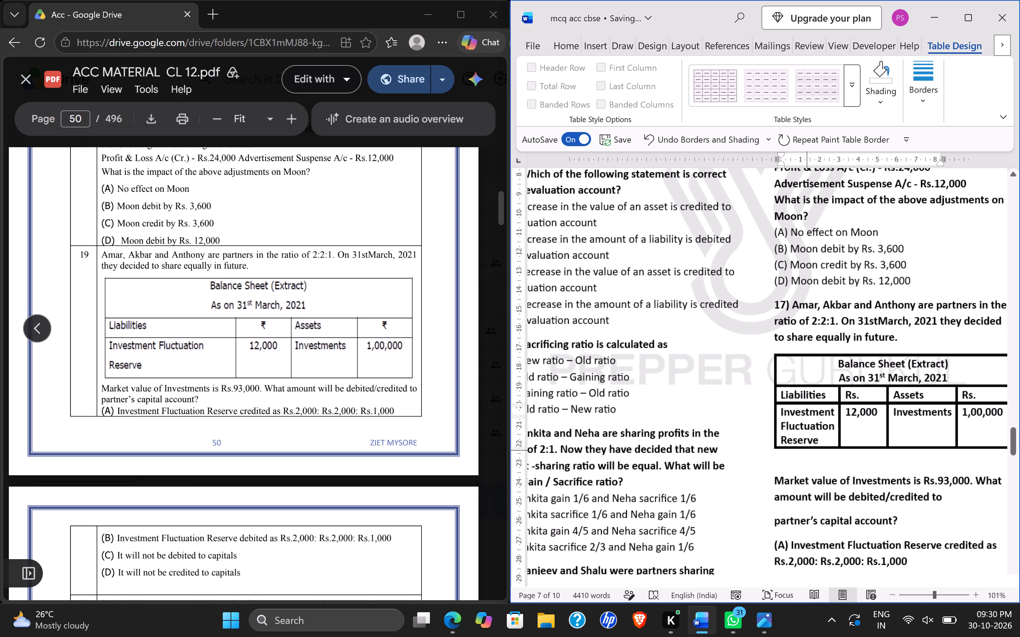
scroll(807, 450, left, 1)
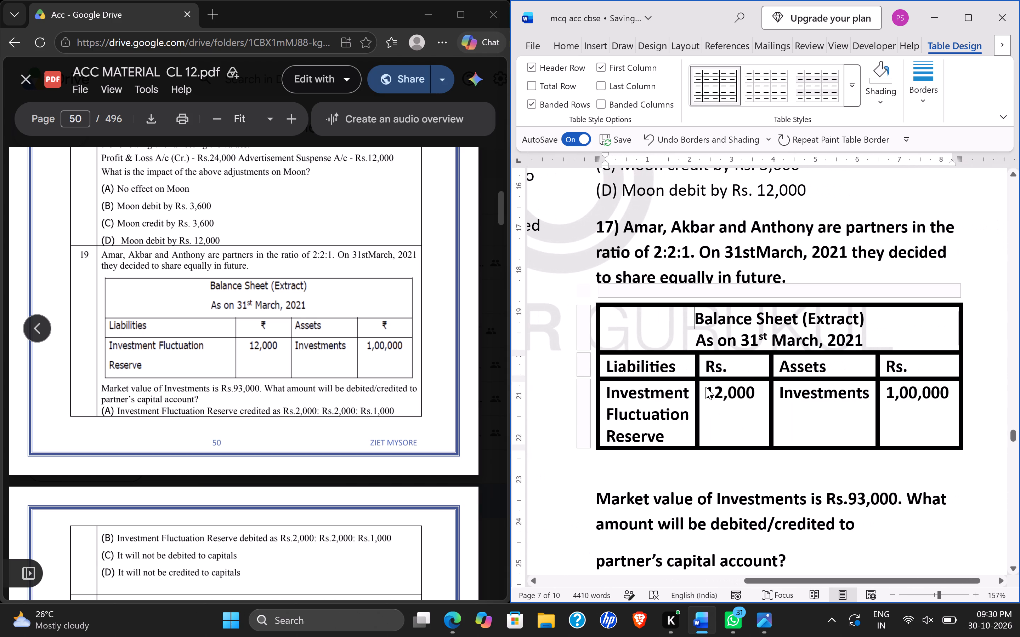
click(714, 407)
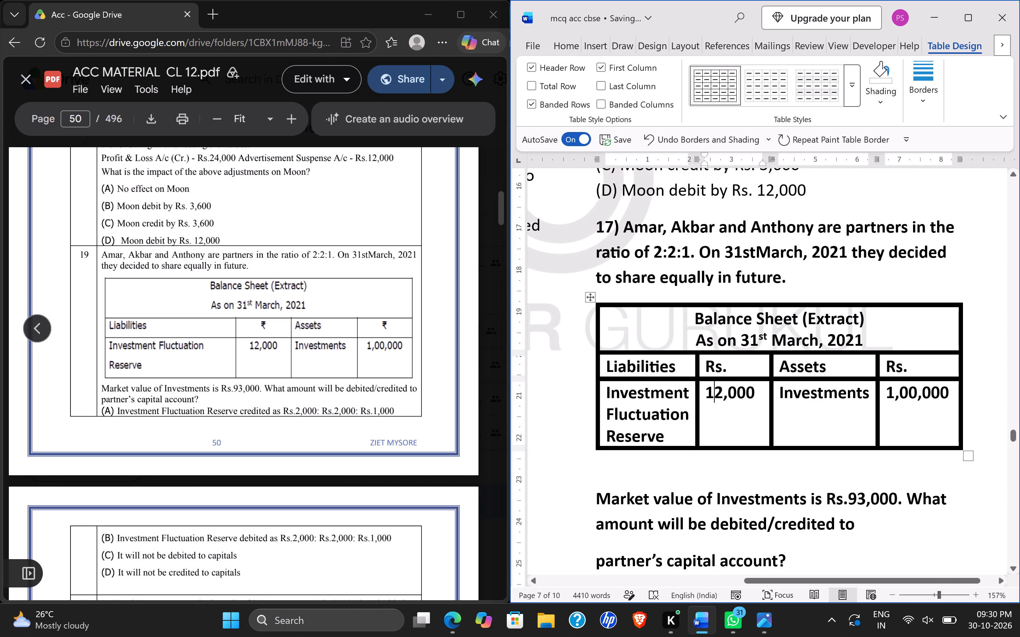
Centre the column headings Liabilities, Rs., Assets and Rs. in question 17's balance sheet table.
drag(602, 364, 890, 369)
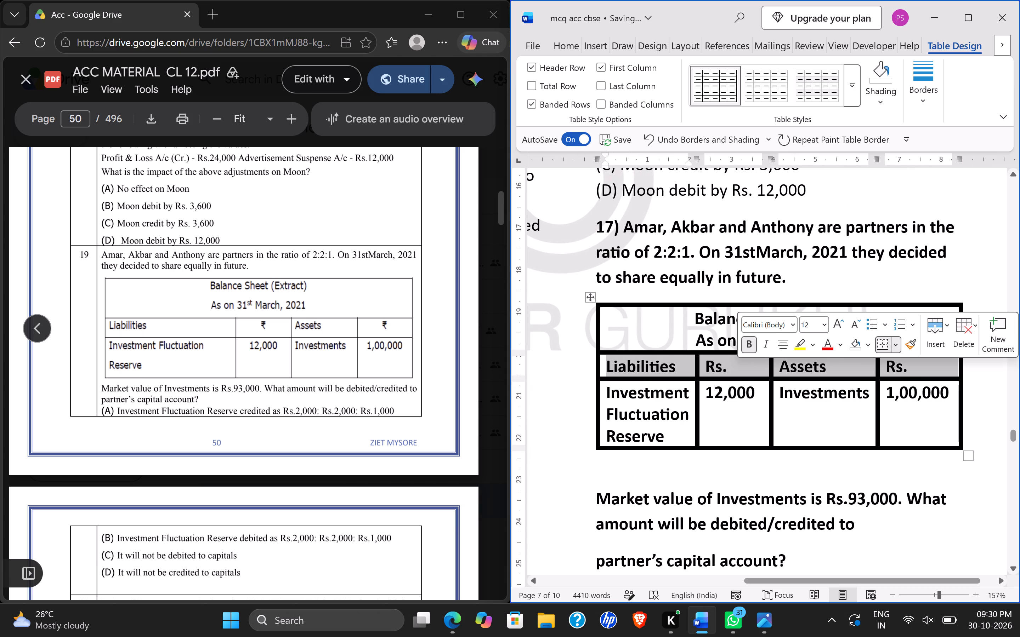
click(553, 43)
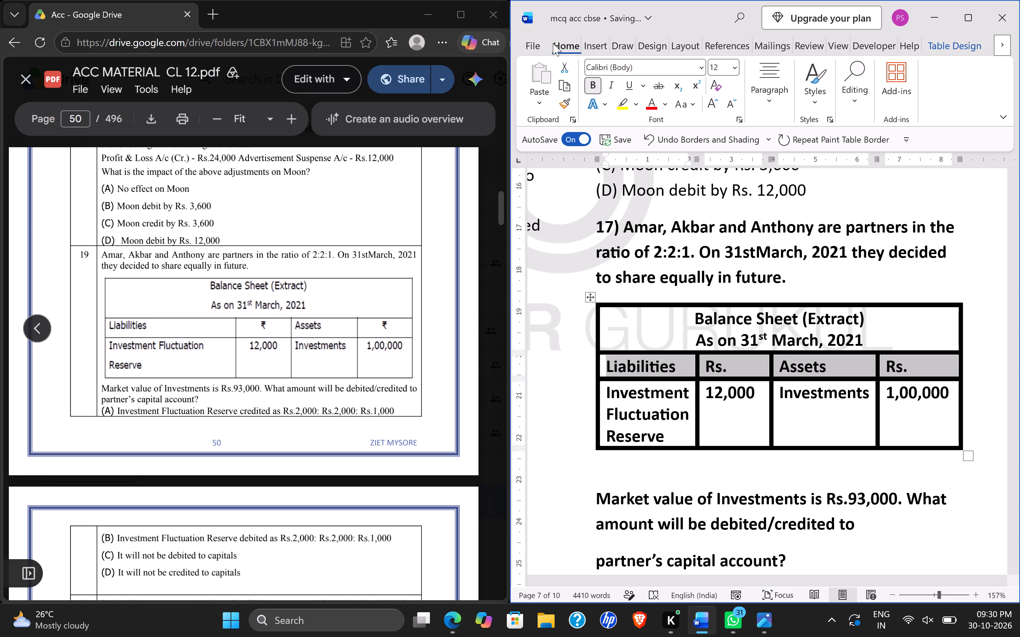
click(766, 107)
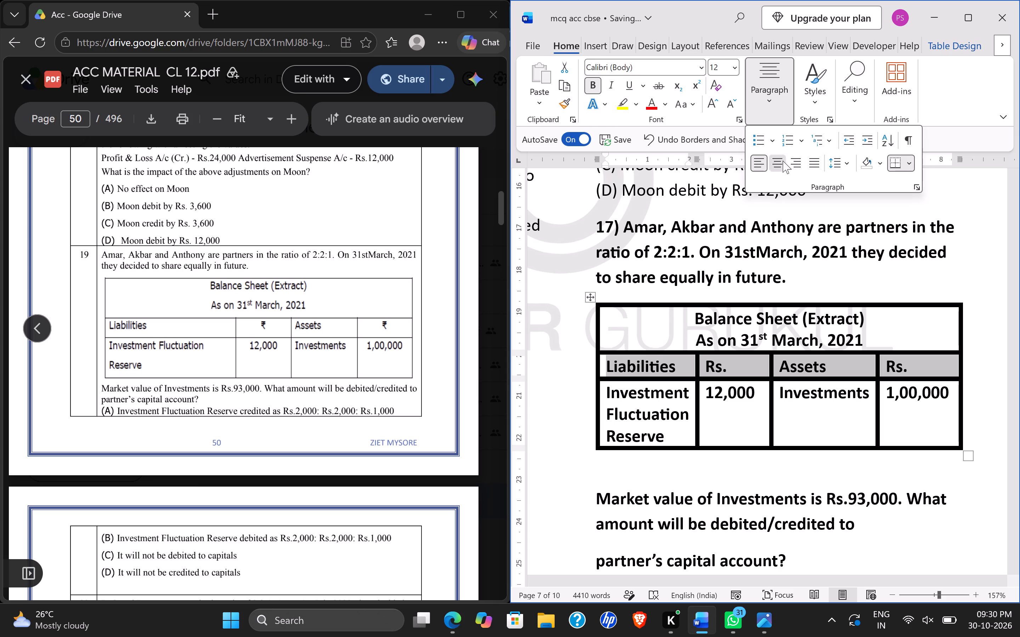
click(783, 161)
click(765, 403)
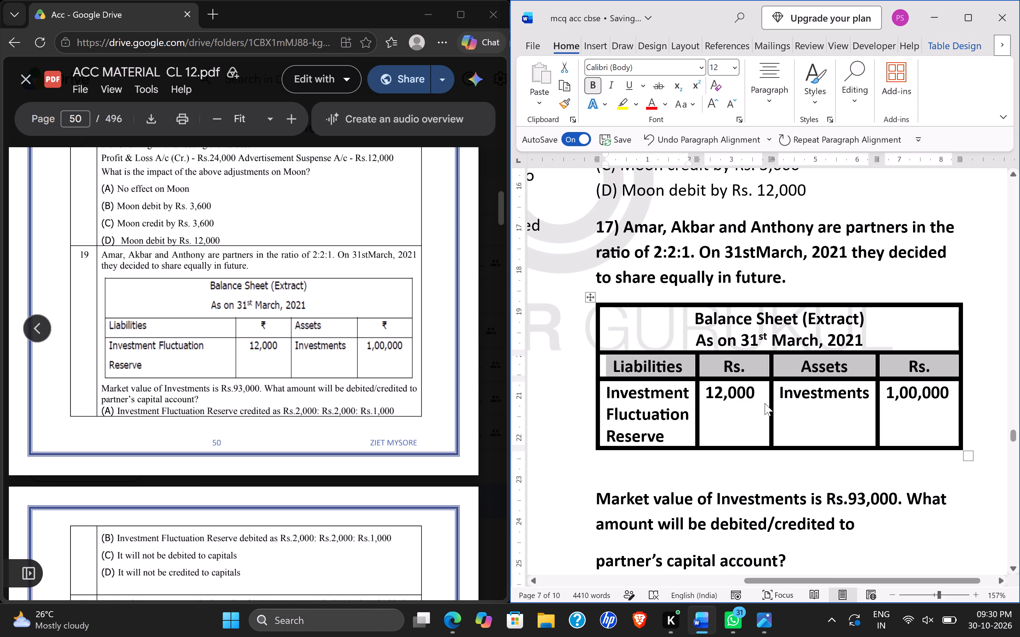
Remove the bold from the table's last row, from Investment Fluctuation Reserve across to 1,00,000.
drag(606, 394, 899, 429)
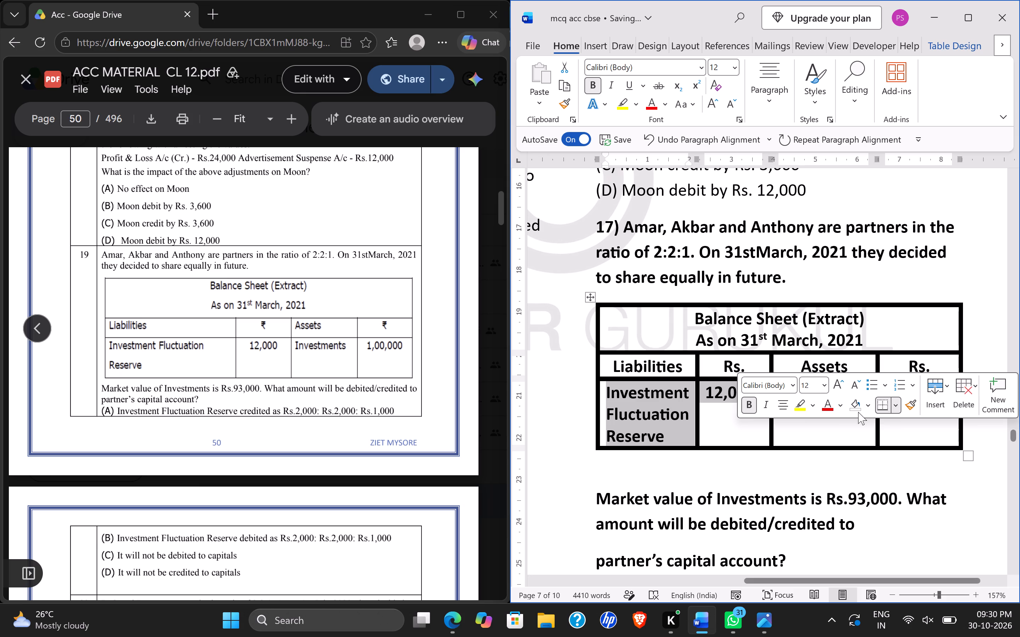
click(752, 400)
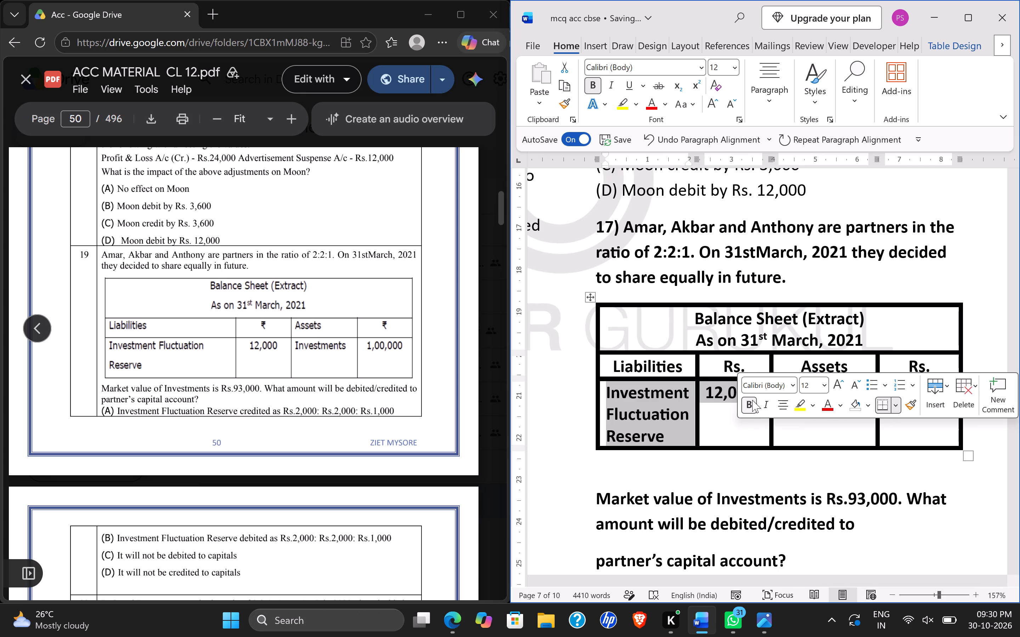
click(760, 494)
Delete the blank line between the balance sheet table and the sentence beginning "Market value of Investments".
ctrl+scroll(760, 494, down, 1)
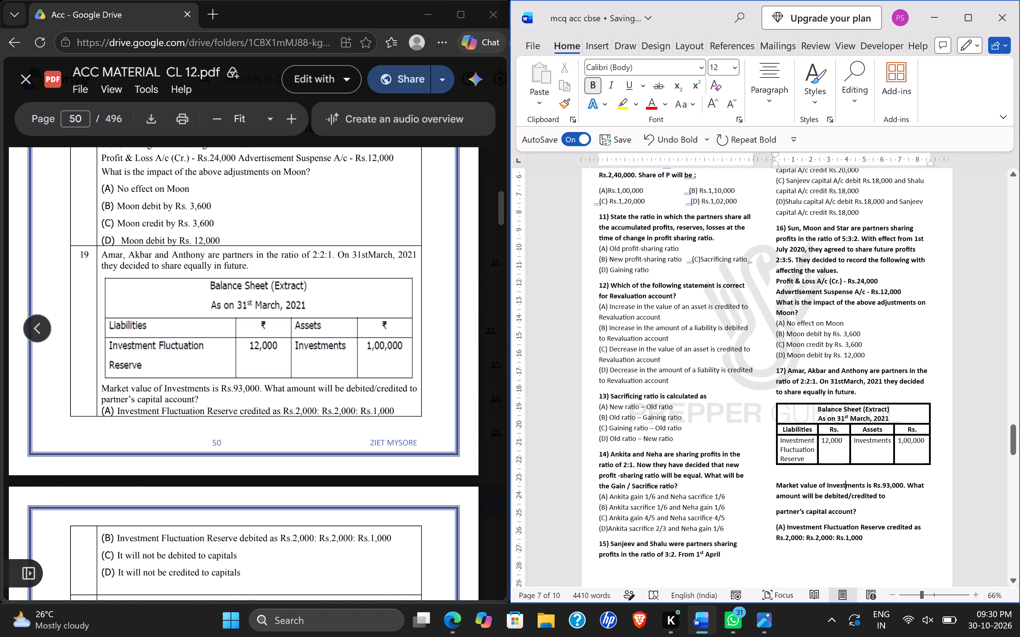
click(772, 480)
key(BackSpace)
key(Down)
key(BackSpace)
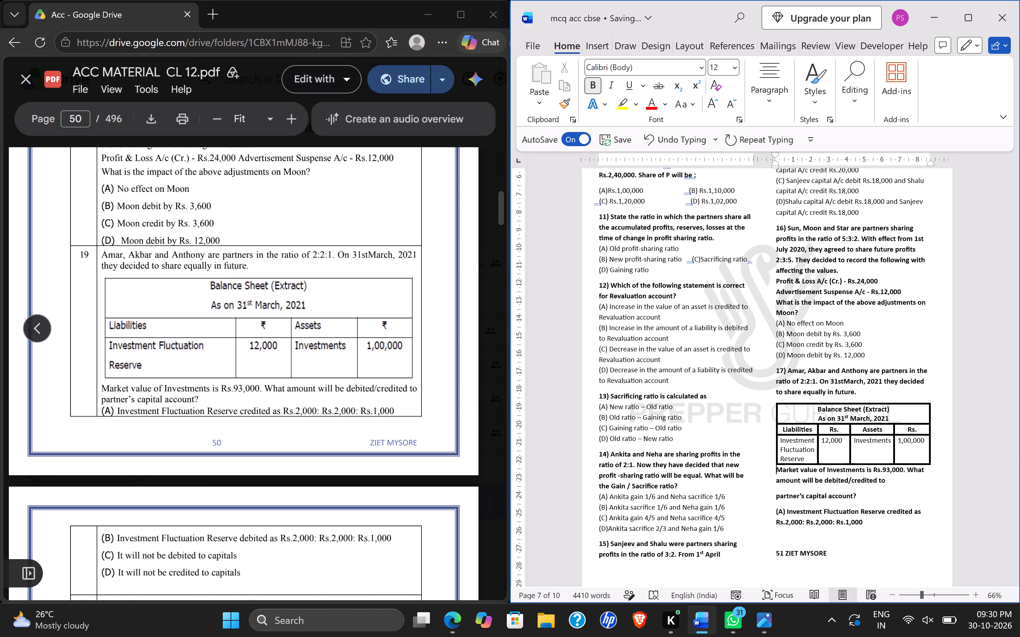
Join "partner's capital account?" to the end of the preceding "debited/credited to" line, separated by a space.
click(771, 500)
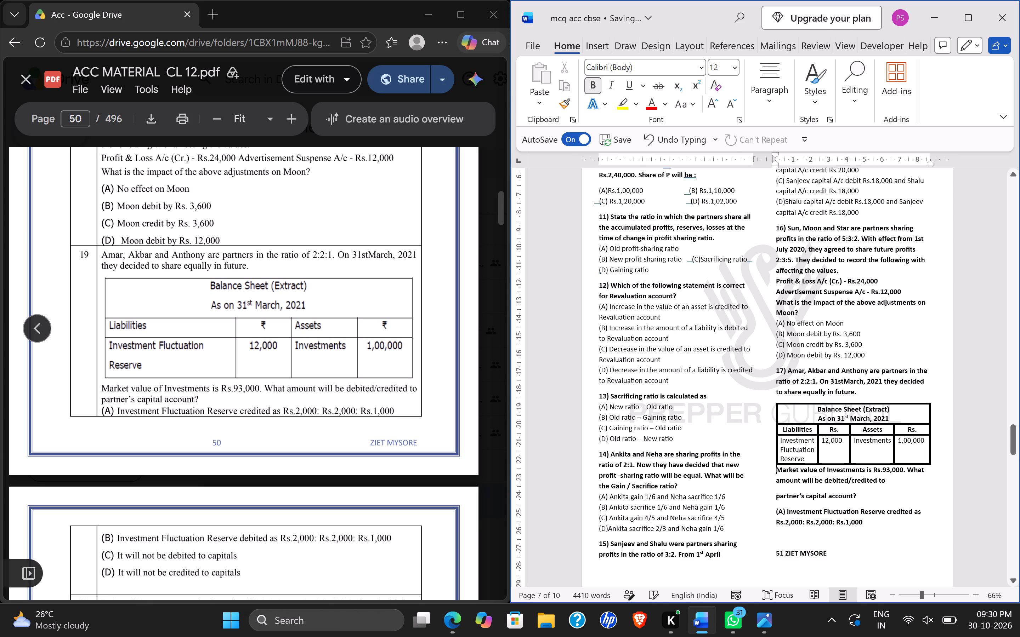
key(BackSpace)
key(space)
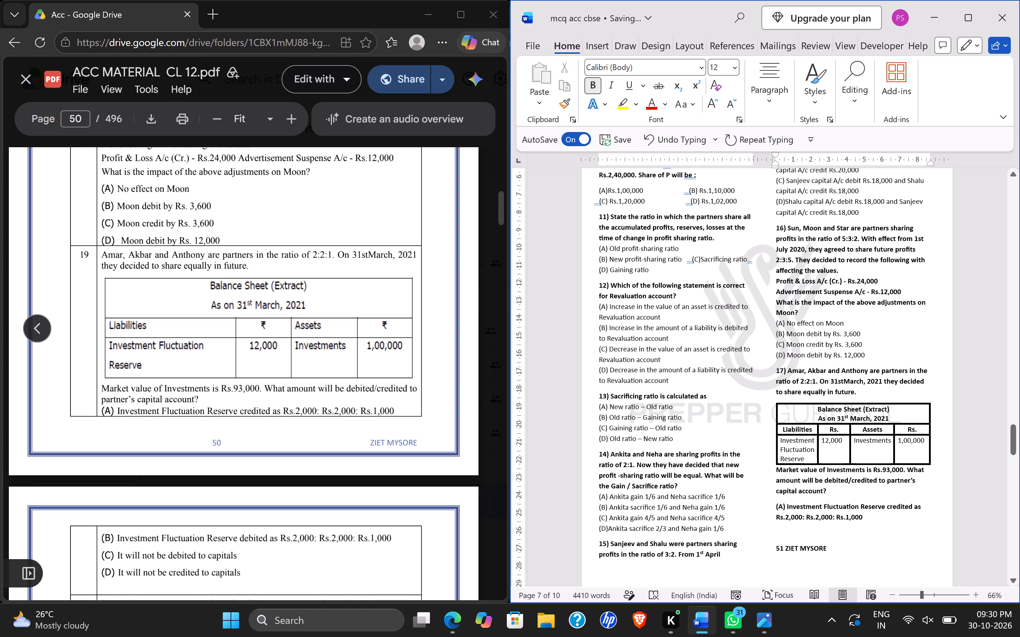
Delete the stray footer text "51 ZIET MYSORE" before question 17's option (B), keeping the option's opening bracket.
scroll(770, 504, down, 1)
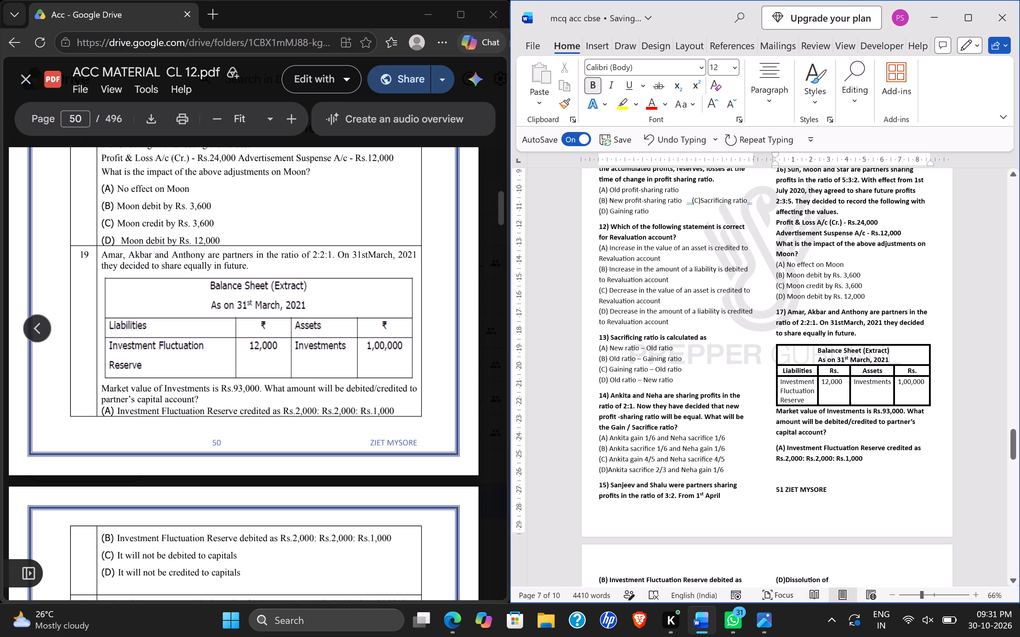
drag(772, 493, 821, 490)
key(Delete)
key(Delete)
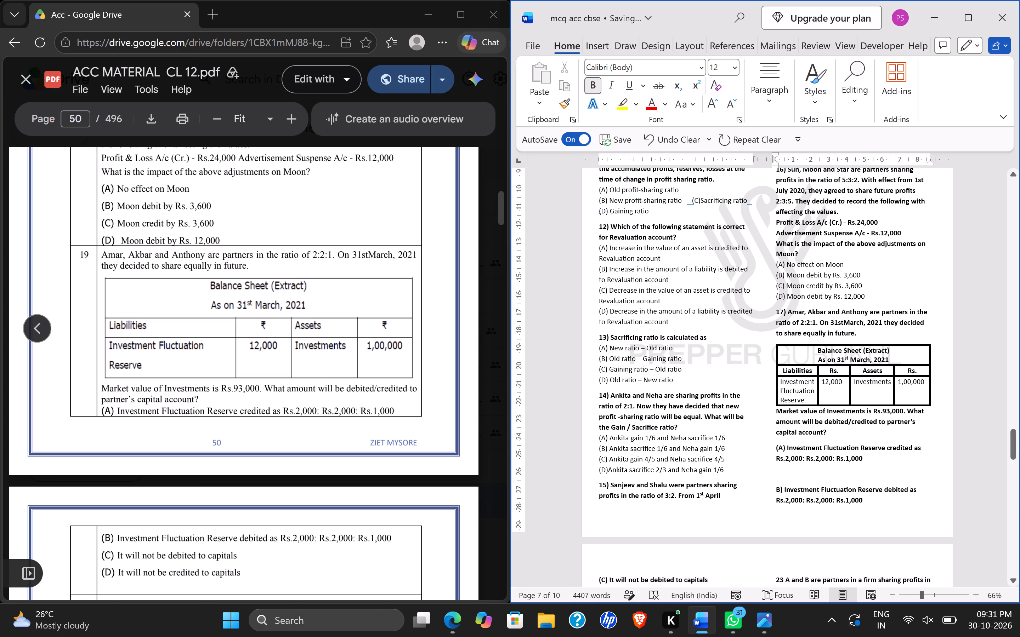
key(shift+parenleft)
key(Left)
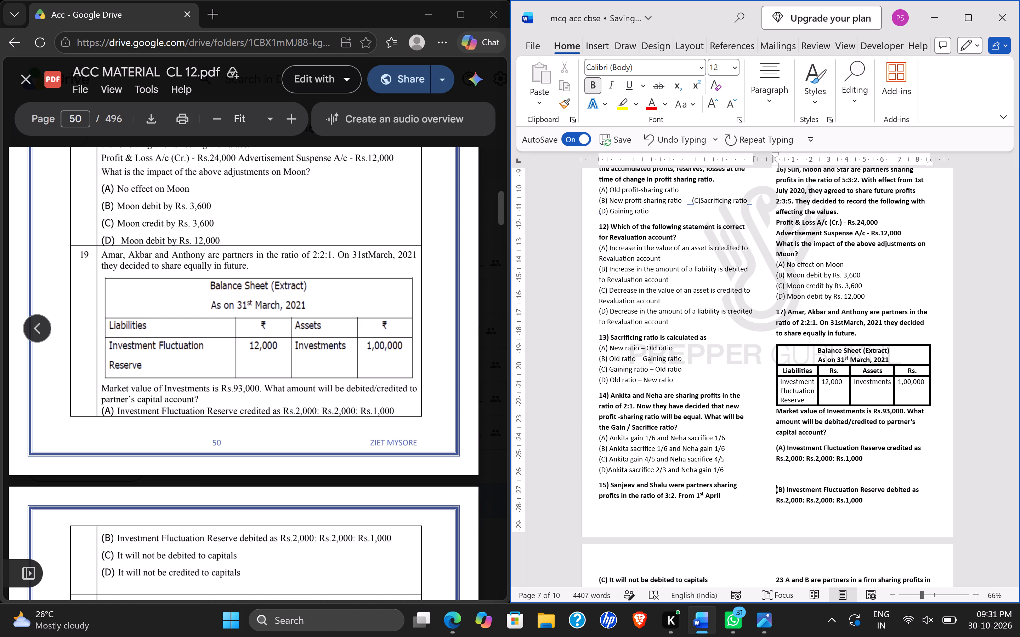
Close the gap between question 17's options (A) and (B), starting (B) on the line directly below with a line break.
key(BackSpace)
key(BackSpace)
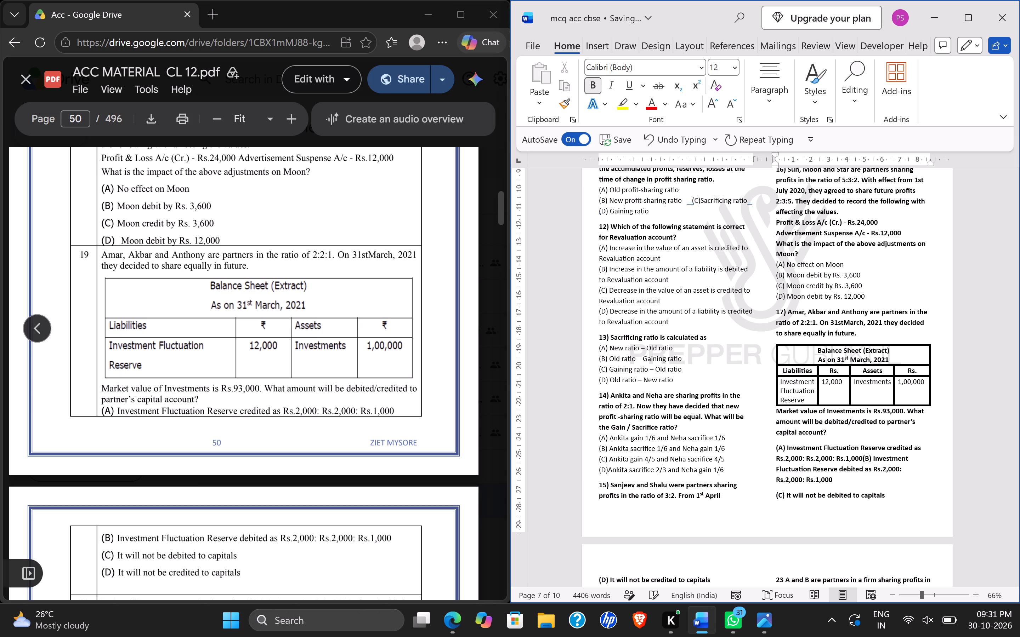
key(shift+Return)
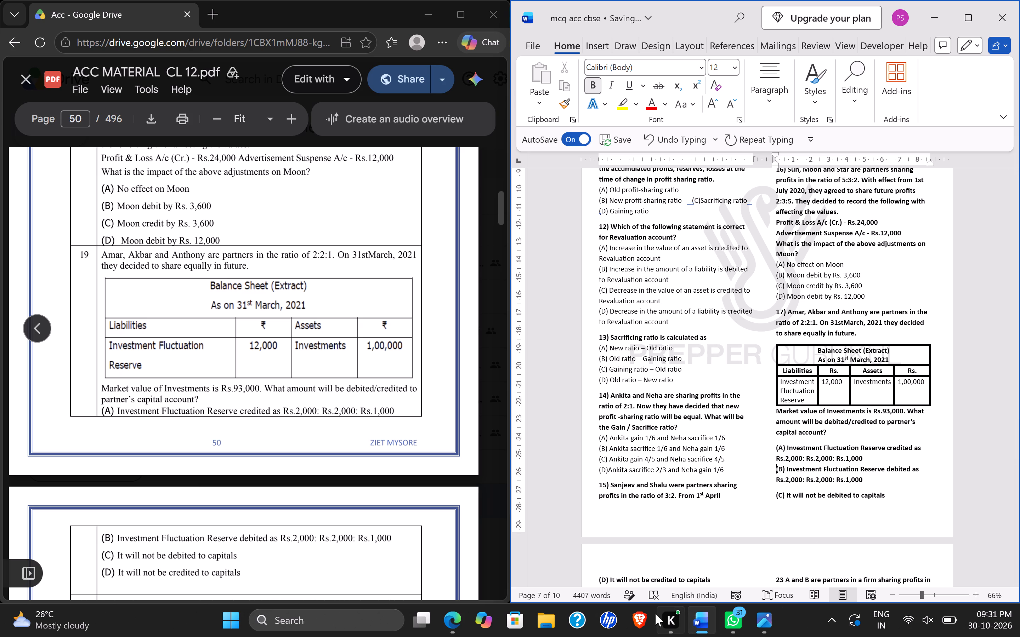
Minimise the Word document window.
click(939, 17)
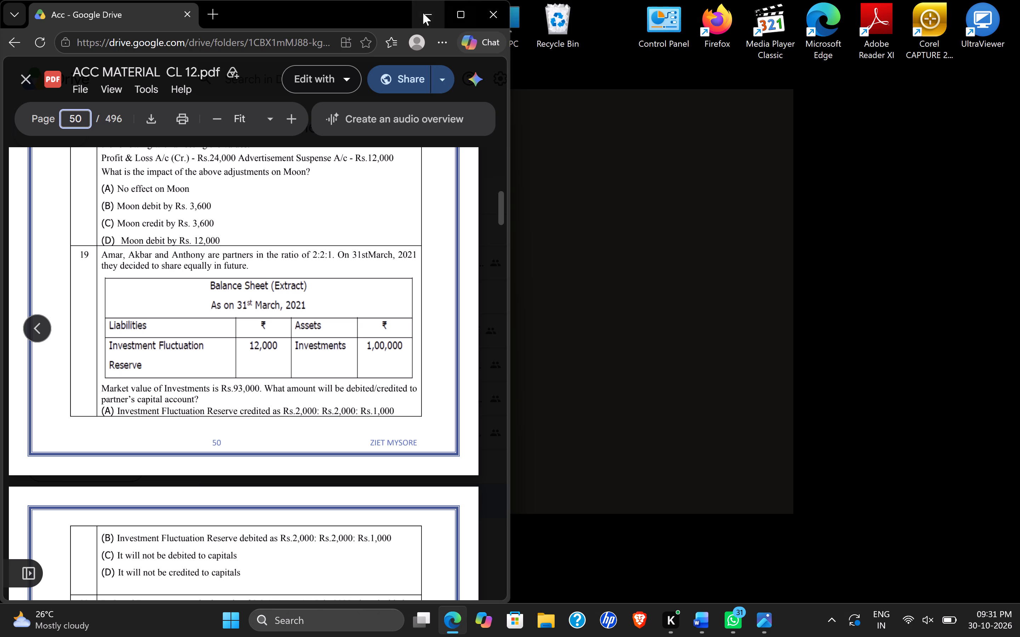
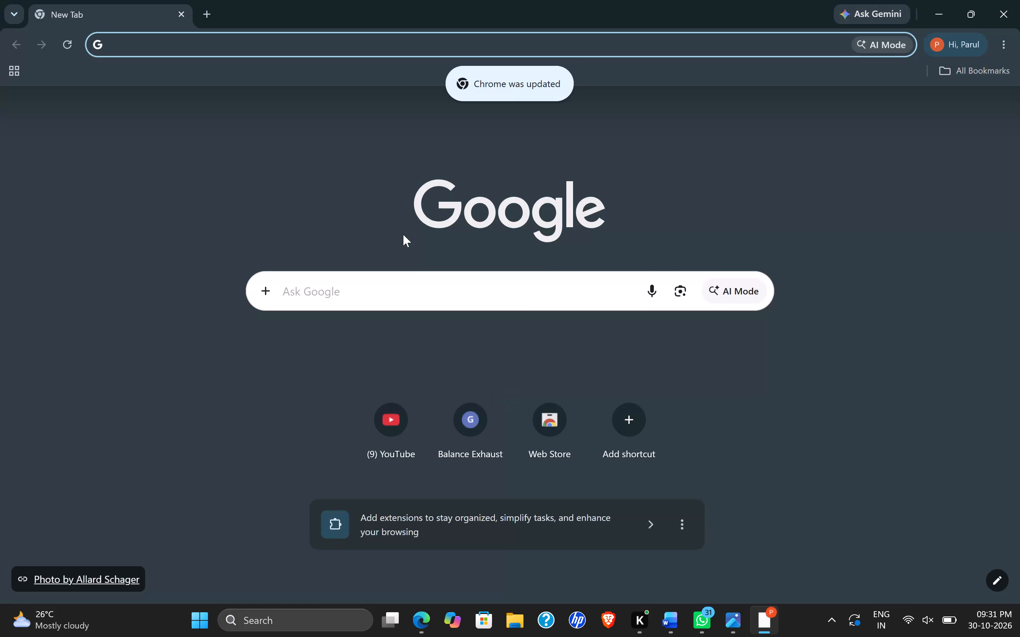
Open YouTube in Chrome and play the "Tera Yaar Hoon Main" episode 336 video.
click(395, 455)
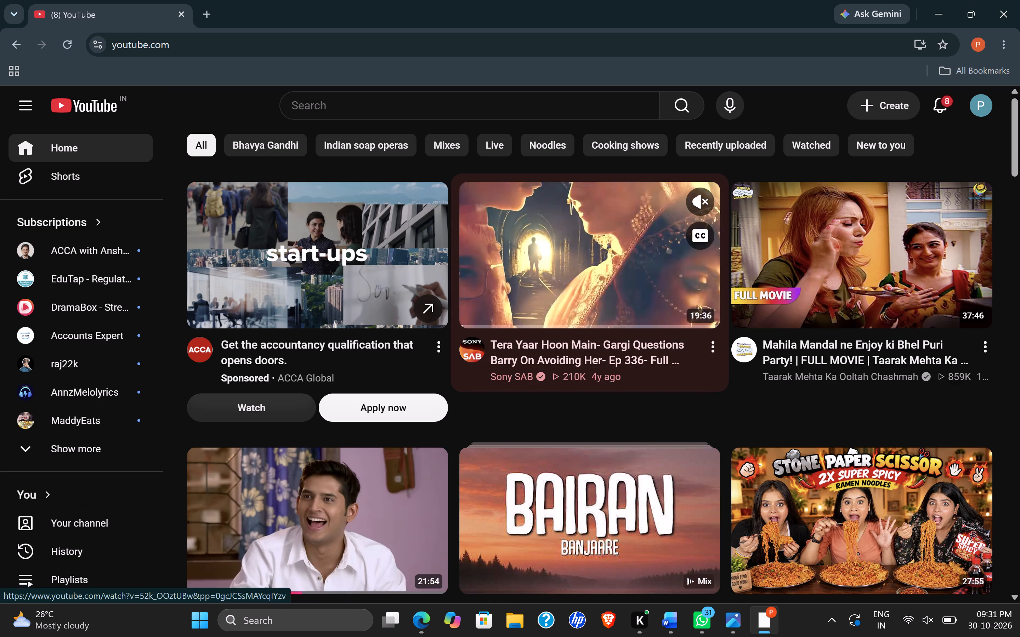
click(628, 249)
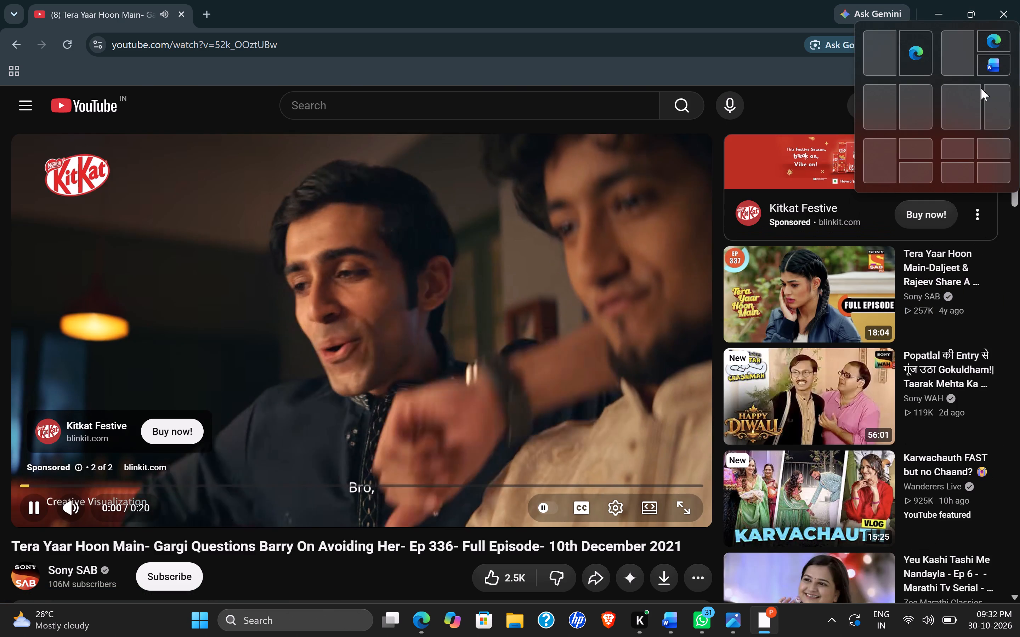
Tile three windows on one screen: the Word document at full height beside the stacked YouTube video and source PDF.
click(911, 158)
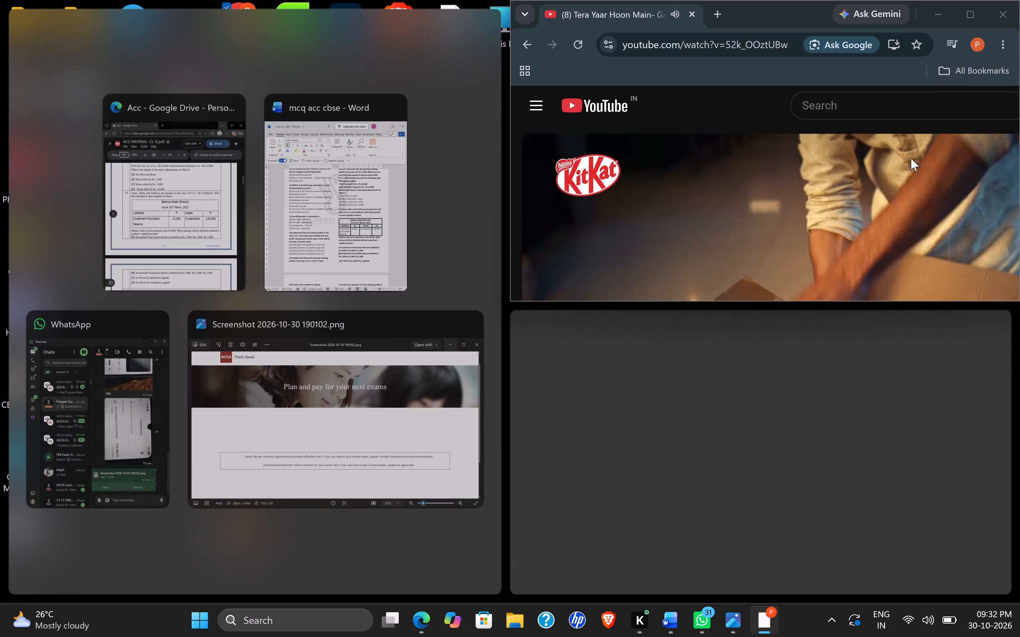
click(385, 192)
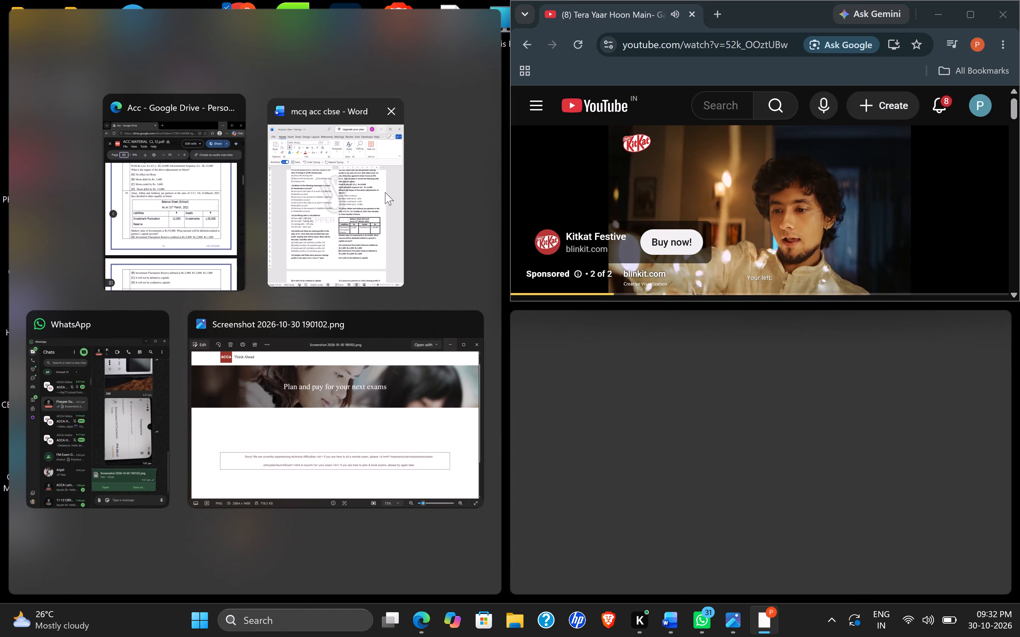
click(659, 392)
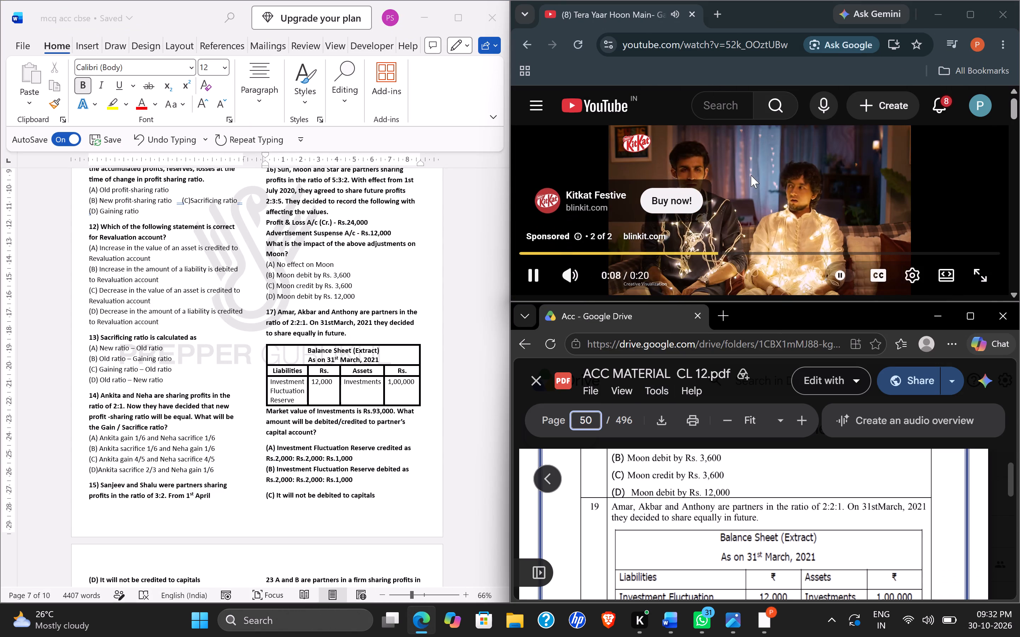
Close the gap between question 17's options (B) and (C), starting (C) on the line directly below with a line break.
scroll(412, 303, down, 2)
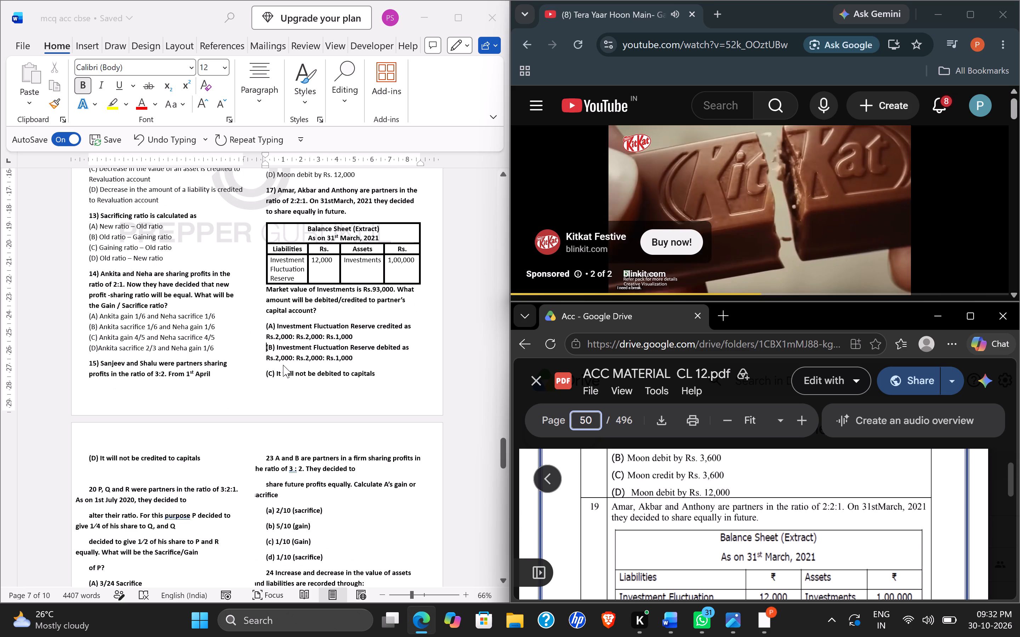
click(268, 374)
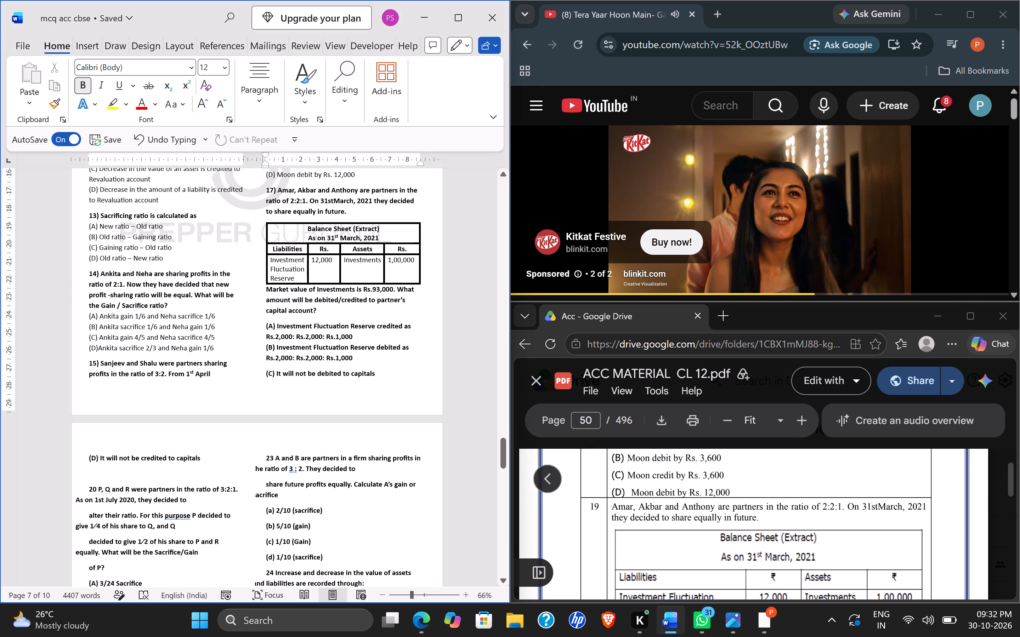
click(266, 374)
key(backslash)
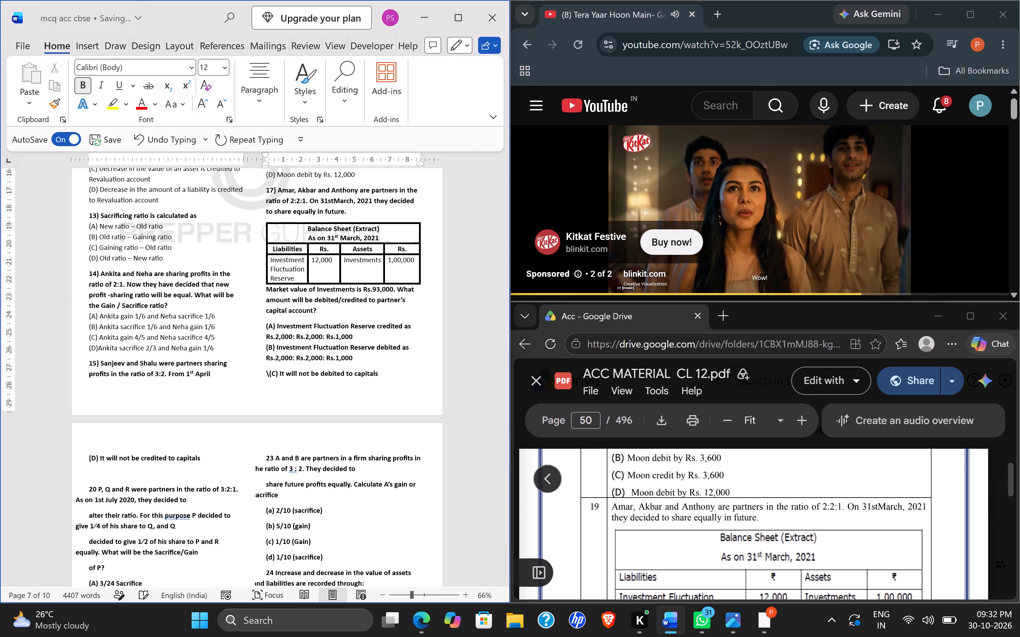
key(BackSpace)
key(BackSpace)
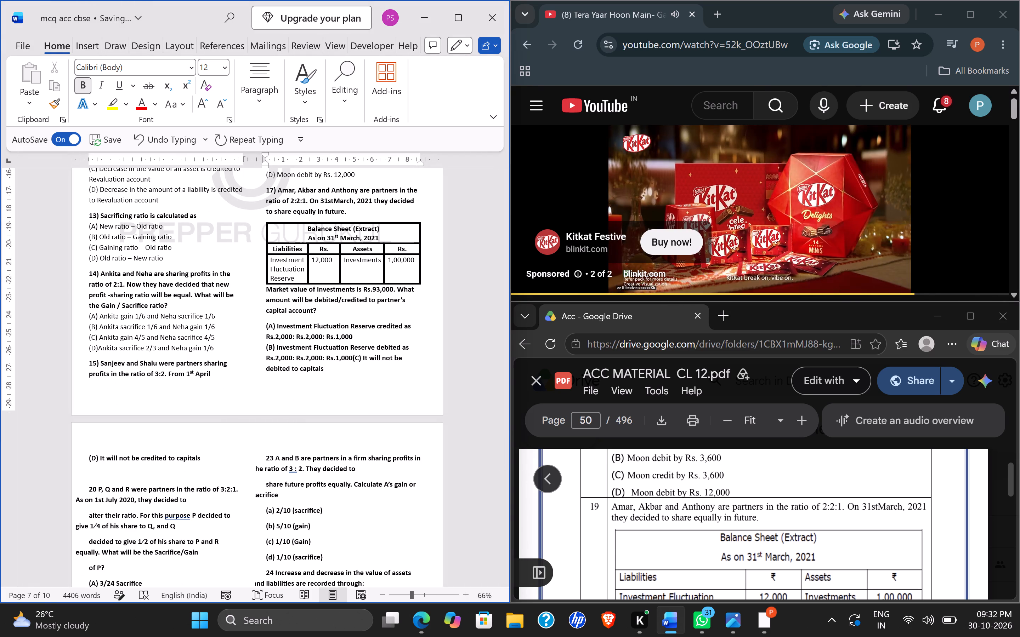
key(shift+Return)
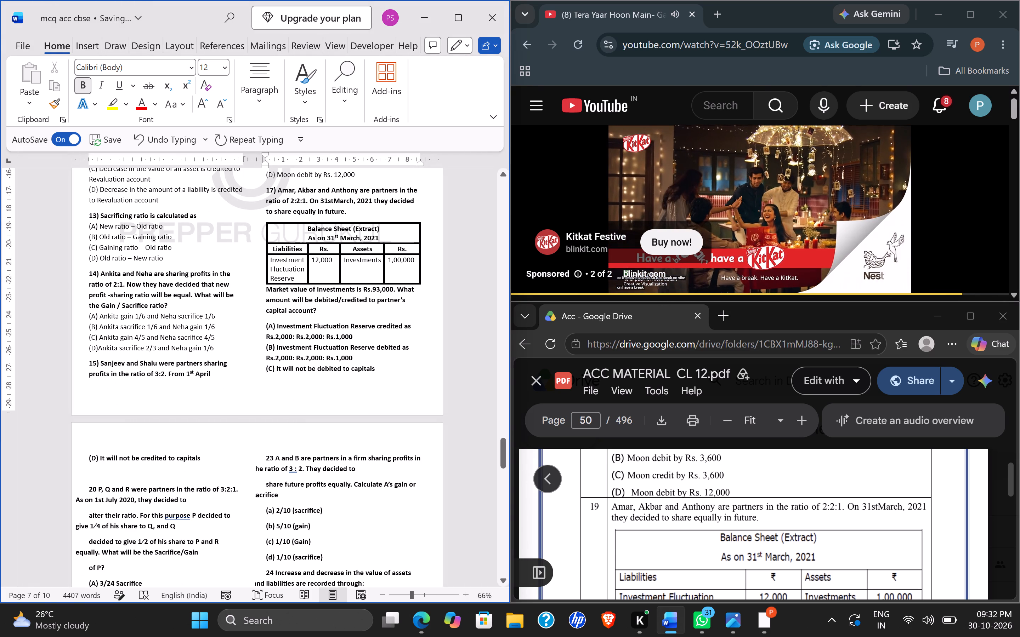
Remove the bold formatting from question 17's options (A), (B) and (C), leaving the question text bold.
scroll(282, 288, up, 1)
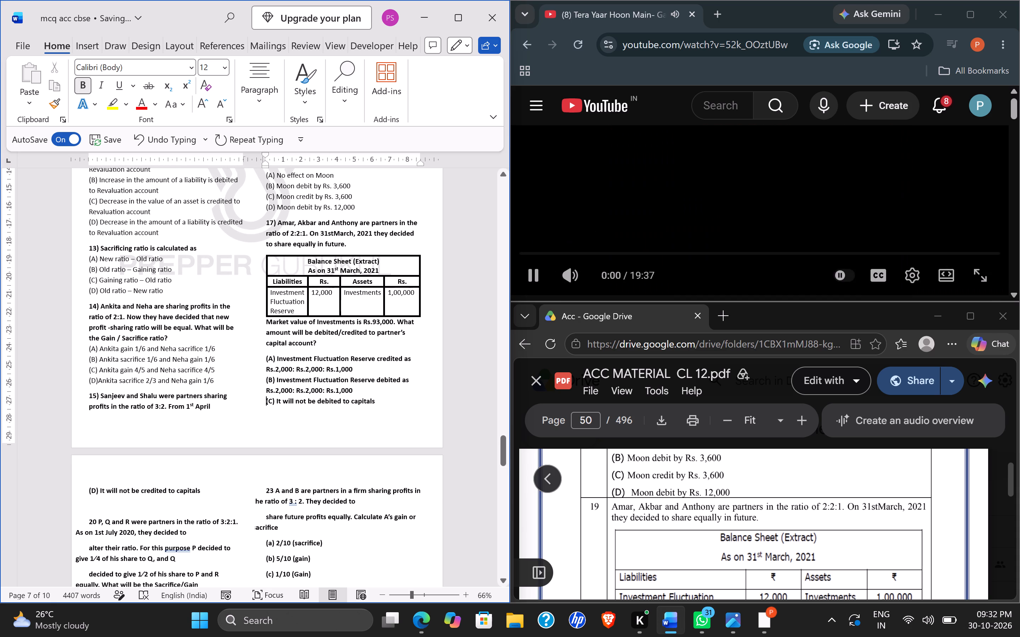
scroll(282, 288, down, 1)
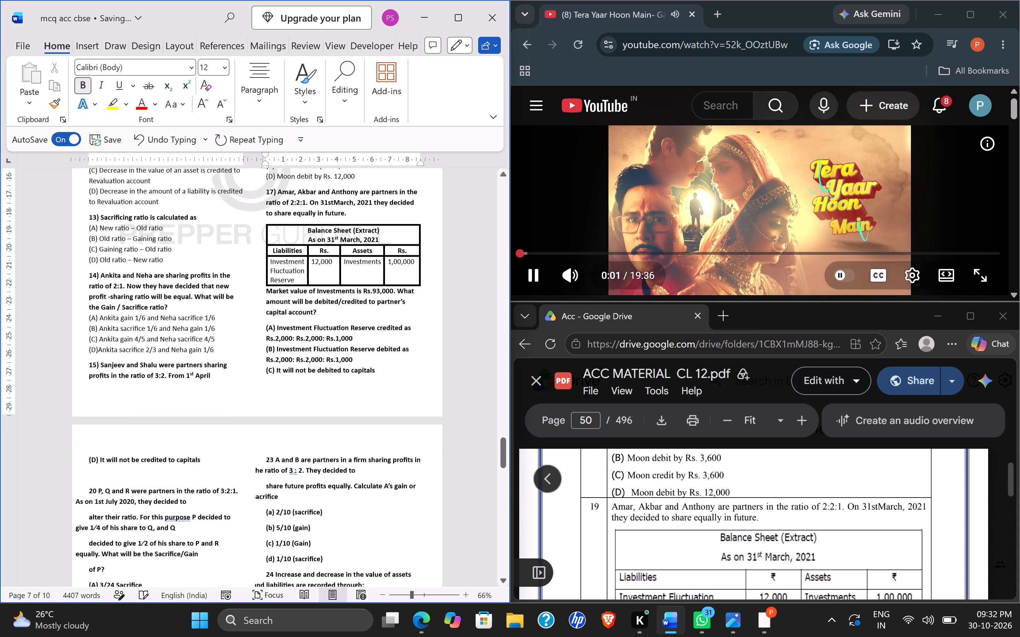
drag(264, 292, 288, 310)
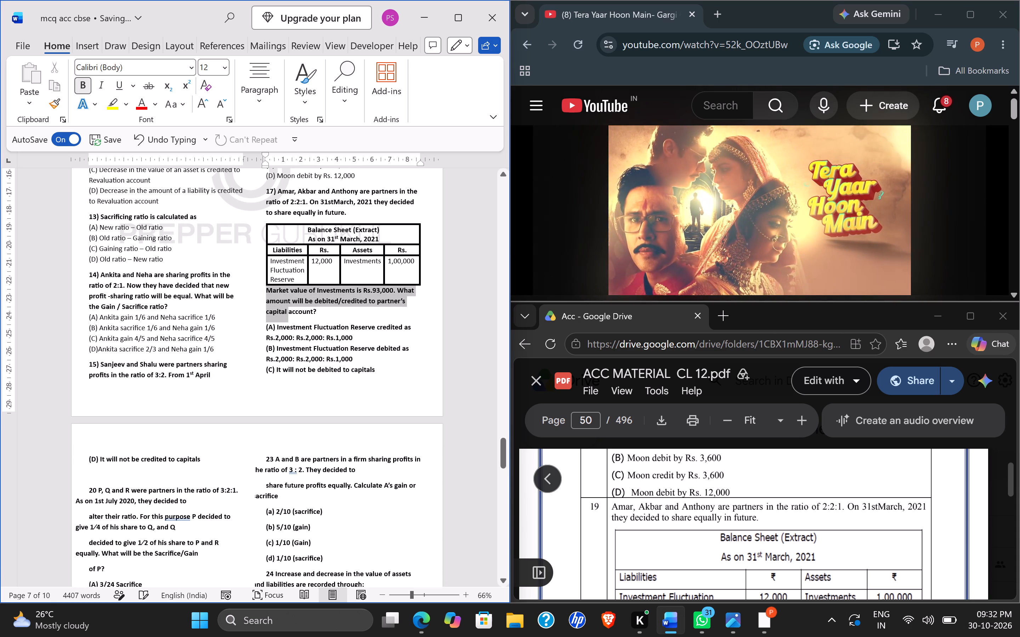
drag(288, 310, 324, 308)
click(306, 332)
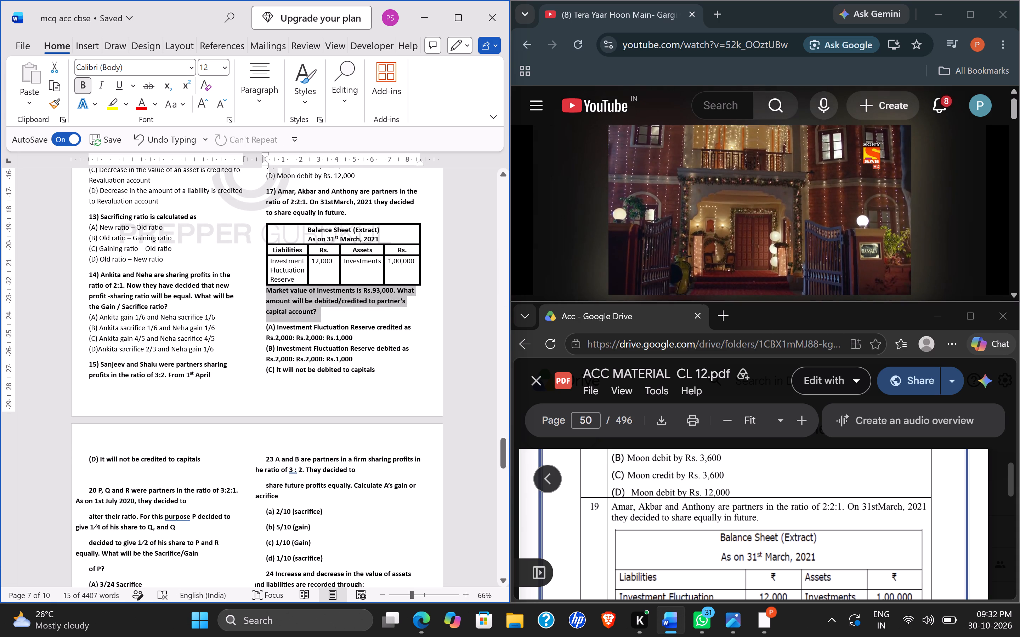
drag(262, 331, 402, 377)
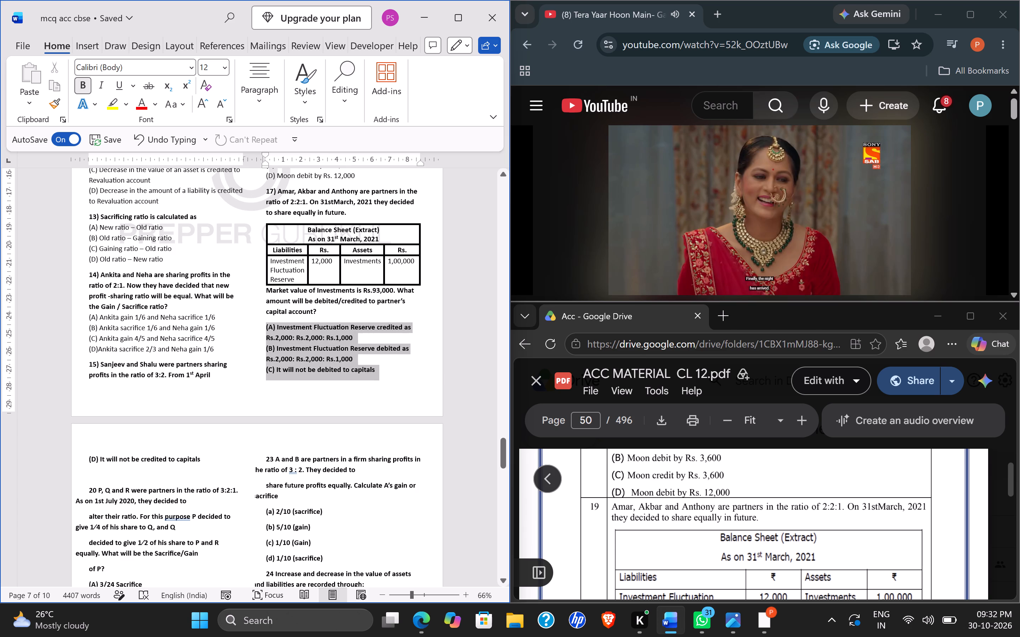
key(ctrl+b)
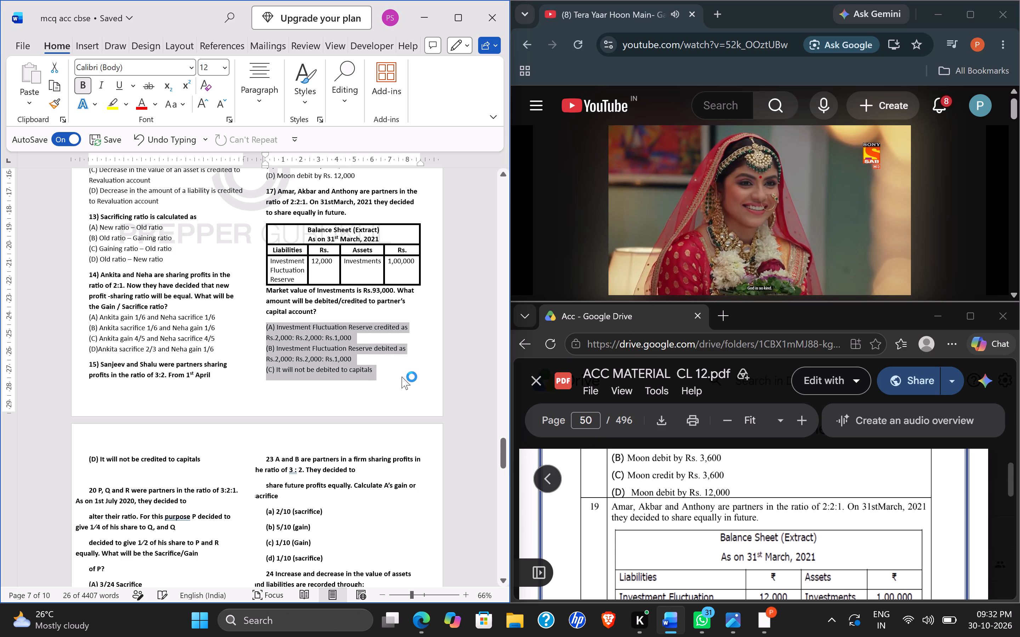
click(244, 407)
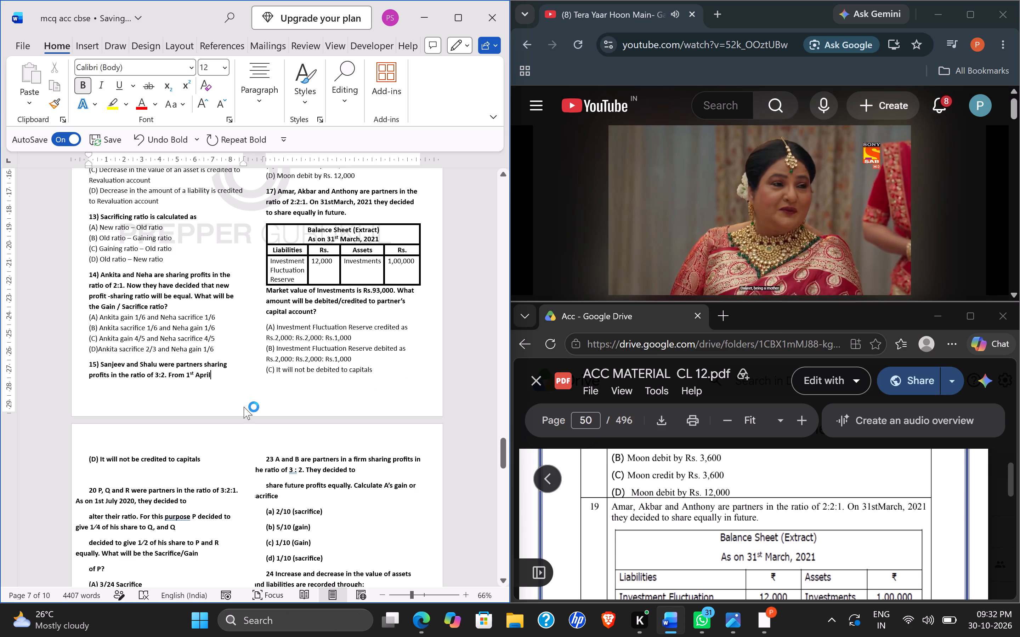
Bring question 17's option (D) back from the following page, placing it directly below option (C) with a line break.
click(87, 463)
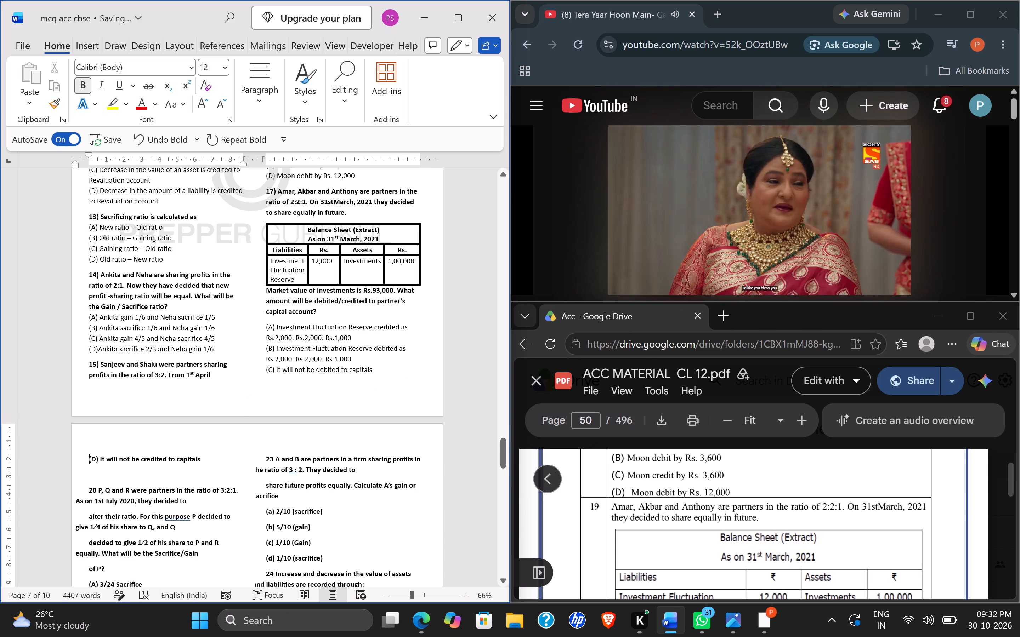
key(BackSpace)
key(BackSpace)
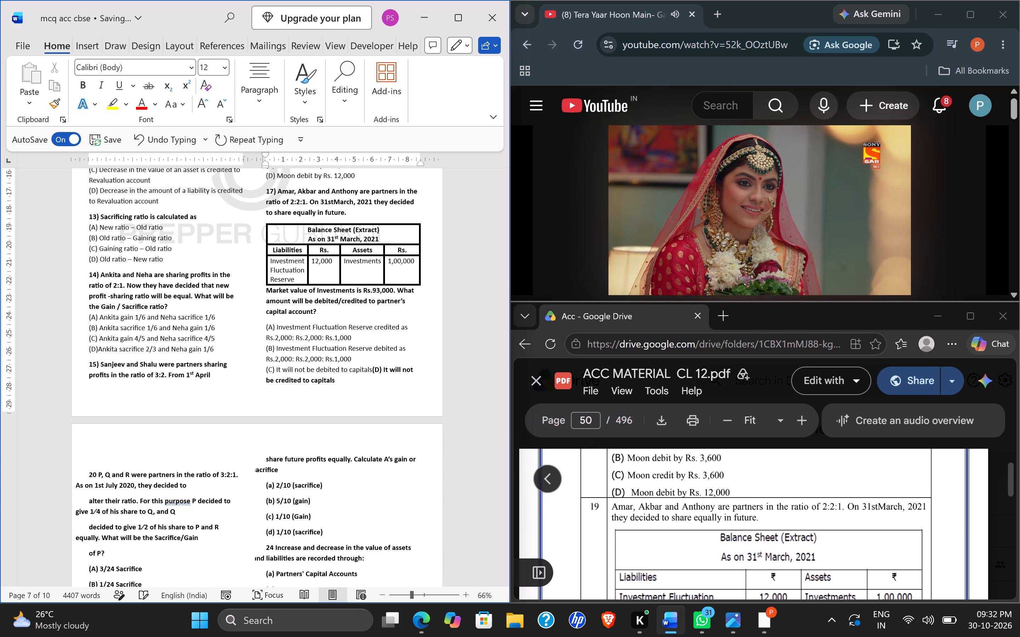
key(shift+Return)
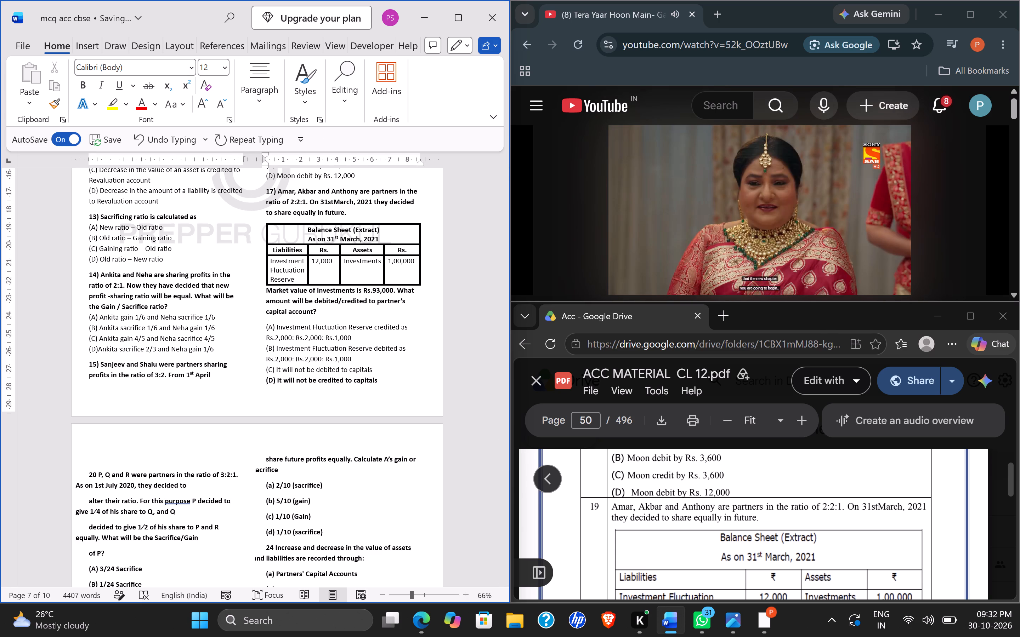
Remove the bold formatting from question 17's option (D).
drag(263, 380, 341, 370)
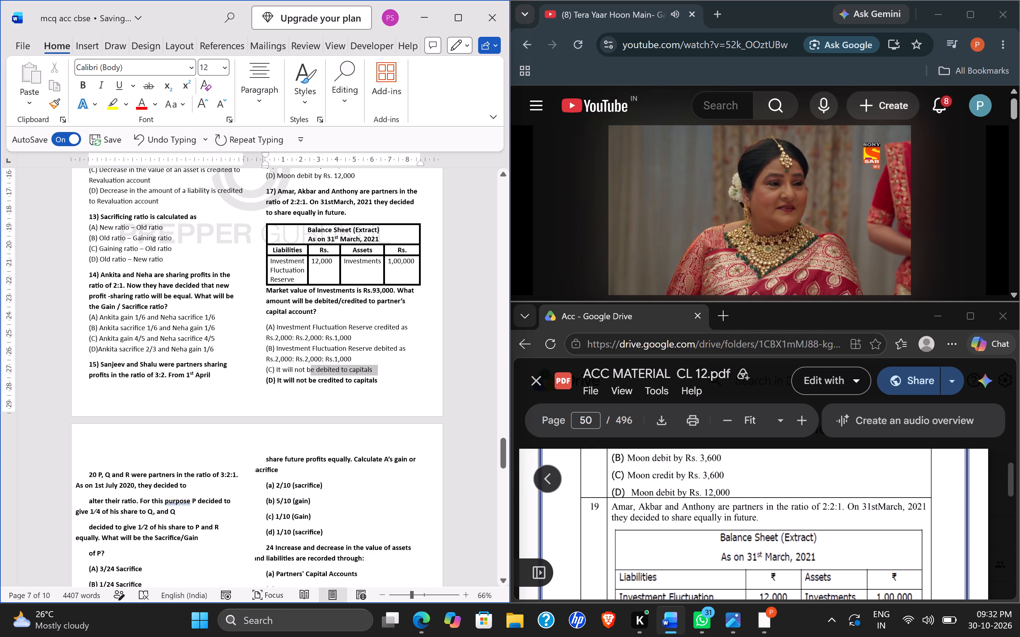
drag(341, 370, 381, 383)
click(392, 359)
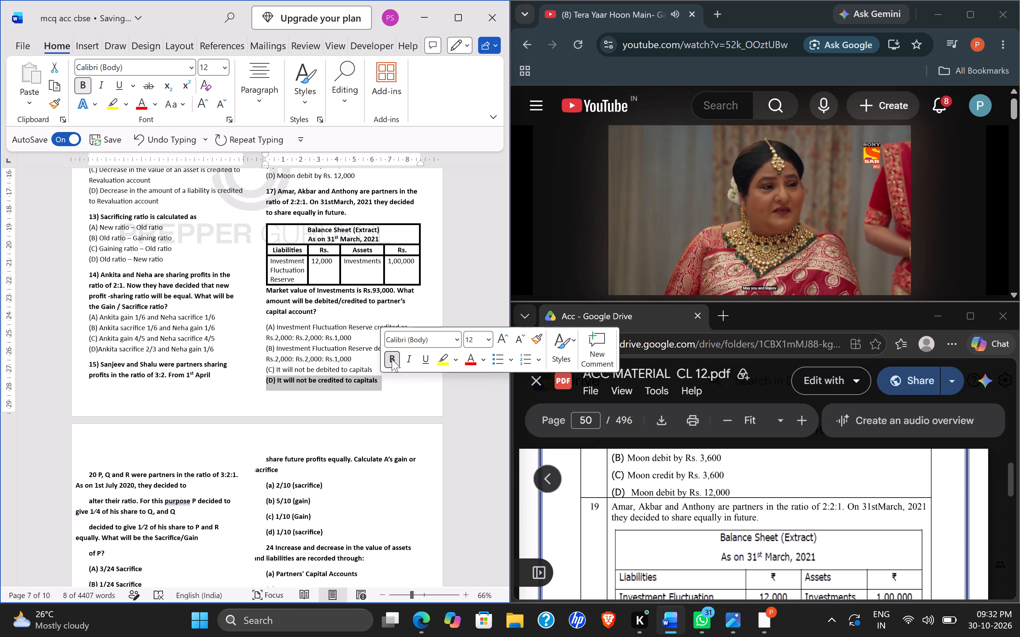
click(345, 398)
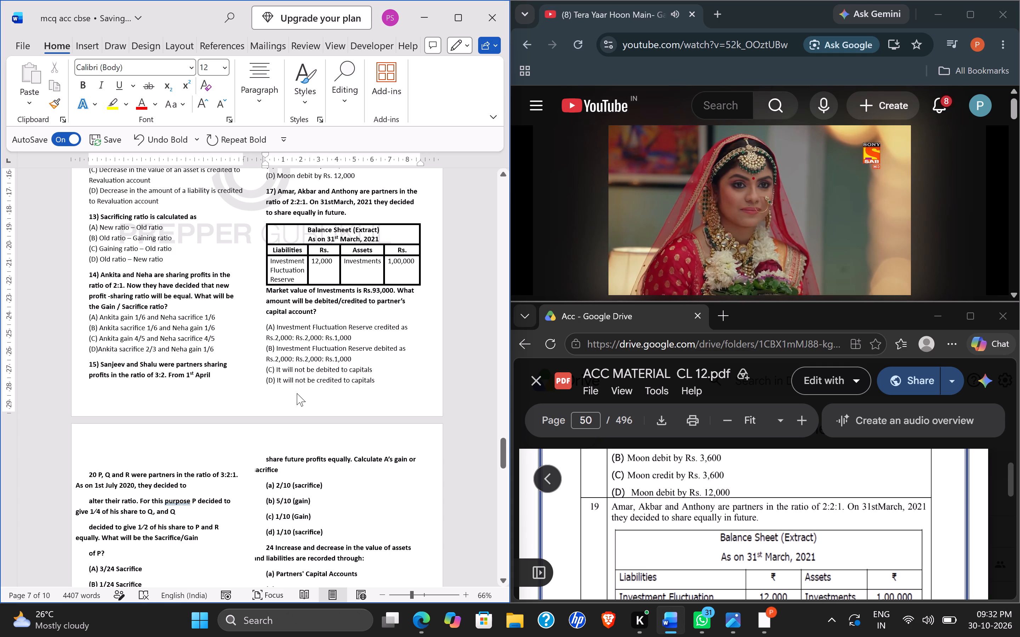
Insert seven spaces between the first and second Rs.2,000 amounts in question 17's option (A).
click(296, 354)
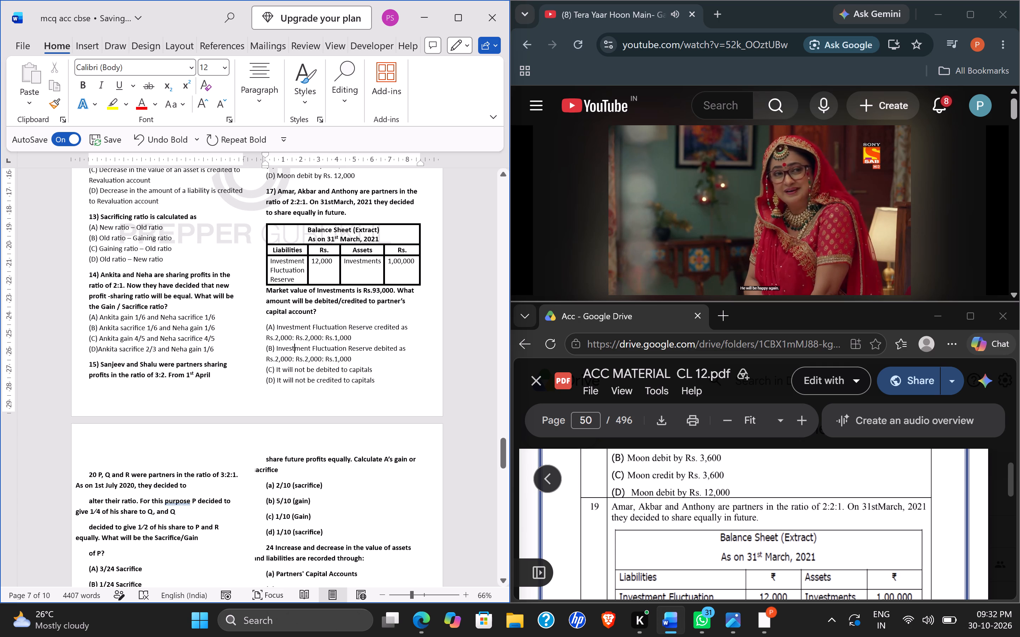
key(Up)
key(space)
key(space)
key(space)
key(space)
key(space)
key(space)
key(space)
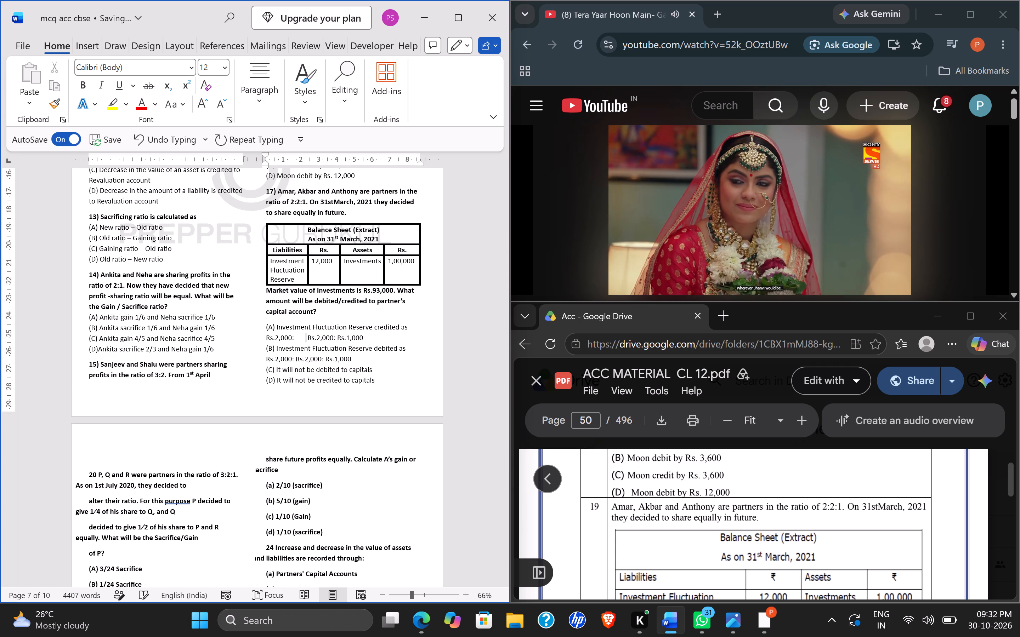
Insert thirteen spaces between the second Rs.2,000 and the Rs.1,000 amount in question 17's option (A).
key(Right)
key(Right)
key(Right)
key(Right)
key(Right)
key(Right)
key(Right)
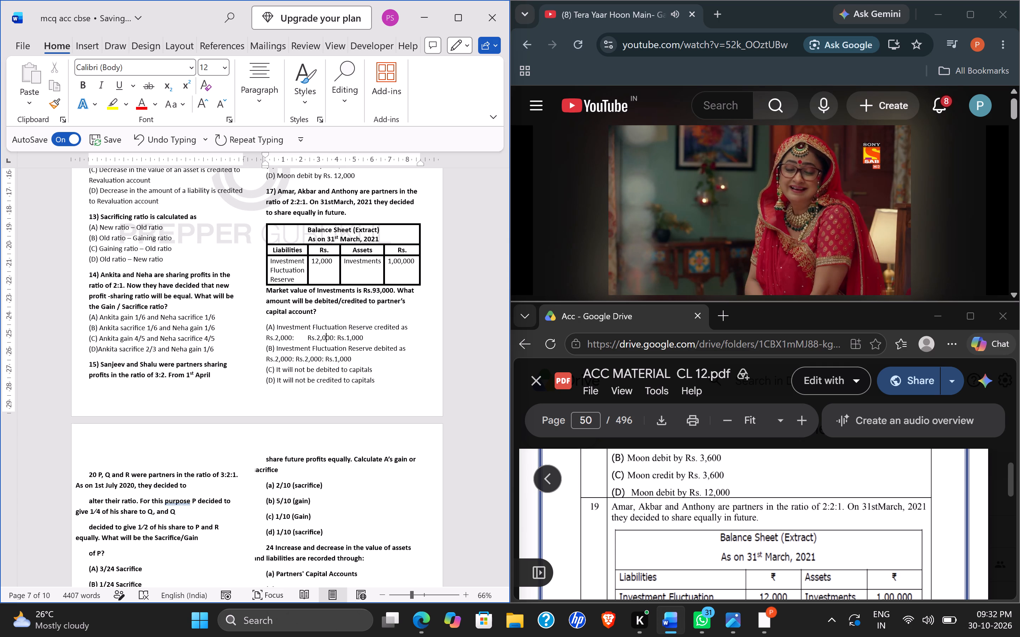
key(Right)
key(Right)
key(Right)
key(space)
key(space)
key(space)
key(space)
key(space)
key(space)
key(space)
key(space)
key(space)
key(space)
key(space)
key(space)
key(space)
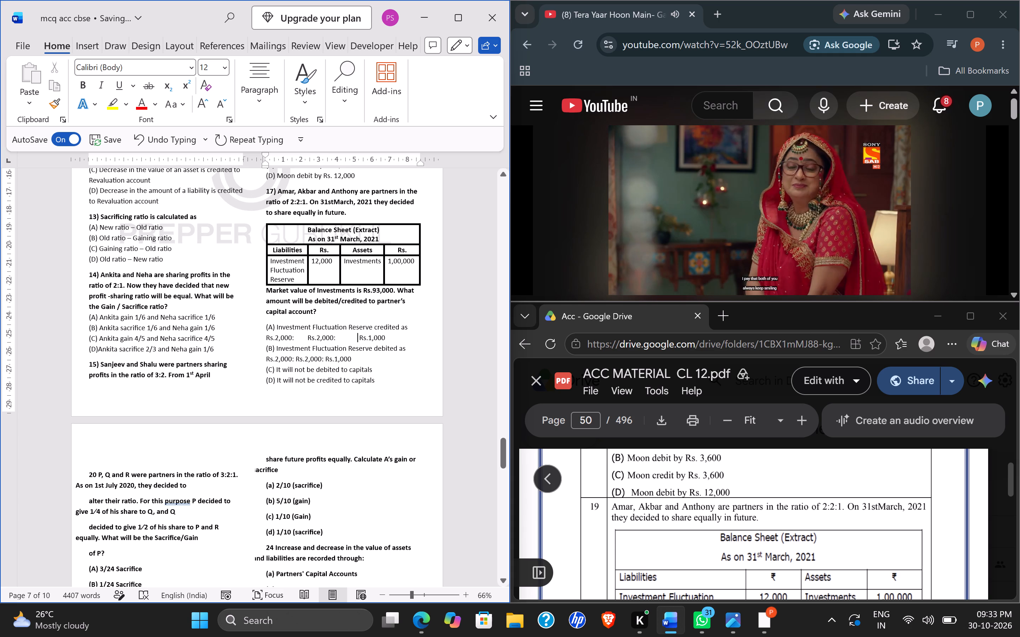
Add seven spaces between the first and second Rs.2,000 amounts in question 17's option (B), aligning them with option (A).
click(295, 358)
key(space)
key(space)
key(space)
key(space)
key(space)
key(space)
key(space)
key(space)
key(space)
key(space)
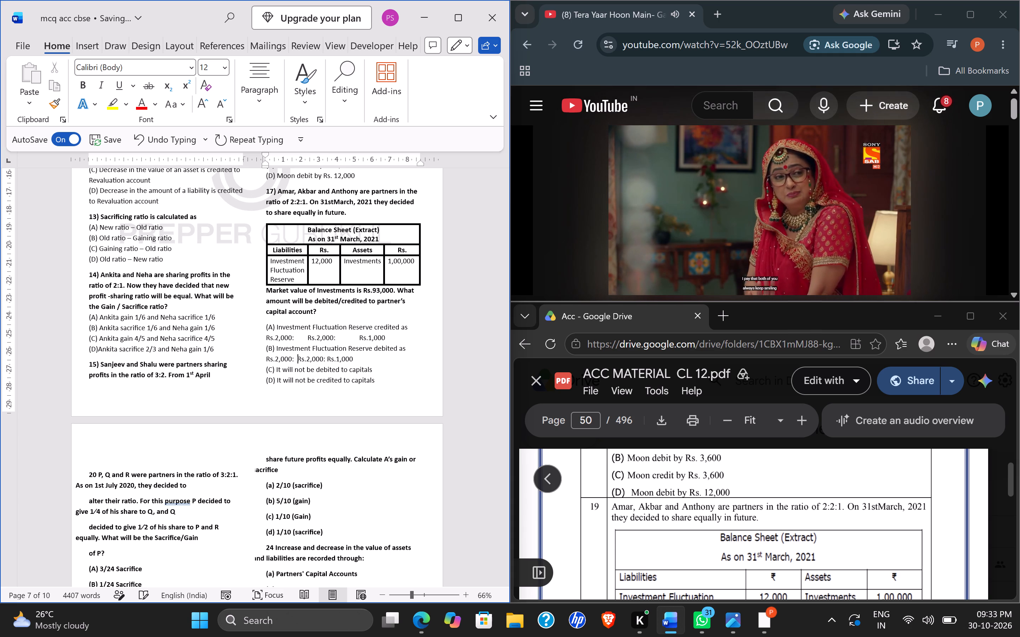
key(BackSpace)
key(BackSpace)
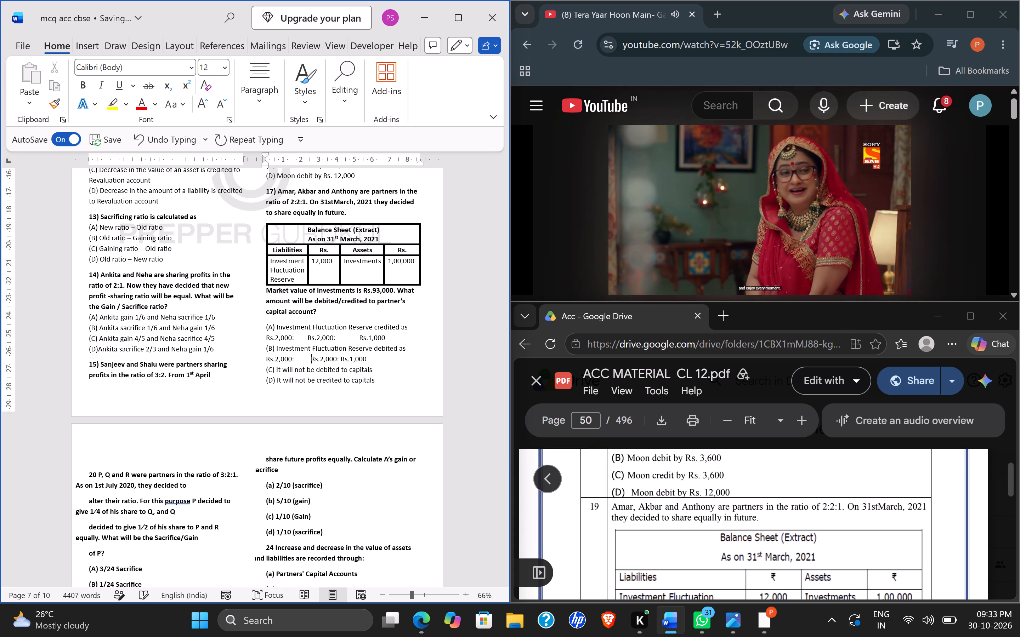
key(BackSpace)
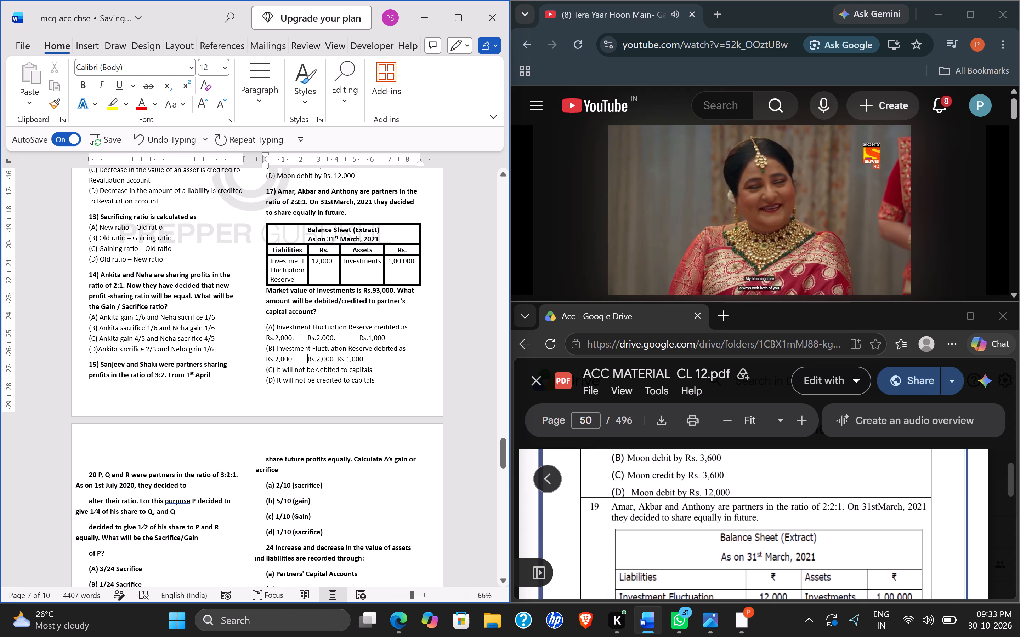
Insert thirteen spaces before Rs.1,000 in question 17's option (B), aligning it with option (A).
click(338, 358)
key(space)
key(space)
key(space)
key(space)
key(space)
key(space)
key(space)
key(space)
key(space)
key(space)
key(space)
key(space)
key(space)
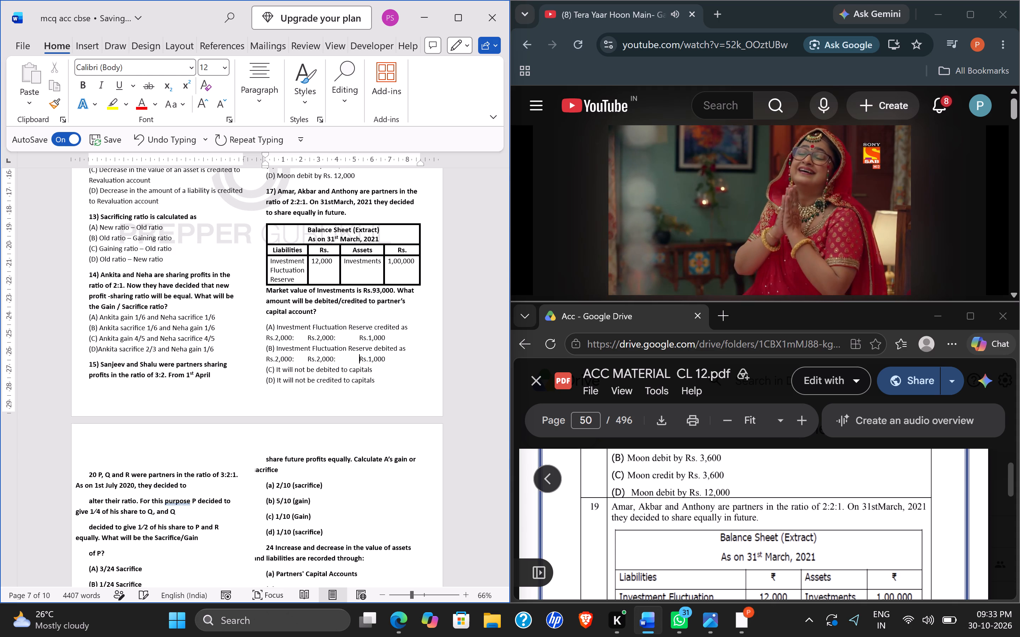
Remove question 20's separate first-line indent and the blank line above "20 P, Q and R were partners".
scroll(305, 377, down, 1)
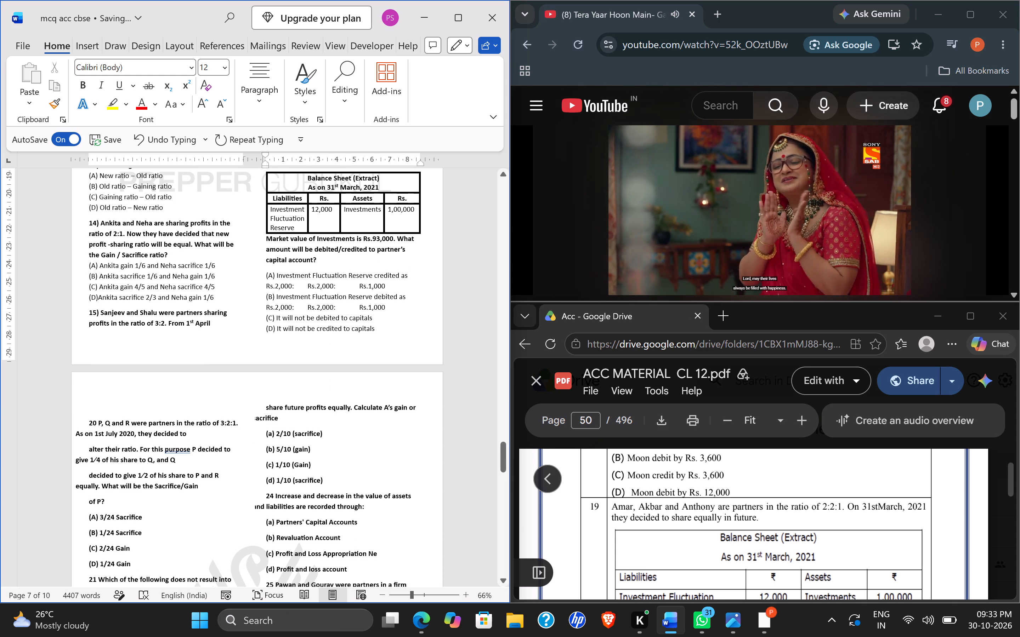
click(85, 422)
key(BackSpace)
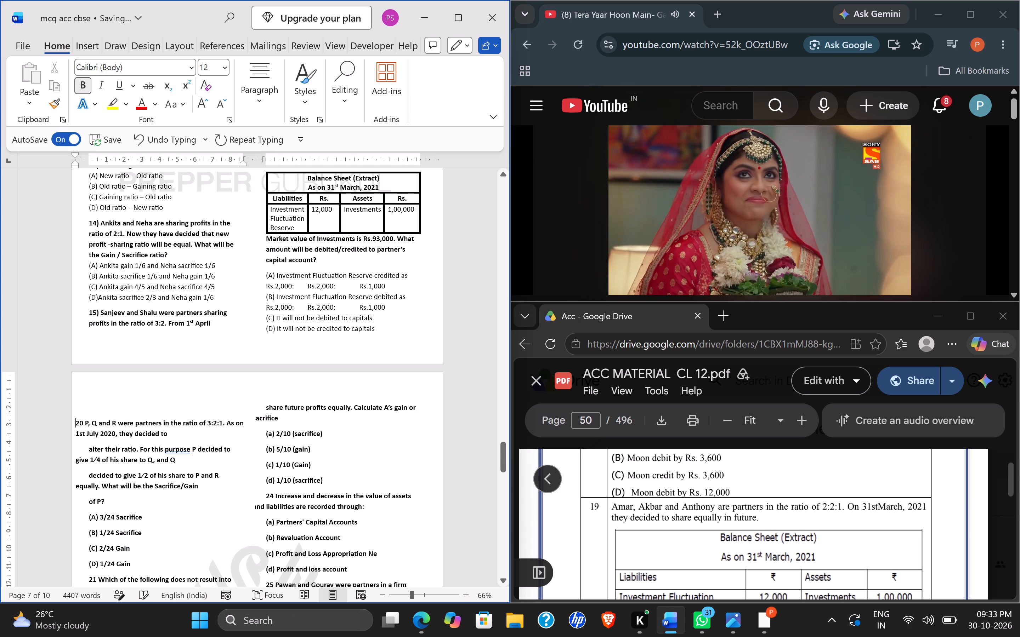
key(BackSpace)
key(BackSpace)
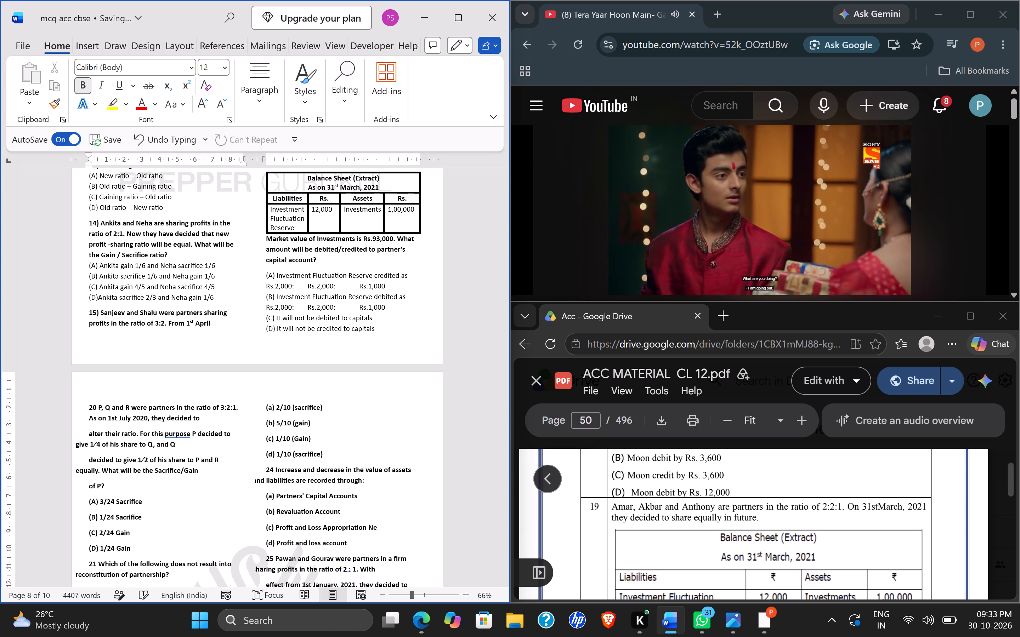
scroll(187, 396, up, 1)
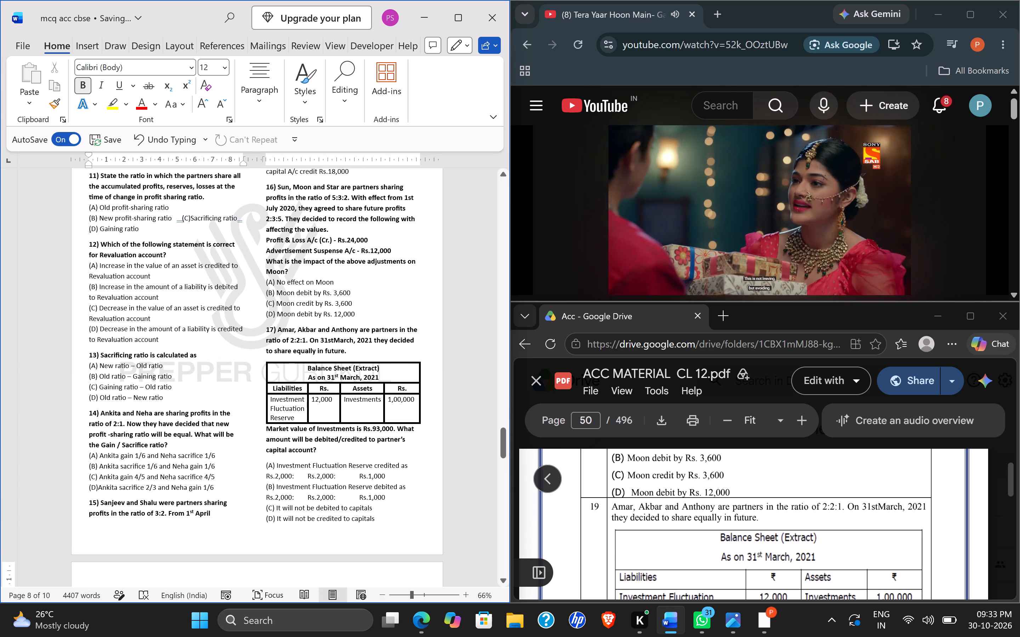
Renumber the question beginning "P, Q and R were partners" as 18).
scroll(187, 396, down, 2)
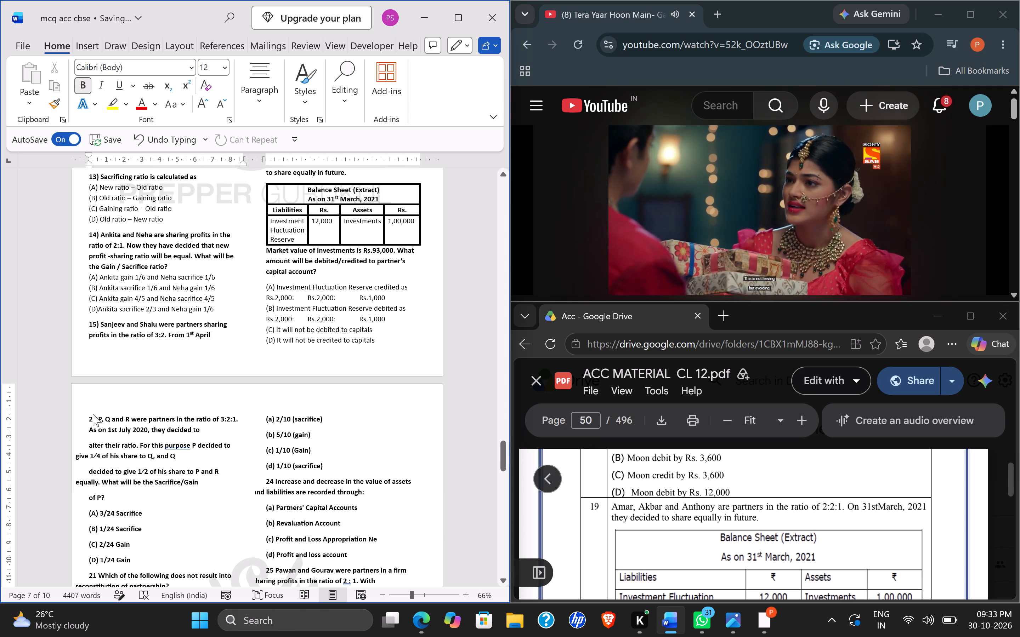
click(96, 420)
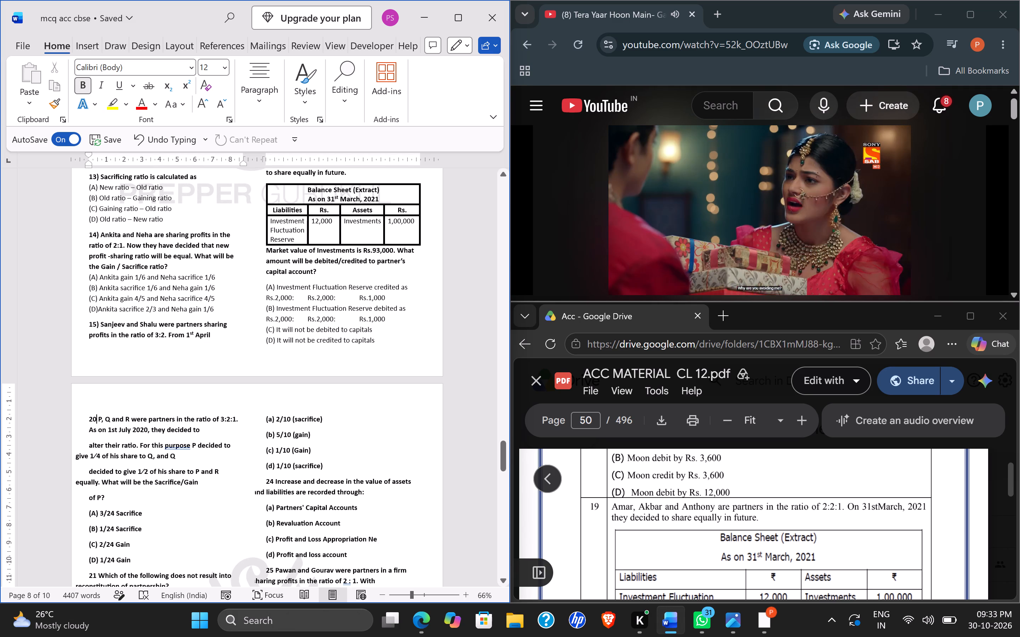
key(BackSpace)
key(BackSpace)
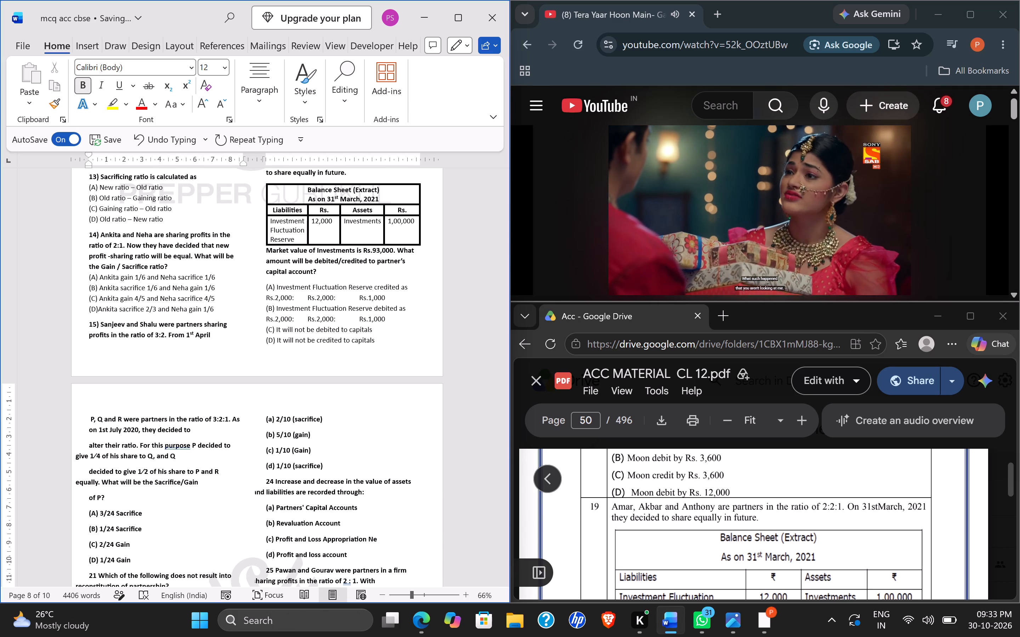
text(18)
key(shift+parenright)
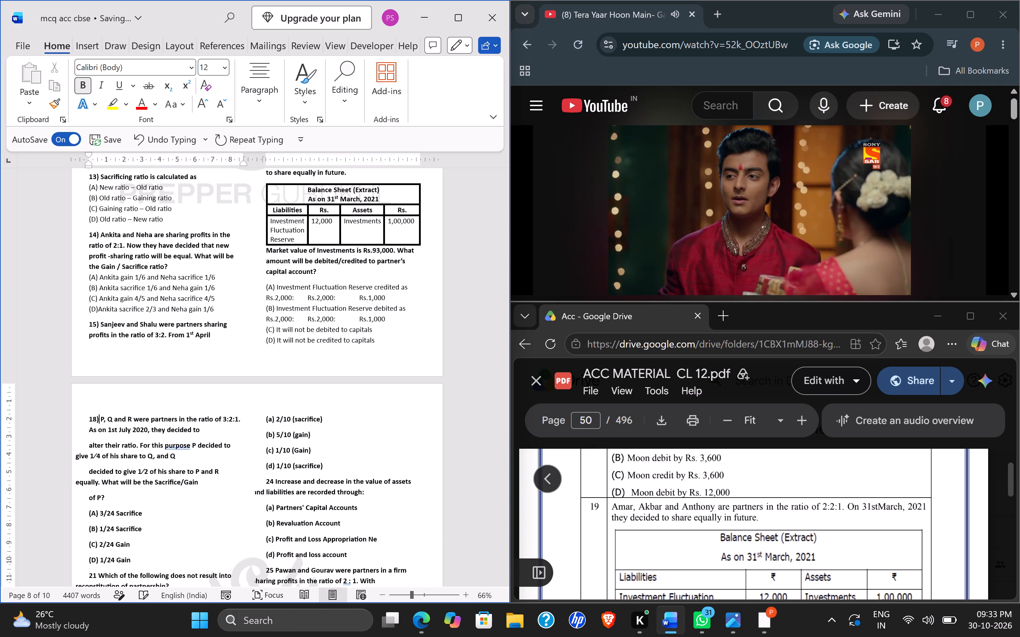
Join the line "alter their ratio" onto "they decided to" in question 18, separated by a single space.
click(87, 449)
key(BackSpace)
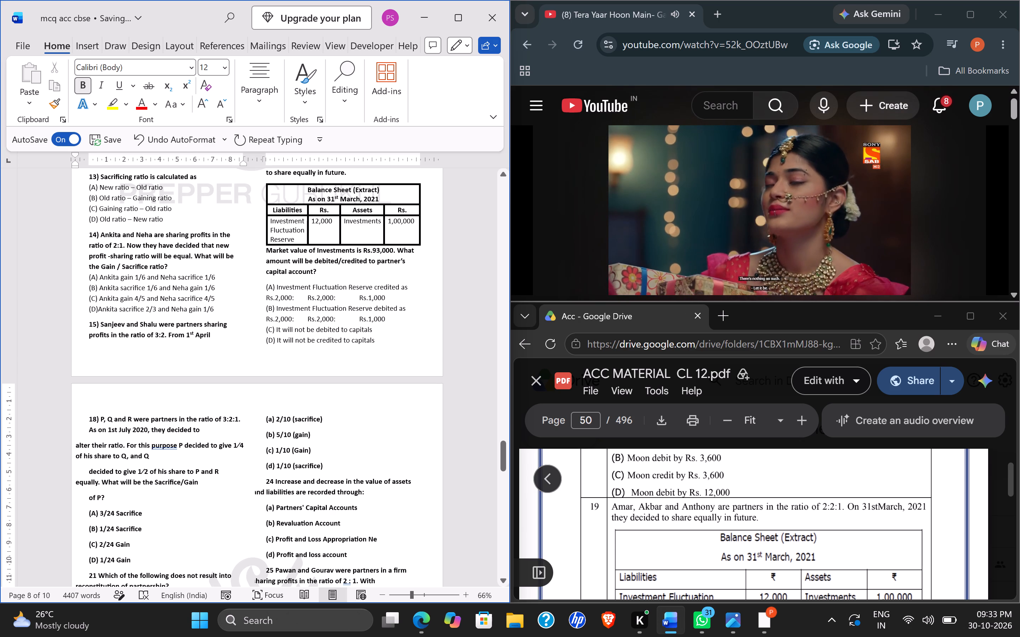
key(BackSpace)
key(BackSpace)
key(space)
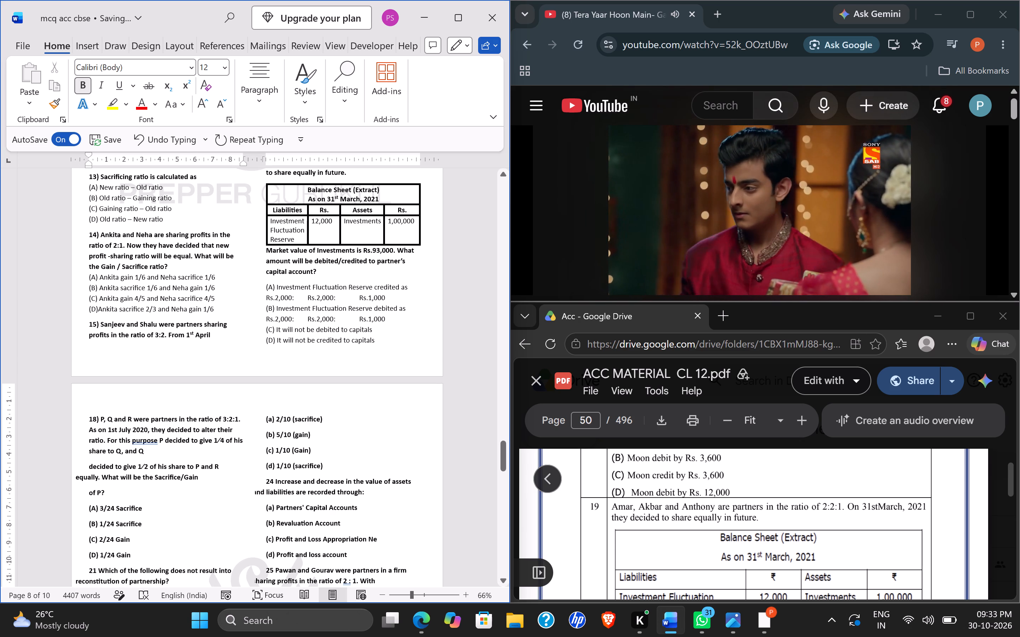
Following the PDF's question 20, join "decided to give 1/2 of his share" onto "share to Q, and Q" in question 18.
scroll(664, 511, down, 2)
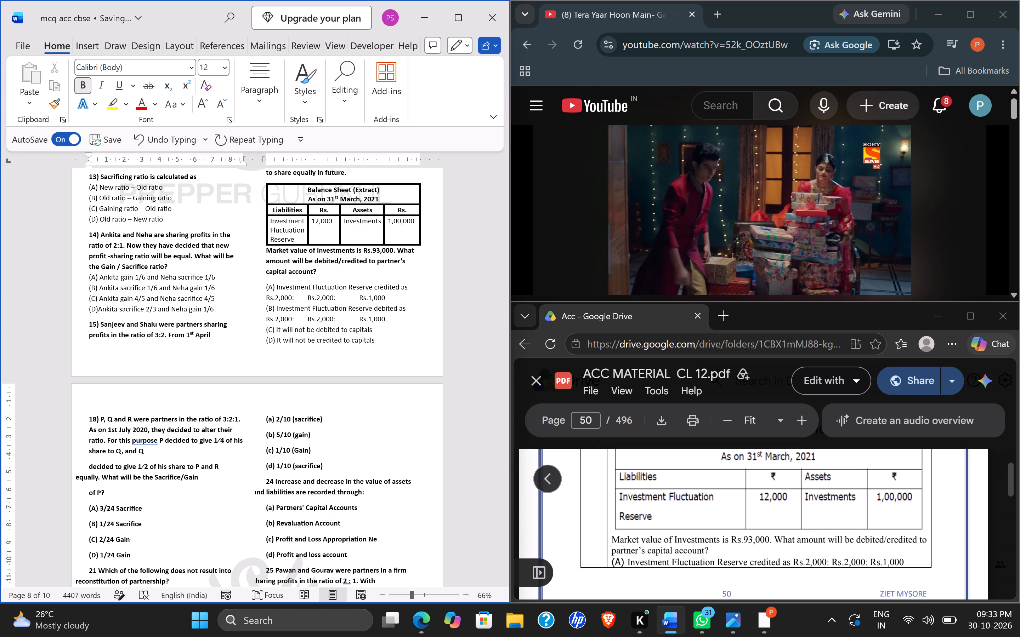
scroll(664, 511, down, 2)
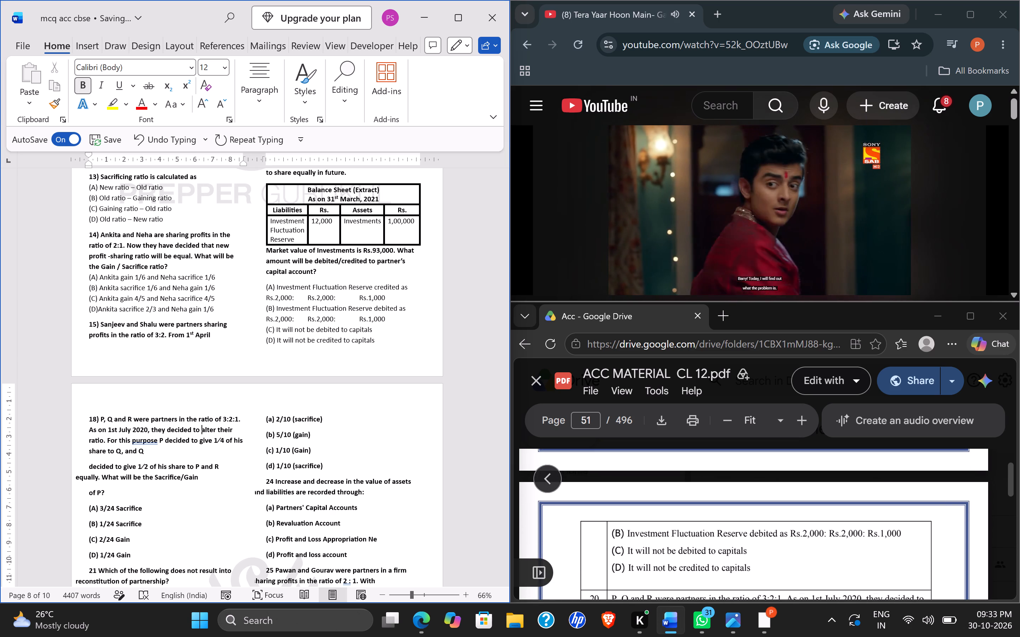
scroll(664, 511, down, 1)
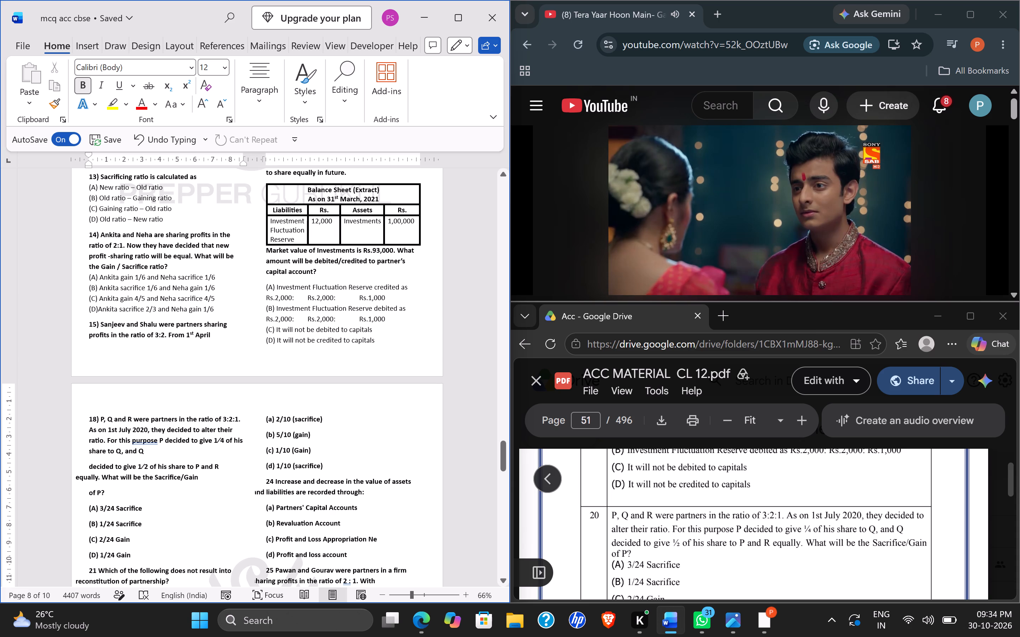
click(89, 469)
key(BackSpace)
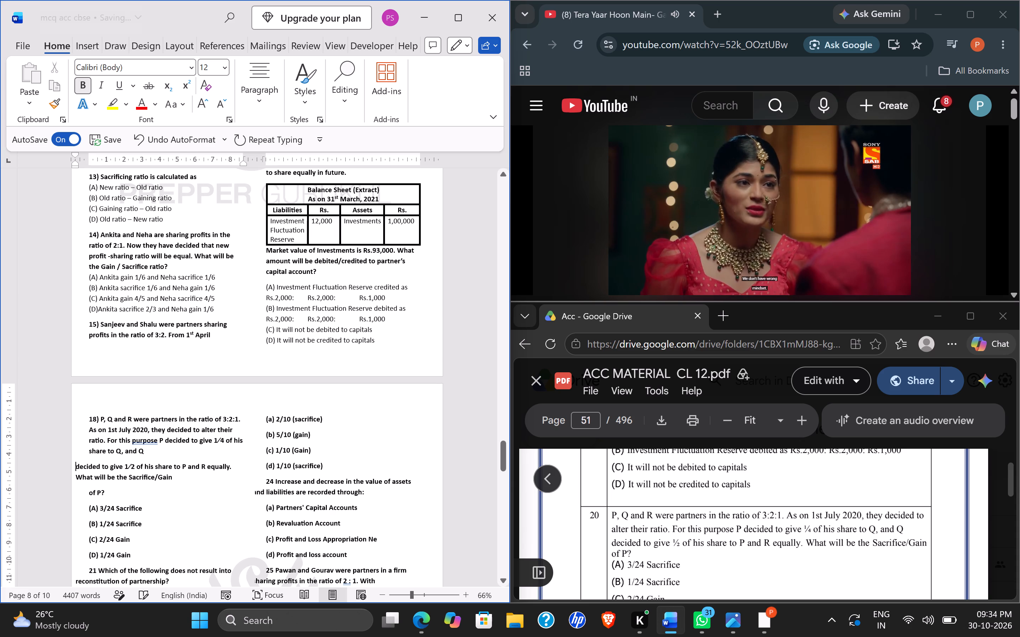
key(BackSpace)
key(BackSpace)
key(space)
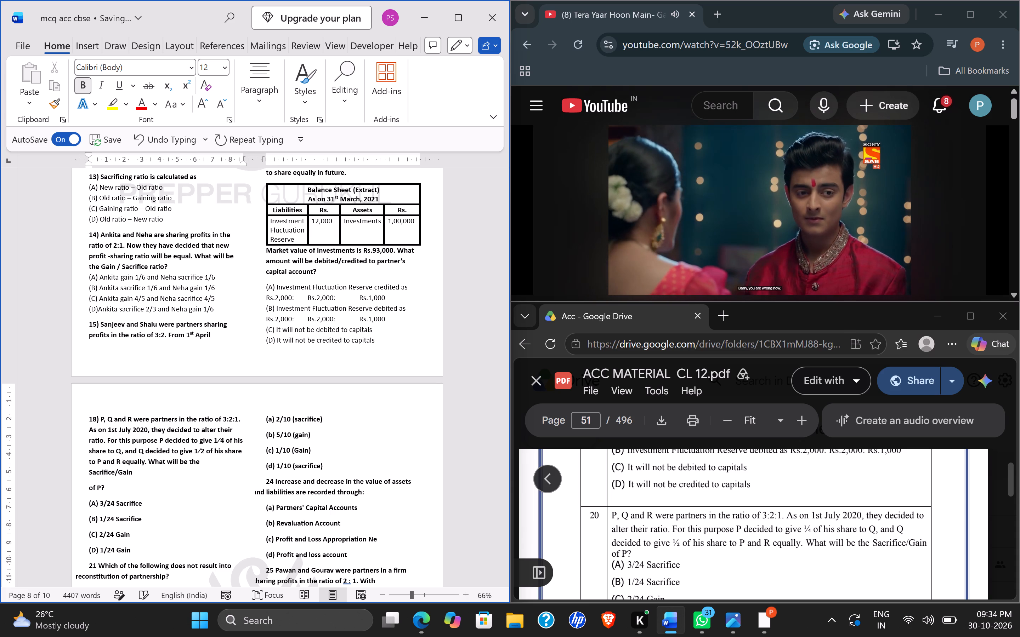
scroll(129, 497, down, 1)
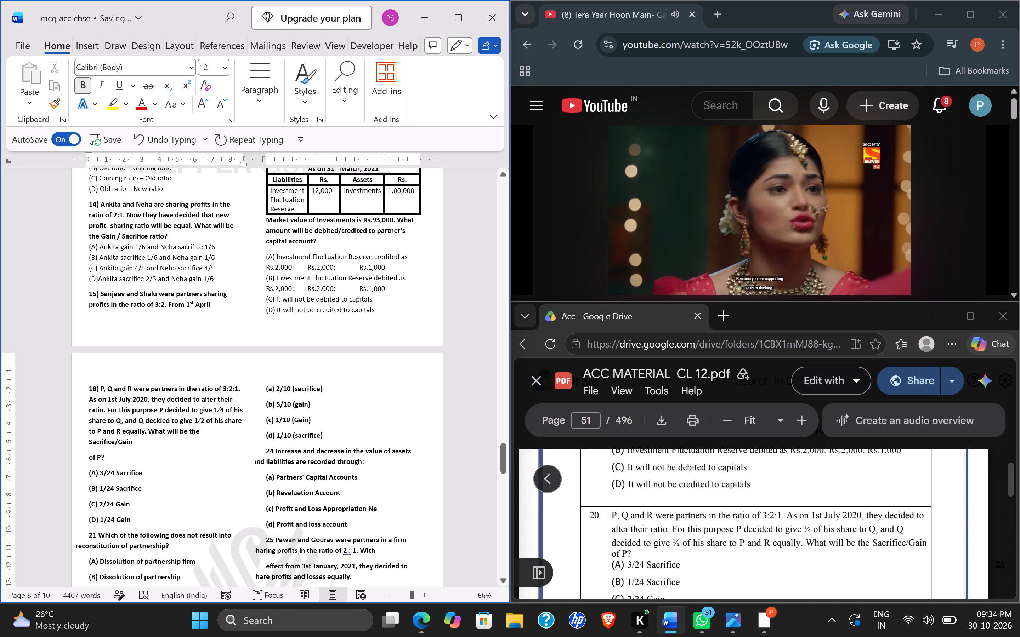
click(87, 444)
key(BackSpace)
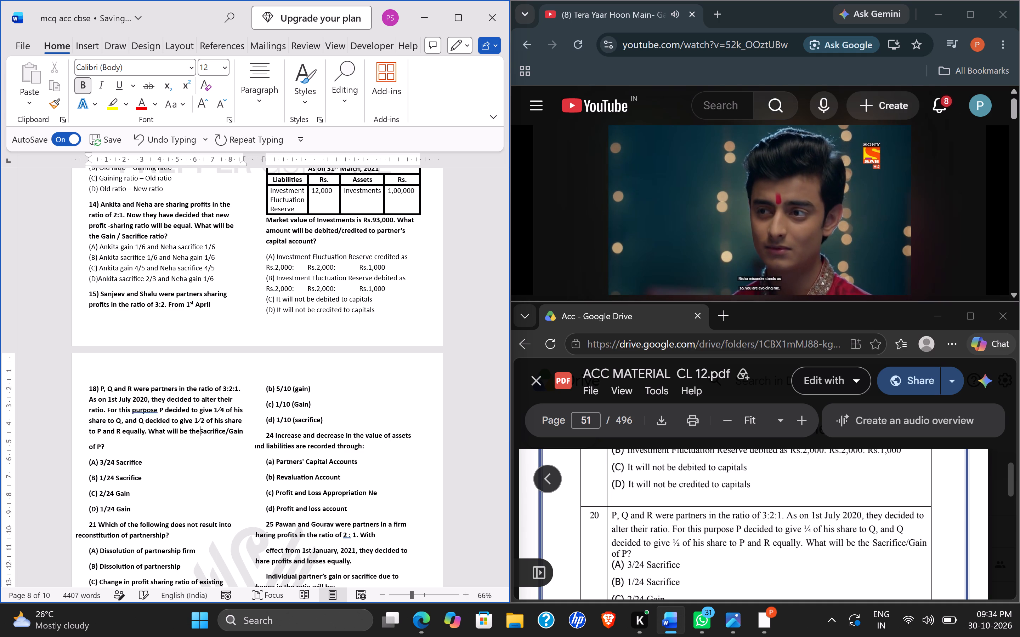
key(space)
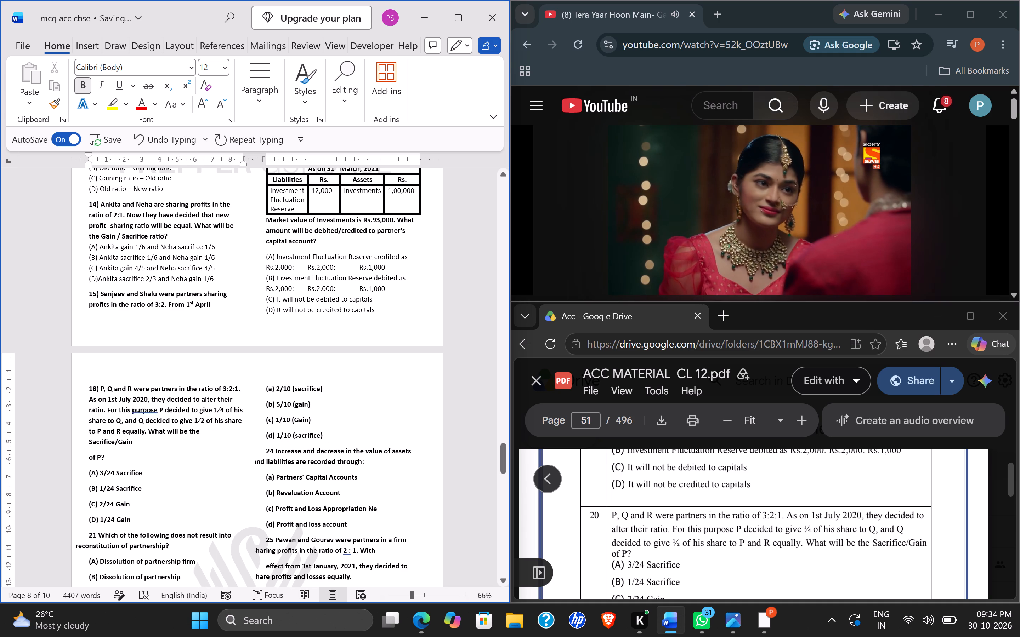
Join the separate "of P?" line onto "Sacrifice/Gain" in question 18 with a single space.
click(90, 460)
key(BackSpace)
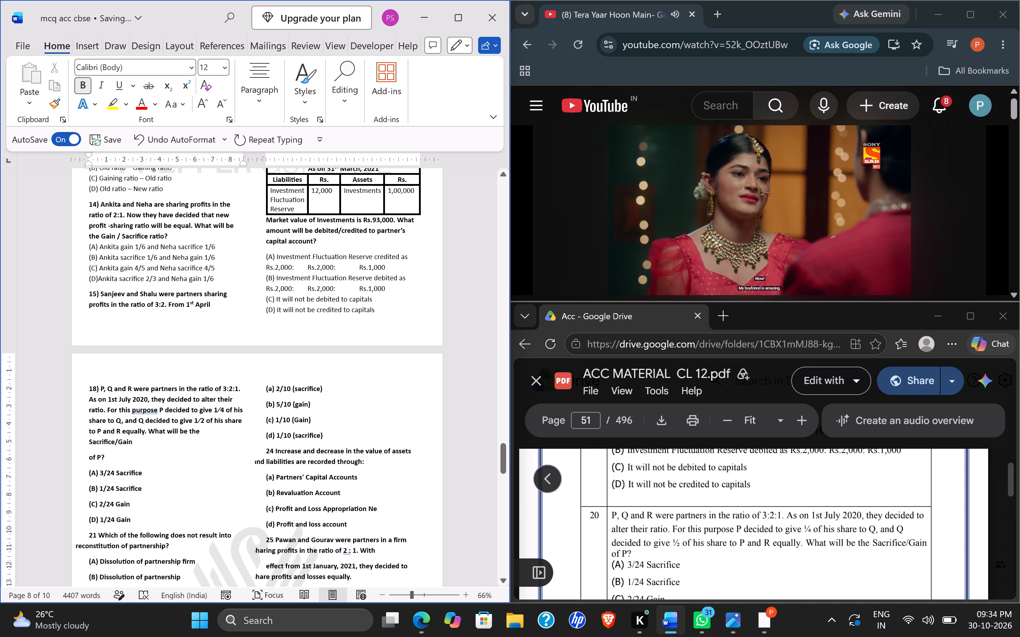
key(BackSpace)
key(space)
key(space)
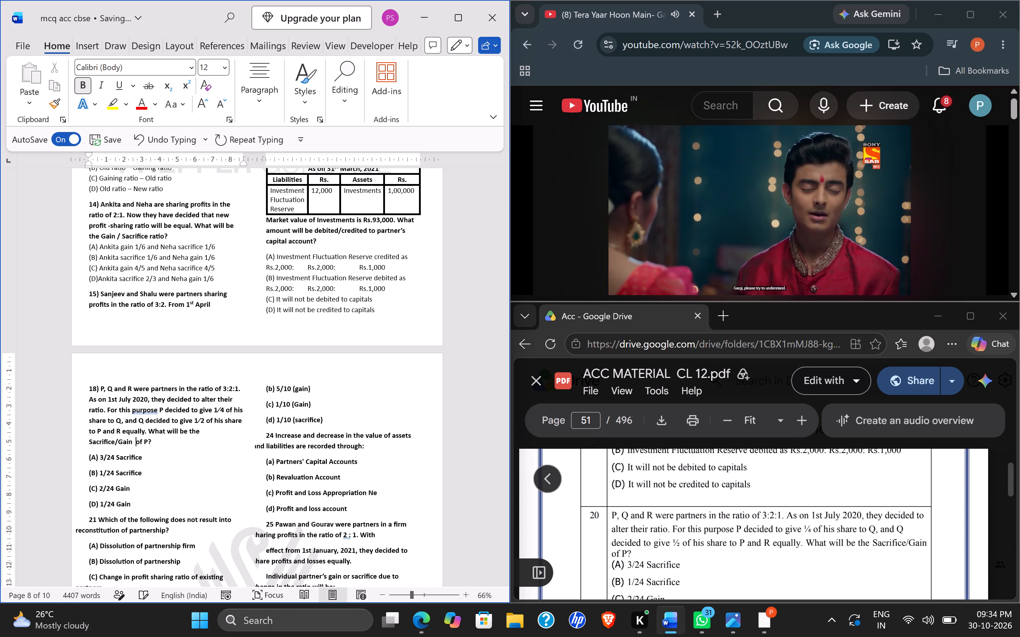
key(BackSpace)
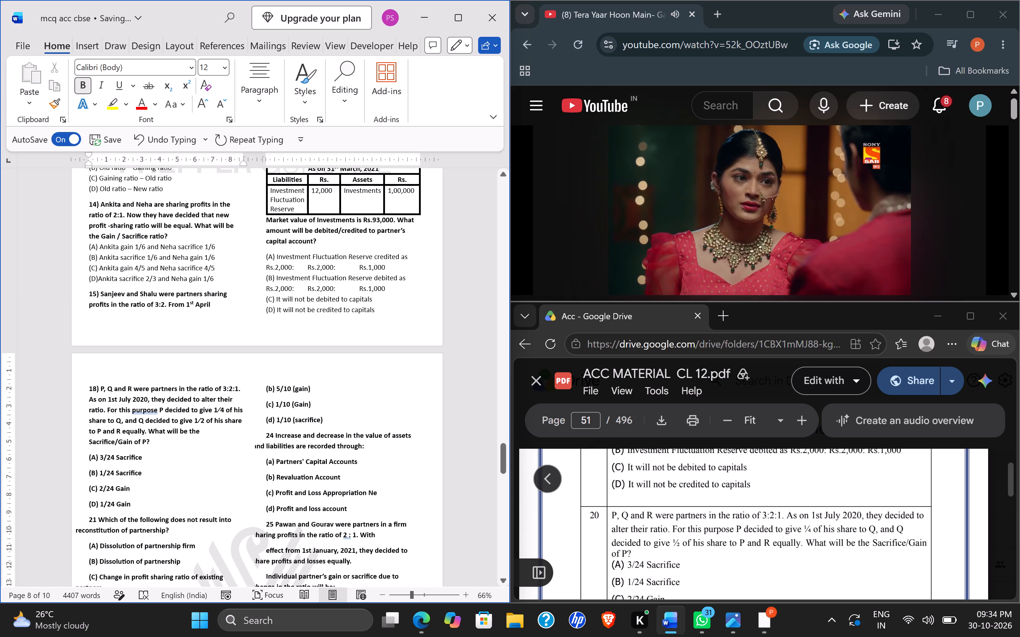
Space question 18's wording as "the Sacrifice / Gain", with a space on each side of the slash.
click(84, 444)
key(BackSpace)
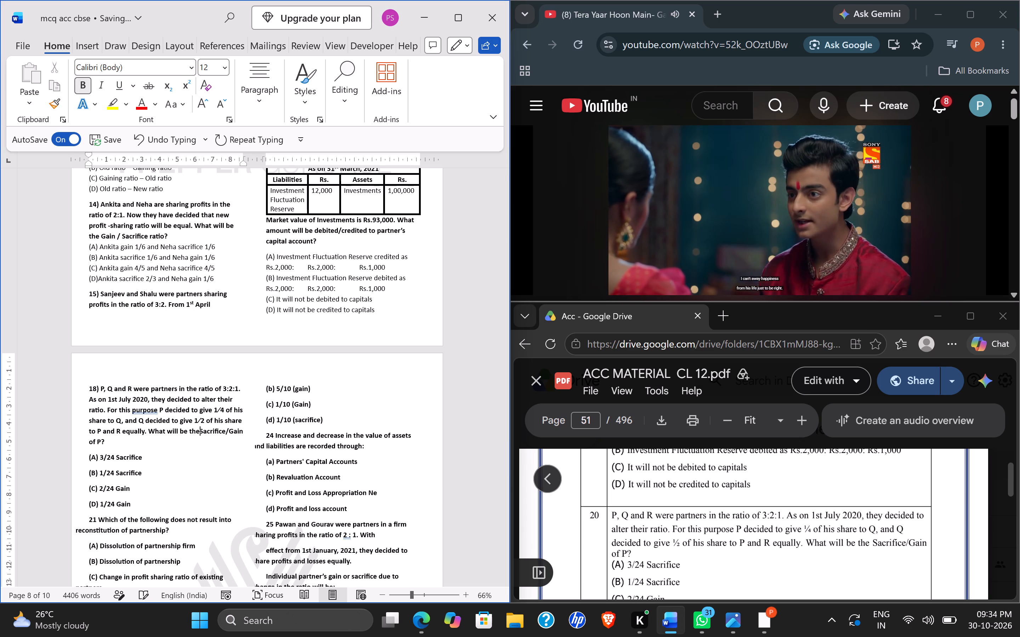
click(226, 431)
key(n)
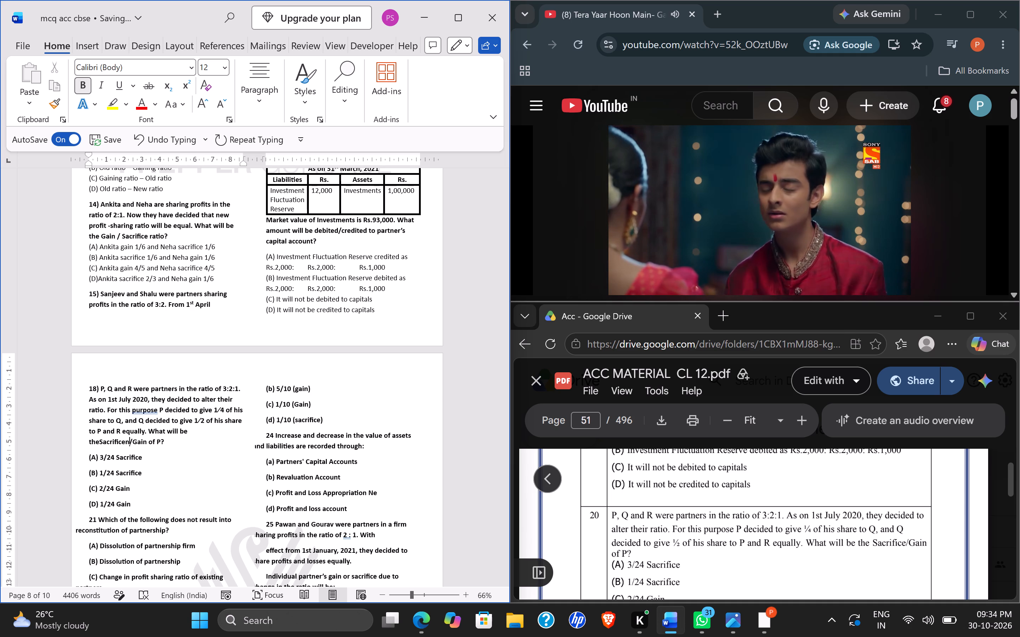
key(BackSpace)
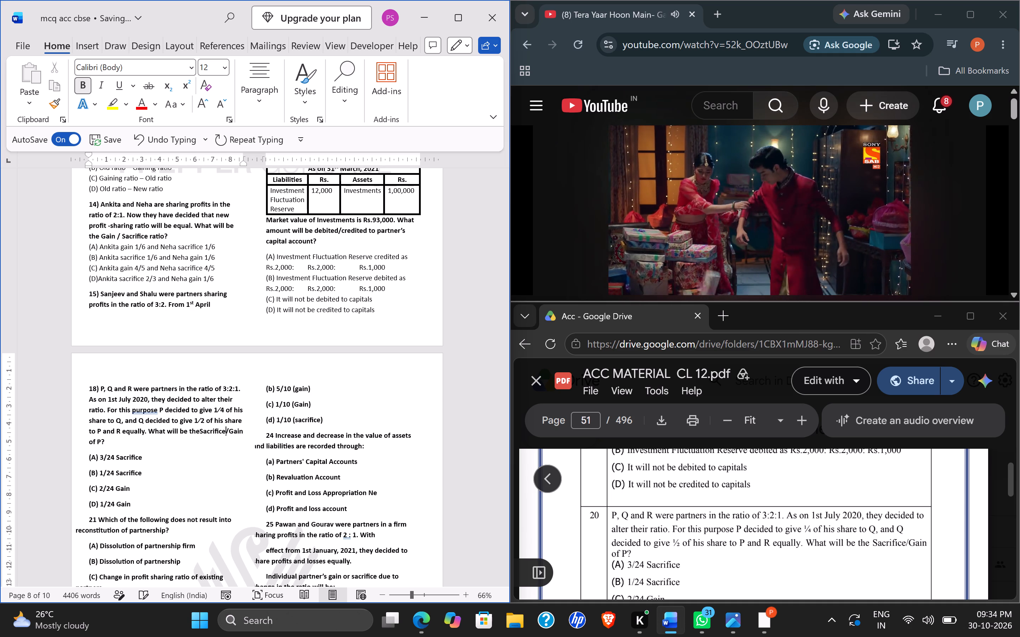
key(space)
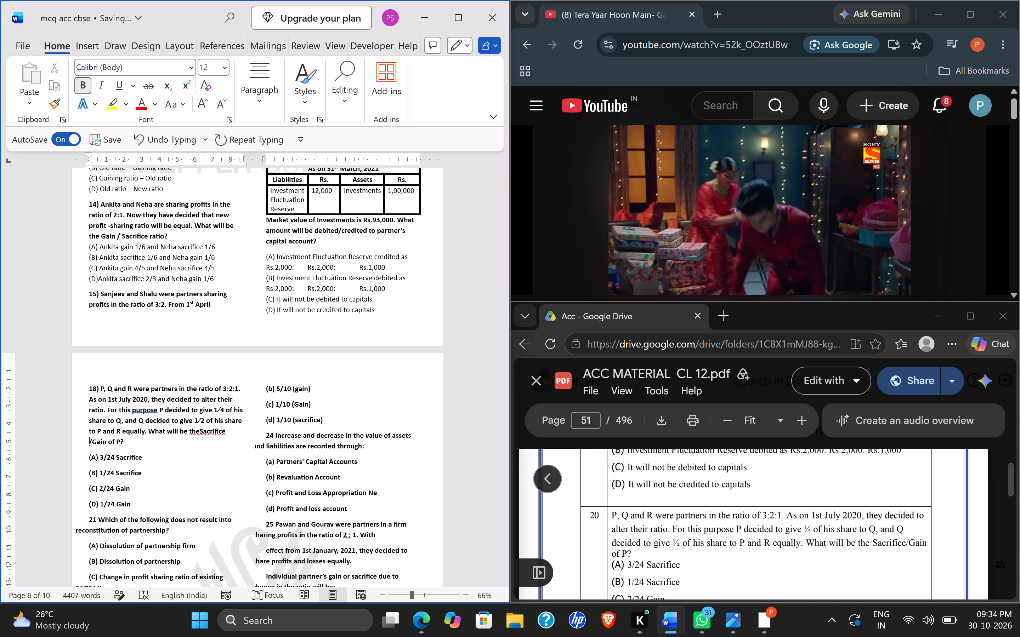
click(91, 442)
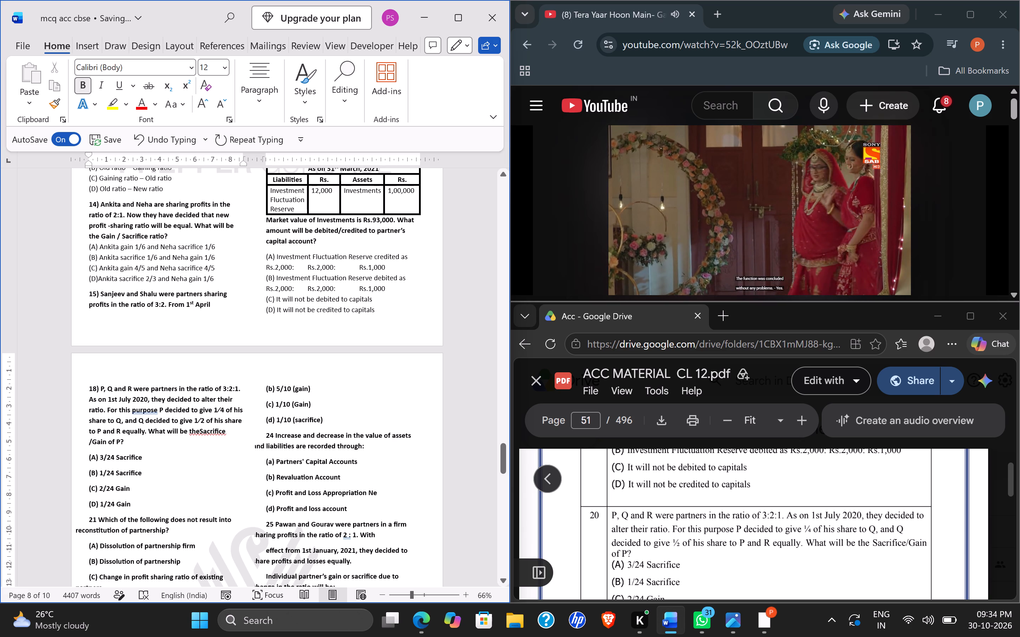
key(space)
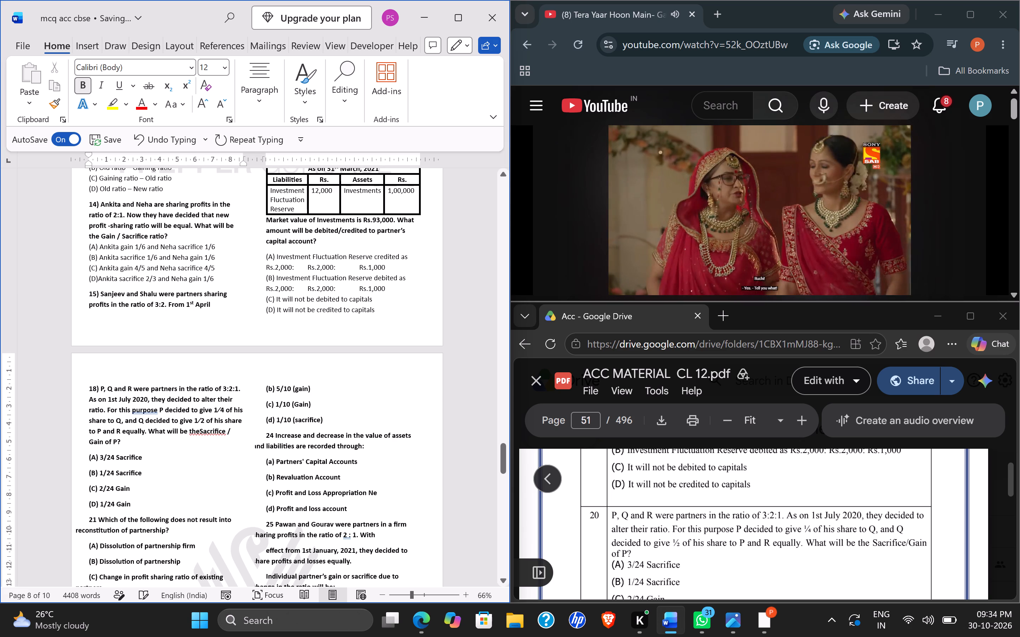
click(201, 431)
key(space)
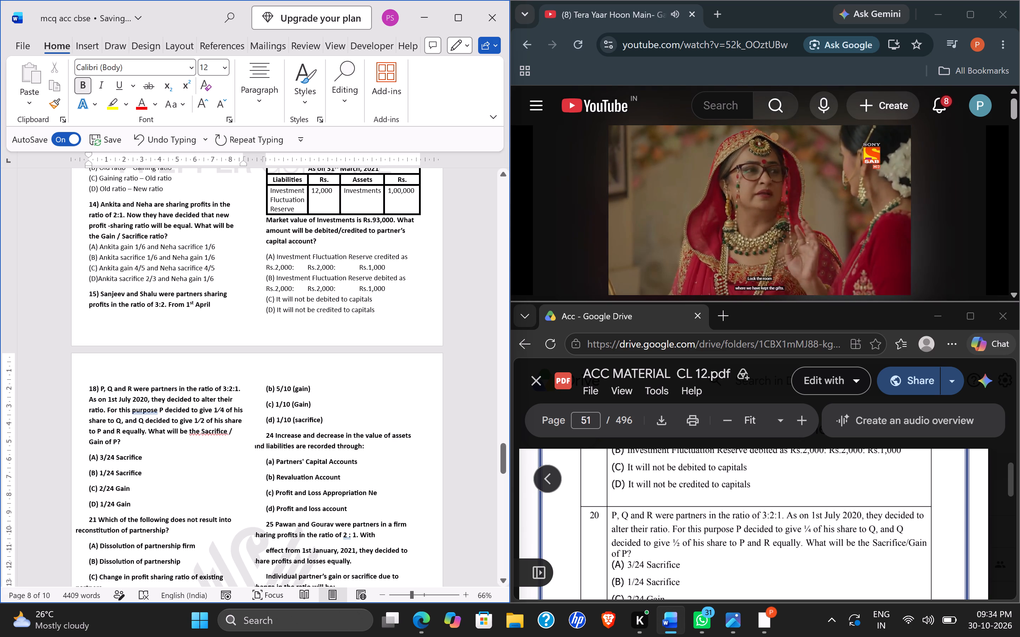
click(212, 430)
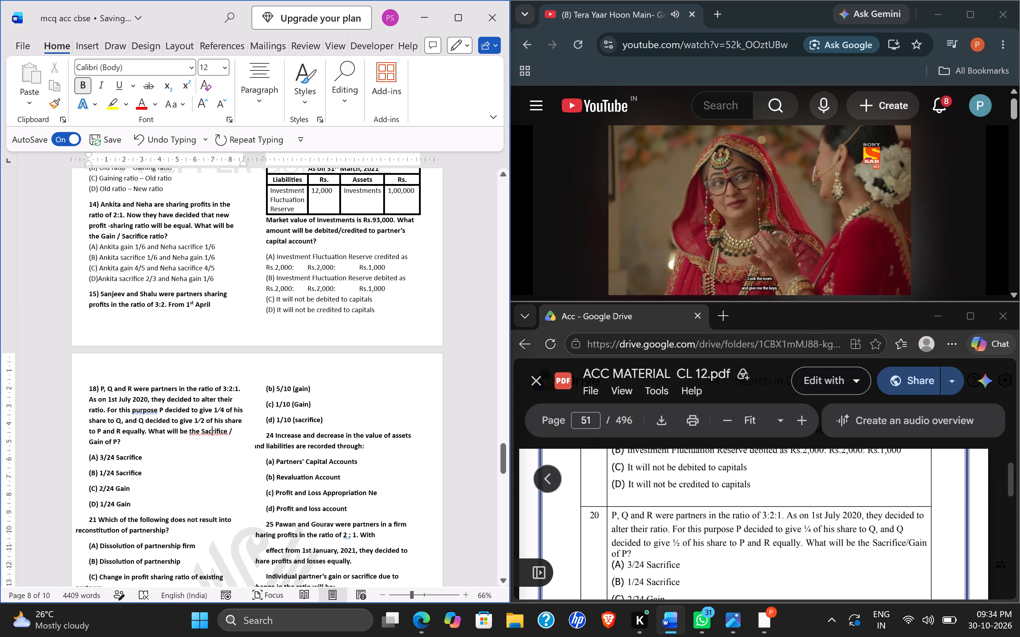
click(149, 471)
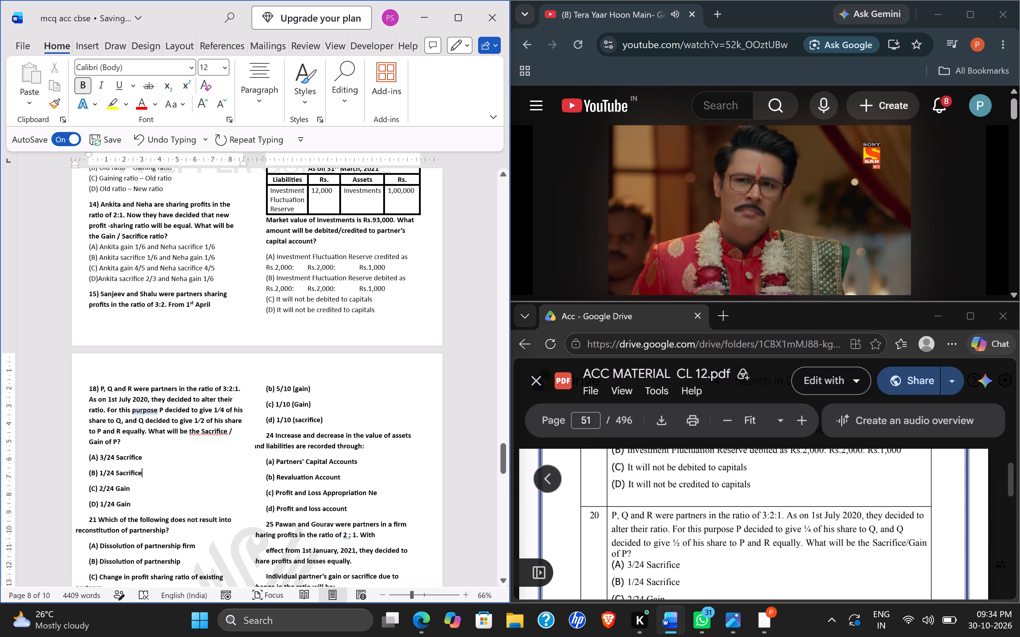
Replace the paragraph break before question 18's option (A) with a line break, placing it directly beneath "Gain of P?".
scroll(149, 471, down, 1)
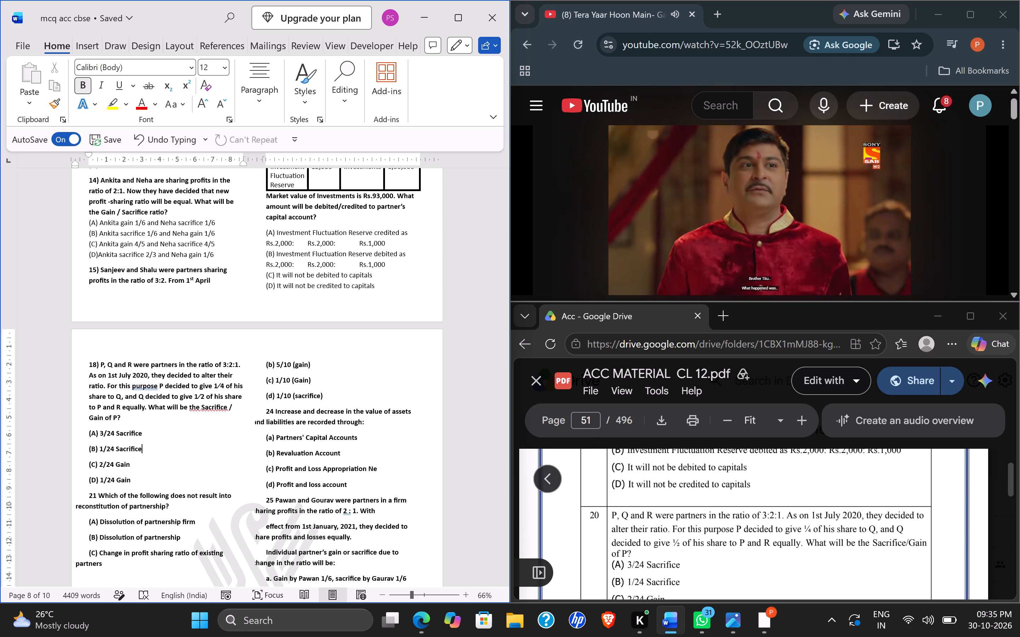
click(87, 432)
key(backslash)
key(BackSpace)
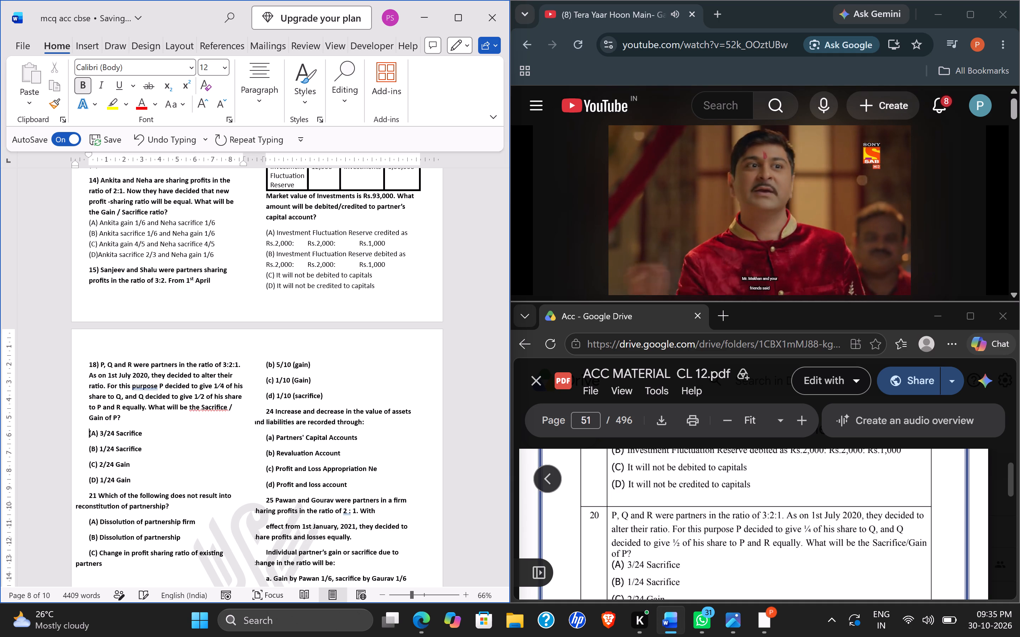
key(BackSpace)
key(BackSpace)
key(shift+Return)
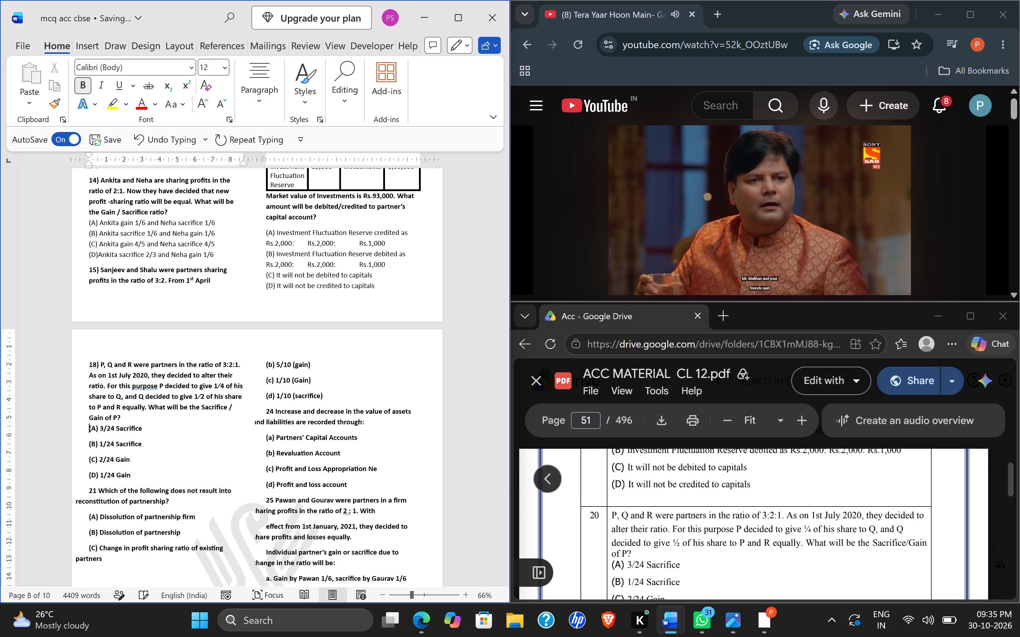
Move question 18's option (B) onto the same line as option (A), separated by thirteen spaces.
click(87, 449)
key(BackSpace)
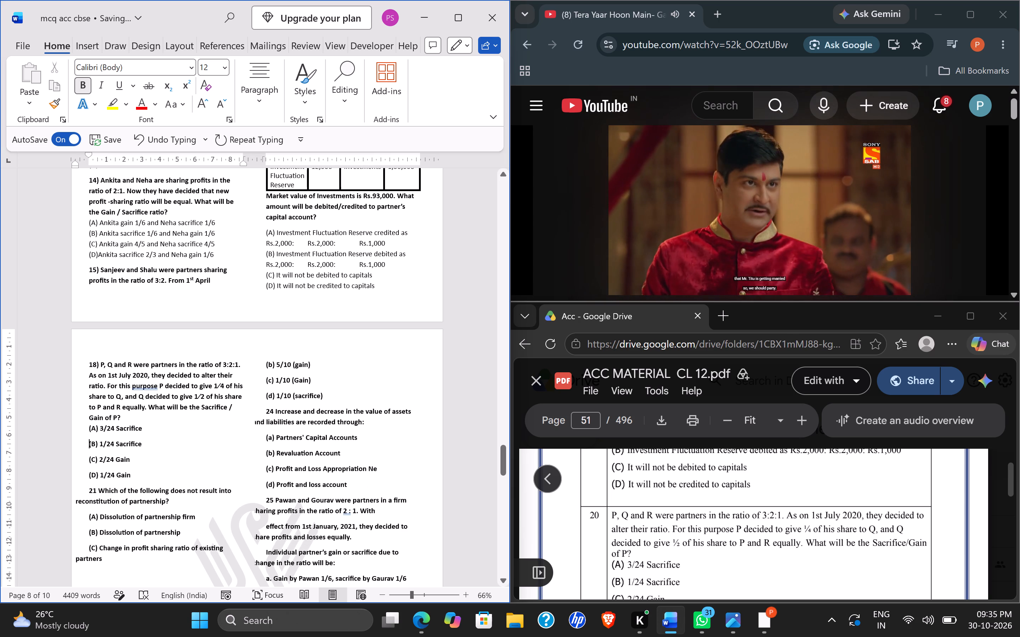
key(BackSpace)
key(space)
key(space)
key(space)
key(space)
key(space)
key(space)
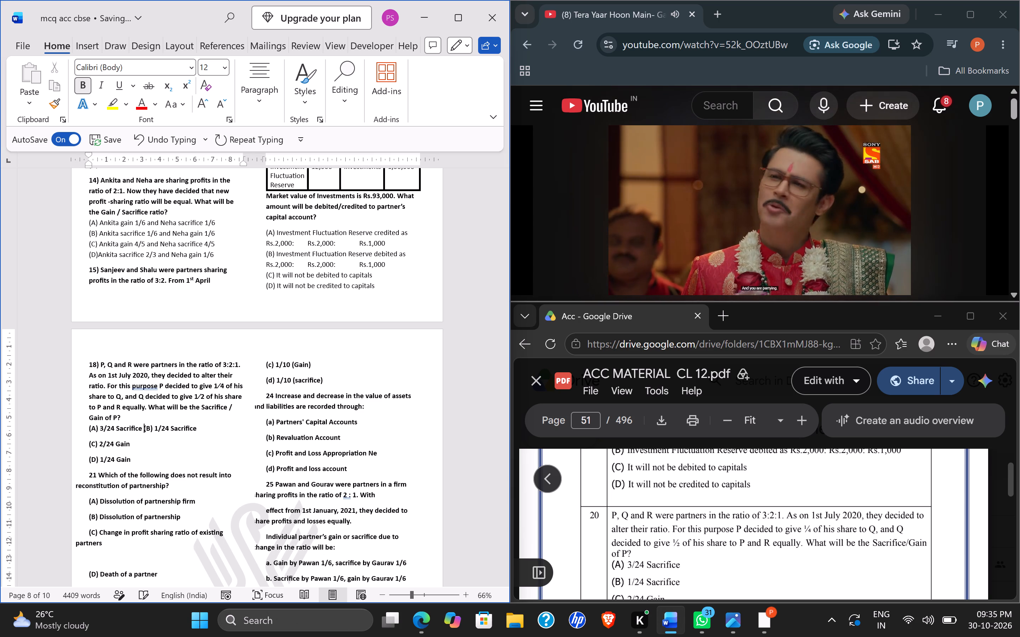
key(space)
key(space)
key(space)
key(space)
key(space)
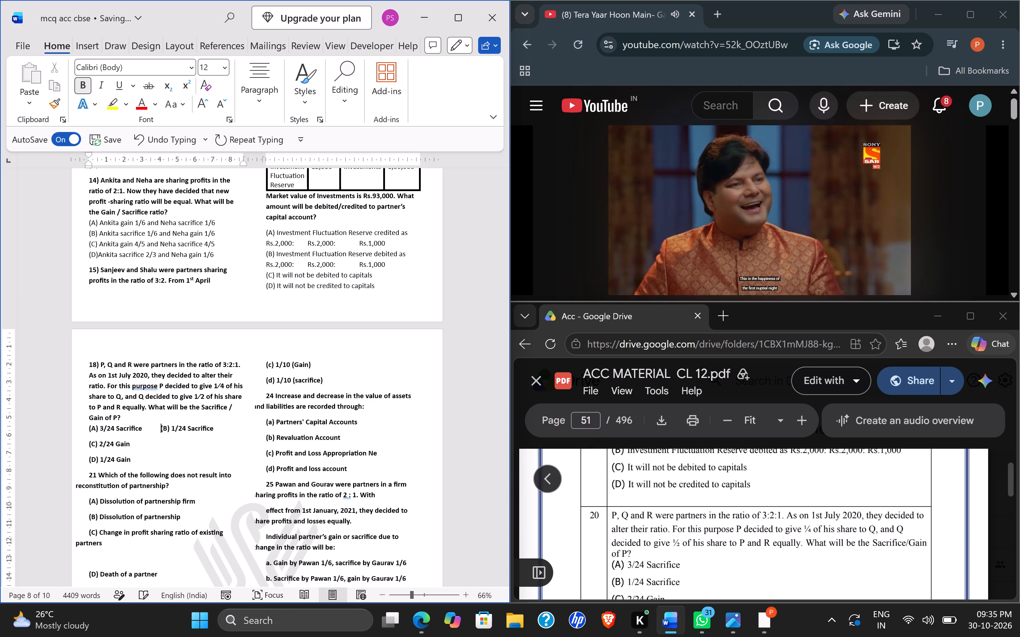
key(space)
key(space)
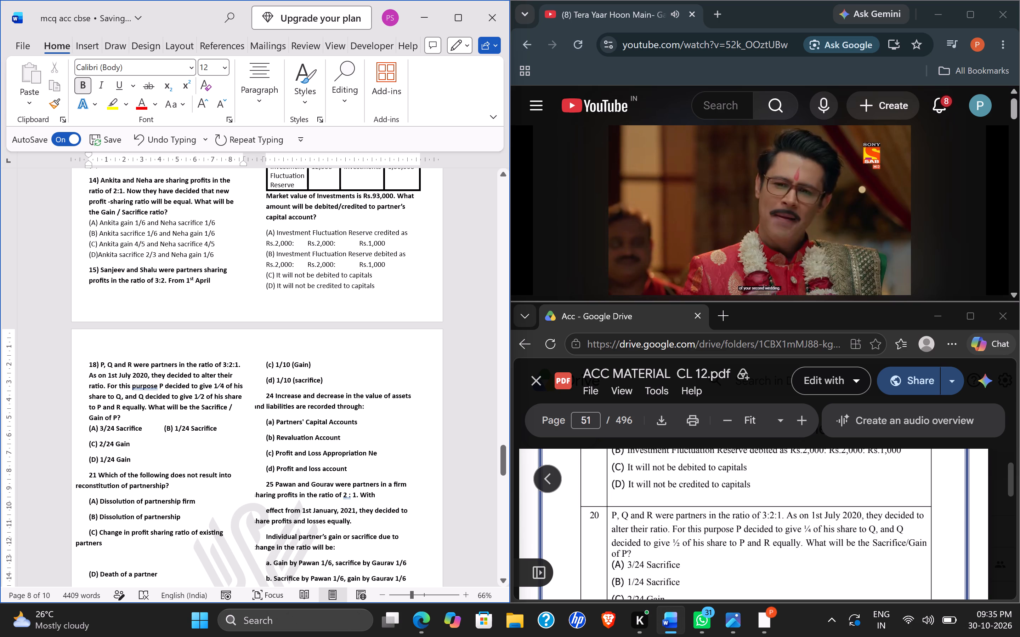
Replace the paragraph break before question 18's option (C) with a line break, placing it directly beneath option (A).
click(81, 444)
key(BackSpace)
key(BackSpace)
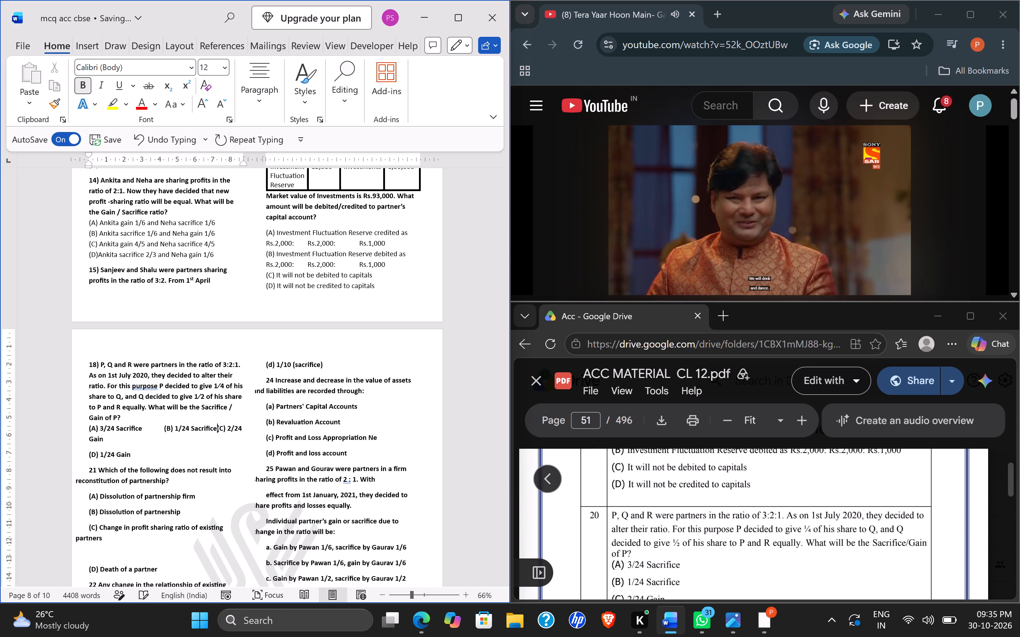
key(shift+Return)
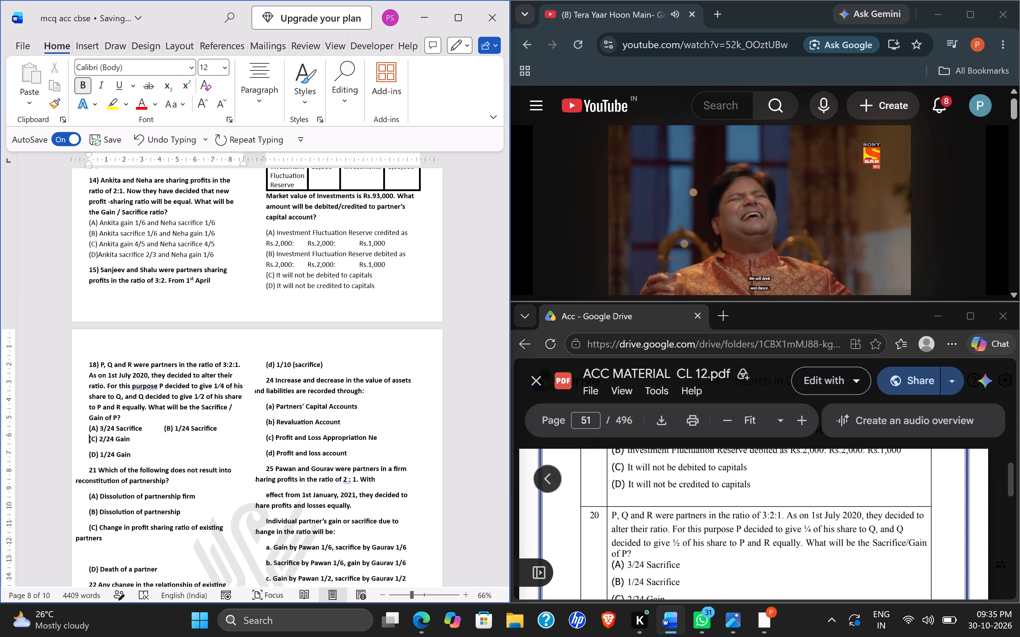
Move question 18's option (D) onto the same line as option (C), separated by twenty spaces so it lines up under option (B).
key(Down)
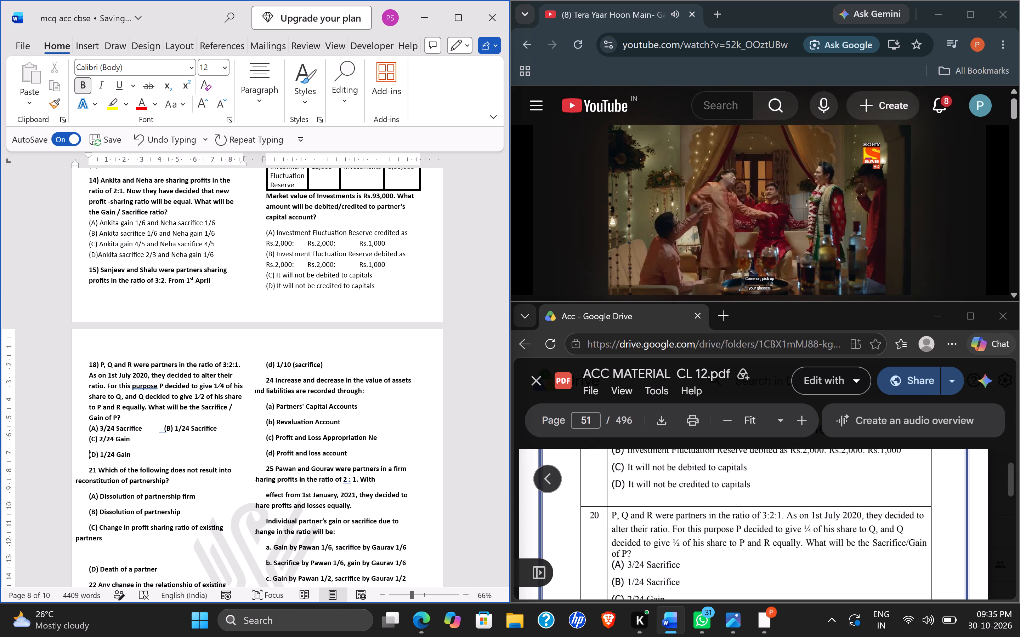
key(BackSpace)
key(BackSpace)
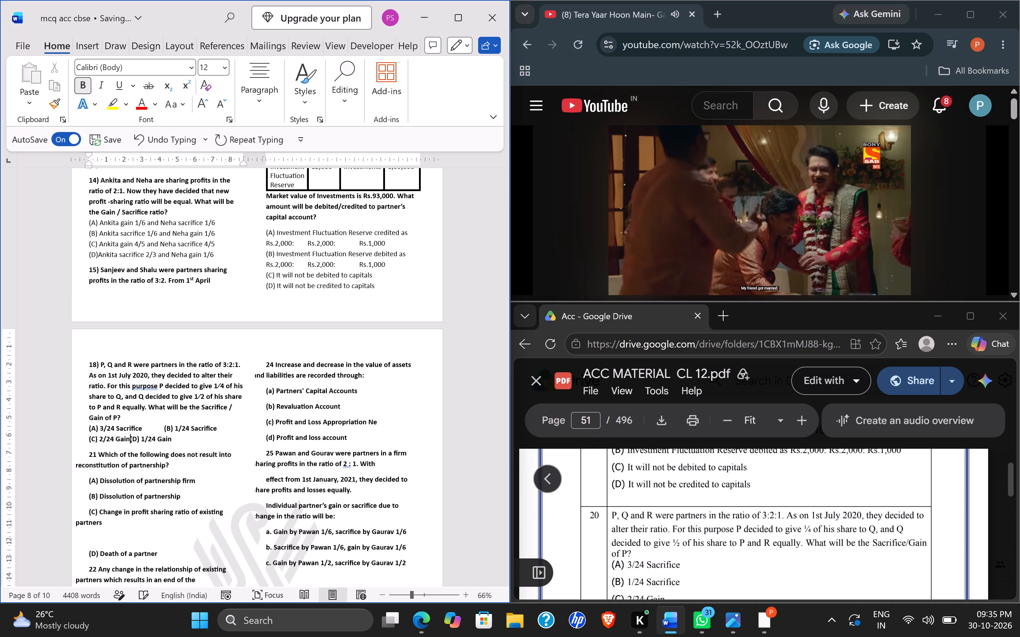
key(space)
key(space)
key(space)
key(space)
key(space)
key(space)
key(space)
key(space)
key(space)
key(space)
key(space)
key(space)
key(space)
key(space)
key(space)
key(space)
key(space)
key(space)
key(space)
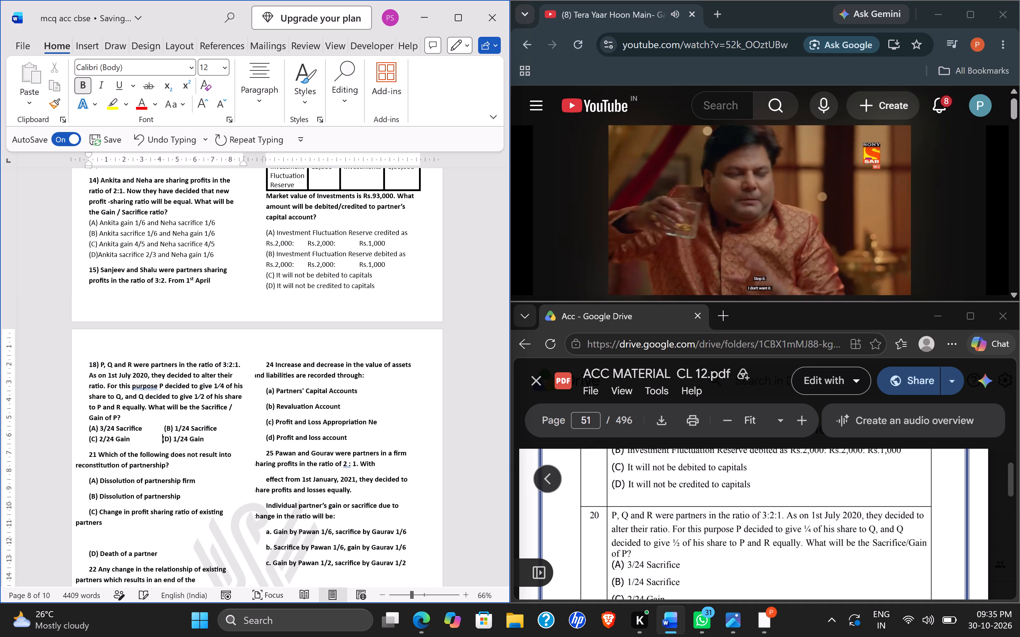
key(space)
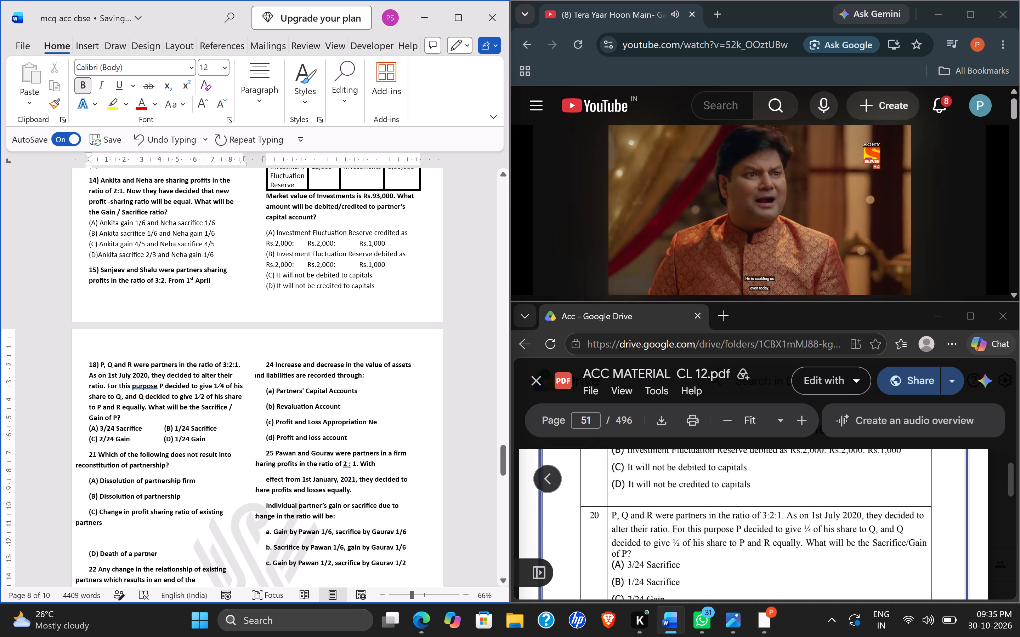
Remove the bold formatting from question 18's four options (A) to (D).
drag(85, 429, 221, 437)
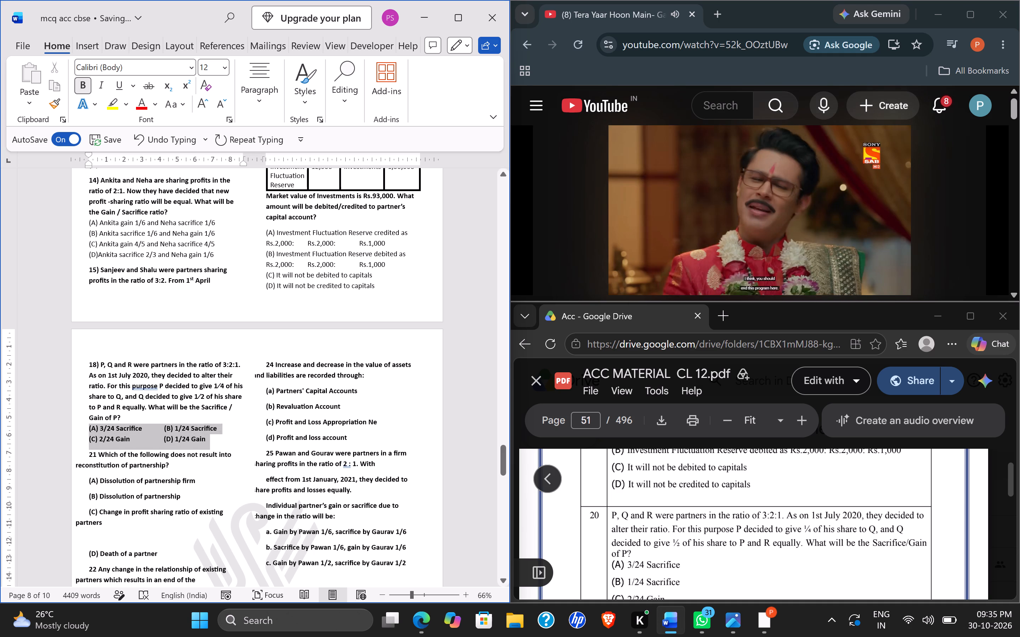
key(ctrl+b)
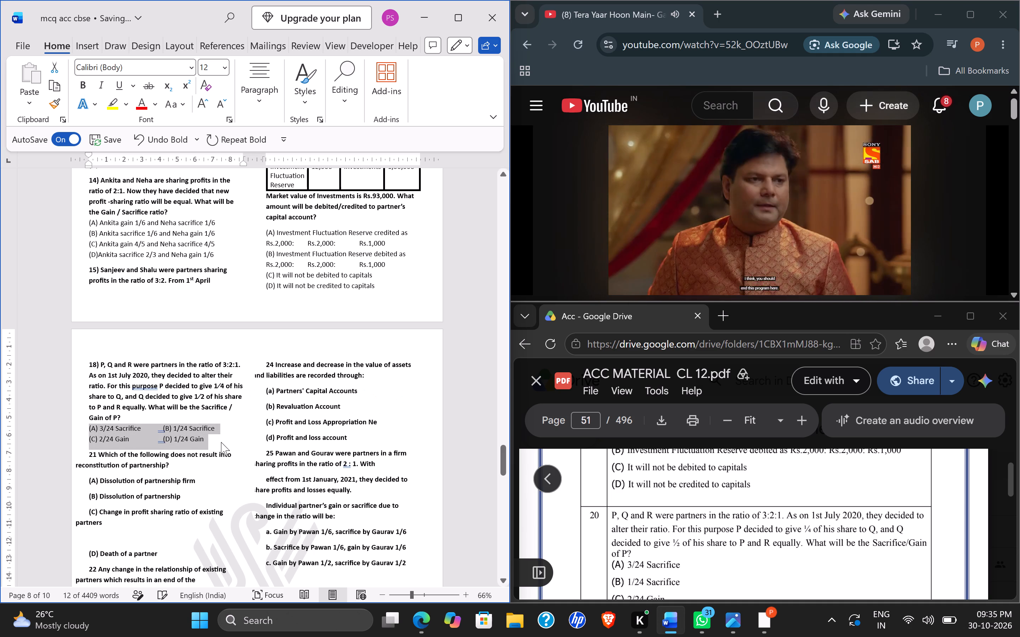
click(215, 523)
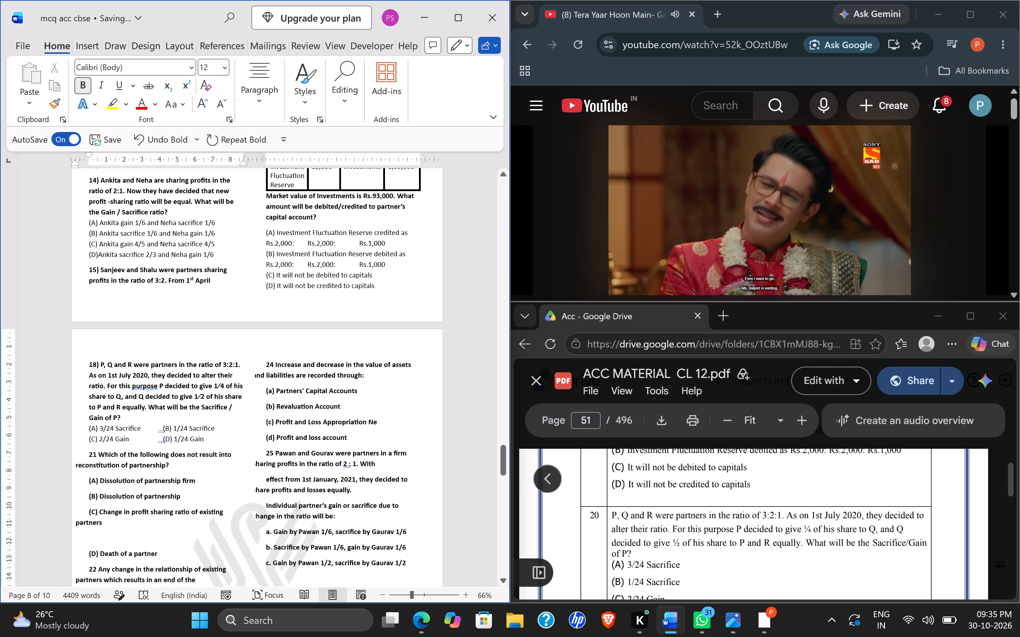
Renumber the question "Which of the following does not result into reconstitution of partnership?" as "19)".
scroll(226, 305, up, 2)
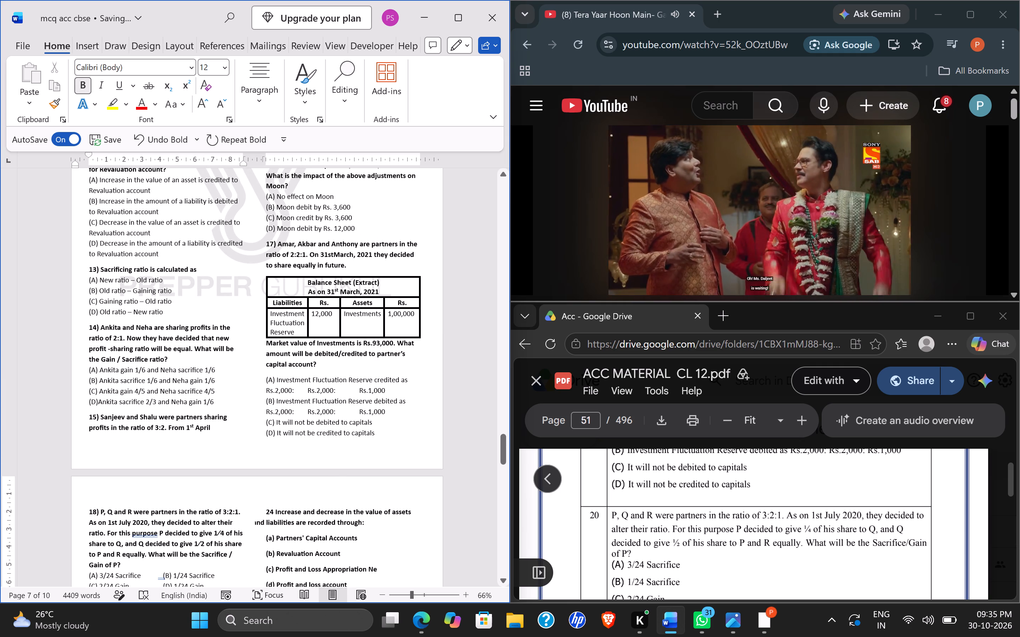
scroll(198, 390, down, 2)
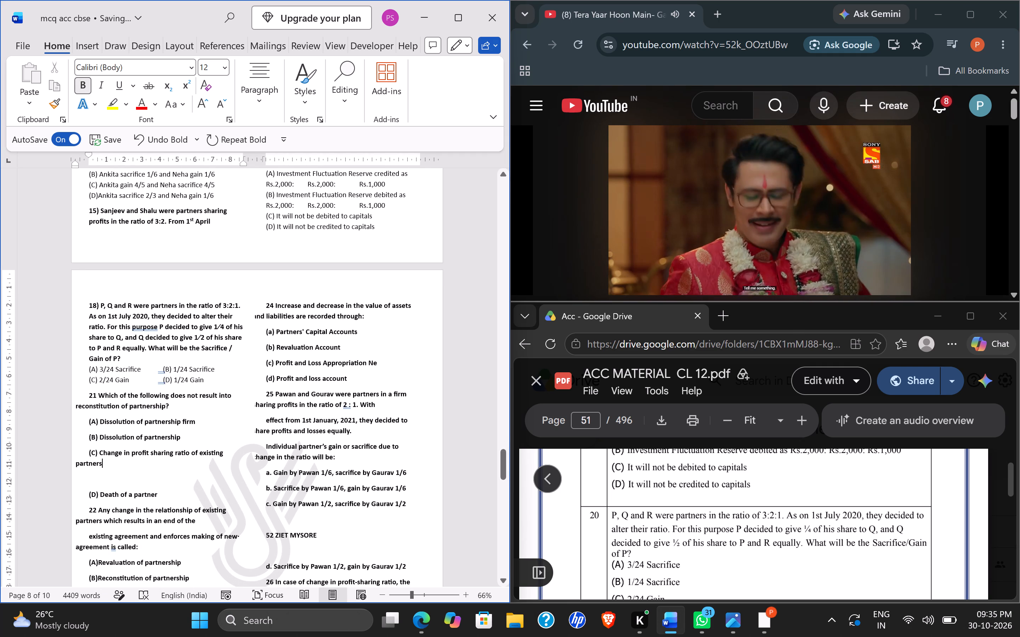
click(96, 391)
key(BackSpace)
key(BackSpace)
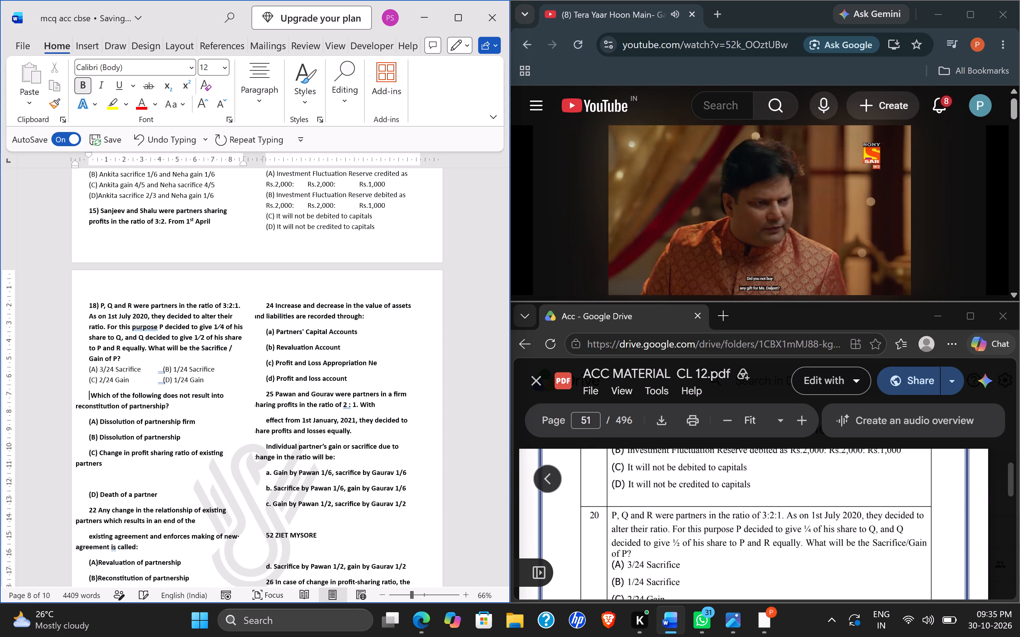
text(19)
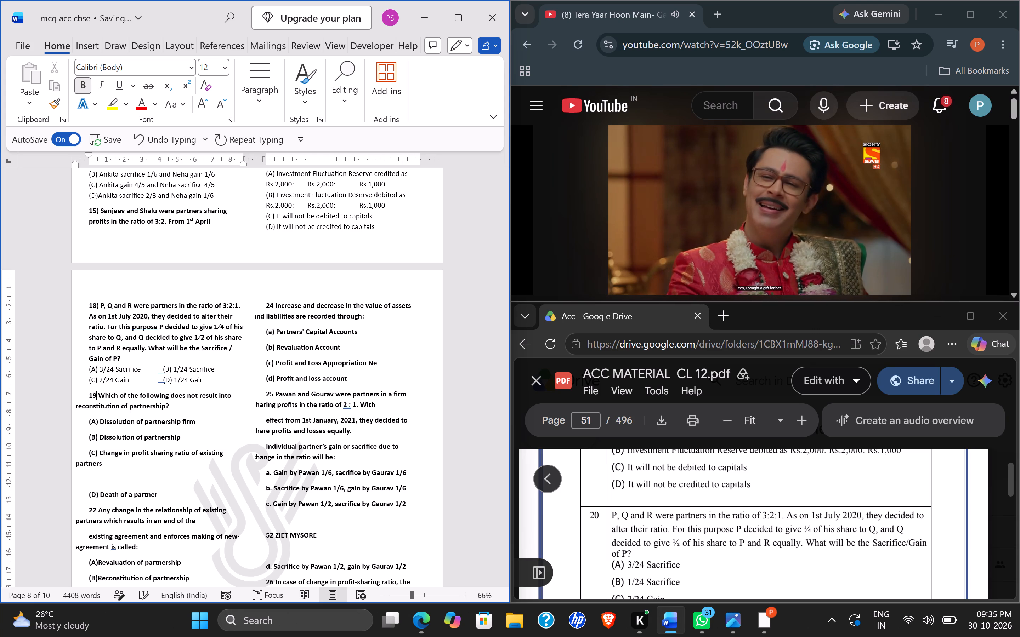
key(shift+parenright)
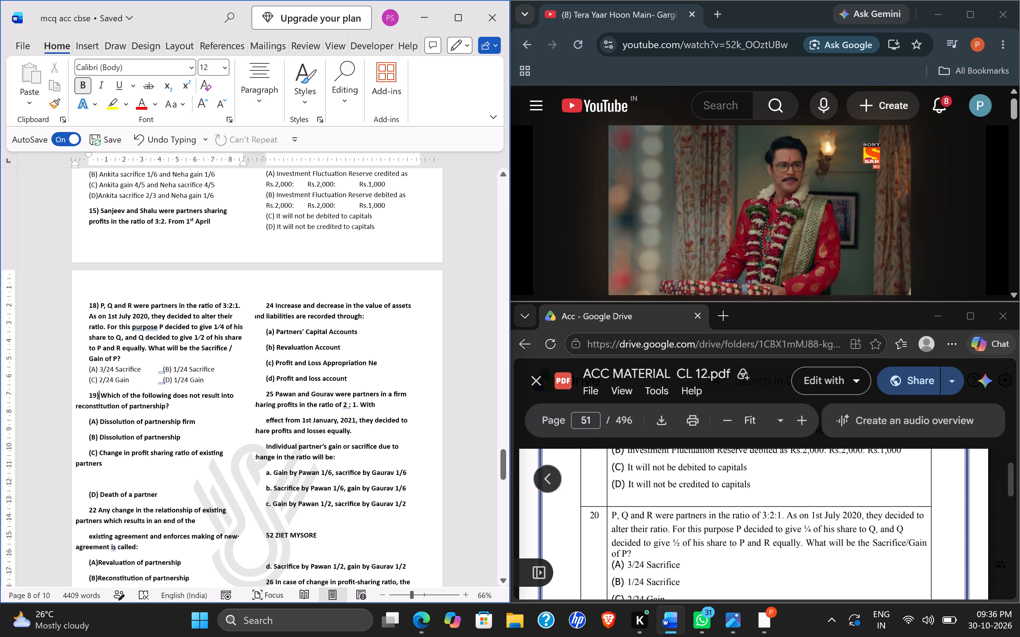
Replace the paragraph break before question 19's option (A) with a line break, placing it directly beneath the question text.
click(85, 425)
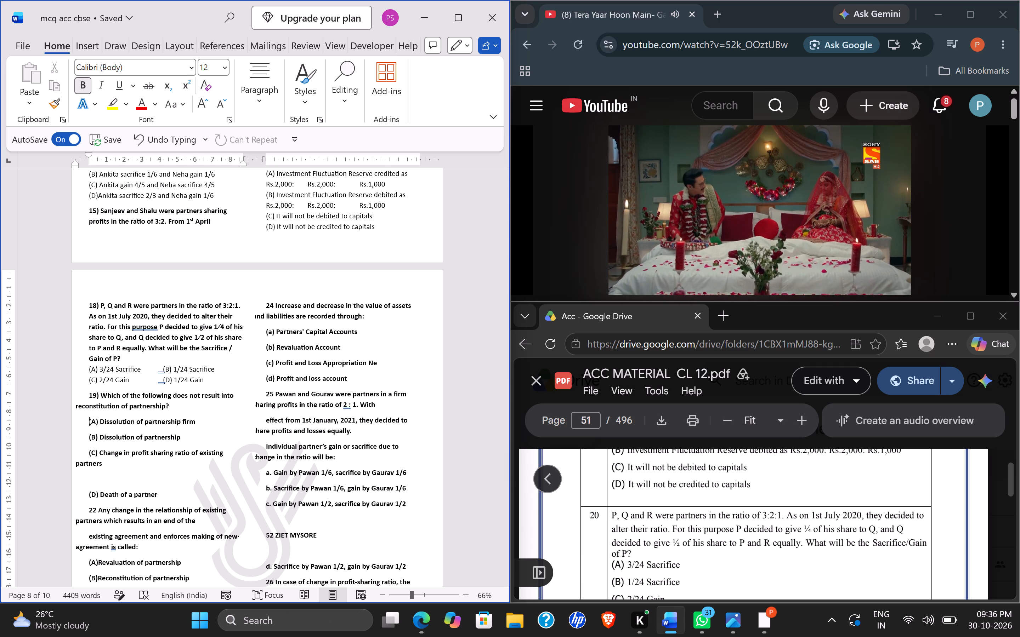
key(BackSpace)
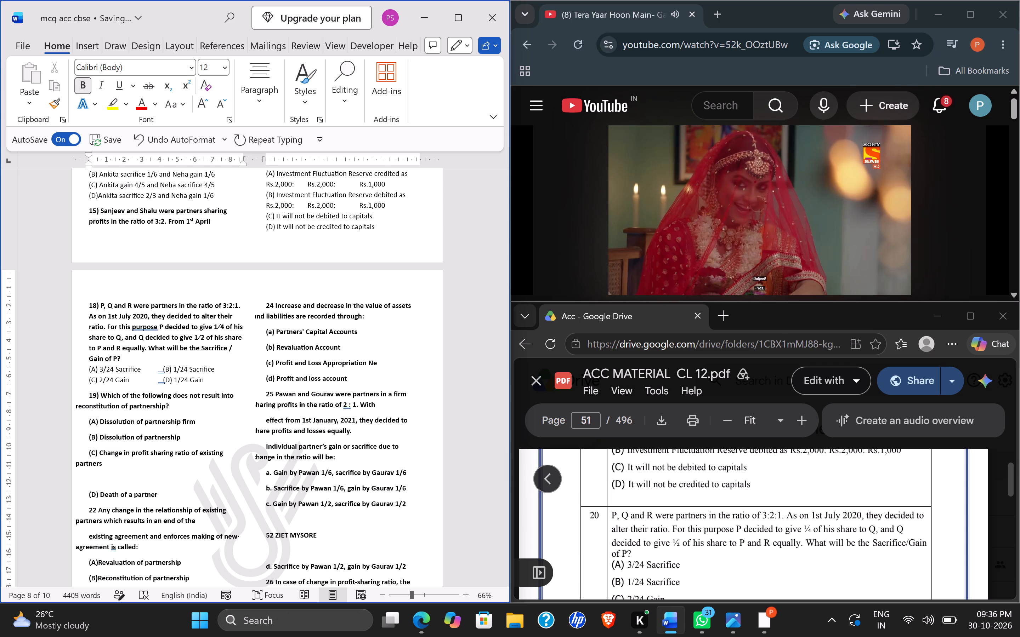
key(BackSpace)
key(shift+Return)
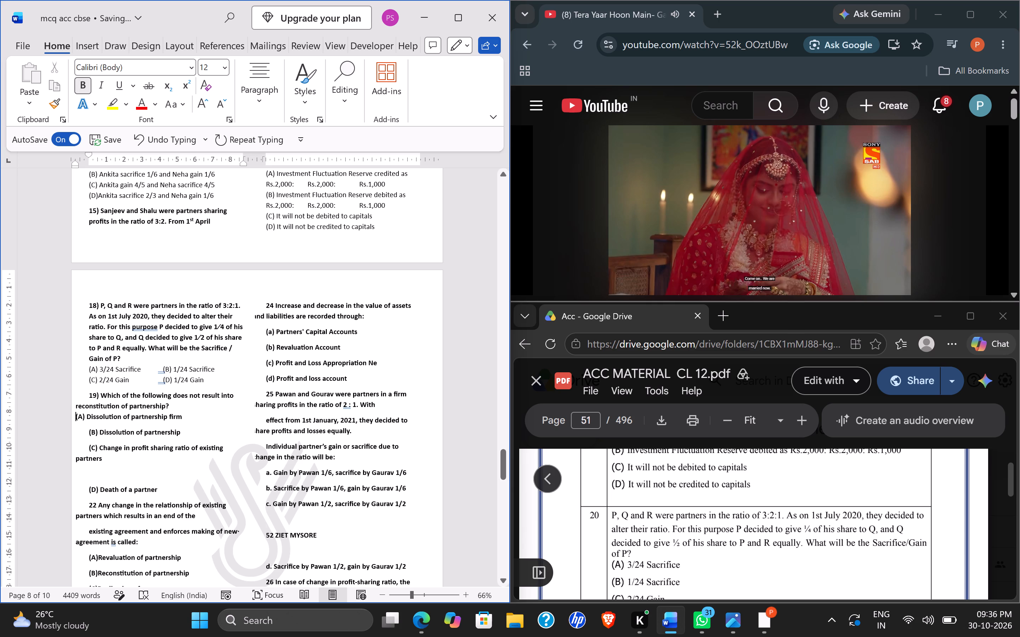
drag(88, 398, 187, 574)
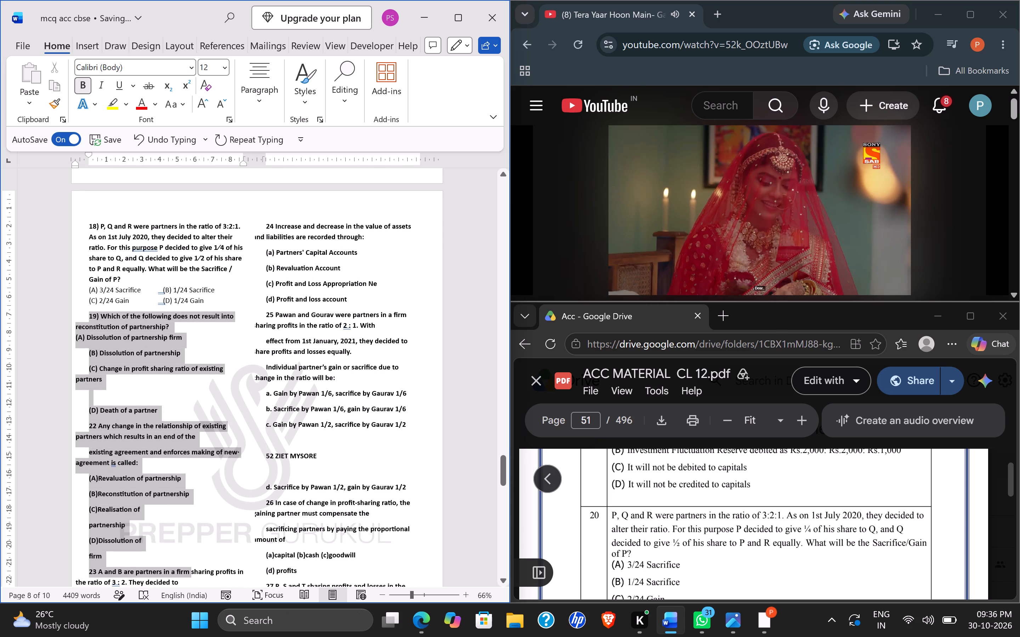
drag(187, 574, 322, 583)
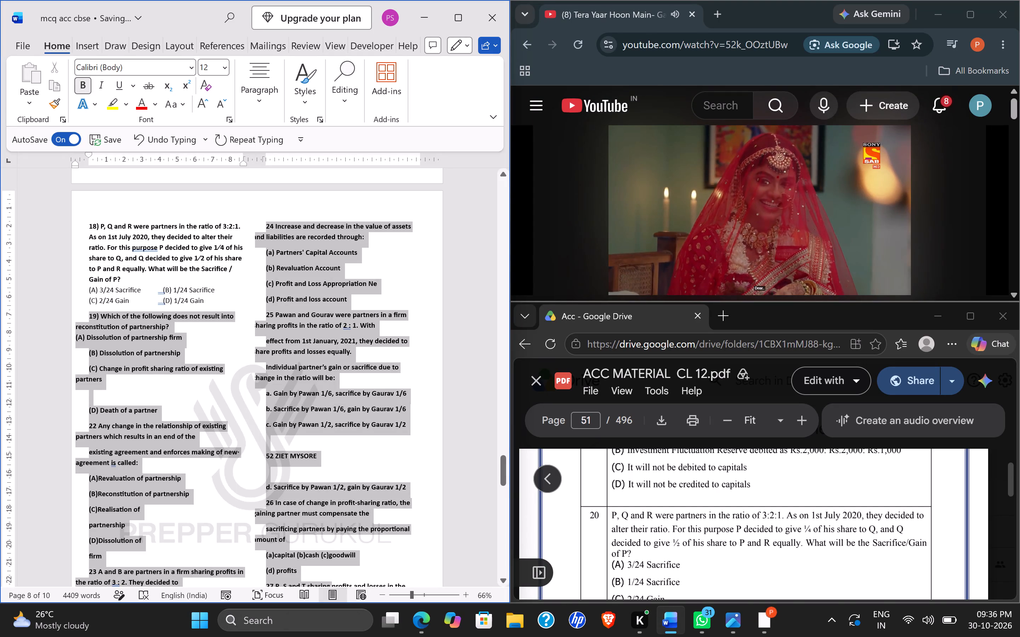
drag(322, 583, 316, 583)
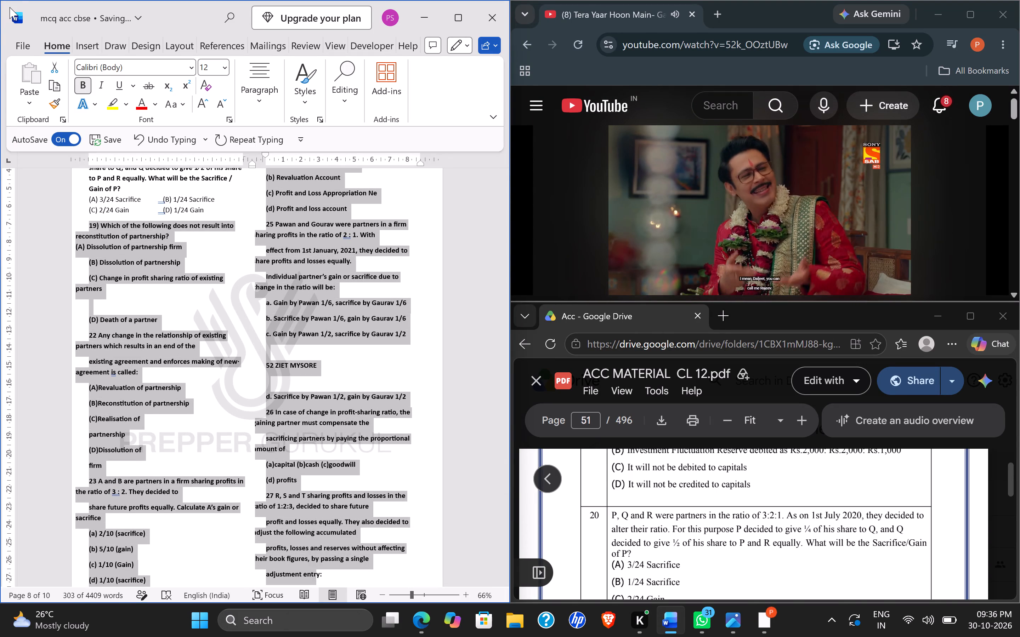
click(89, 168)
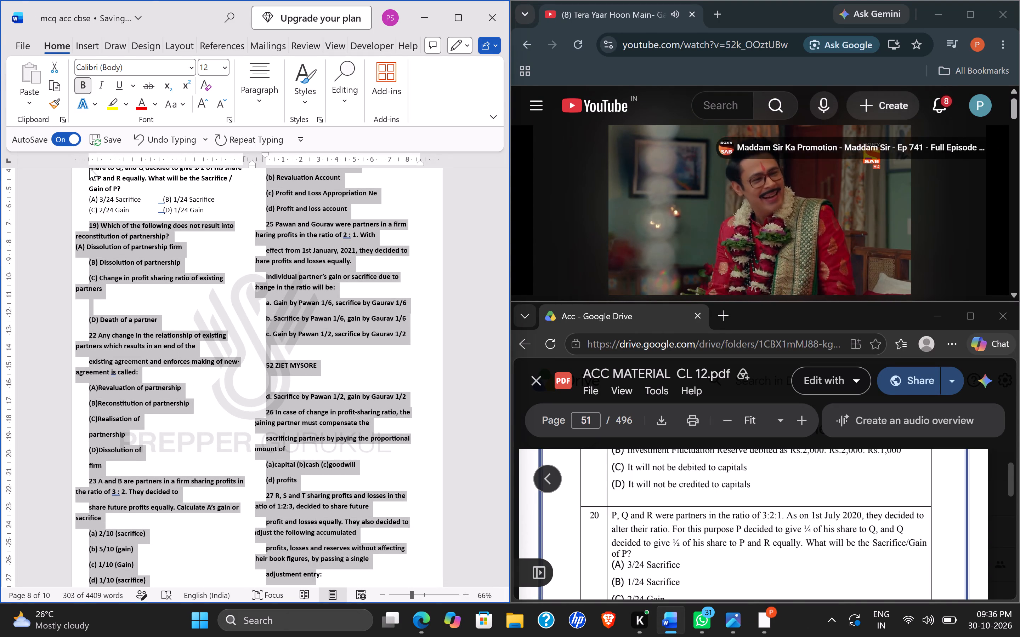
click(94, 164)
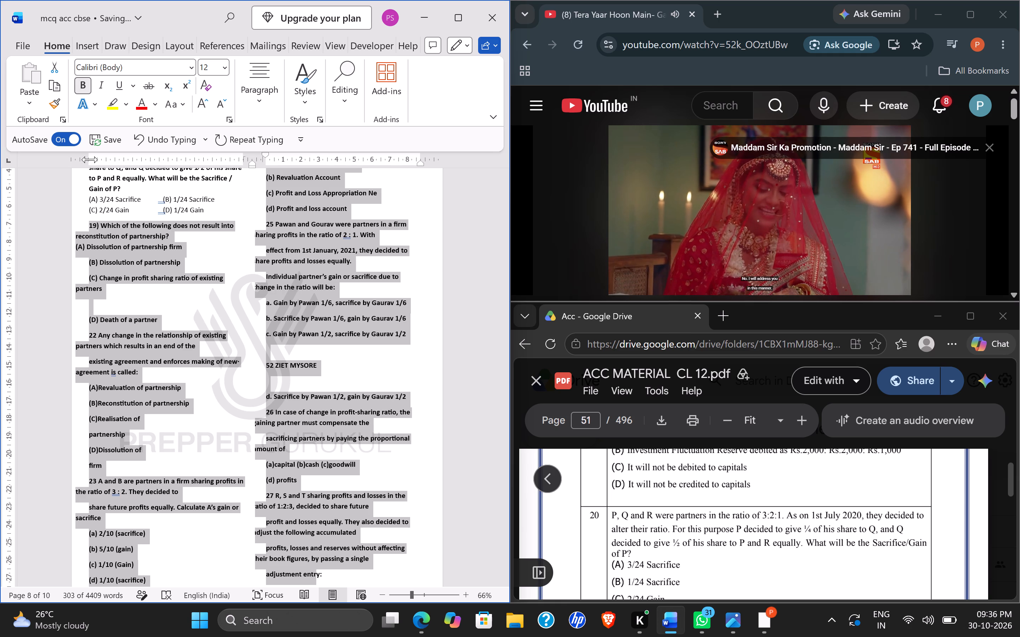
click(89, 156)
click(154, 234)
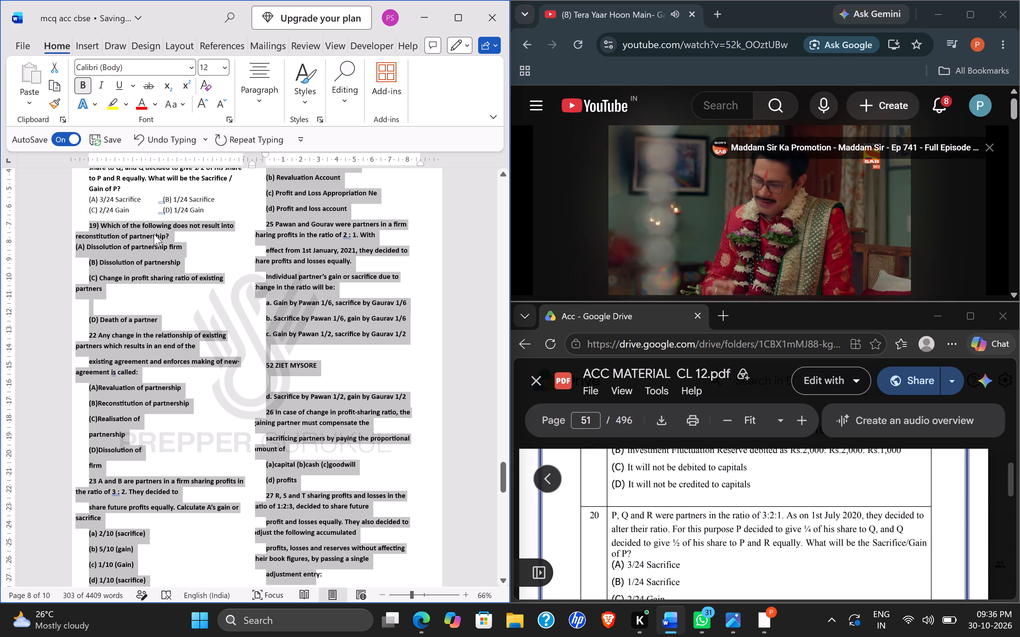
Indent the wrapped lines from question 19 through question 23's option (d) so they align with their paragraphs' first lines.
drag(87, 225, 152, 326)
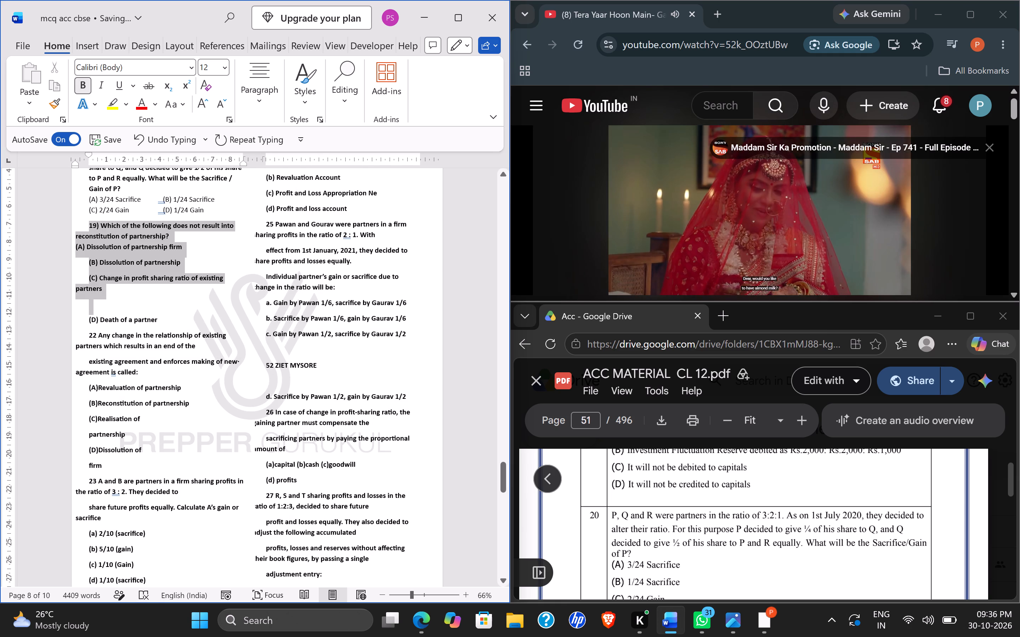
drag(152, 326, 181, 612)
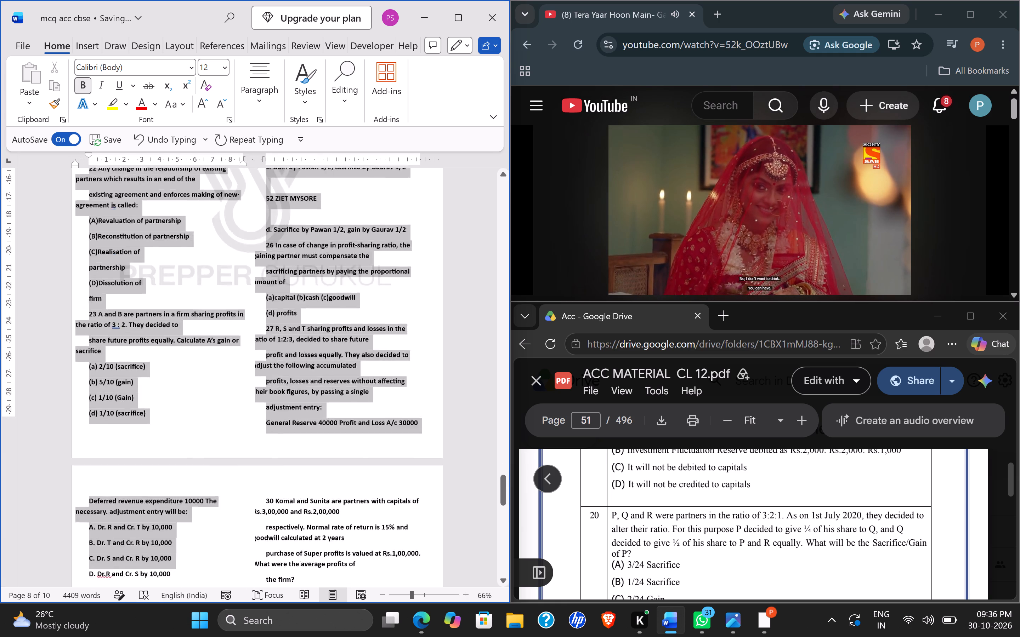
drag(181, 612, 157, 243)
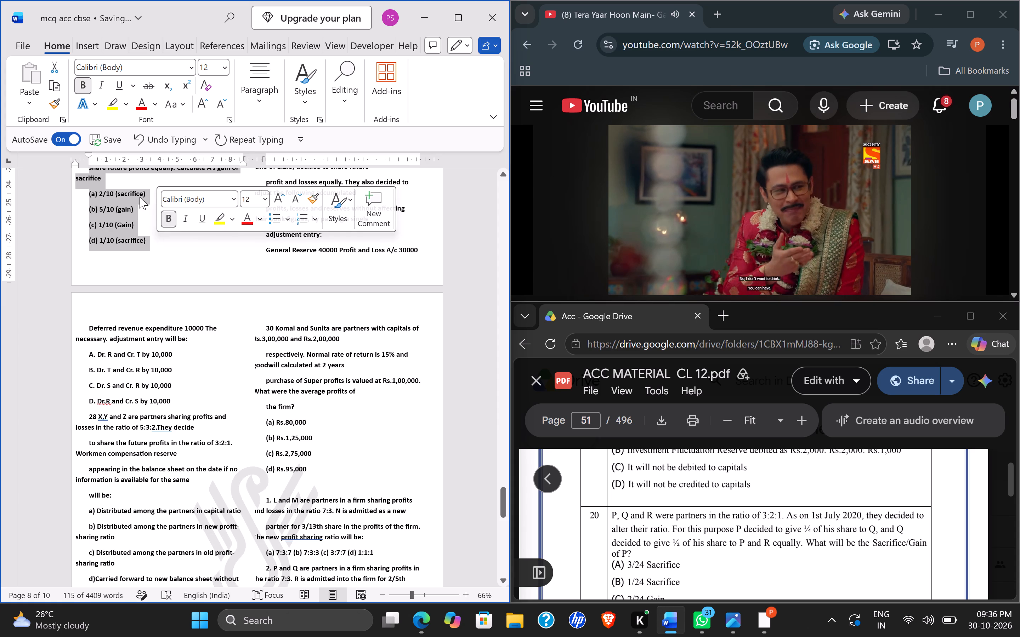
drag(77, 163, 82, 165)
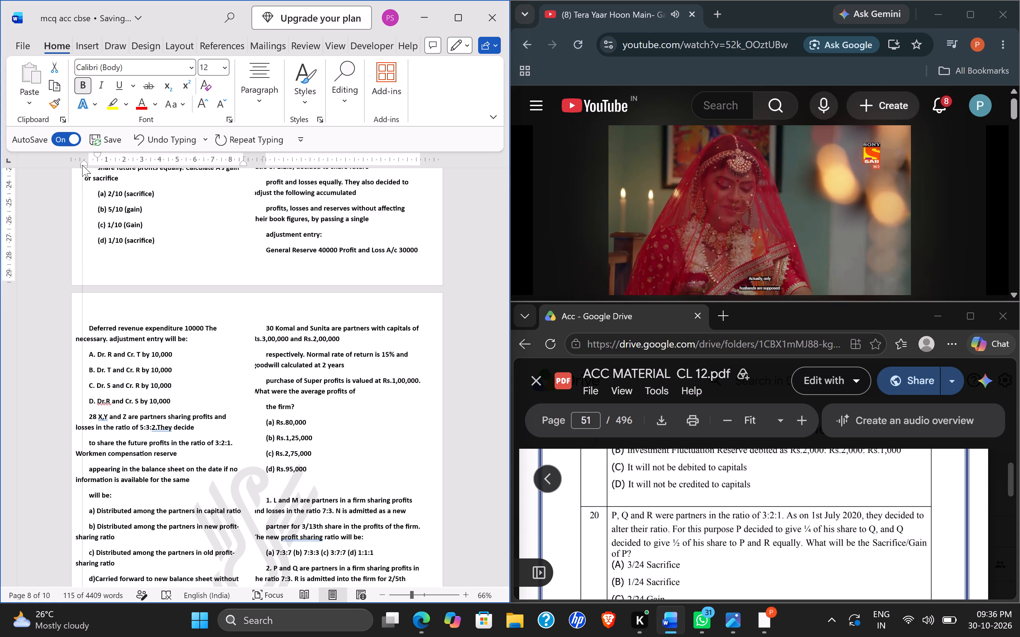
drag(82, 165, 87, 165)
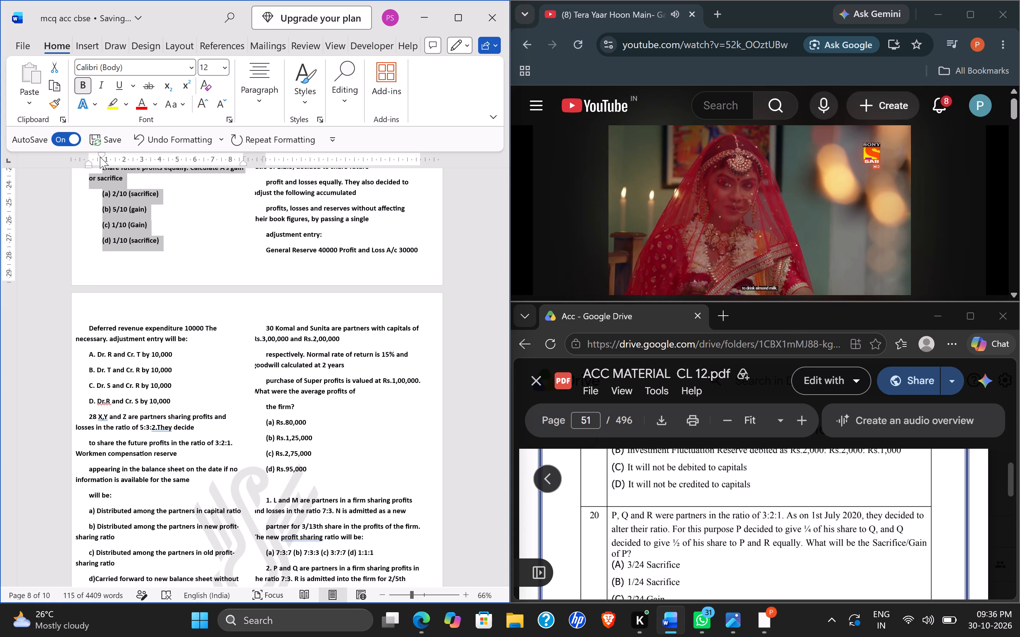
drag(100, 157, 89, 155)
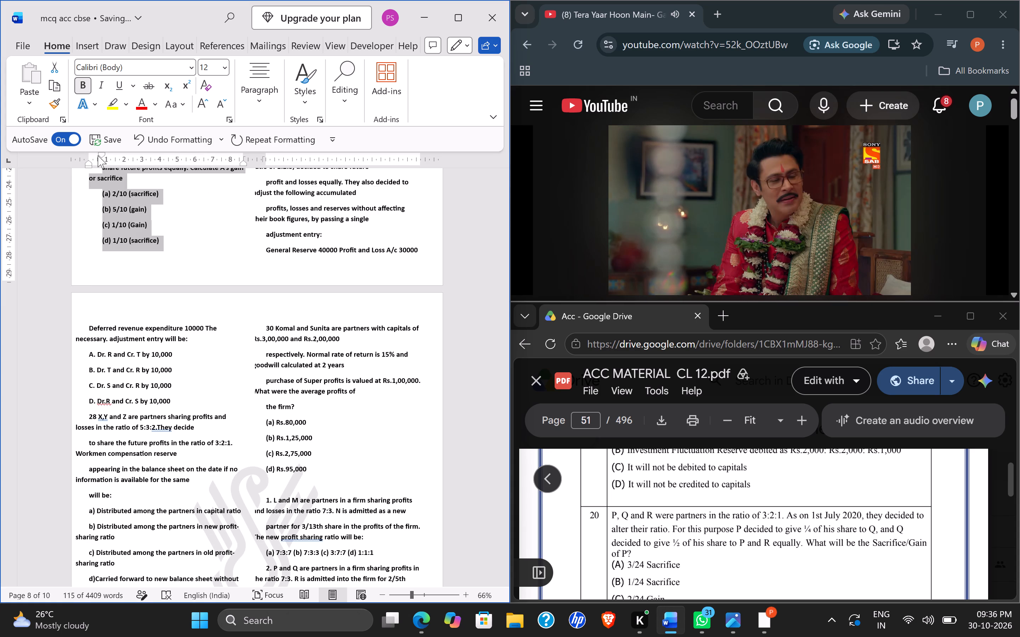
drag(98, 155, 91, 155)
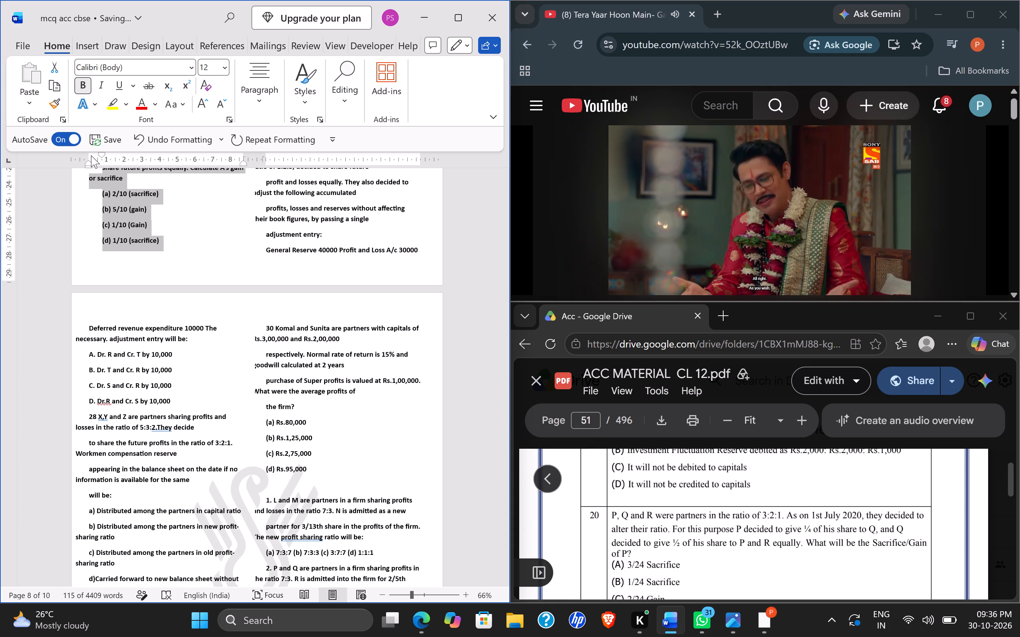
drag(91, 155, 90, 155)
drag(100, 156, 90, 156)
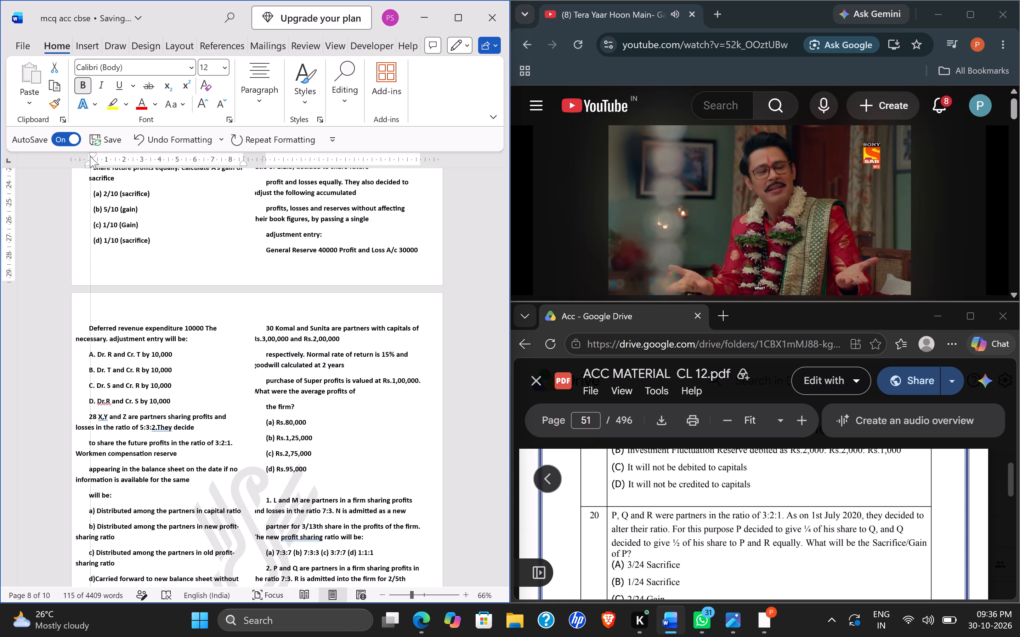
drag(90, 156, 88, 156)
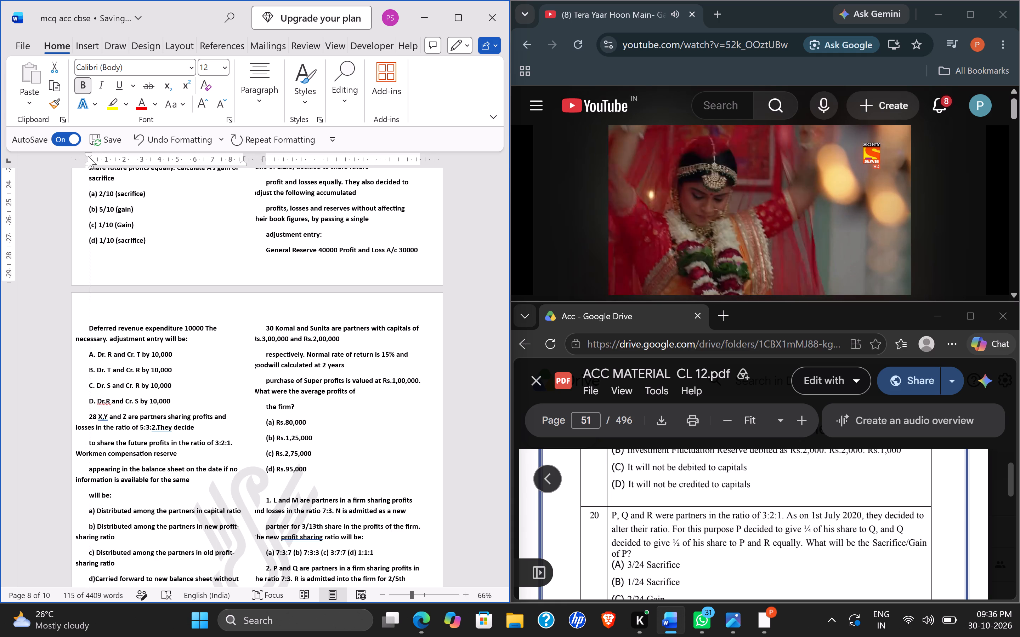
drag(88, 156, 86, 155)
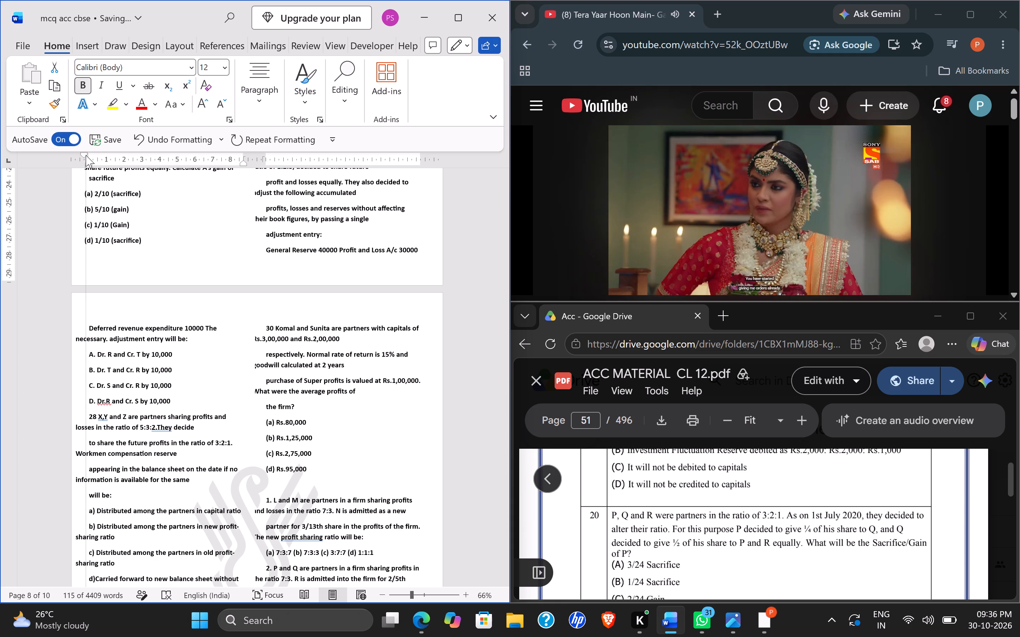
drag(86, 155, 88, 155)
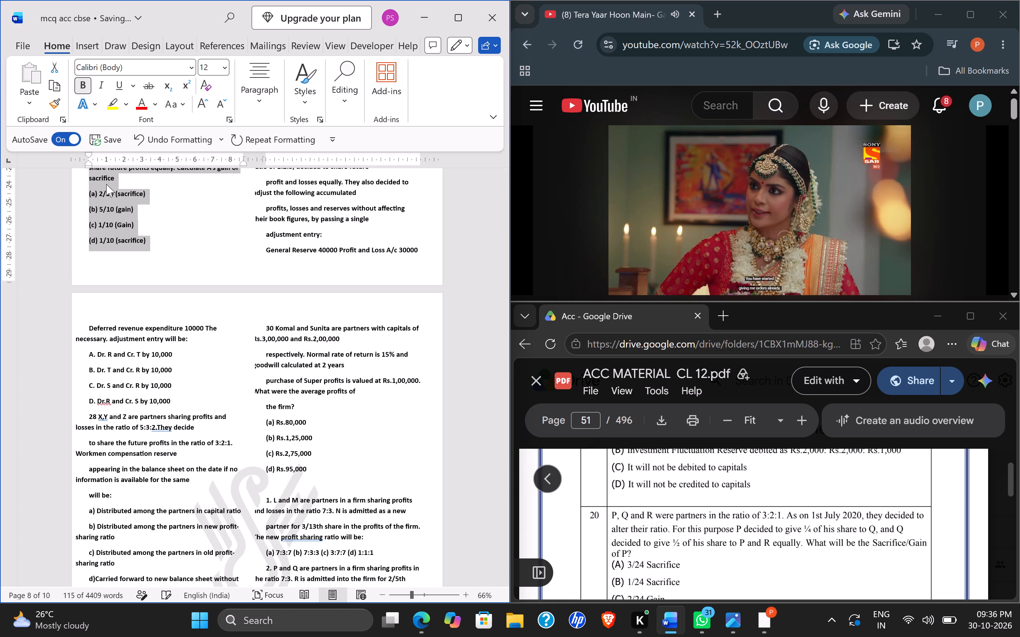
click(127, 218)
Replace the paragraph breaks before question 19's options (B), (C) and (D) with line breaks, deleting the blank paragraph above (D).
scroll(127, 218, up, 3)
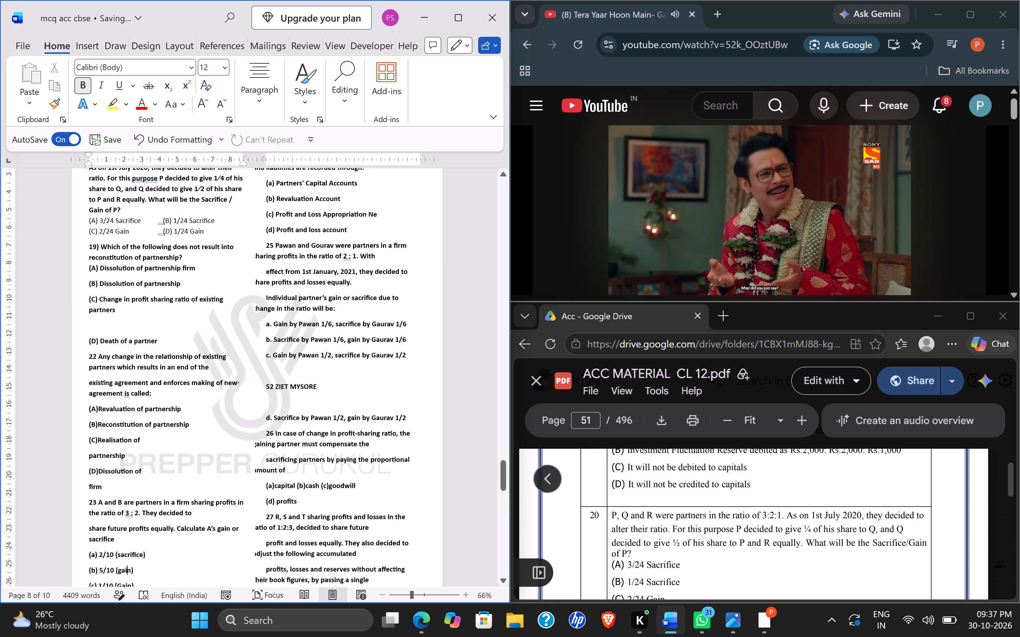
scroll(157, 265, up, 1)
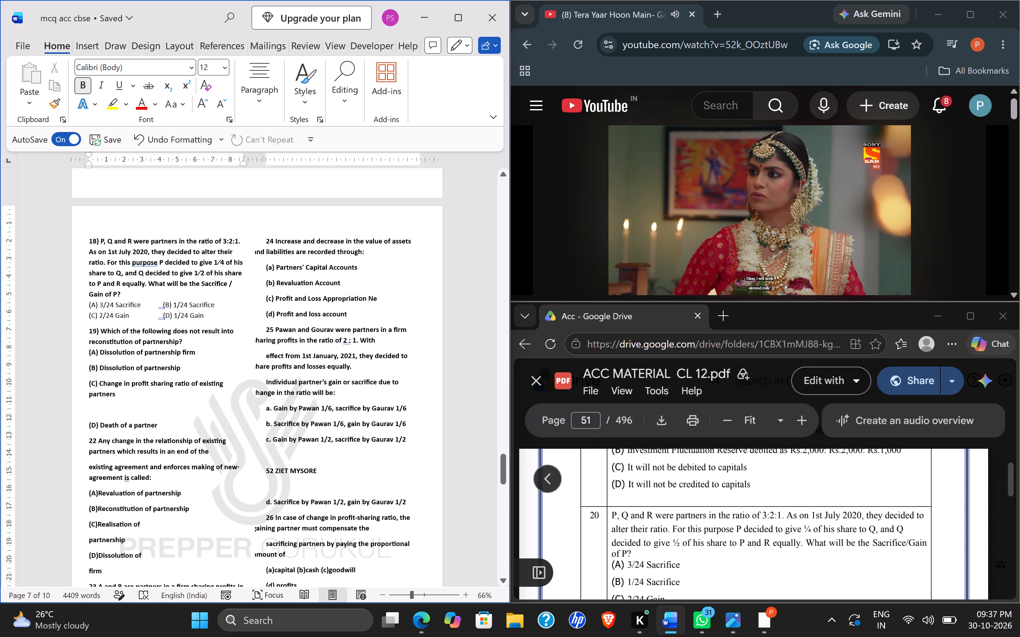
click(82, 373)
key(BackSpace)
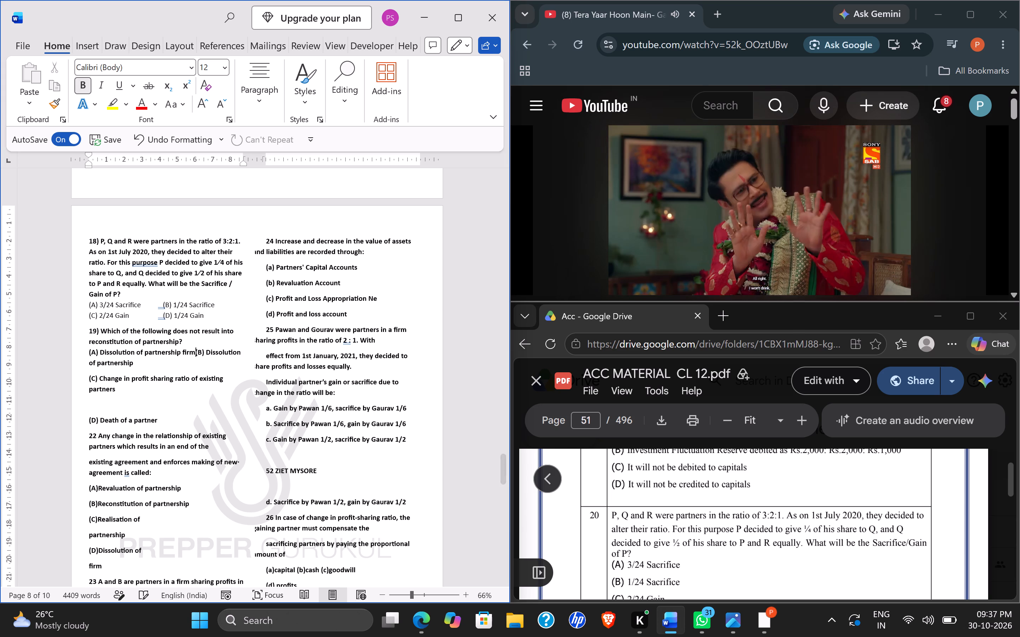
key(shift+Return)
key(Down)
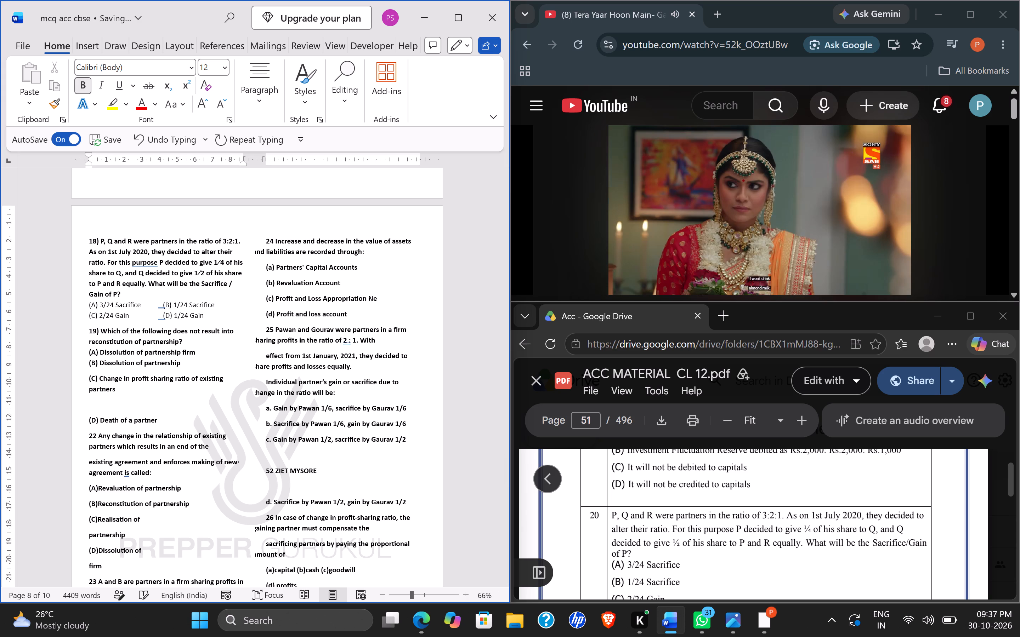
key(BackSpace)
key(shift+Return)
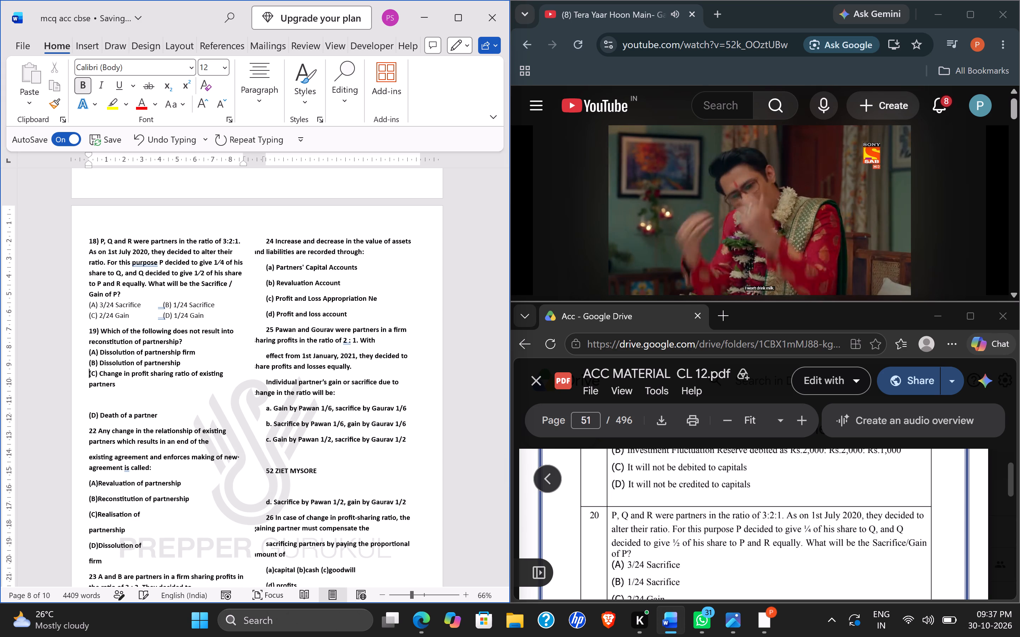
key(Down)
key(Down)
key(Down)
key(BackSpace)
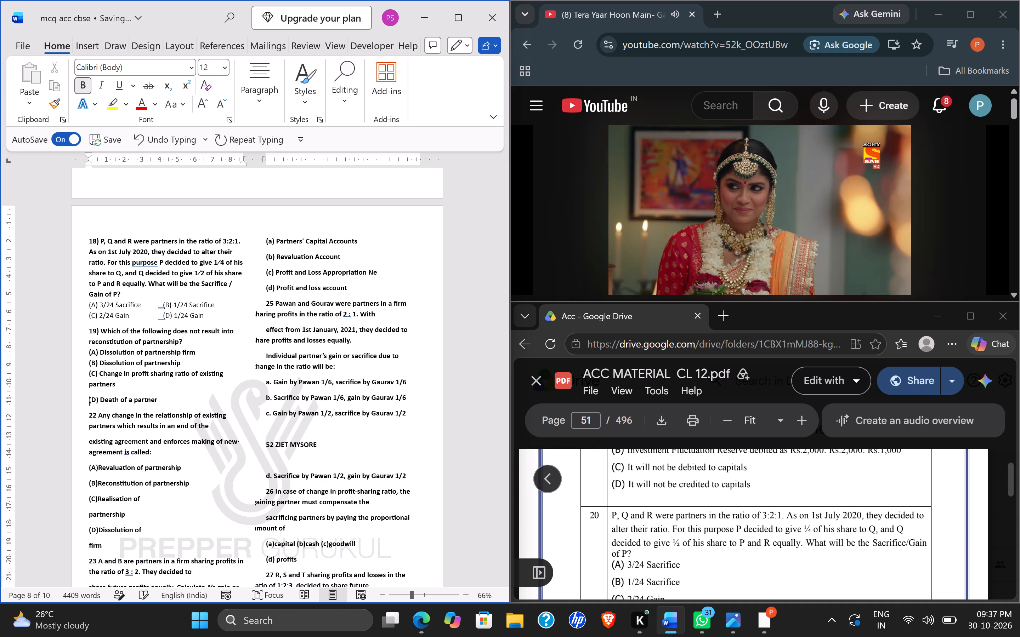
key(BackSpace)
key(shift+Return)
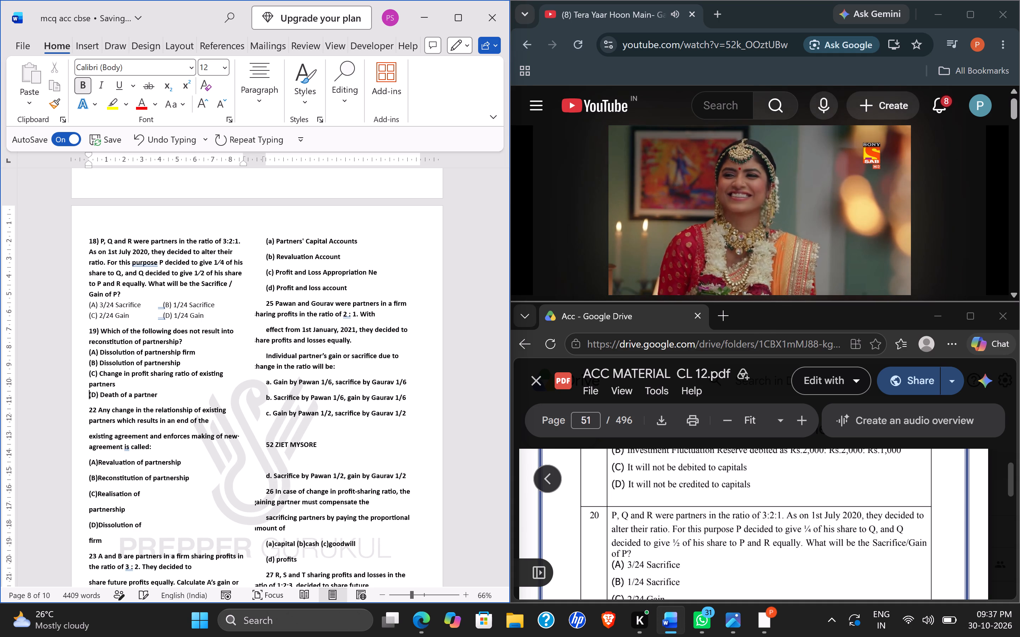
Remove the bold formatting from question 19's four options (A) to (D).
drag(89, 352, 160, 403)
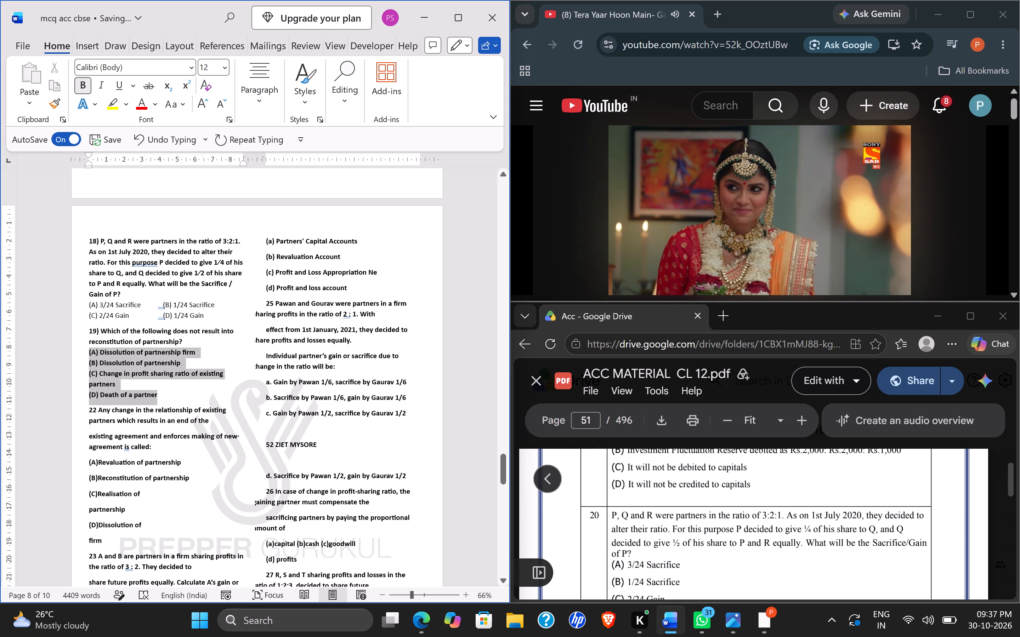
drag(160, 403, 161, 403)
key(ctrl+b)
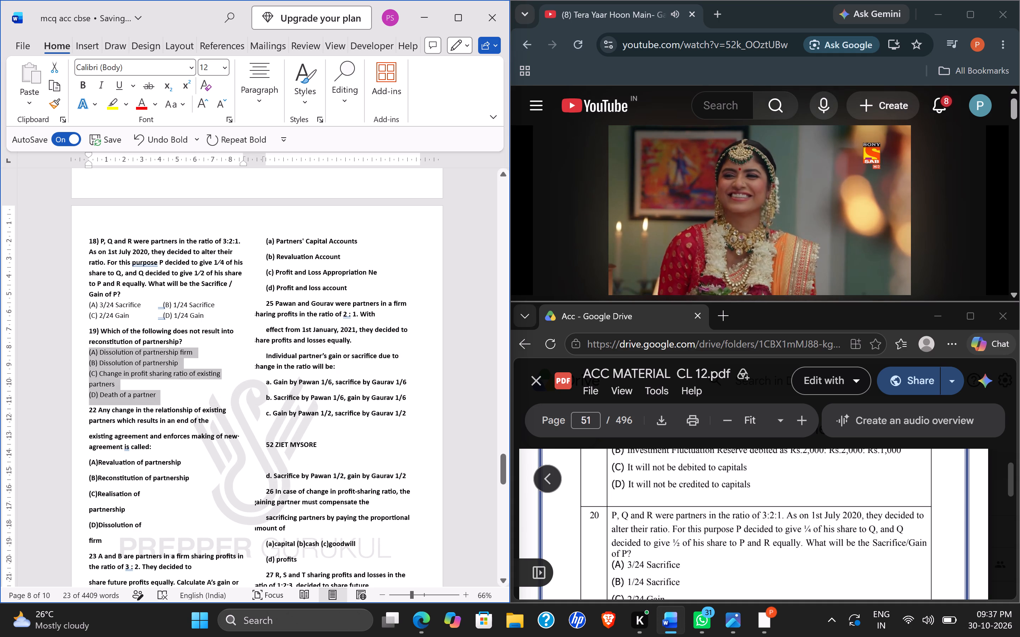
click(183, 438)
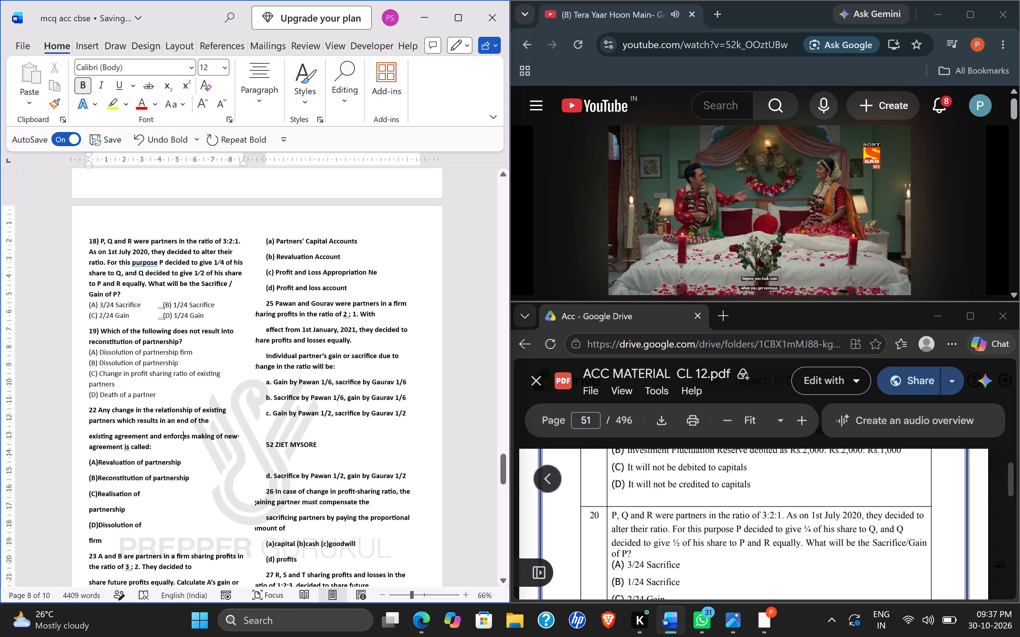
Renumber the question "Any change in the relationship of existing partners" as "20)".
scroll(148, 443, down, 1)
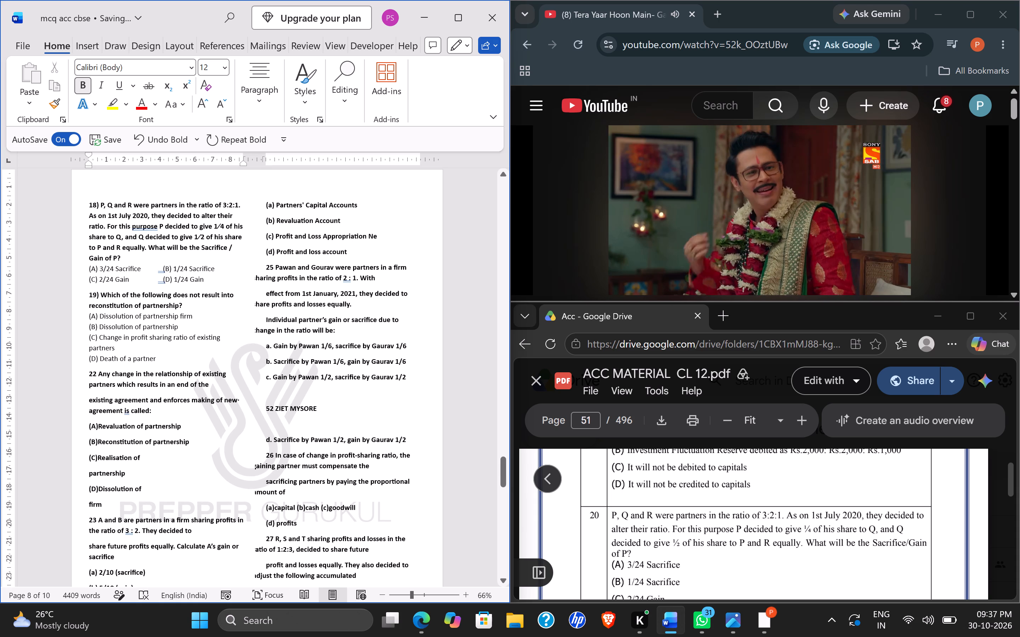
click(94, 373)
key(Right)
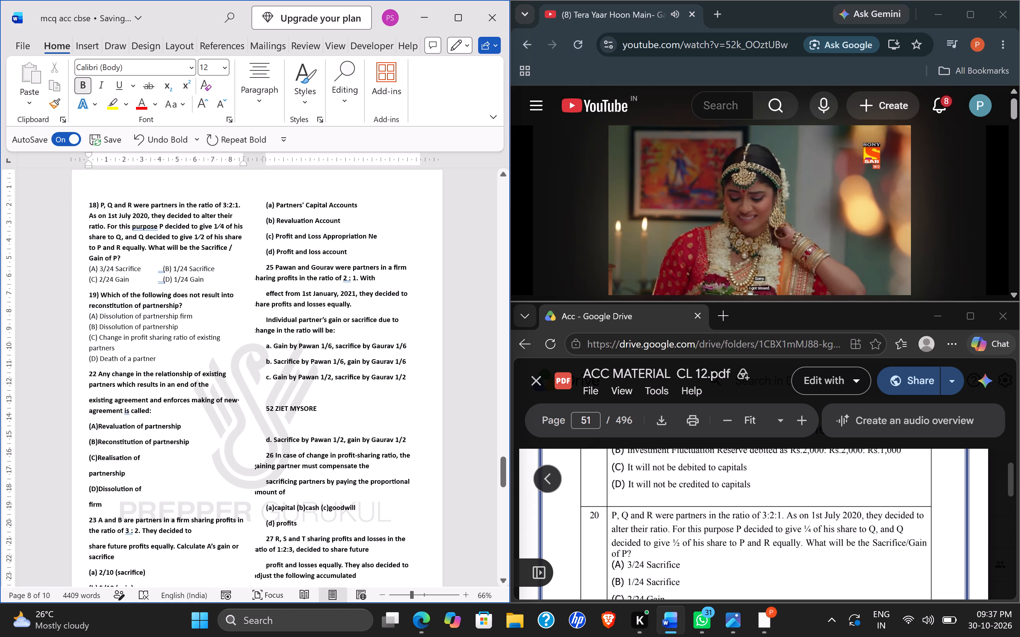
key(BackSpace)
key(0)
key(shift+parenright)
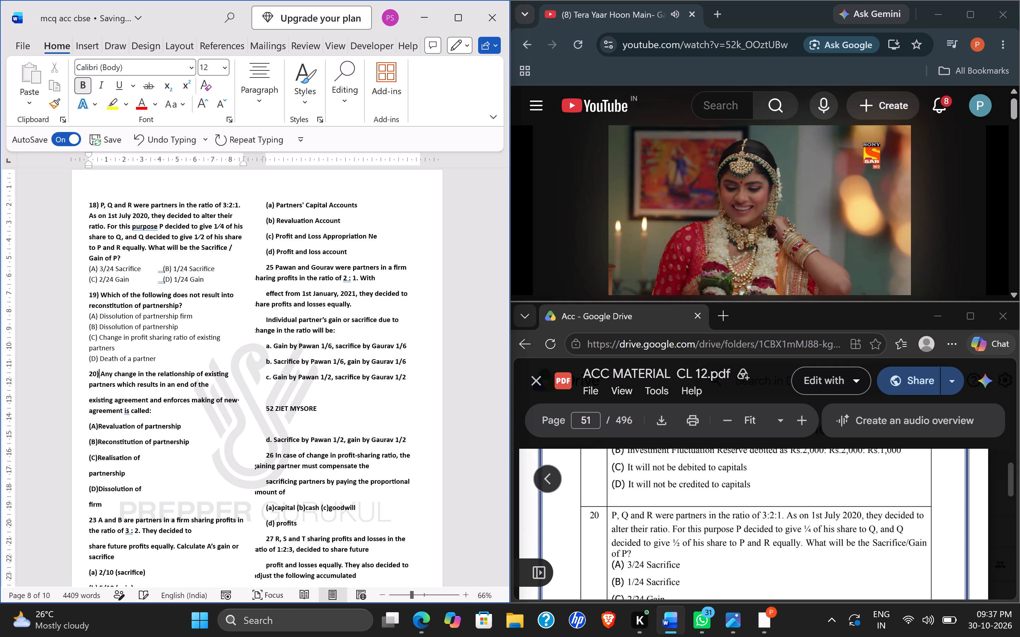
Join question 20's split text into one paragraph, with a space between "end of the" and "existing agreement".
click(86, 403)
key(BackSpace)
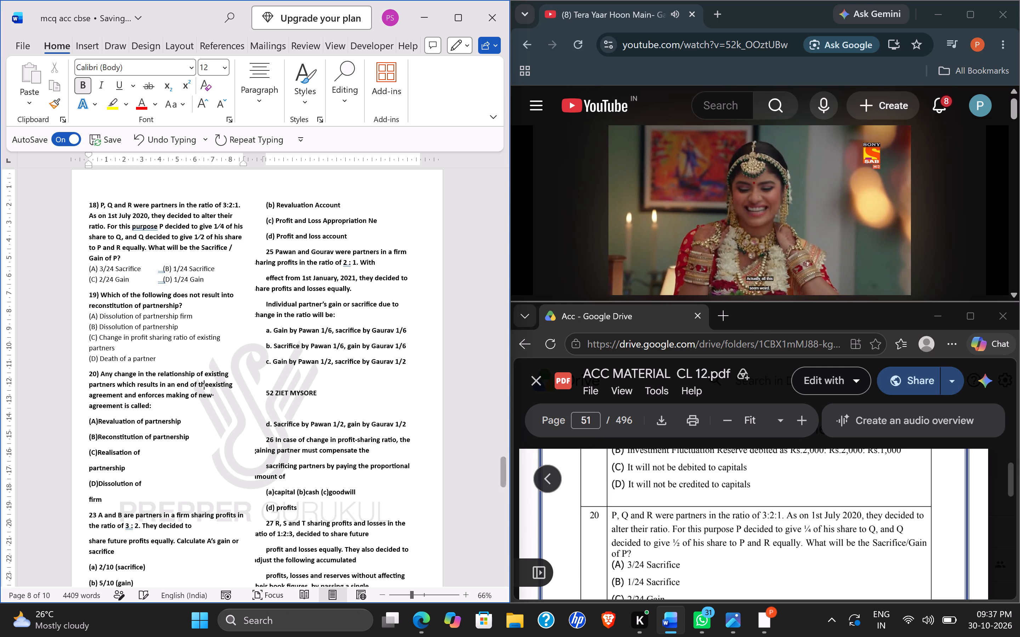
key(space)
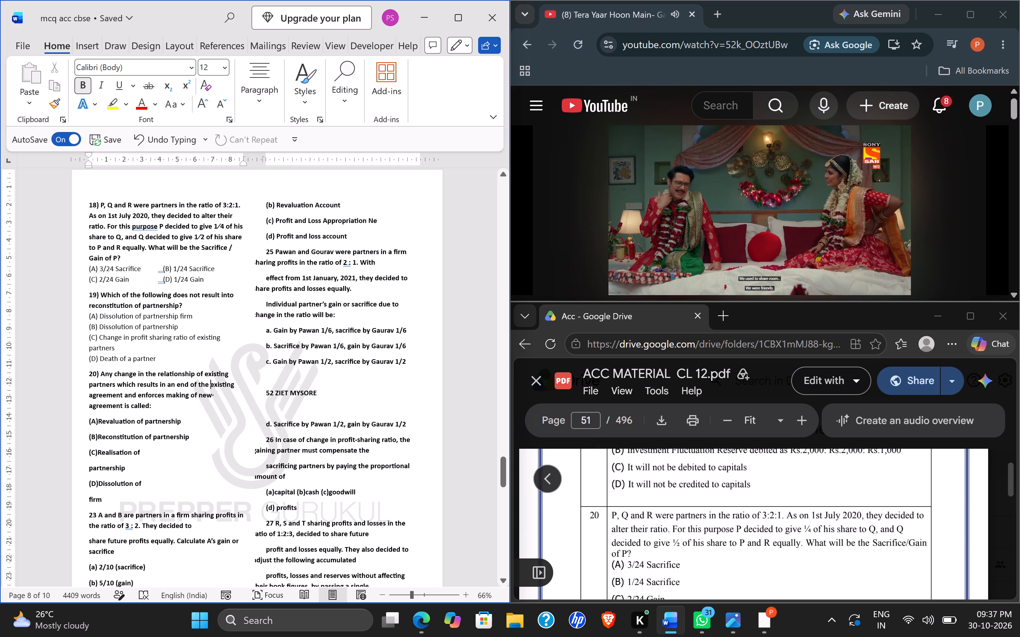
Replace the paragraph break before question 20's option (A) with a line break, placing it directly beneath the question text.
click(89, 421)
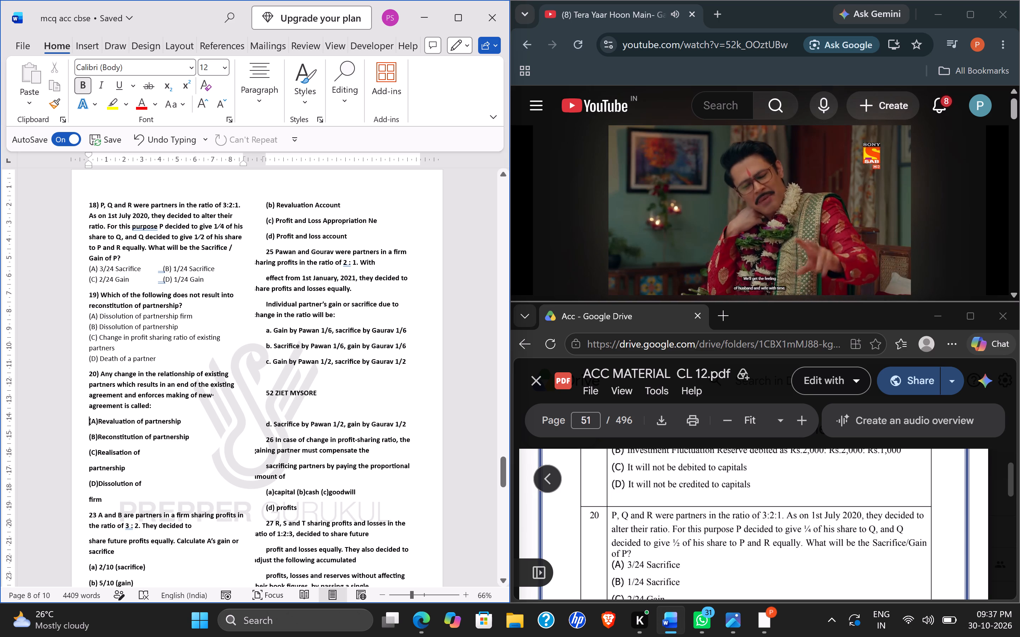
key(BackSpace)
key(shift+Return)
key(Up)
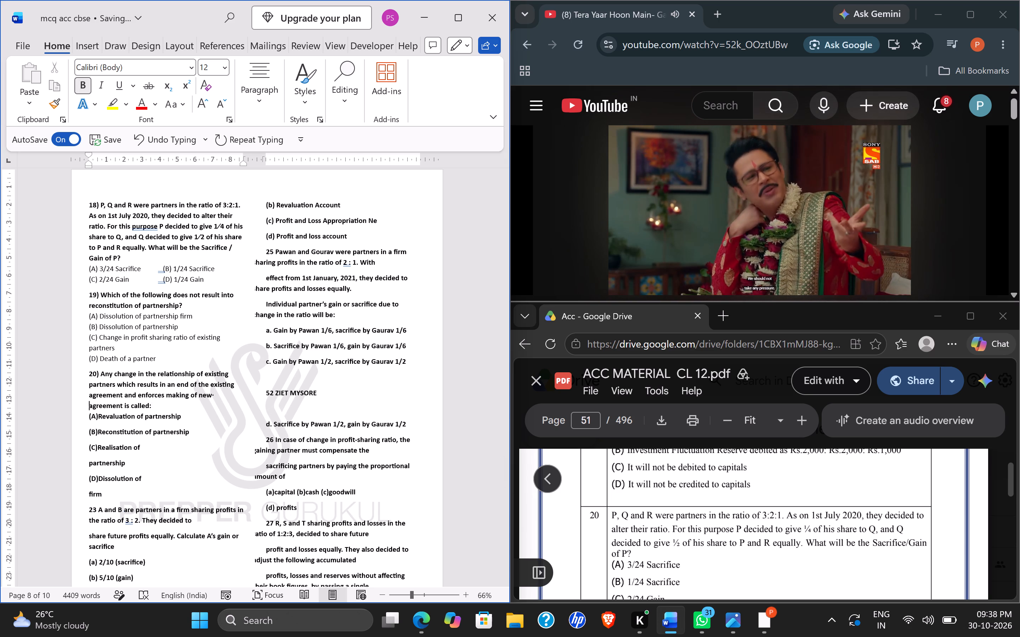
key(Up)
key(Up)
key(Down)
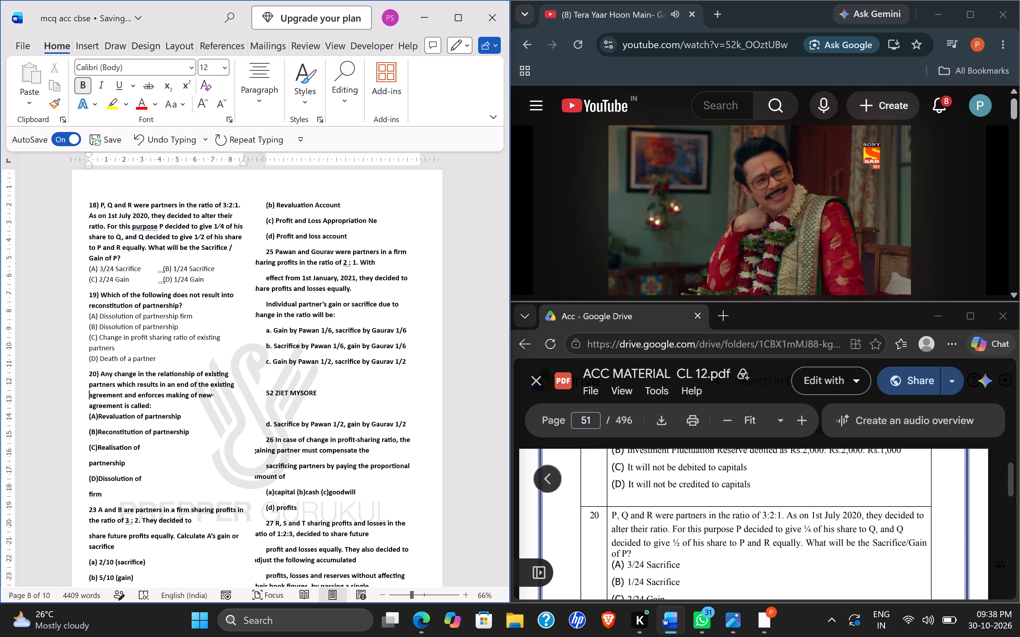
Replace the paragraph breaks before question 20's options (B) and (C) with line breaks.
key(Down)
key(Down)
key(Down)
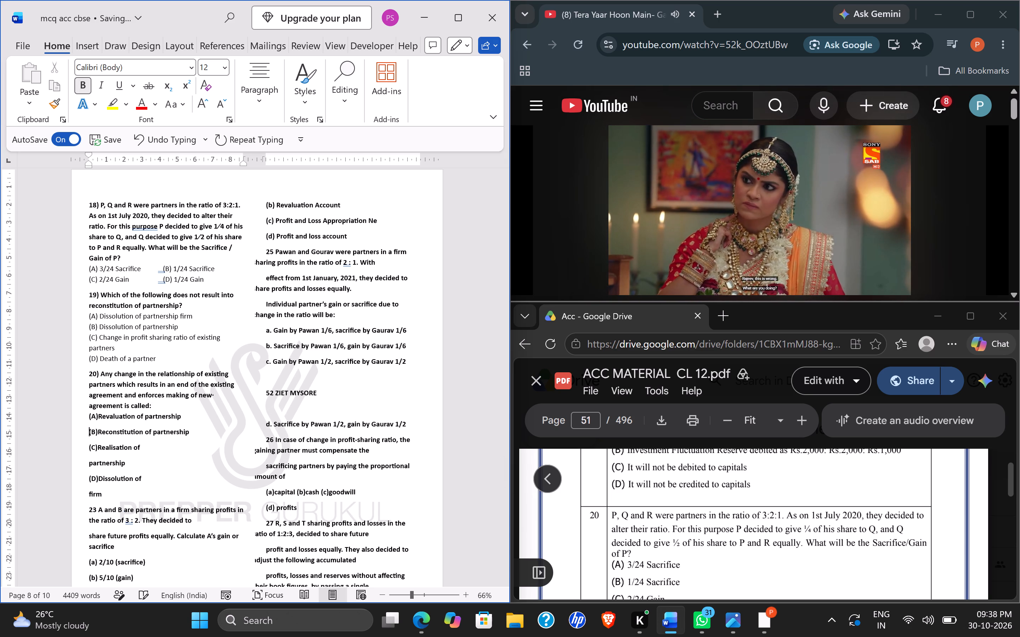
key(BackSpace)
key(Return)
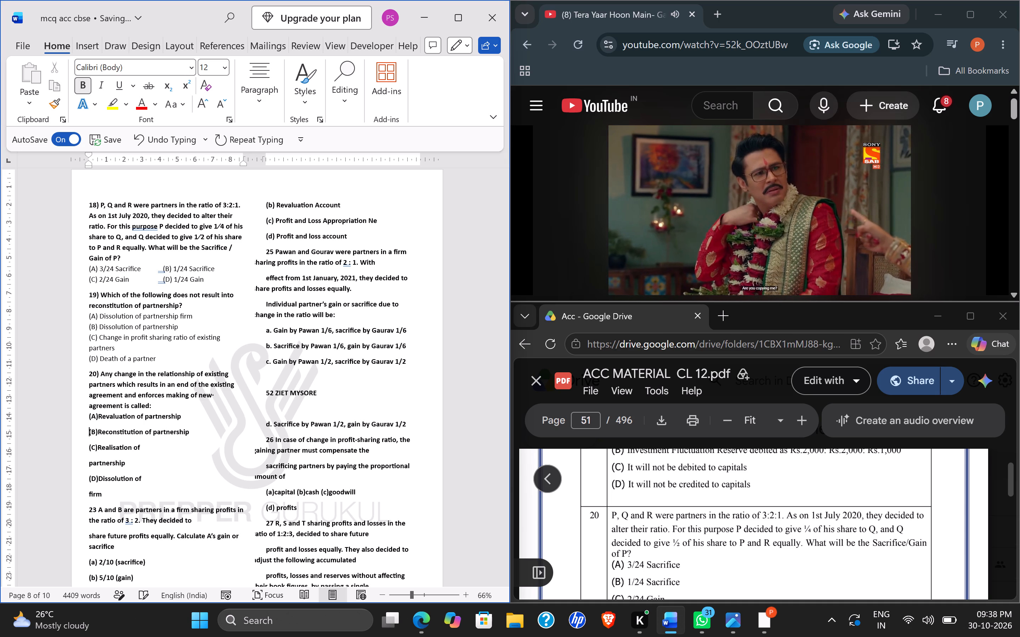
key(BackSpace)
key(Return)
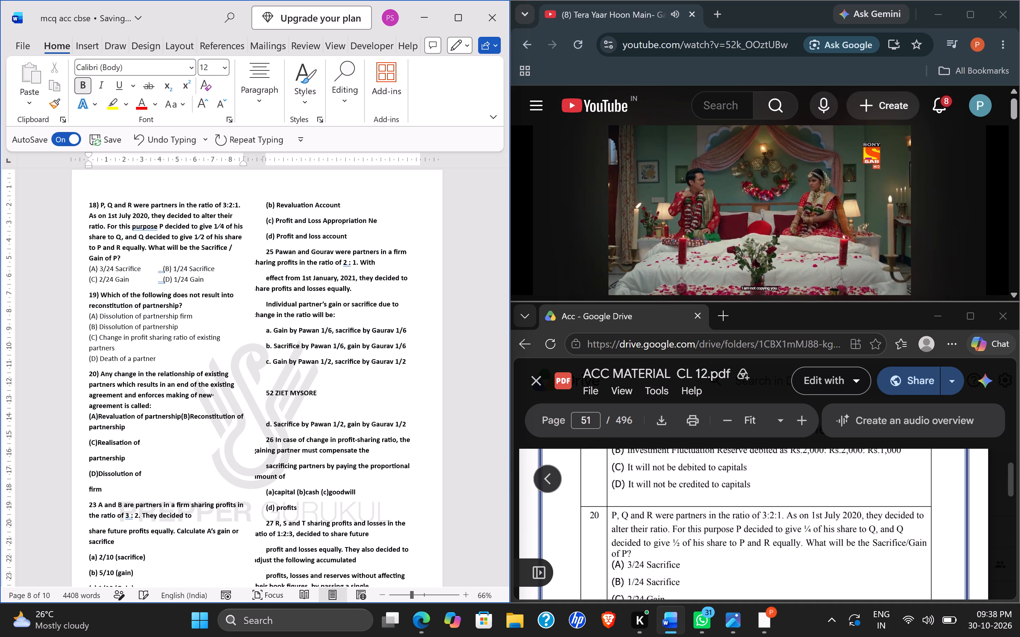
key(BackSpace)
key(shift+Return)
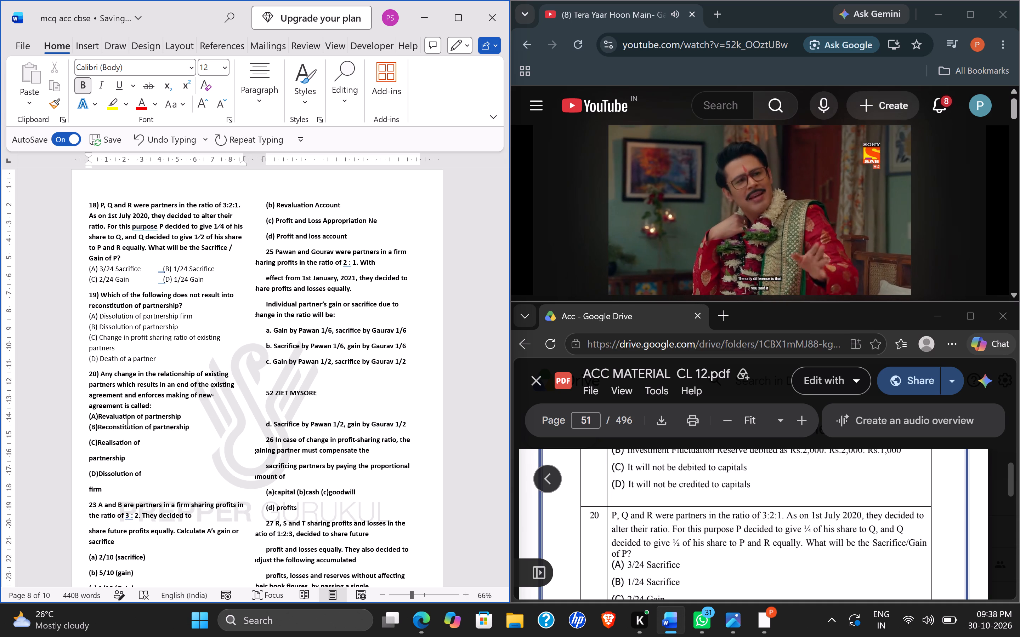
key(Down)
key(BackSpace)
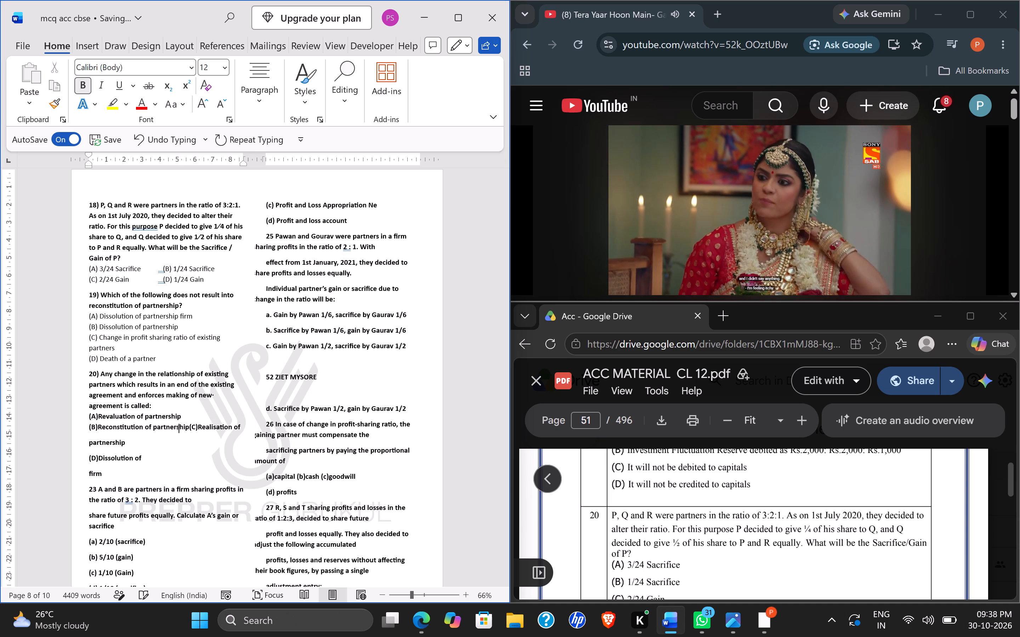
key(shift+Return)
Join the stray word "partnership" onto question 20's option (C) after "Realisation of", separated by a space.
key(Down)
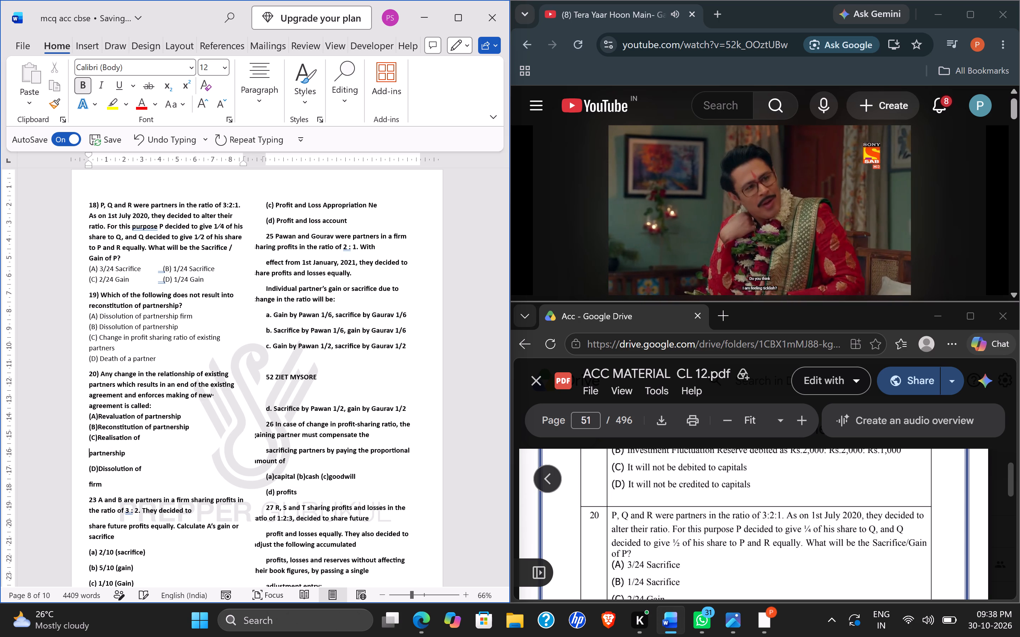
key(BackSpace)
key(space)
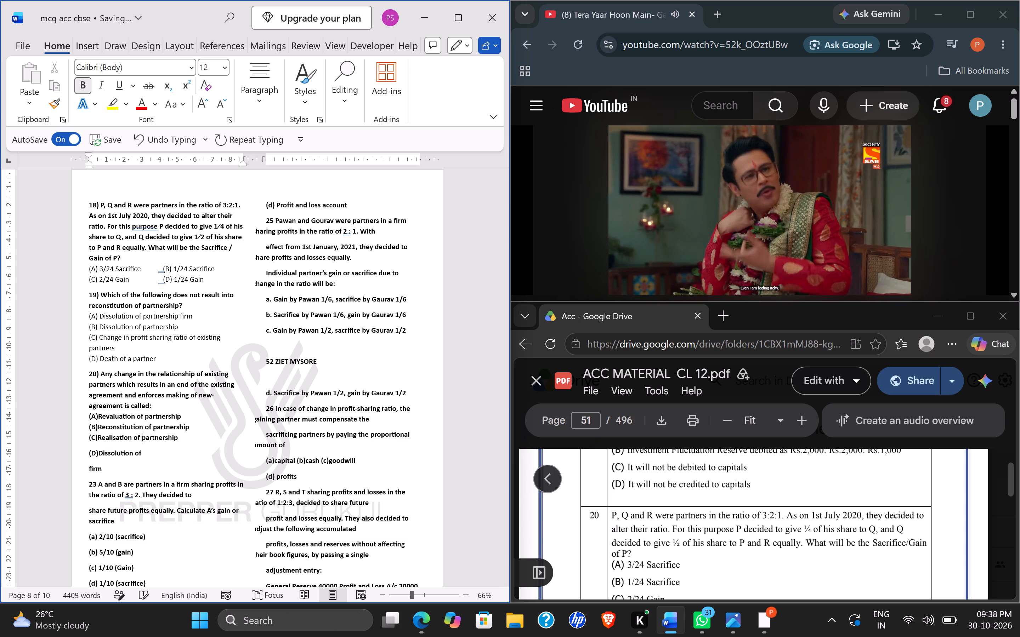
Insert a space after the labels (A), (B) and (C) in question 20's options.
click(98, 419)
key(space)
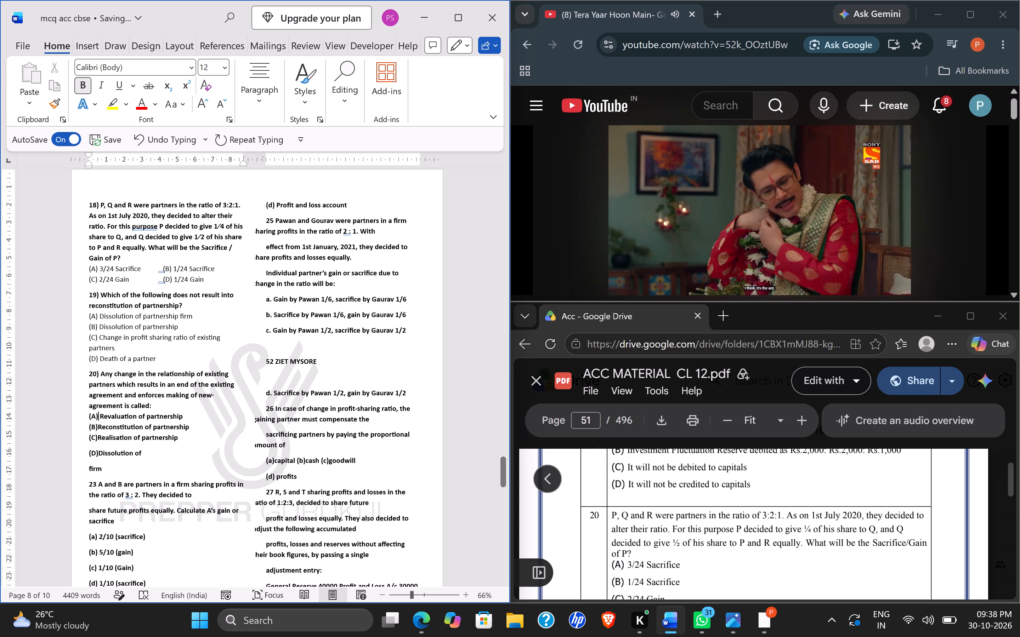
key(Down)
key(Left)
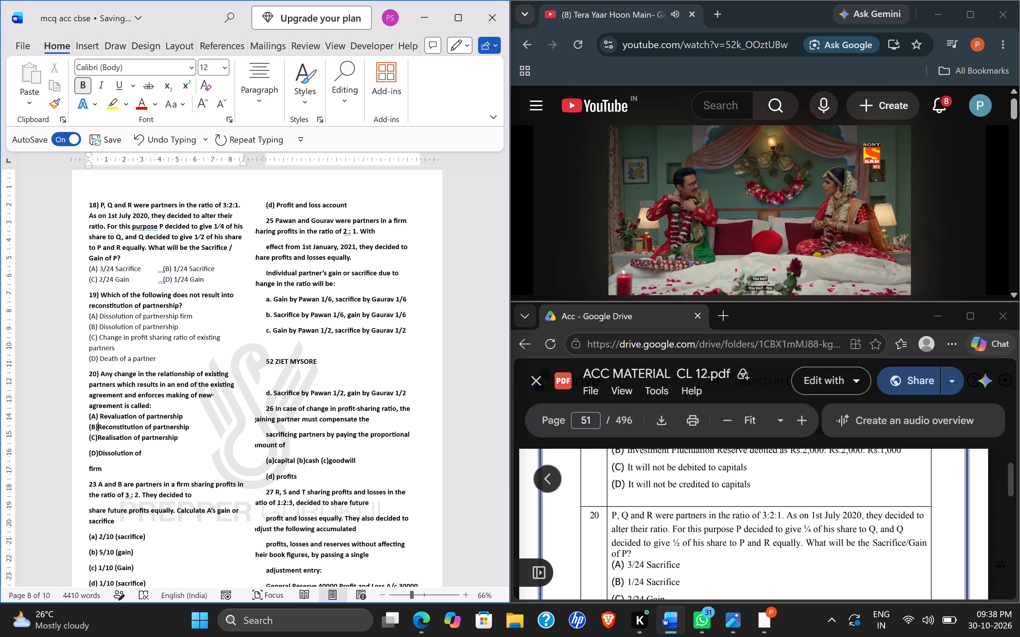
key(space)
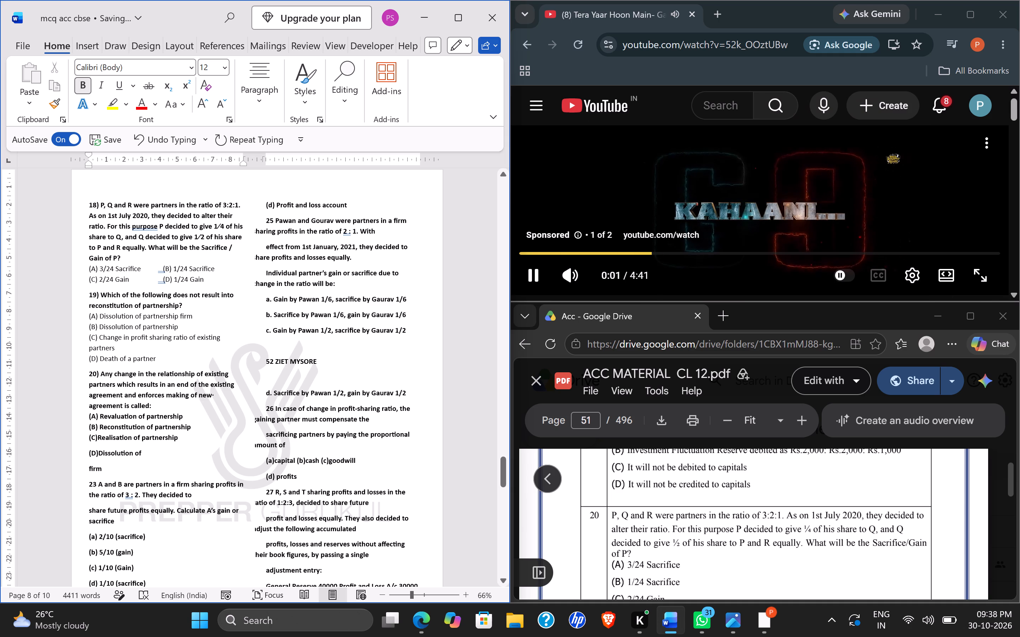
click(99, 437)
key(space)
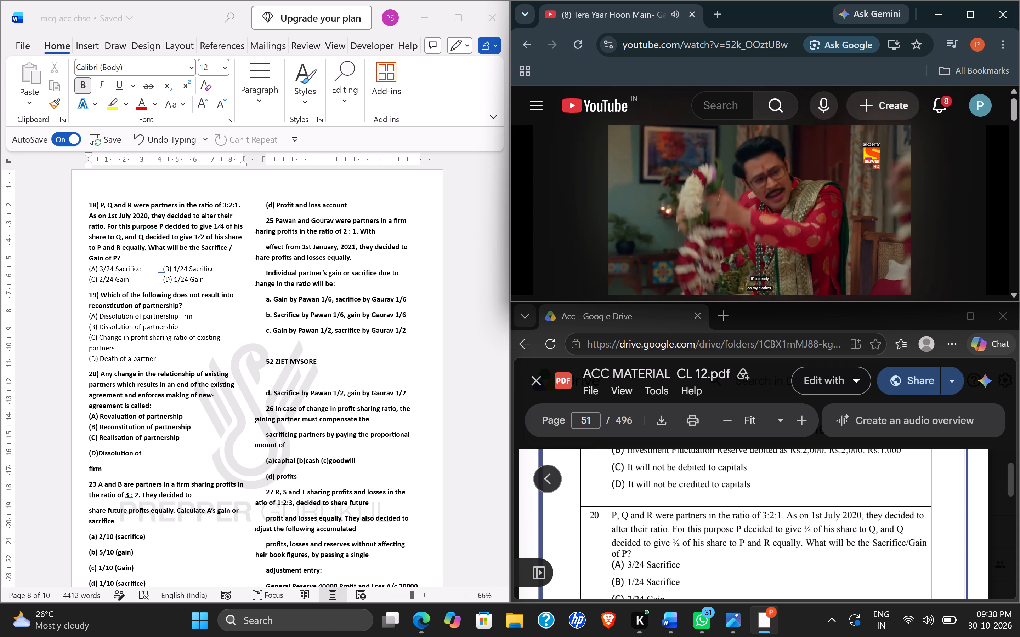
Switch to YouTube in Chrome and pause the playing video.
key(space)
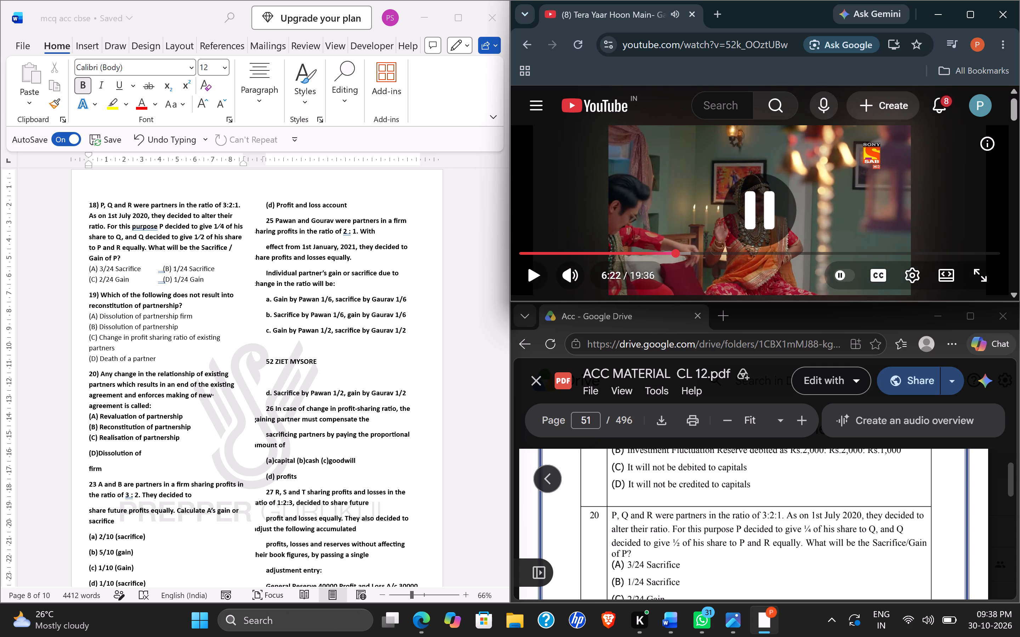